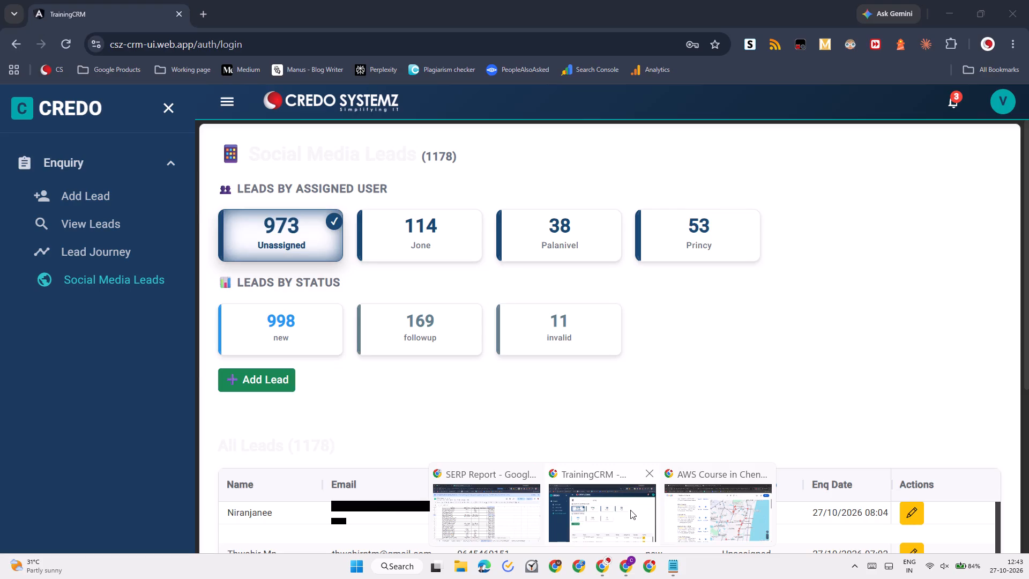
Copy the keyword "Azure Training in Chennai" from the SERP Report sheet, search Google Places for it and locate both Credo Systemz listings.
{"action": "left_click", "coordinate": [653, 470]}
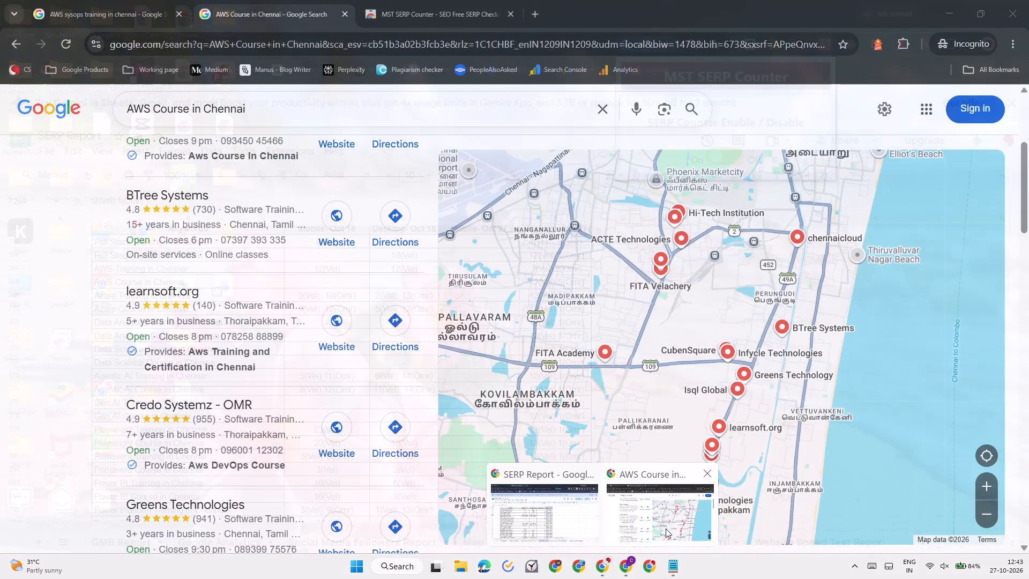
{"action": "left_click", "coordinate": [666, 529]}
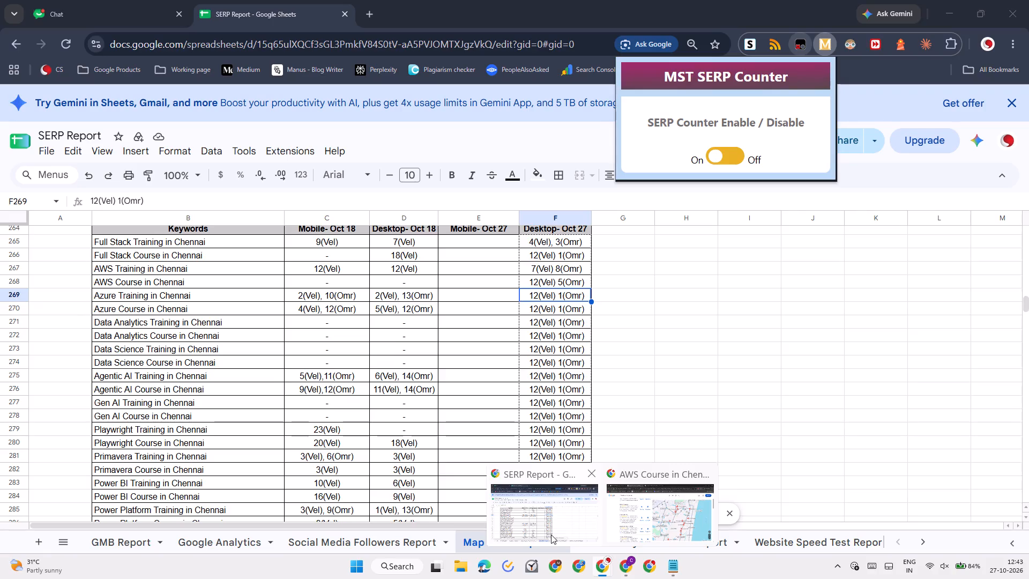
{"action": "left_click", "coordinate": [551, 535]}
{"action": "left_click", "coordinate": [508, 409]}
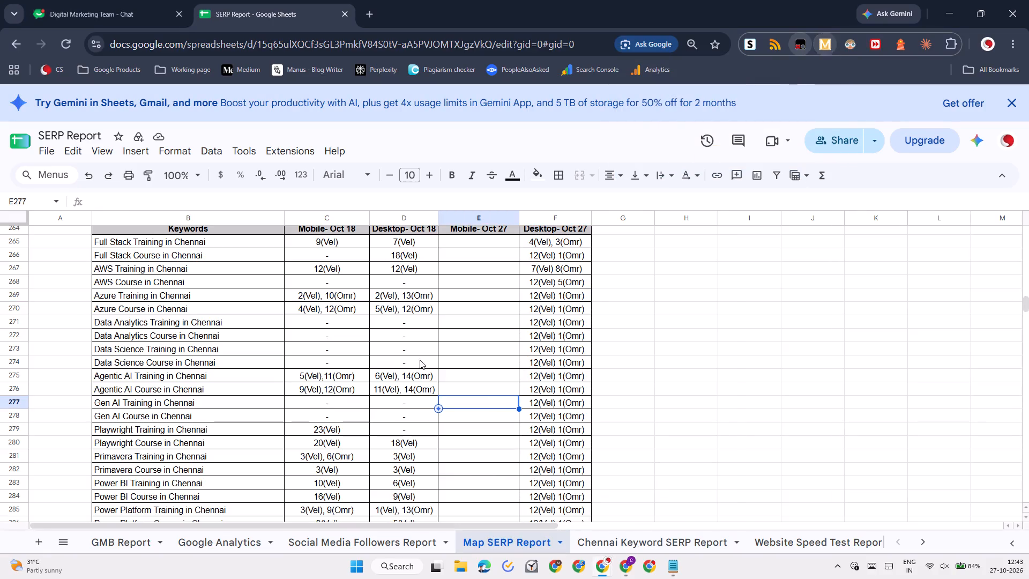
{"action": "left_click", "coordinate": [203, 294]}
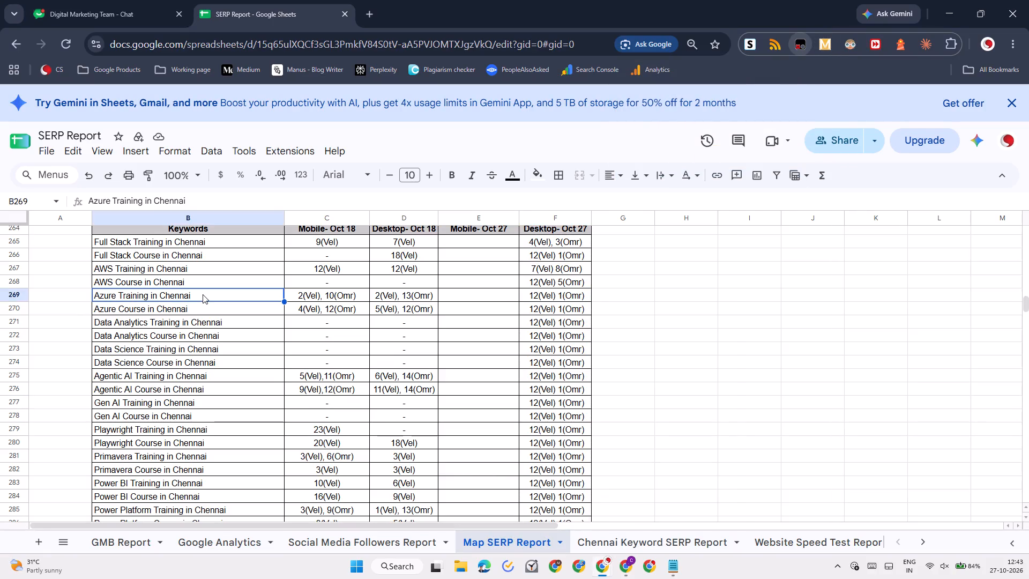
{"action": "key", "text": "ctrl+c"}
{"action": "key", "text": "ctrl+c"}
{"action": "key", "text": "alt+Tab"}
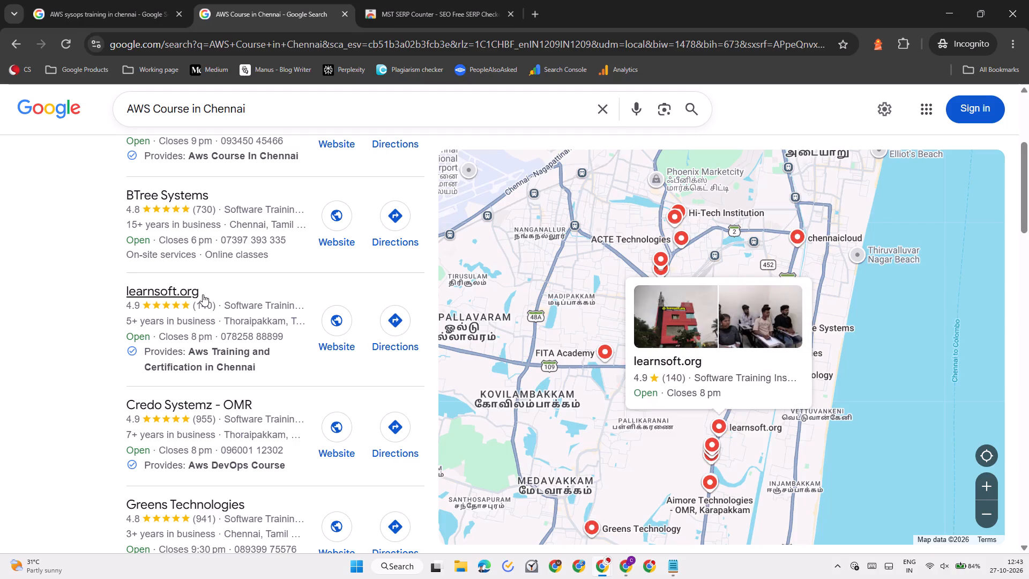
{"action": "left_click_drag", "start_coordinate": [264, 112], "coordinate": [117, 106]}
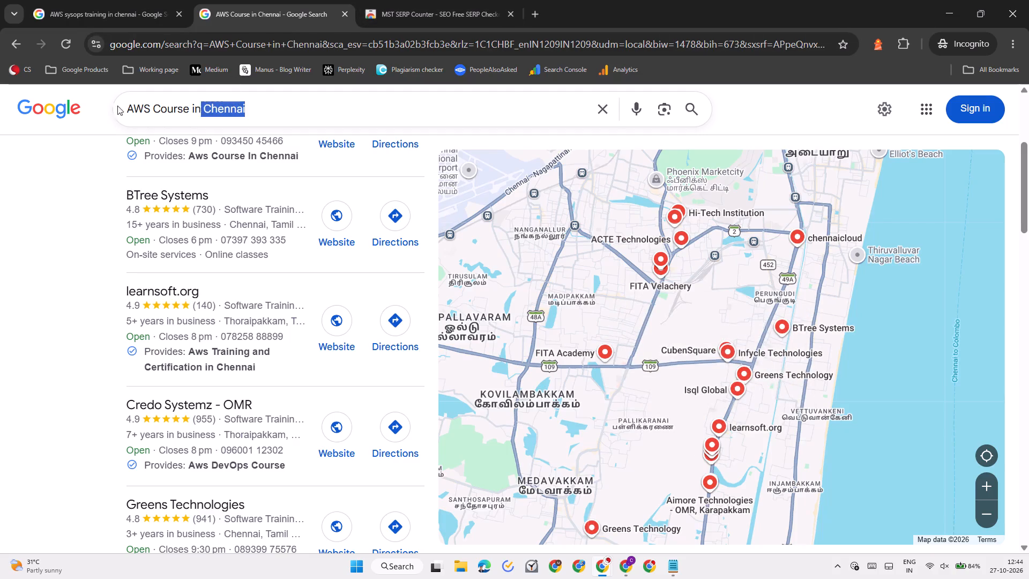
{"action": "left_click_drag", "start_coordinate": [117, 106], "coordinate": [48, 116]}
{"action": "key", "text": "ctrl+v"}
{"action": "key", "text": "Return"}
{"action": "key", "text": "alt+Tab"}
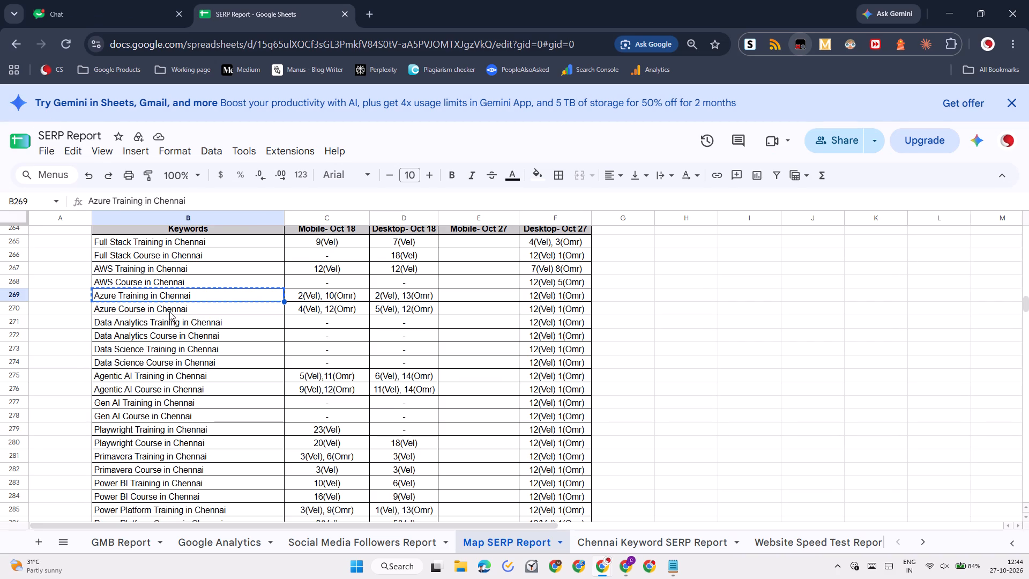
{"action": "key", "text": "alt+Tab"}
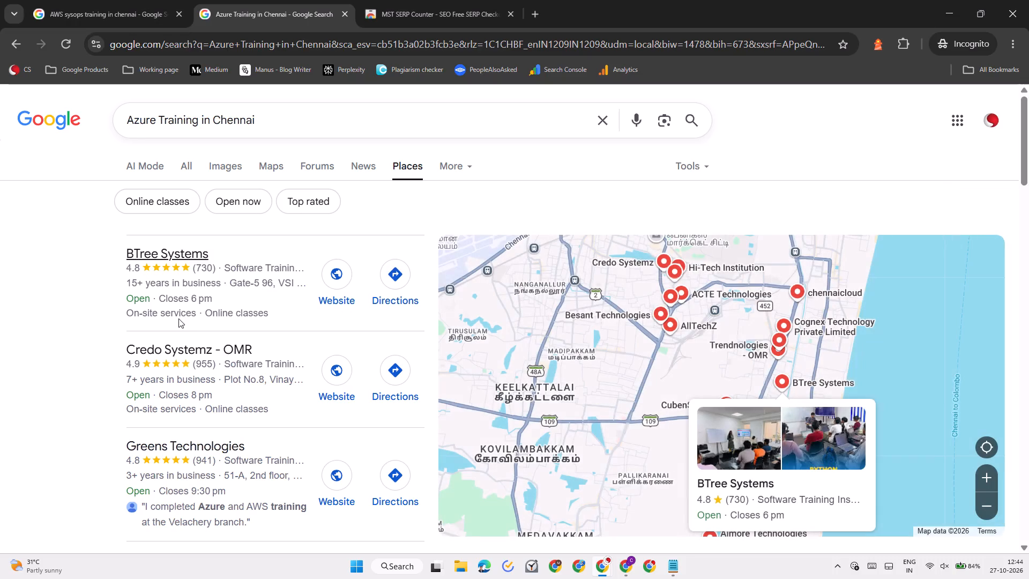
{"action": "scroll", "coordinate": [178, 318], "scroll_direction": "down", "scroll_amount": 3}
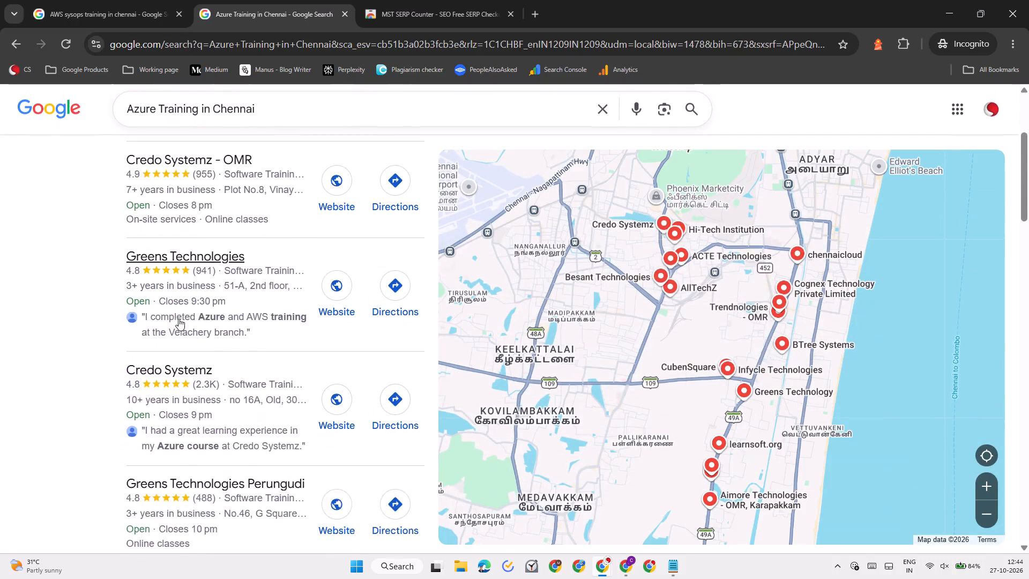
{"action": "scroll", "coordinate": [178, 318], "scroll_direction": "down", "scroll_amount": 1}
In the SERP Report sheet, set the Desktop- Oct 27 ranking for Azure Training in Chennai to 4(Vel) 2(Omr).
{"action": "key", "text": "alt+Tab"}
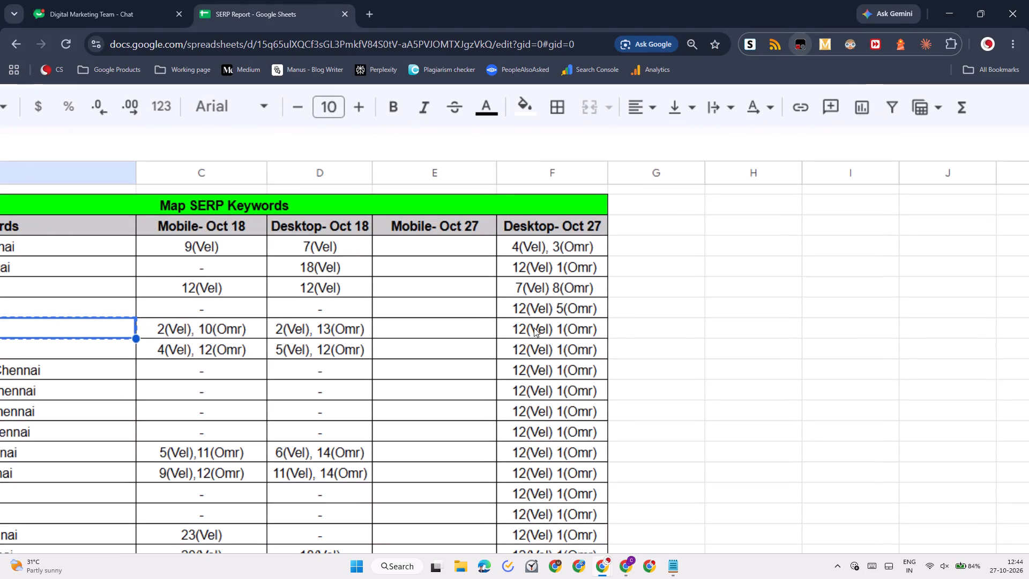
{"action": "left_click", "coordinate": [534, 328]}
{"action": "double_click", "coordinate": [561, 336]}
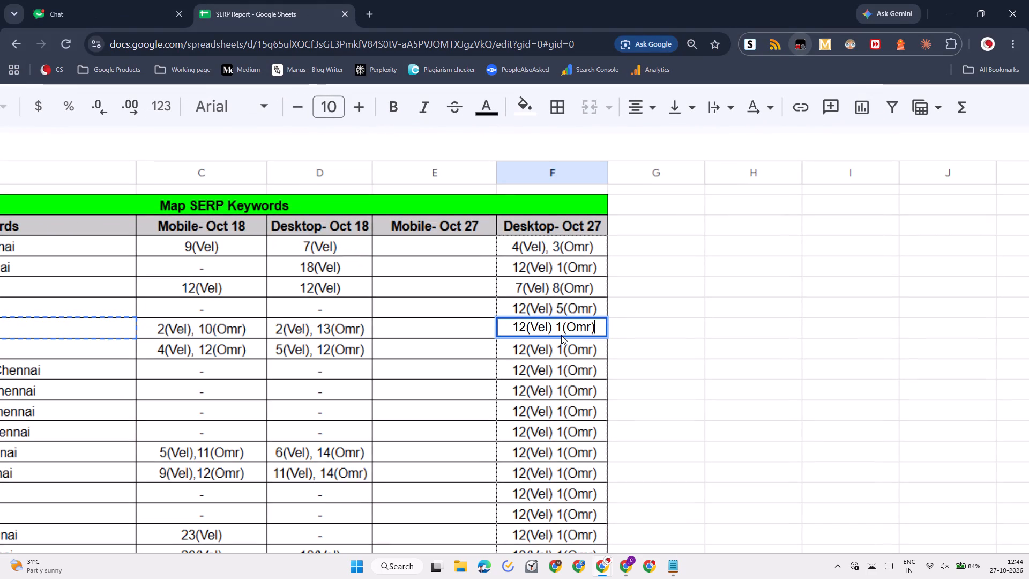
{"action": "left_click", "coordinate": [561, 335]}
{"action": "left_click", "coordinate": [562, 323]}
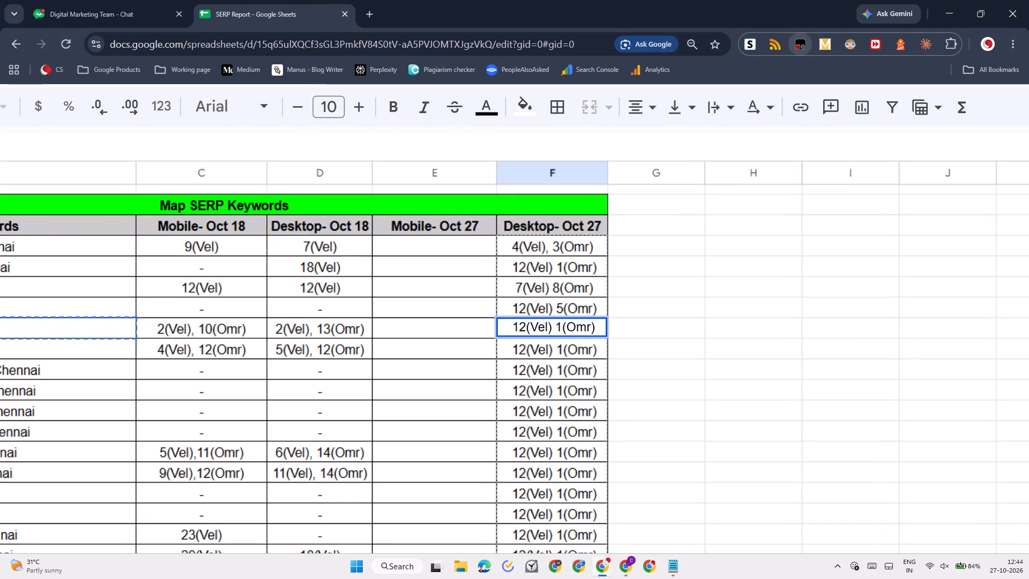
{"action": "key", "text": "BackSpace"}
{"action": "key", "text": "2"}
{"action": "key", "text": "Left"}
{"action": "key", "text": "Left"}
{"action": "key", "text": "Left"}
{"action": "key", "text": "Left"}
{"action": "key", "text": "Left"}
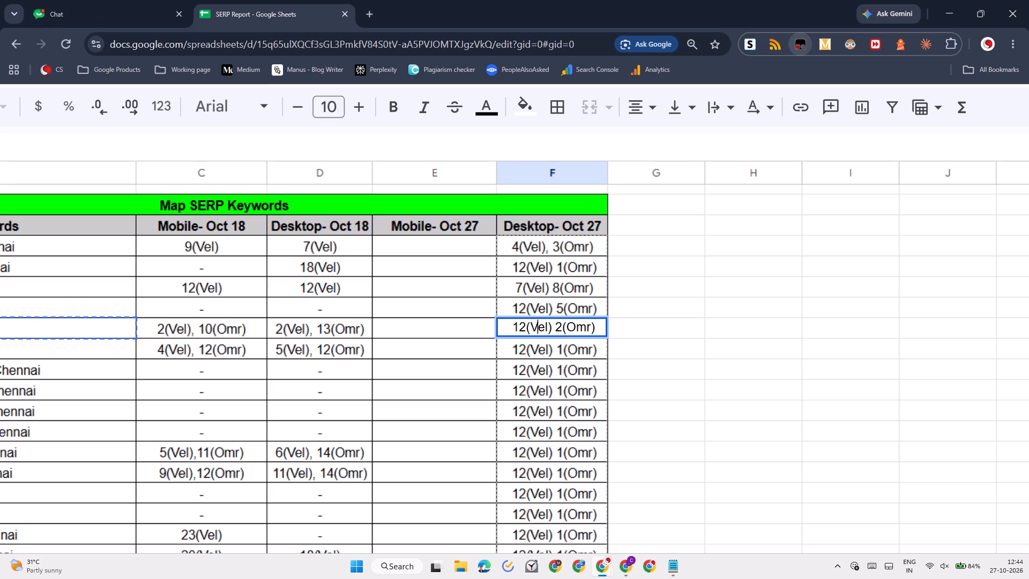
{"action": "key", "text": "Left"}
{"action": "key", "text": "Left"}
{"action": "key", "text": "BackSpace"}
{"action": "key", "text": "BackSpace"}
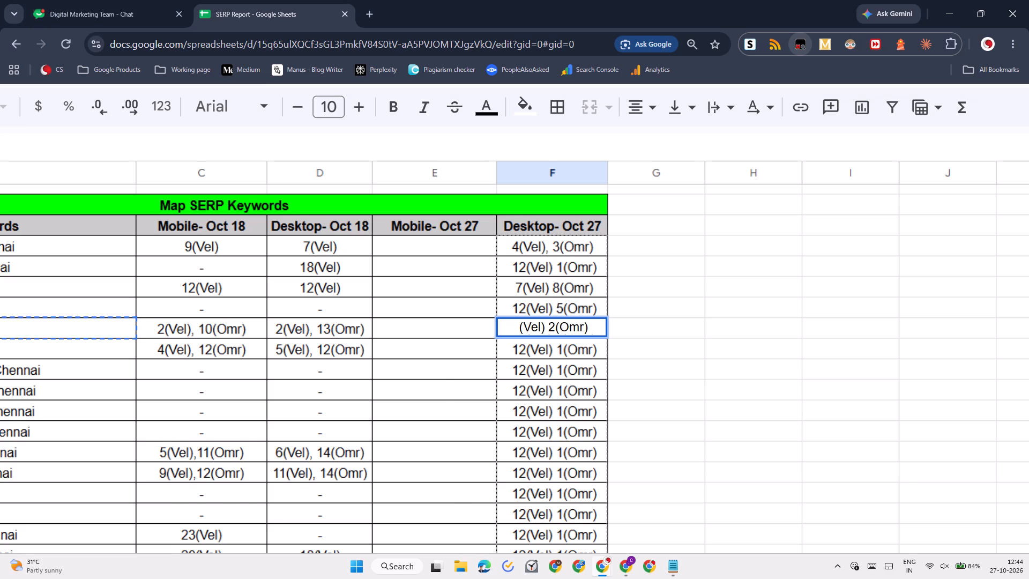
{"action": "key", "text": "4"}
{"action": "key", "text": "Return"}
Copy the keyword "Azure Course in Chennai", search Google Places for it and locate both Credo Systemz listings.
{"action": "scroll", "coordinate": [611, 321], "scroll_direction": "down", "scroll_amount": 1}
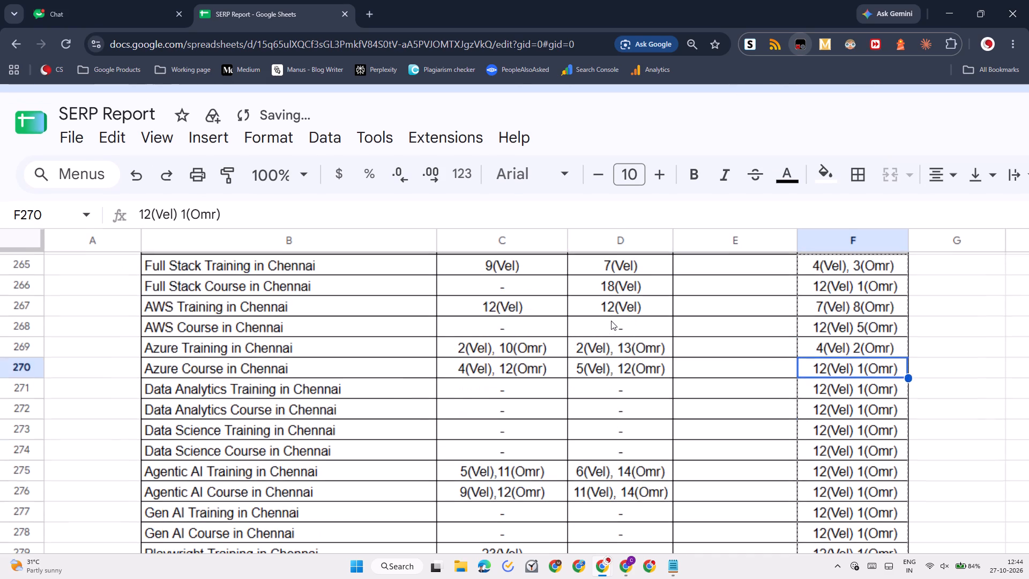
{"action": "left_click", "coordinate": [625, 365]}
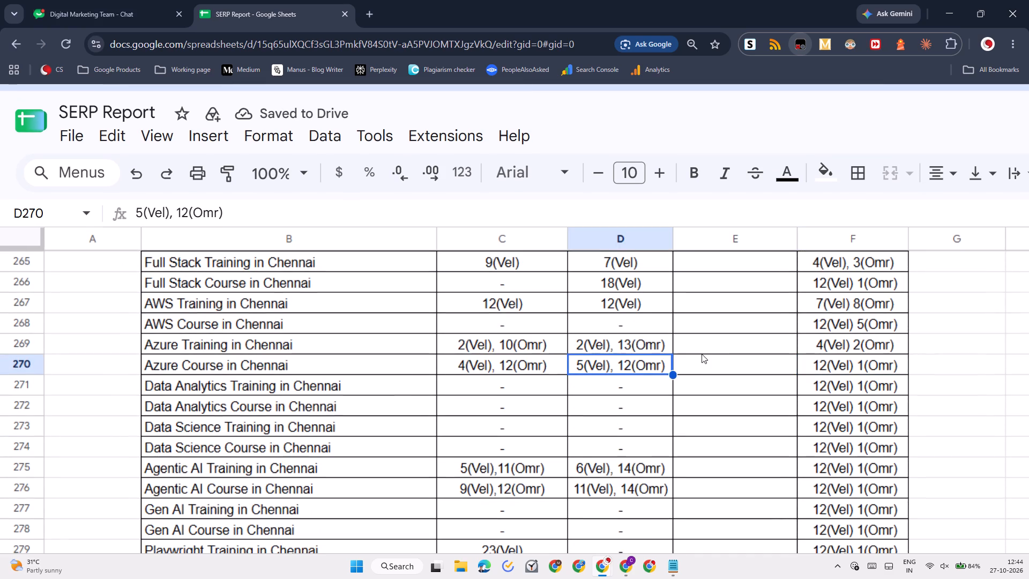
{"action": "left_click", "coordinate": [323, 358]}
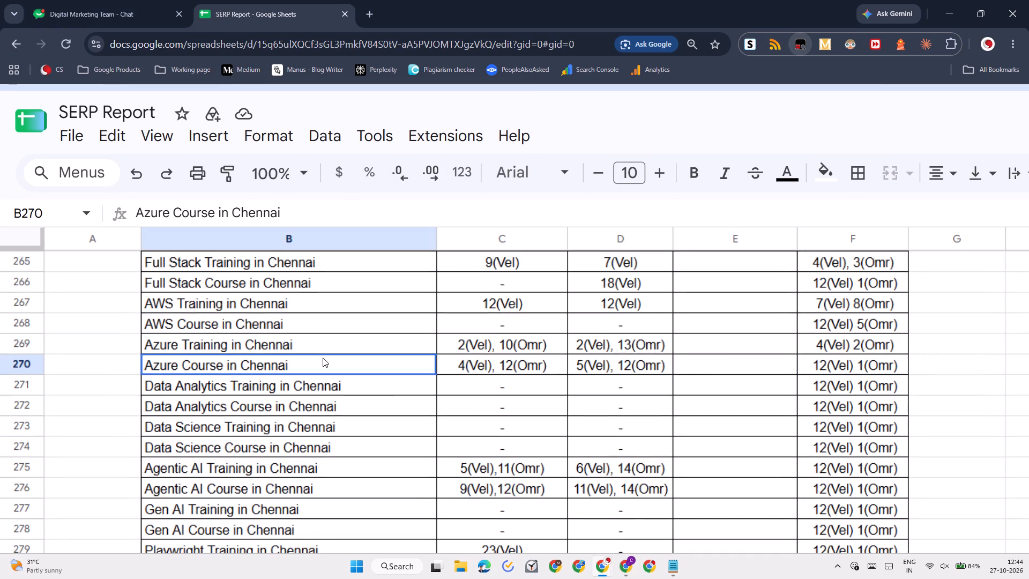
{"action": "key", "text": "ctrl+c"}
{"action": "key", "text": "alt+Tab"}
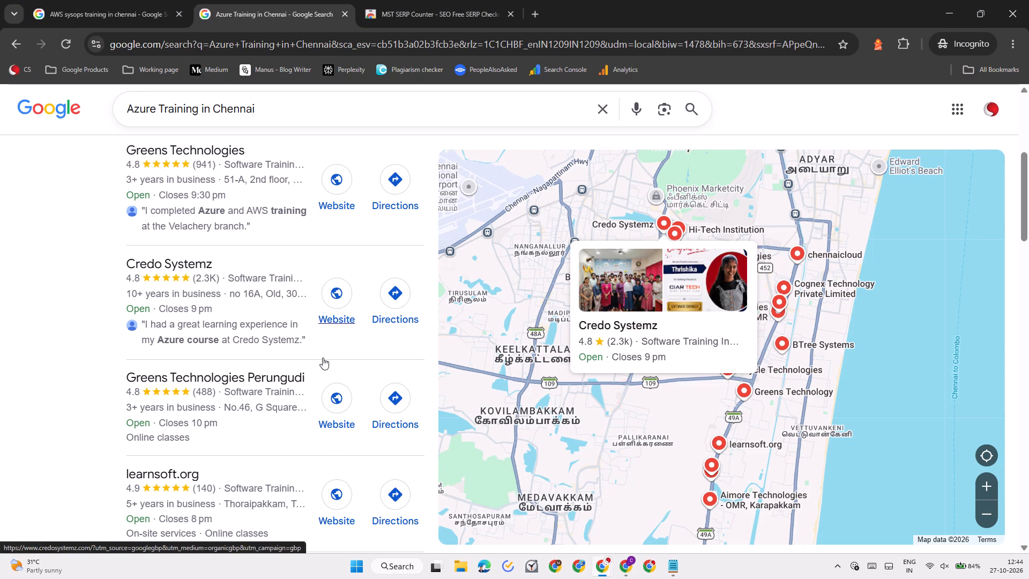
{"action": "left_click_drag", "start_coordinate": [272, 116], "coordinate": [66, 91]}
{"action": "key", "text": "ctrl+v"}
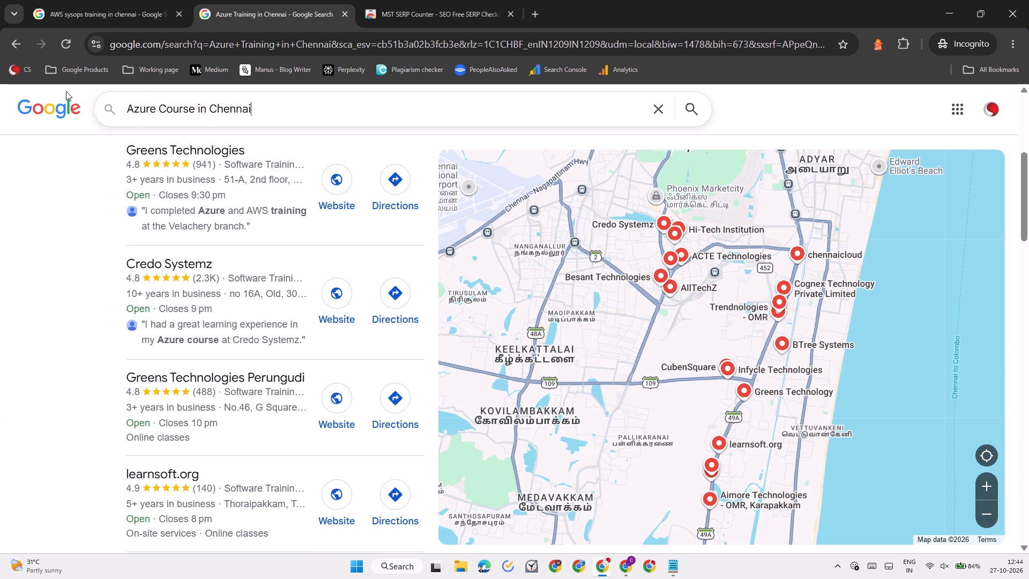
{"action": "key", "text": "ctrl+Return"}
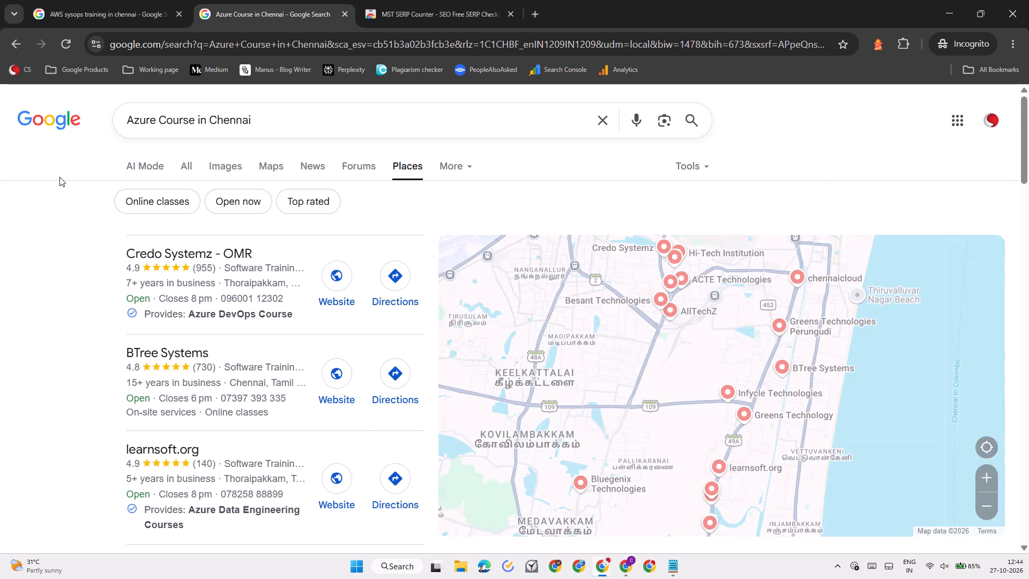
{"action": "scroll", "coordinate": [77, 269], "scroll_direction": "down", "scroll_amount": 2}
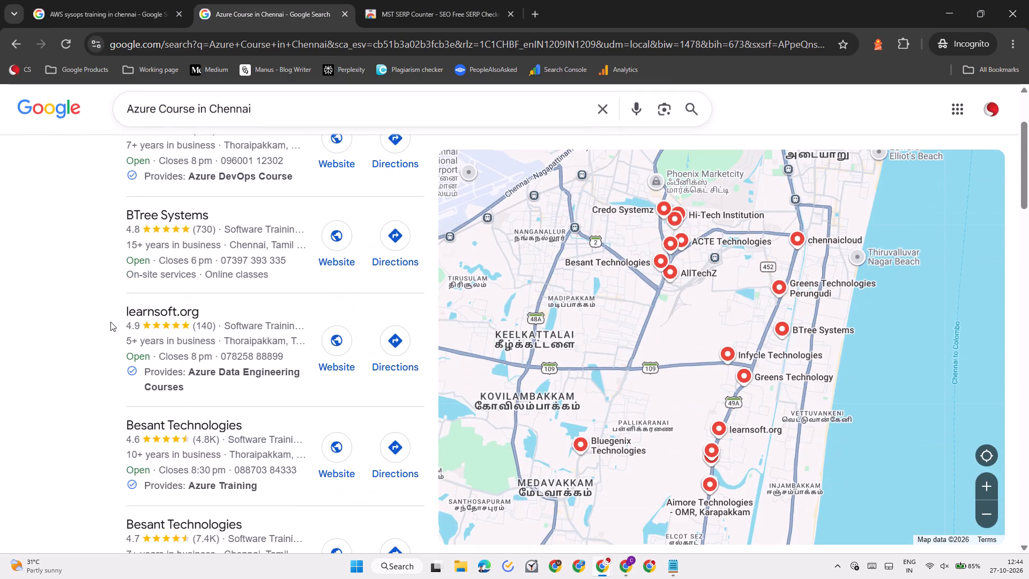
{"action": "scroll", "coordinate": [144, 381], "scroll_direction": "down", "scroll_amount": 3}
{"action": "scroll", "coordinate": [144, 381], "scroll_direction": "up", "scroll_amount": 3}
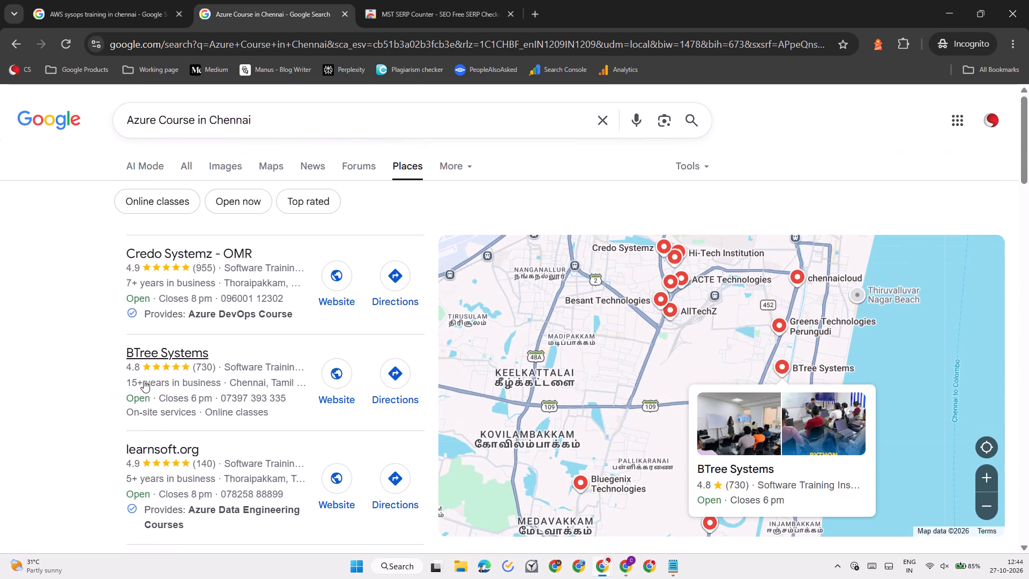
{"action": "scroll", "coordinate": [144, 381], "scroll_direction": "down", "scroll_amount": 4}
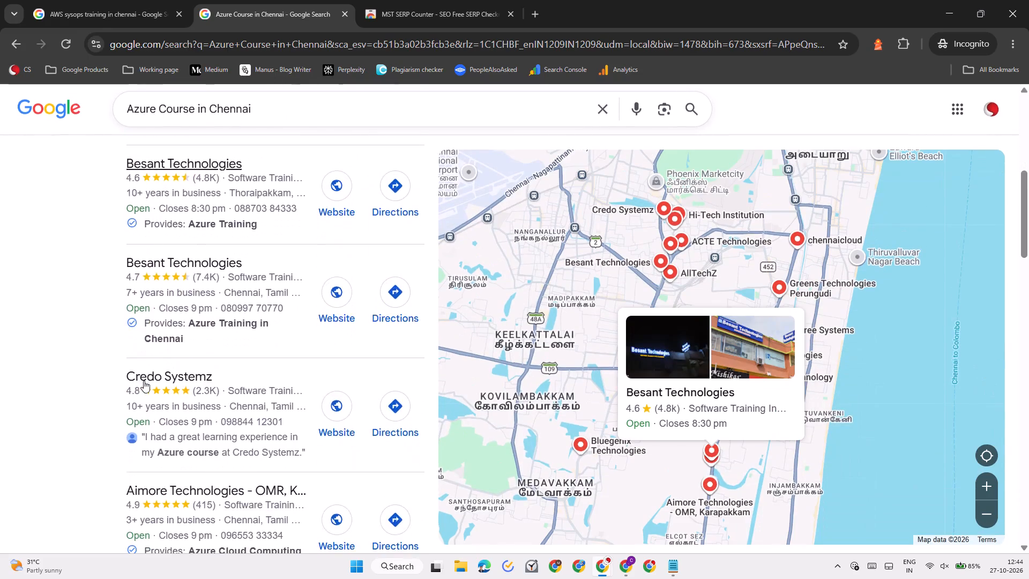
Back in the SERP Report sheet, set the Desktop- Oct 27 ranking for Azure Course in Chennai to 6(Vel) 1(Omr).
{"action": "key", "text": "alt+Tab"}
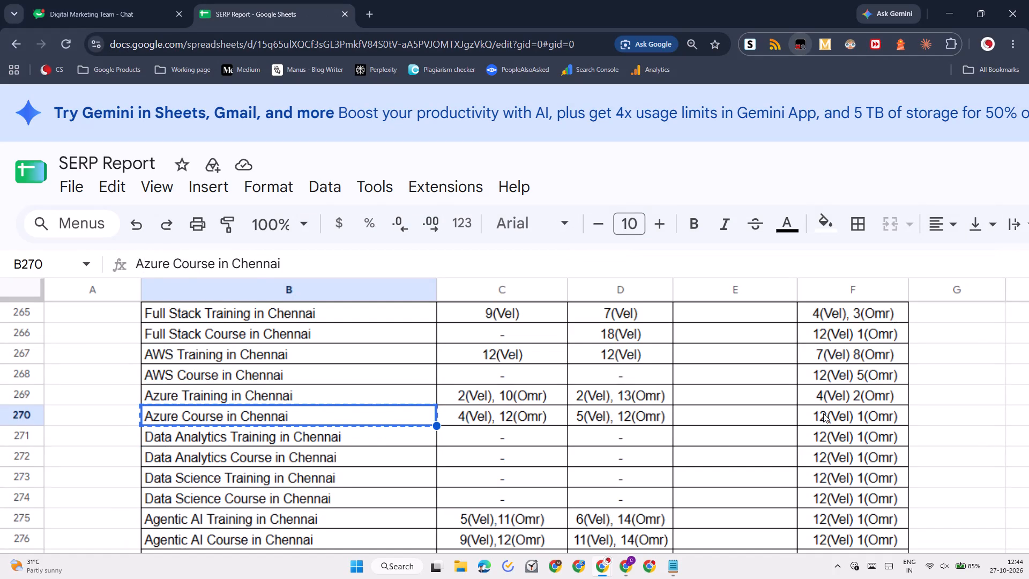
{"action": "triple_click", "coordinate": [823, 413]}
{"action": "left_click", "coordinate": [823, 413]}
{"action": "left_click", "coordinate": [823, 413]}
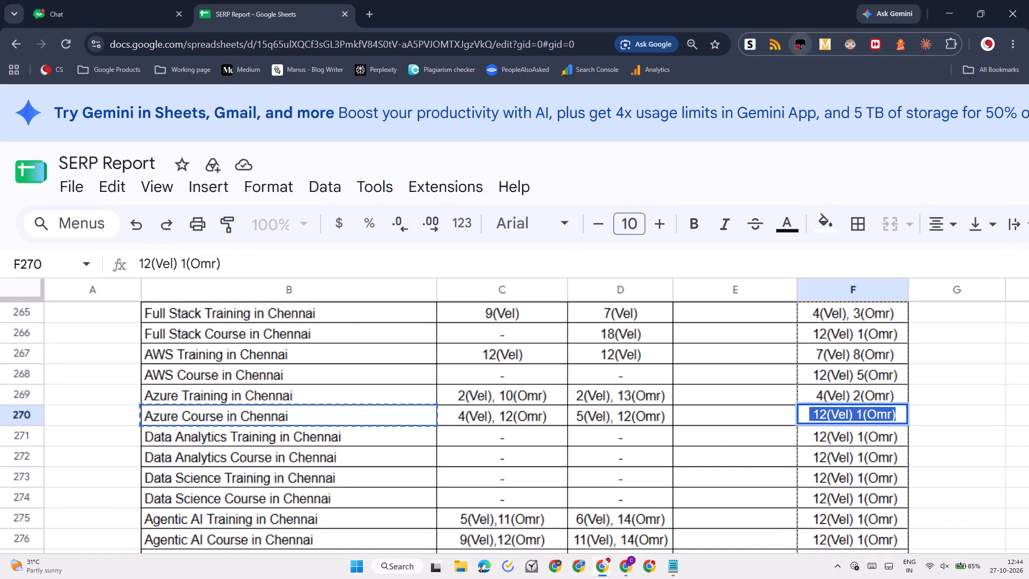
{"action": "left_click", "coordinate": [824, 414]}
{"action": "key", "text": "BackSpace"}
{"action": "key", "text": "BackSpace"}
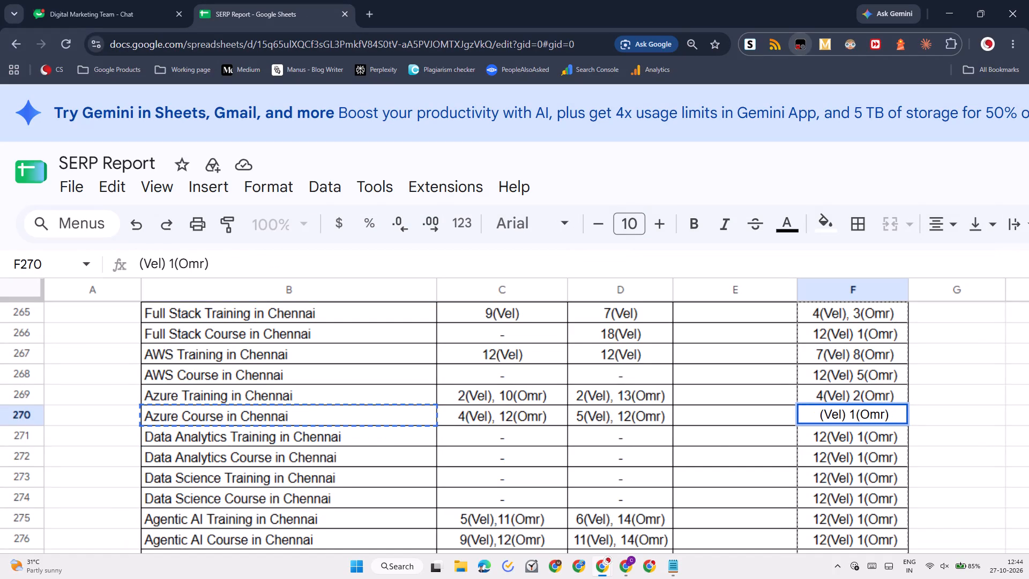
{"action": "key", "text": "6"}
{"action": "key", "text": "Return"}
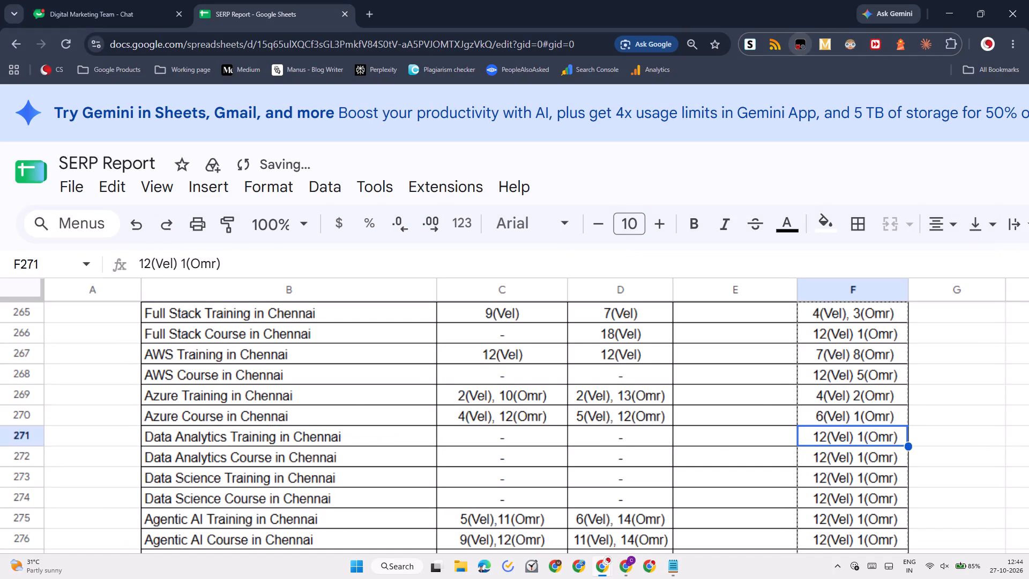
Copy the keyword "Data Analytics Training in Chennai" from the sheet and search Google Places for it.
{"action": "left_click", "coordinate": [342, 444]}
{"action": "key", "text": "ctrl+c"}
{"action": "key", "text": "alt+Tab"}
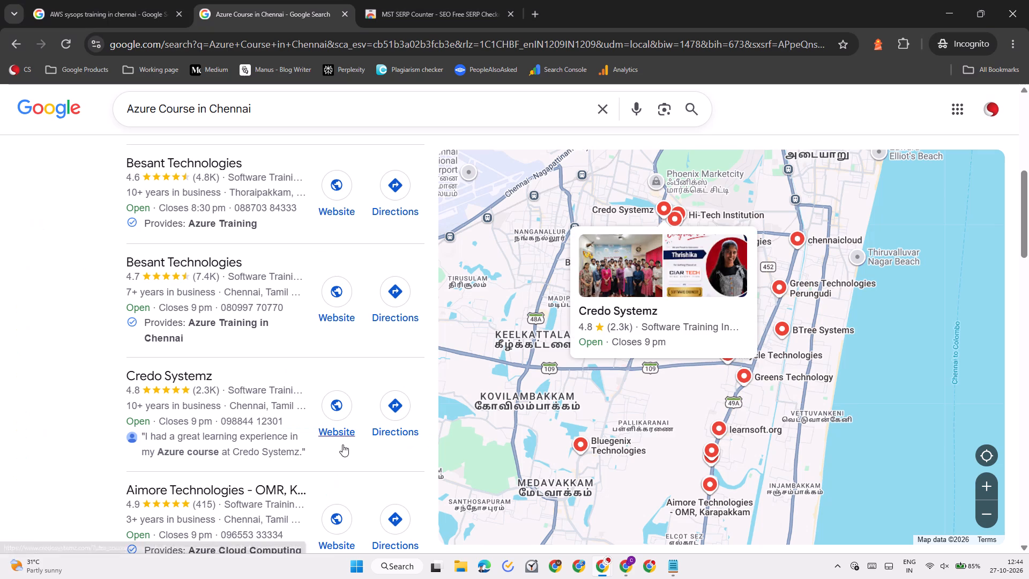
{"action": "left_click_drag", "start_coordinate": [255, 105], "coordinate": [76, 95]}
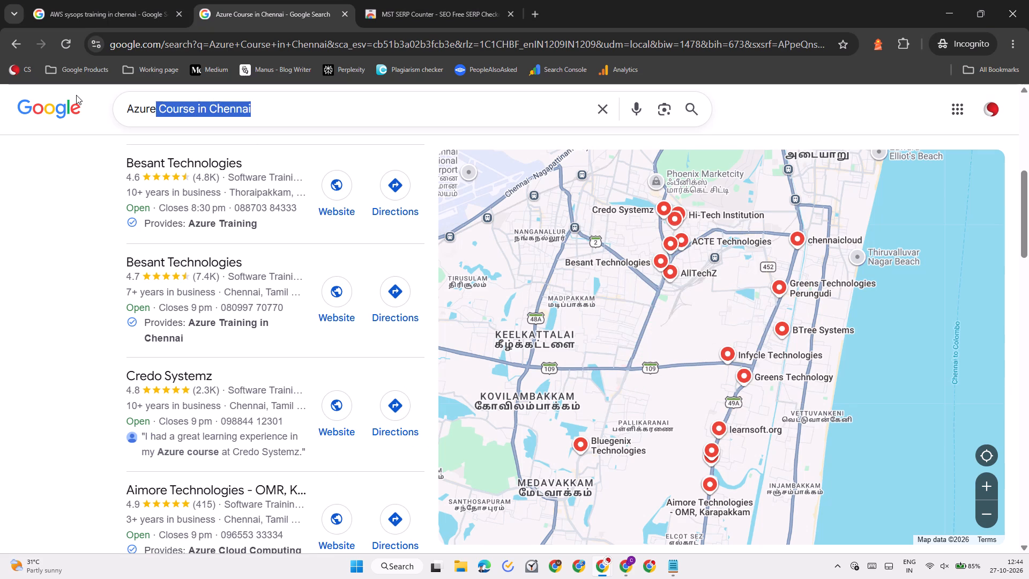
{"action": "key", "text": "ctrl+v"}
{"action": "key", "text": "Return"}
Examine the first page of Google Places results for Data Analytics Training in Chennai for Credo Systemz listings.
{"action": "scroll", "coordinate": [67, 290], "scroll_direction": "down", "scroll_amount": 2}
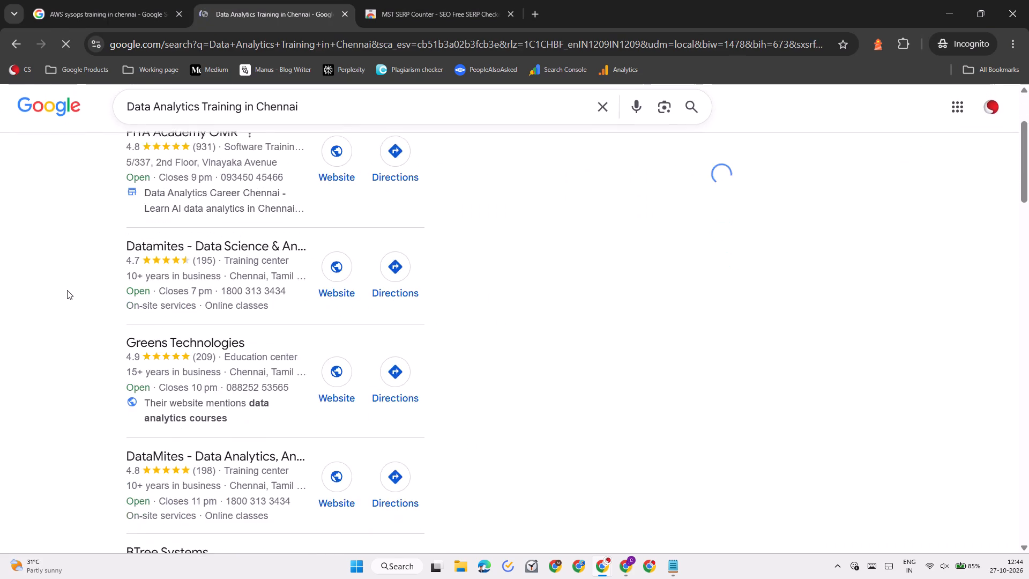
{"action": "scroll", "coordinate": [67, 290], "scroll_direction": "down", "scroll_amount": 8}
{"action": "scroll", "coordinate": [67, 290], "scroll_direction": "up", "scroll_amount": 2}
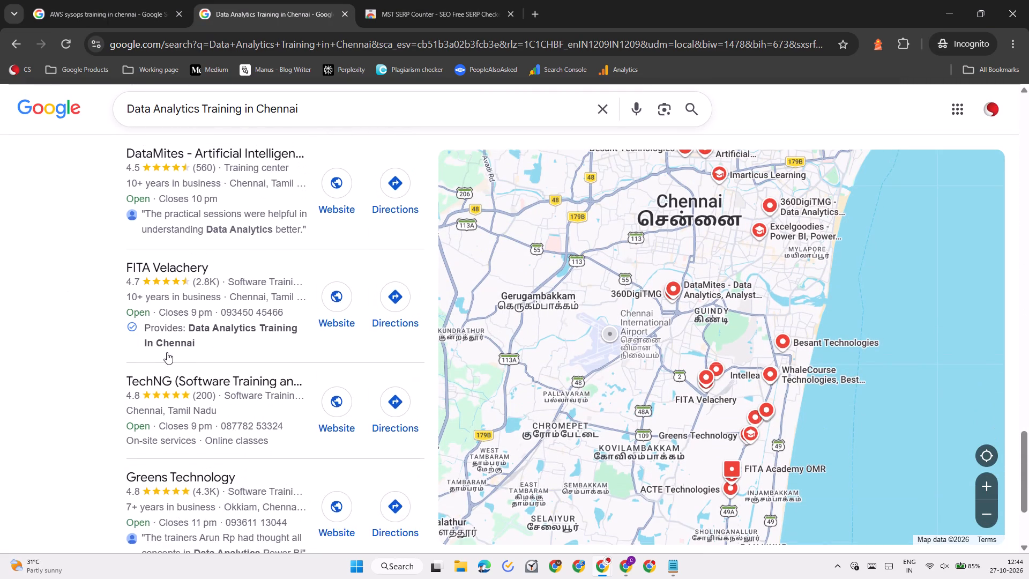
{"action": "scroll", "coordinate": [167, 352], "scroll_direction": "up", "scroll_amount": 10}
{"action": "scroll", "coordinate": [167, 352], "scroll_direction": "down", "scroll_amount": 4}
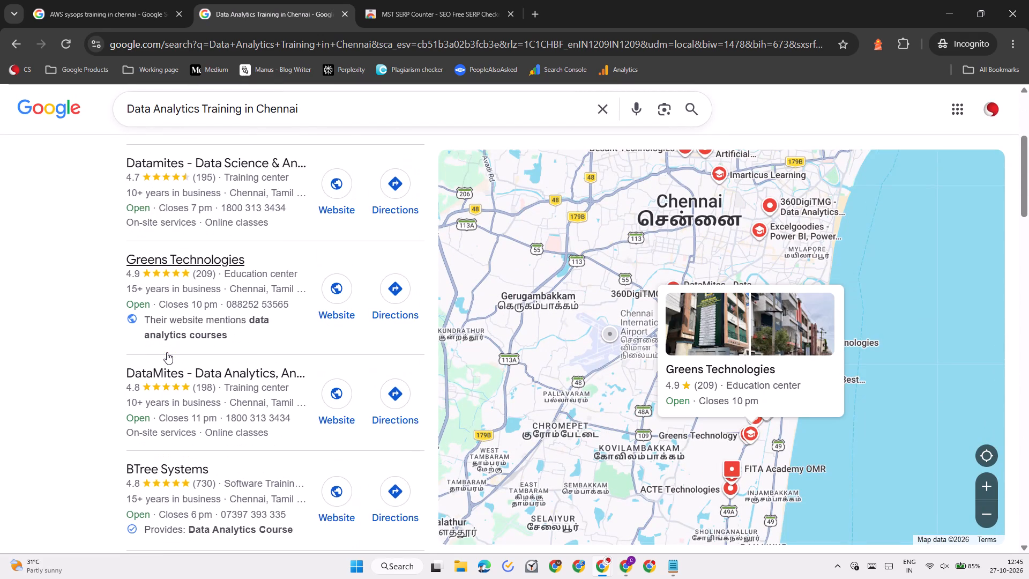
{"action": "scroll", "coordinate": [167, 352], "scroll_direction": "up", "scroll_amount": 4}
{"action": "scroll", "coordinate": [167, 352], "scroll_direction": "down", "scroll_amount": 4}
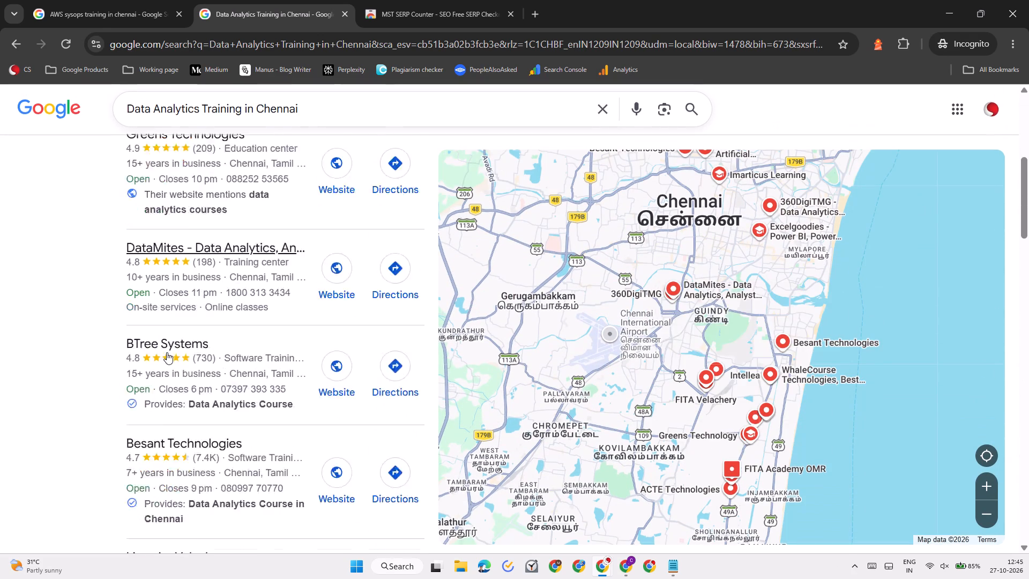
{"action": "scroll", "coordinate": [167, 352], "scroll_direction": "down", "scroll_amount": 4}
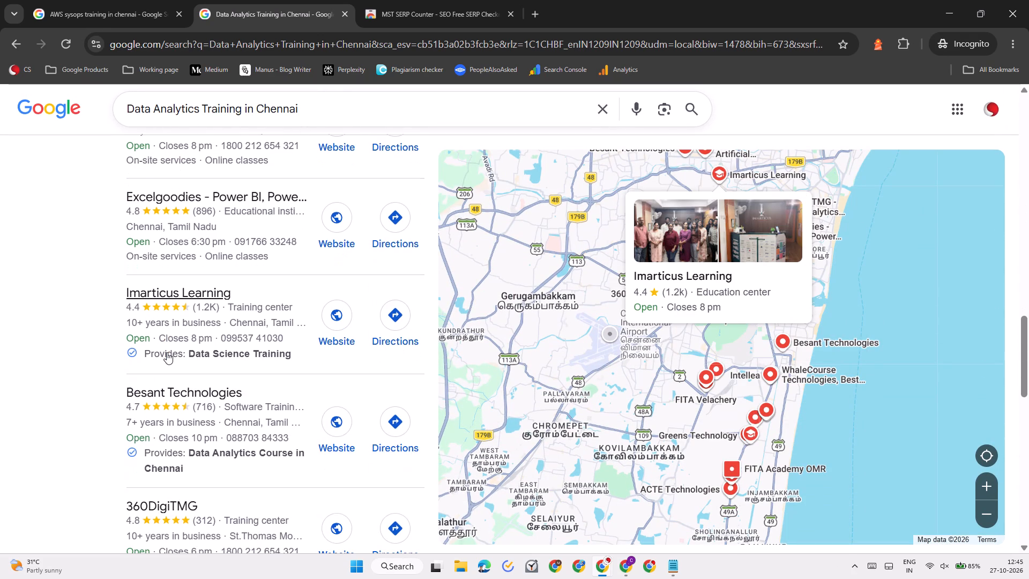
{"action": "scroll", "coordinate": [167, 352], "scroll_direction": "down", "scroll_amount": 5}
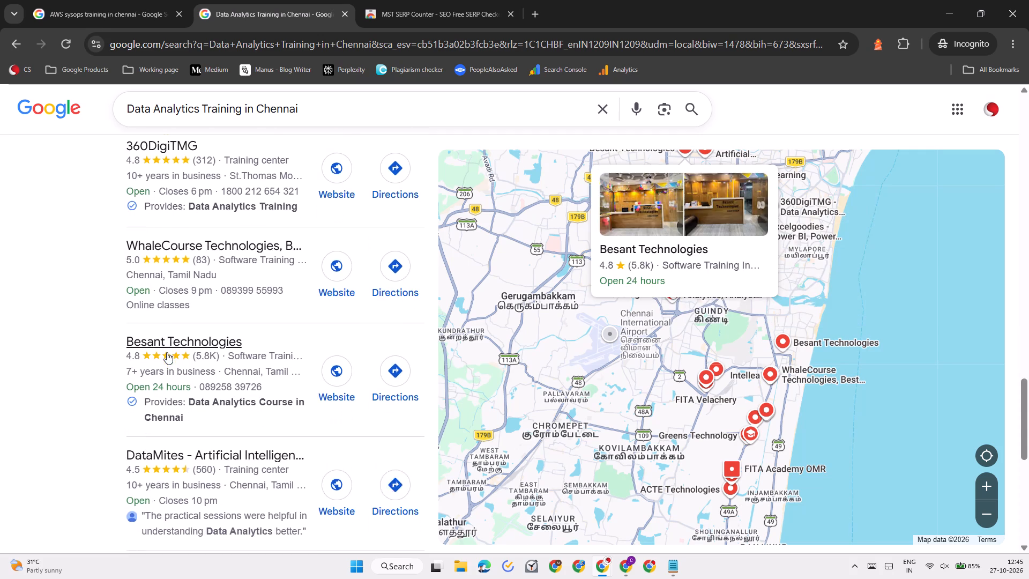
{"action": "scroll", "coordinate": [167, 352], "scroll_direction": "down", "scroll_amount": 2}
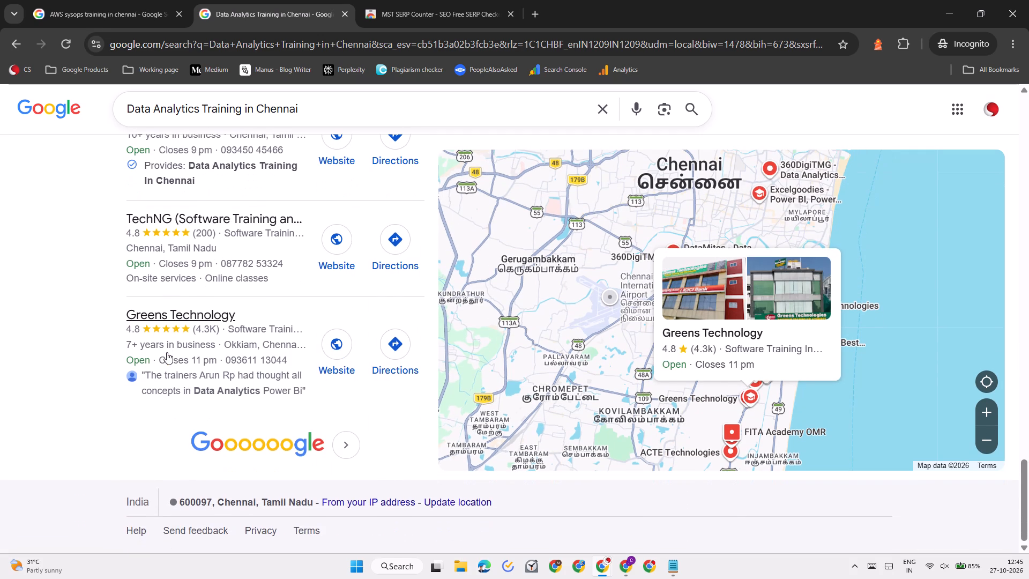
Open the second page of Places results and look for the Velachery and OMR listings of Credo Systemz.
{"action": "left_click", "coordinate": [342, 441]}
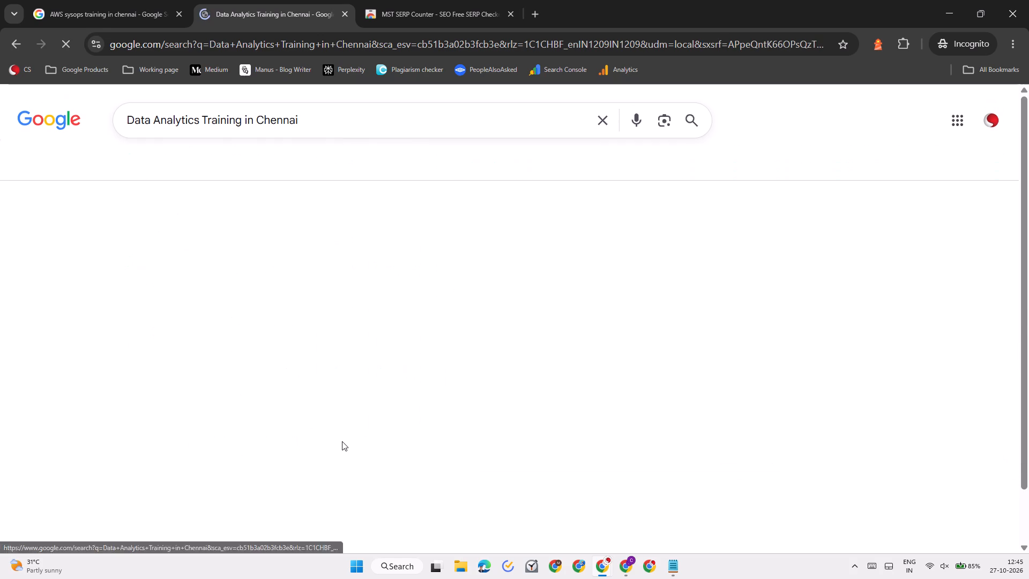
{"action": "scroll", "coordinate": [342, 441], "scroll_direction": "down", "scroll_amount": 1}
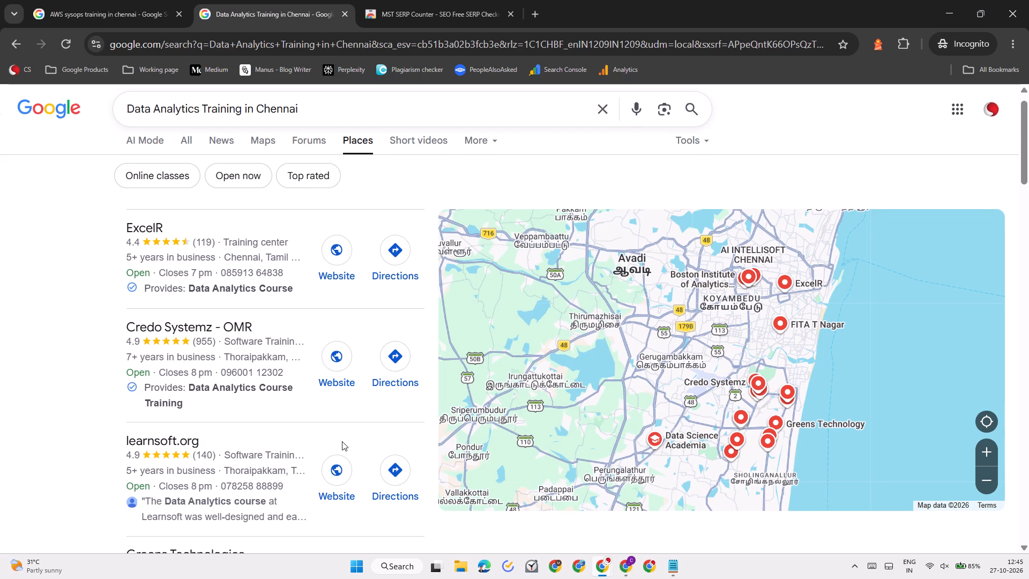
{"action": "scroll", "coordinate": [342, 441], "scroll_direction": "up", "scroll_amount": 1}
{"action": "key", "text": "alt+Tab"}
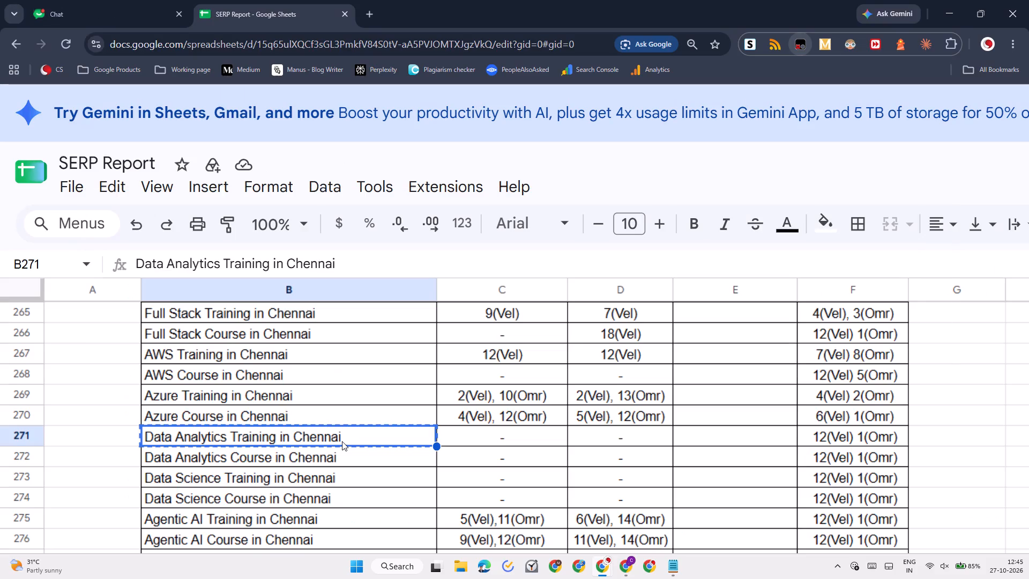
{"action": "key", "text": "alt+Tab"}
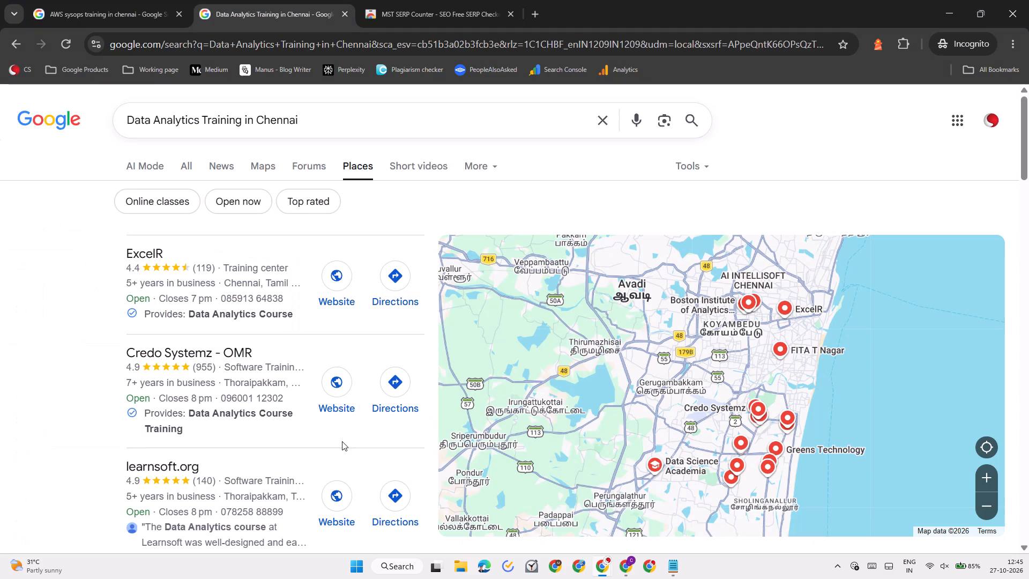
{"action": "scroll", "coordinate": [334, 314], "scroll_direction": "down", "scroll_amount": 1}
{"action": "scroll", "coordinate": [334, 314], "scroll_direction": "up", "scroll_amount": 2}
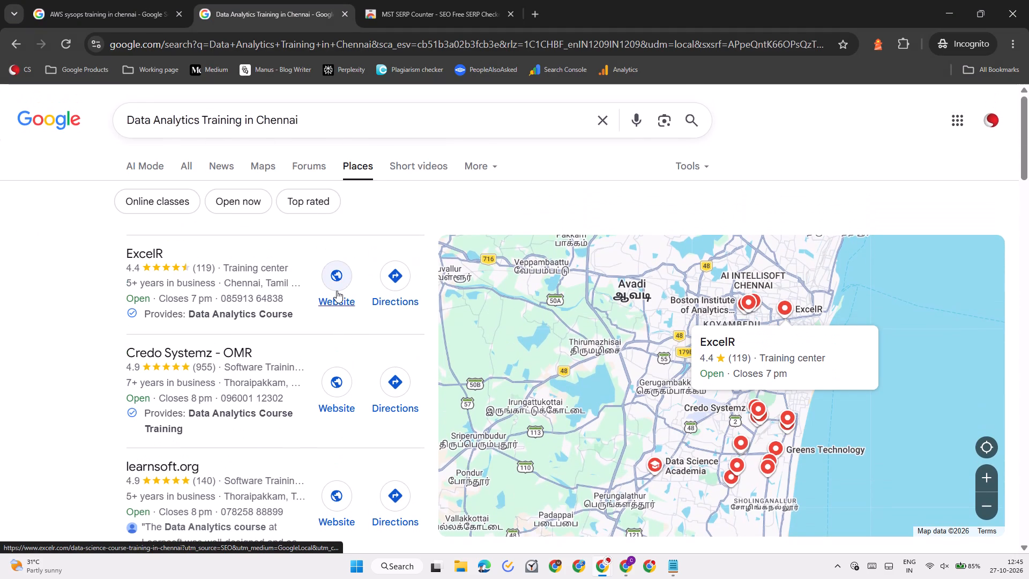
{"action": "scroll", "coordinate": [337, 291], "scroll_direction": "down", "scroll_amount": 4}
{"action": "scroll", "coordinate": [279, 425], "scroll_direction": "down", "scroll_amount": 3}
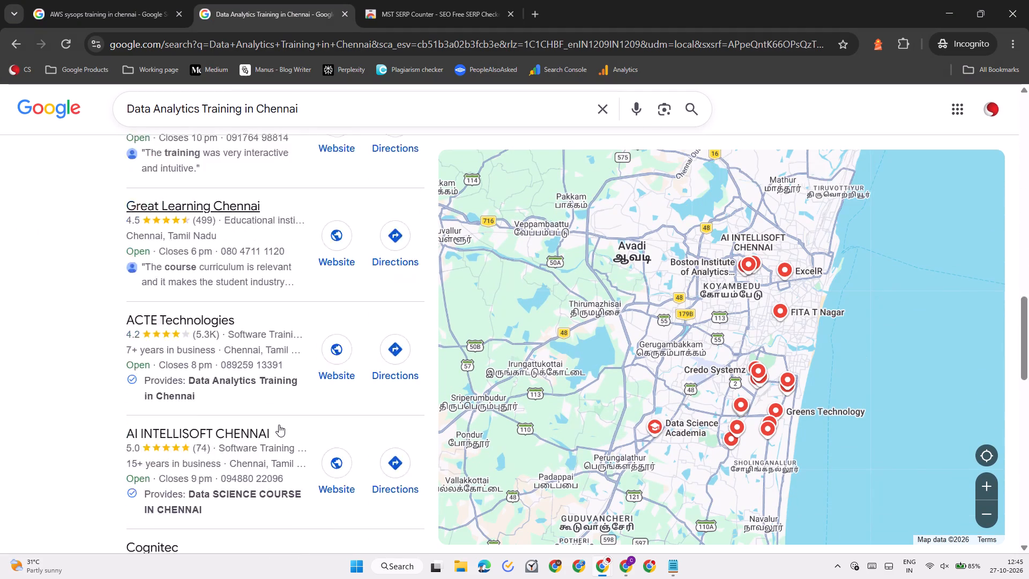
{"action": "scroll", "coordinate": [279, 425], "scroll_direction": "down", "scroll_amount": 5}
Return to the first results page, rerun the Data Analytics Training in Chennai search and recheck that page for Credo Systemz listings.
{"action": "left_click", "coordinate": [200, 440]}
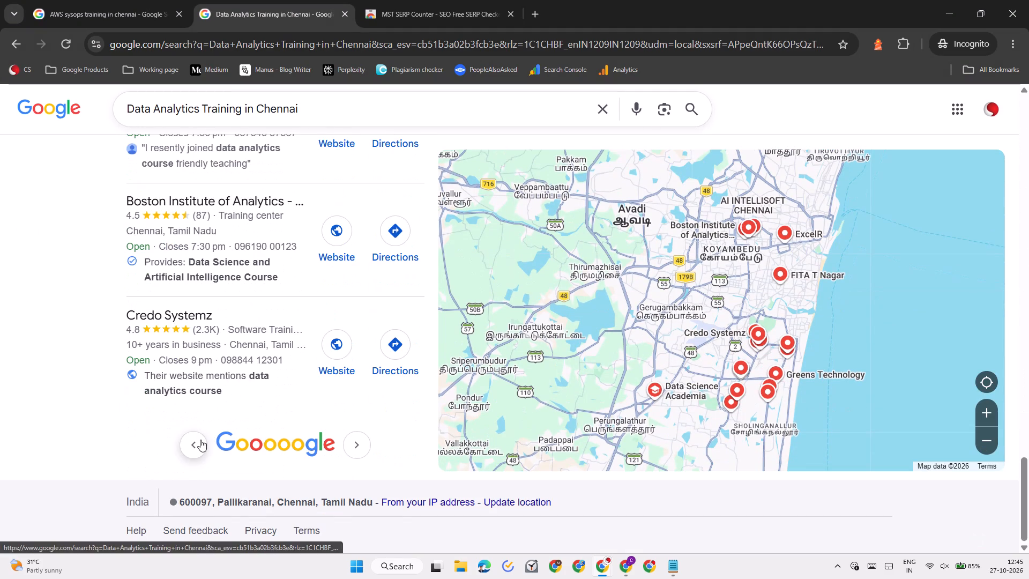
{"action": "scroll", "coordinate": [273, 389], "scroll_direction": "up", "scroll_amount": 2}
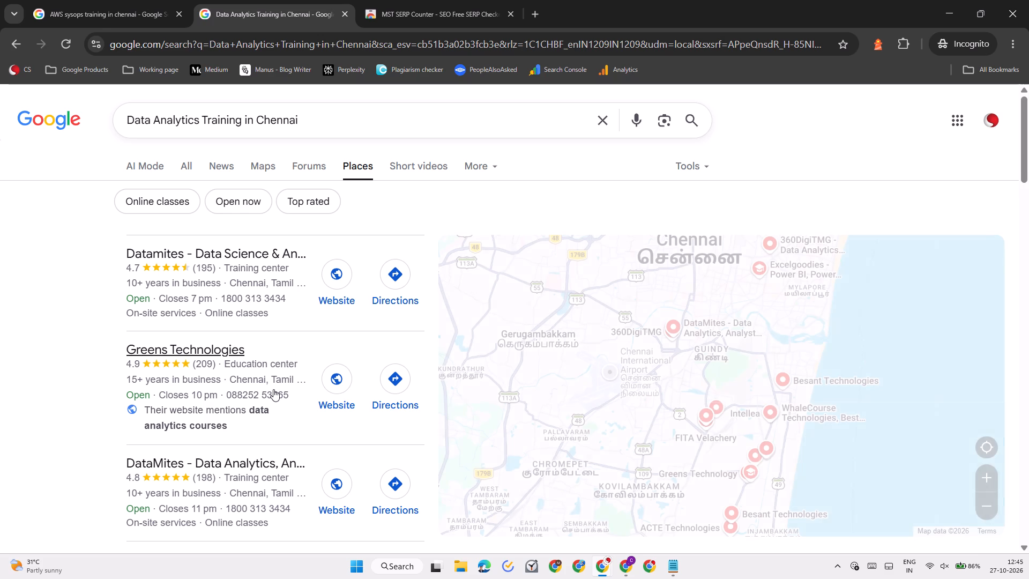
{"action": "scroll", "coordinate": [273, 389], "scroll_direction": "up", "scroll_amount": 2}
{"action": "scroll", "coordinate": [273, 293], "scroll_direction": "up", "scroll_amount": 3}
{"action": "scroll", "coordinate": [273, 293], "scroll_direction": "down", "scroll_amount": 1}
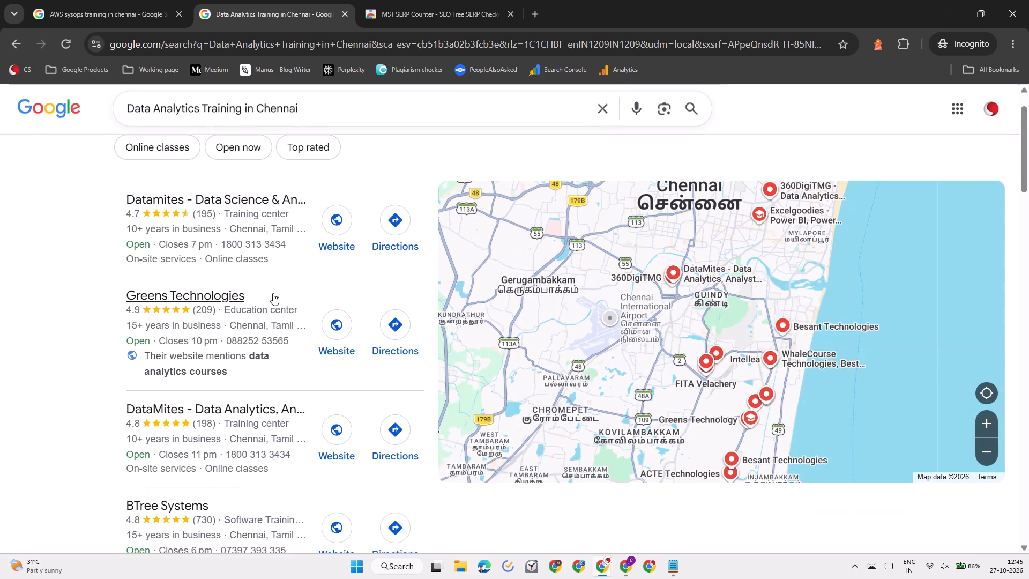
{"action": "scroll", "coordinate": [273, 293], "scroll_direction": "up", "scroll_amount": 2}
{"action": "left_click", "coordinate": [340, 116]}
{"action": "key", "text": "Return"}
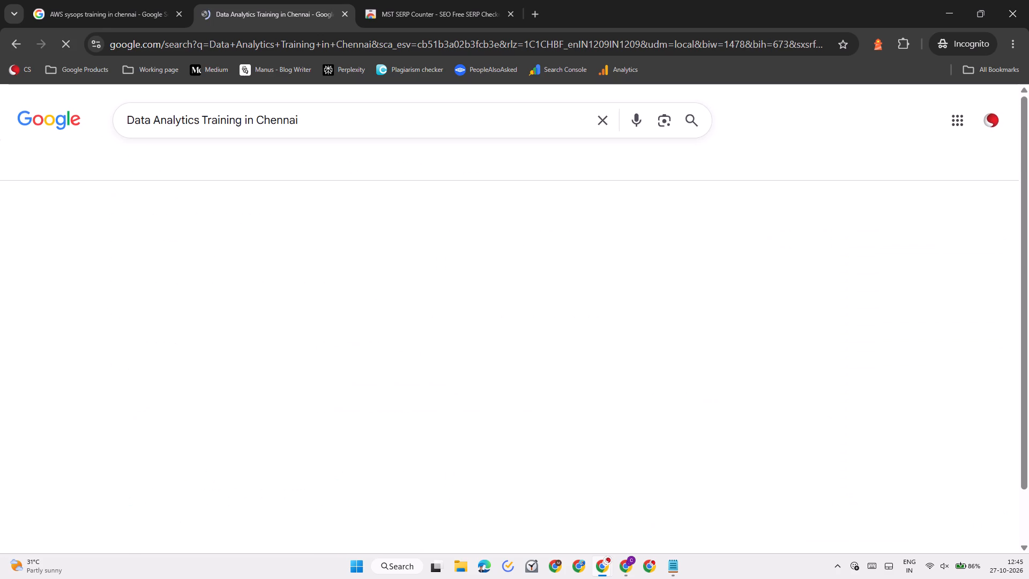
{"action": "scroll", "coordinate": [174, 306], "scroll_direction": "down", "scroll_amount": 1}
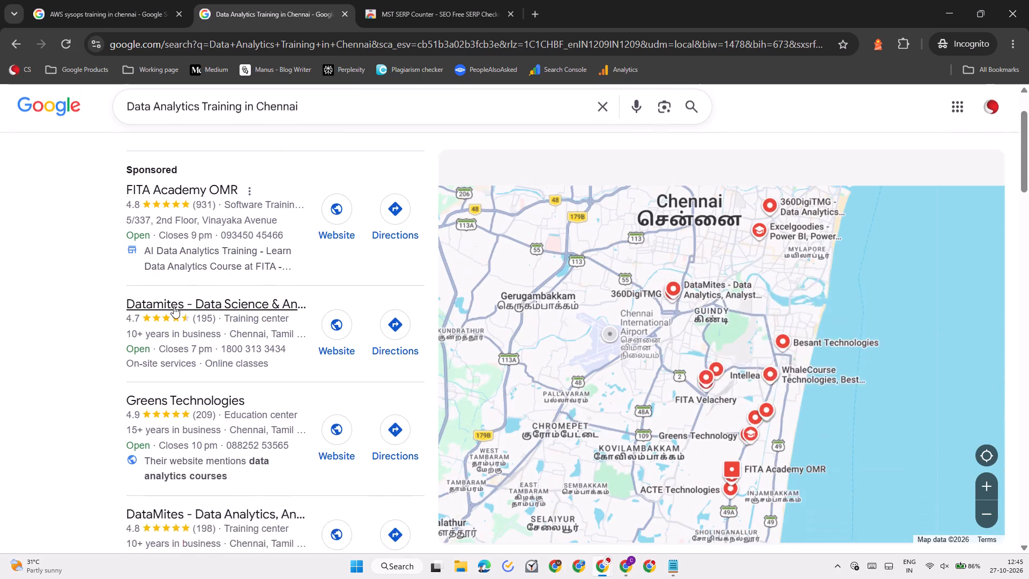
{"action": "scroll", "coordinate": [174, 306], "scroll_direction": "down", "scroll_amount": 5}
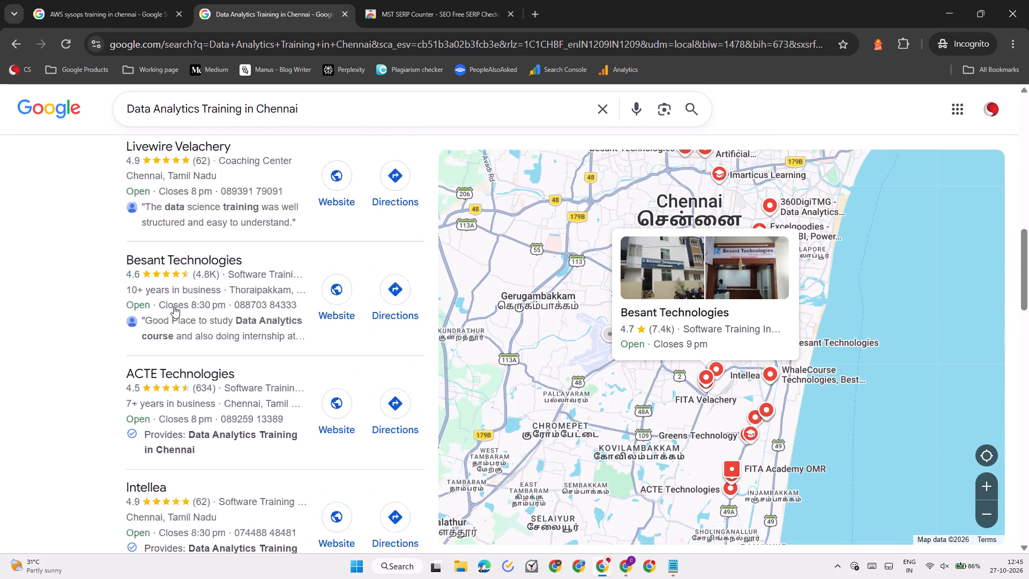
{"action": "scroll", "coordinate": [174, 306], "scroll_direction": "down", "scroll_amount": 2}
{"action": "scroll", "coordinate": [174, 306], "scroll_direction": "up", "scroll_amount": 6}
{"action": "scroll", "coordinate": [174, 306], "scroll_direction": "down", "scroll_amount": 2}
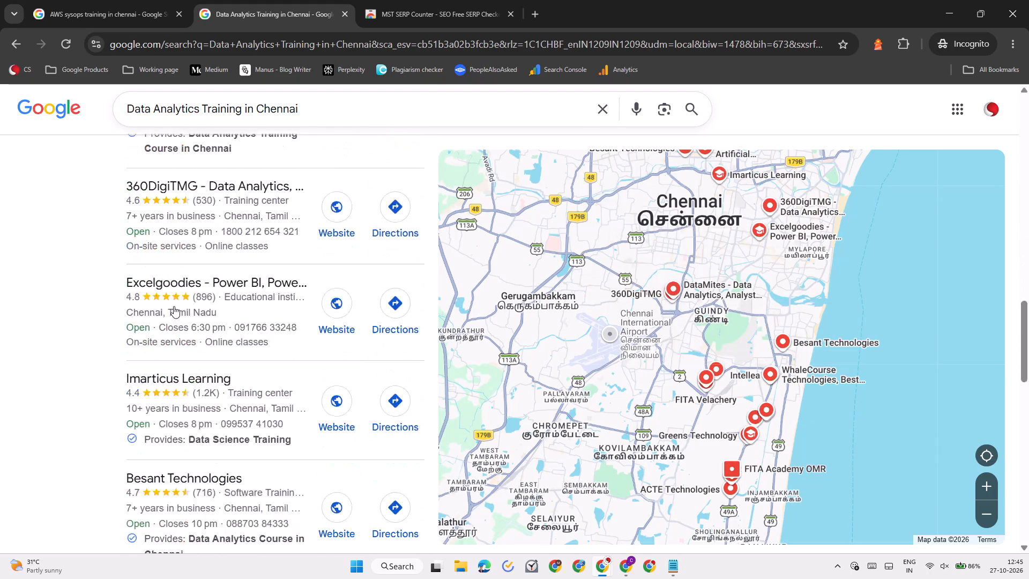
{"action": "scroll", "coordinate": [174, 306], "scroll_direction": "down", "scroll_amount": 4}
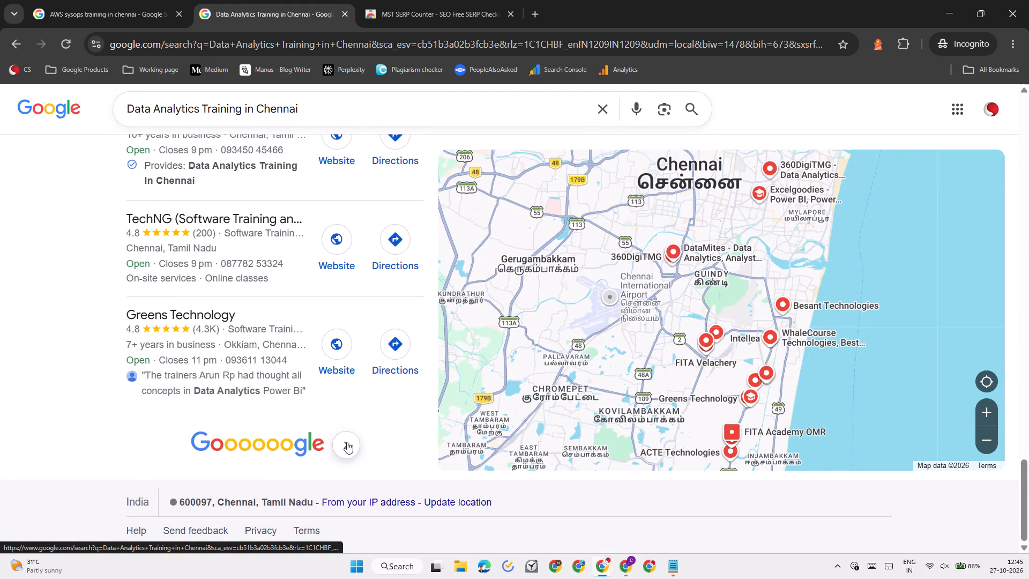
Examine the second page of the rerun search for both Credo Systemz listings, continuing to the third page.
{"action": "left_click", "coordinate": [347, 442]}
{"action": "scroll", "coordinate": [181, 352], "scroll_direction": "down", "scroll_amount": 1}
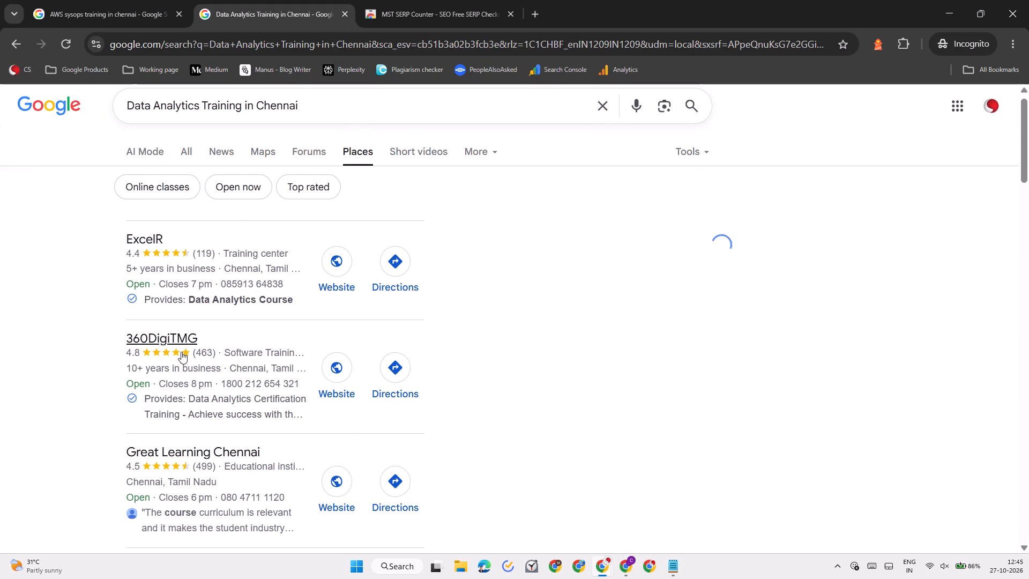
{"action": "scroll", "coordinate": [181, 352], "scroll_direction": "down", "scroll_amount": 1}
{"action": "scroll", "coordinate": [181, 352], "scroll_direction": "up", "scroll_amount": 2}
{"action": "scroll", "coordinate": [181, 352], "scroll_direction": "down", "scroll_amount": 2}
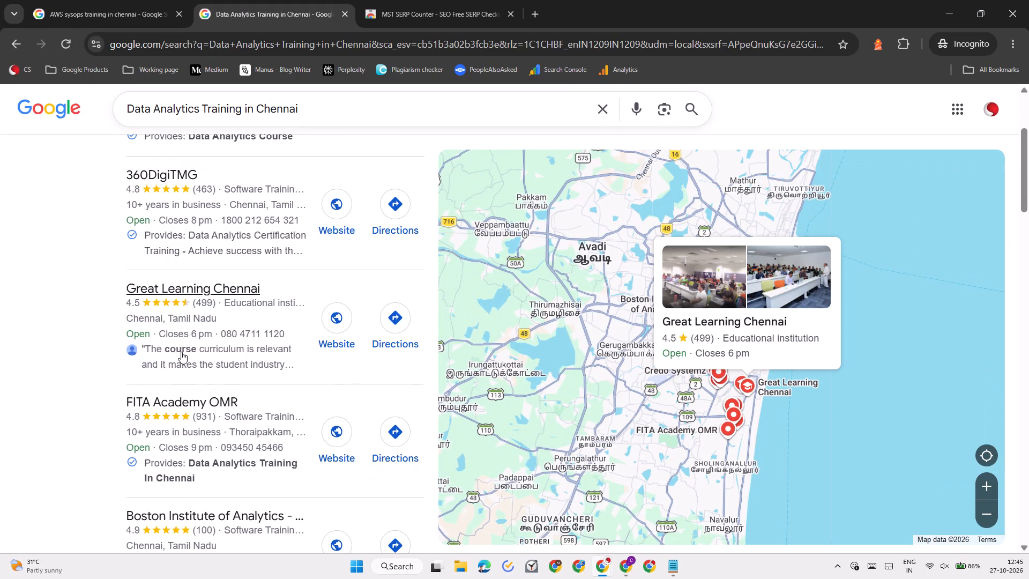
{"action": "scroll", "coordinate": [181, 352], "scroll_direction": "up", "scroll_amount": 3}
{"action": "scroll", "coordinate": [181, 352], "scroll_direction": "down", "scroll_amount": 3}
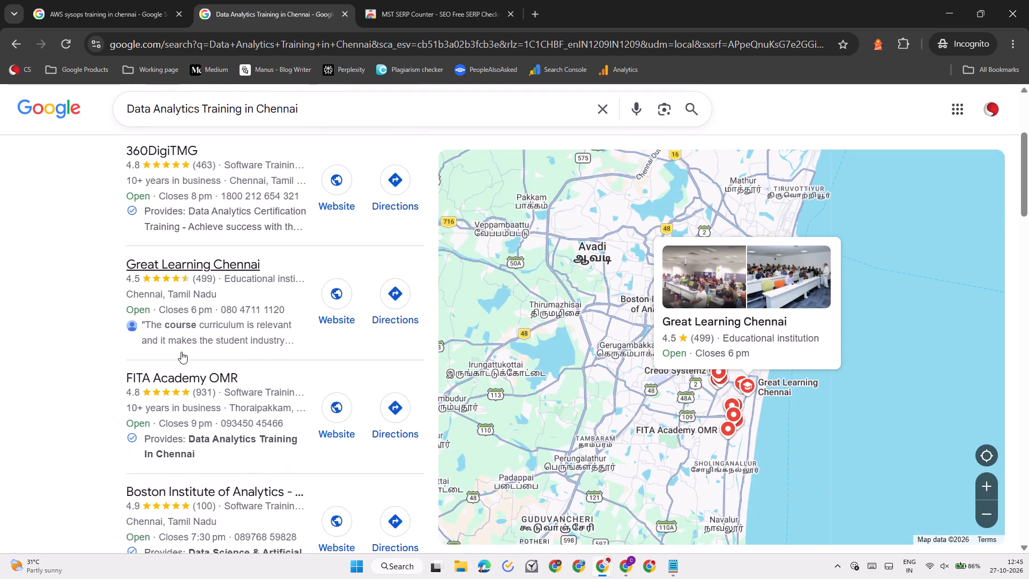
{"action": "scroll", "coordinate": [181, 352], "scroll_direction": "down", "scroll_amount": 4}
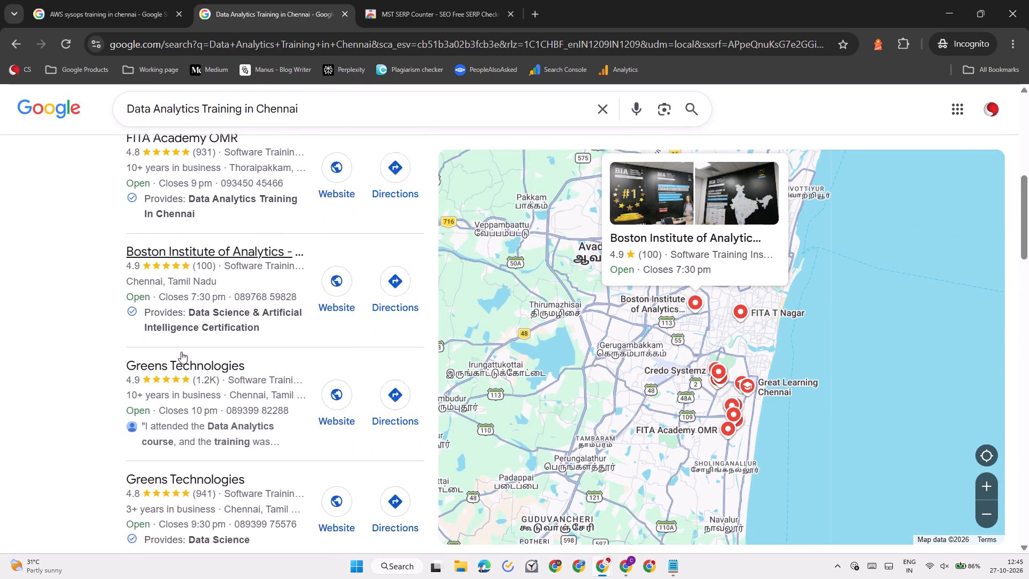
{"action": "scroll", "coordinate": [181, 352], "scroll_direction": "down", "scroll_amount": 4}
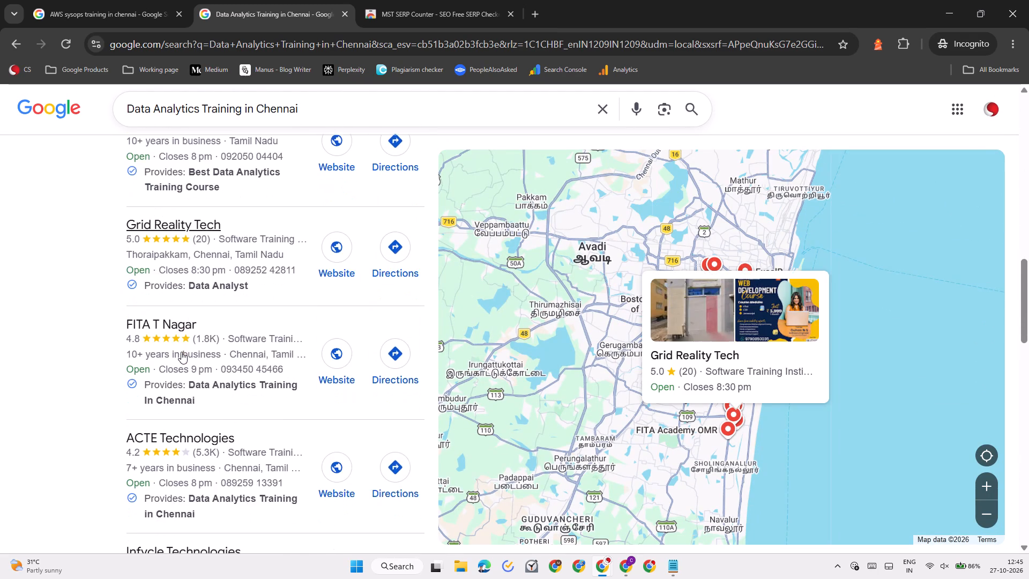
{"action": "scroll", "coordinate": [181, 352], "scroll_direction": "down", "scroll_amount": 4}
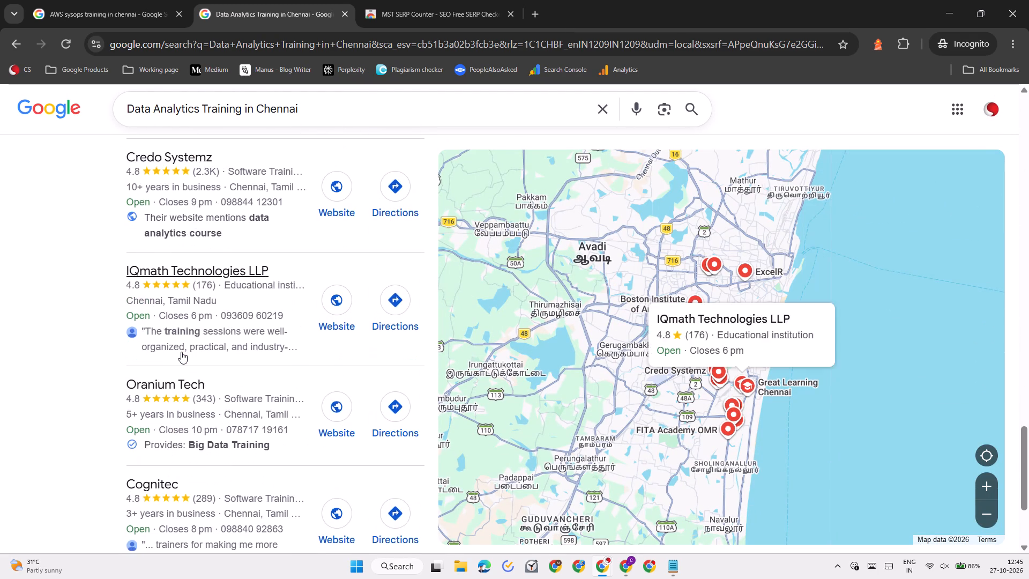
{"action": "scroll", "coordinate": [181, 352], "scroll_direction": "down", "scroll_amount": 4}
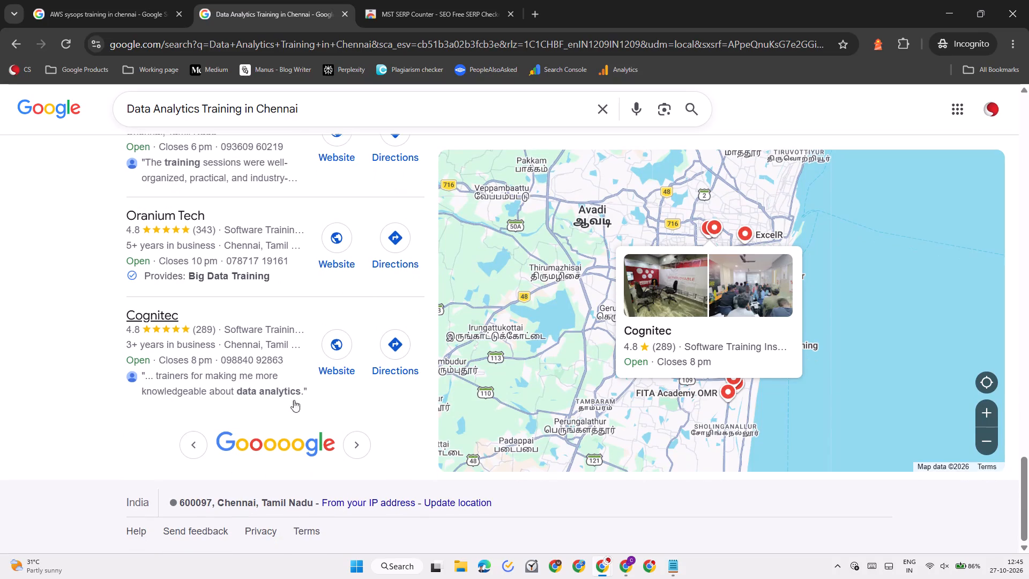
{"action": "left_click", "coordinate": [359, 449]}
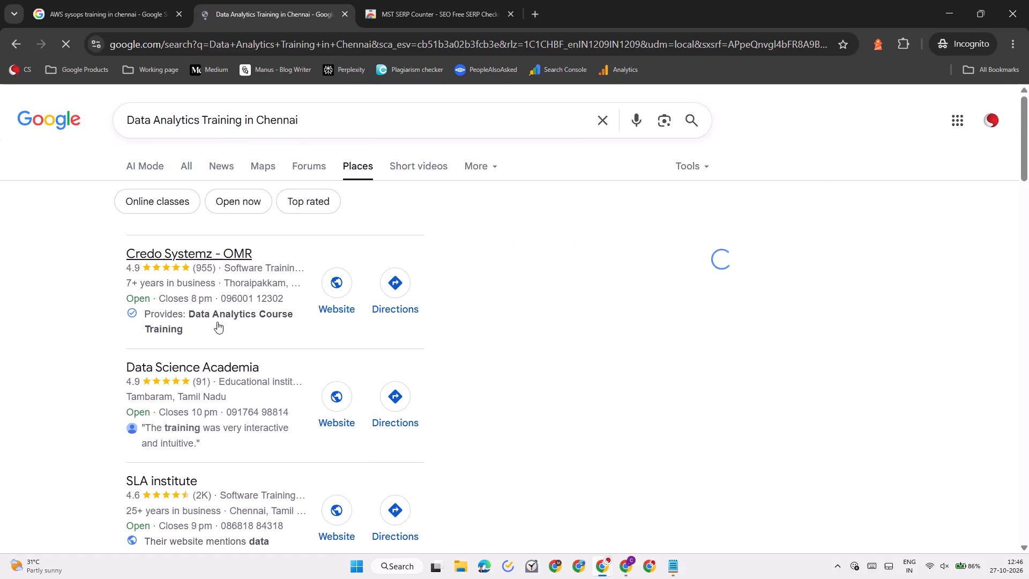
Copy the keyword Data Analytics Course in Chennai from the SERP Report sheet and search Google Places for it.
{"action": "key", "text": "alt+Tab"}
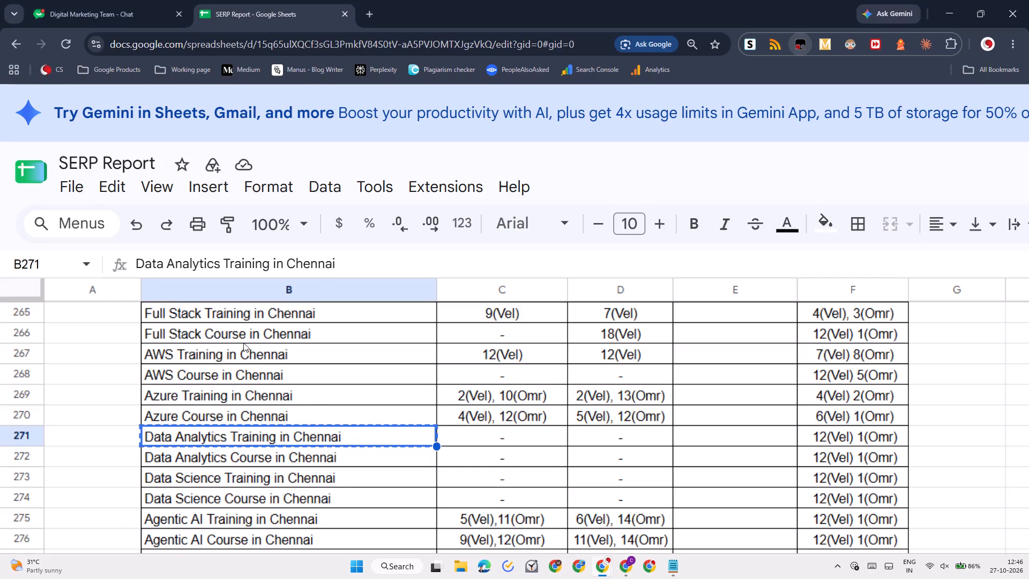
{"action": "left_click", "coordinate": [360, 456]}
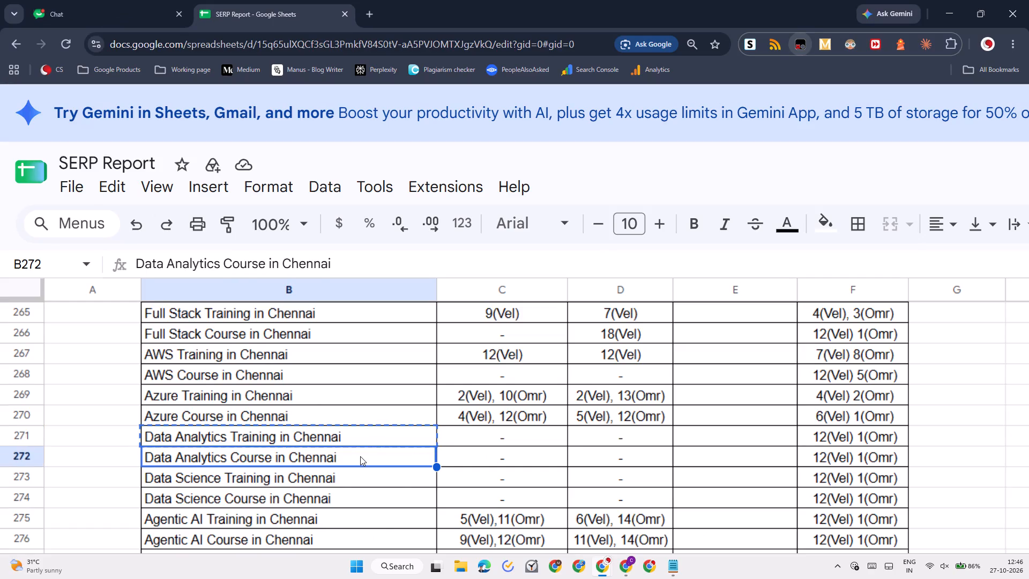
{"action": "key", "text": "ctrl+c"}
{"action": "key", "text": "alt+Tab"}
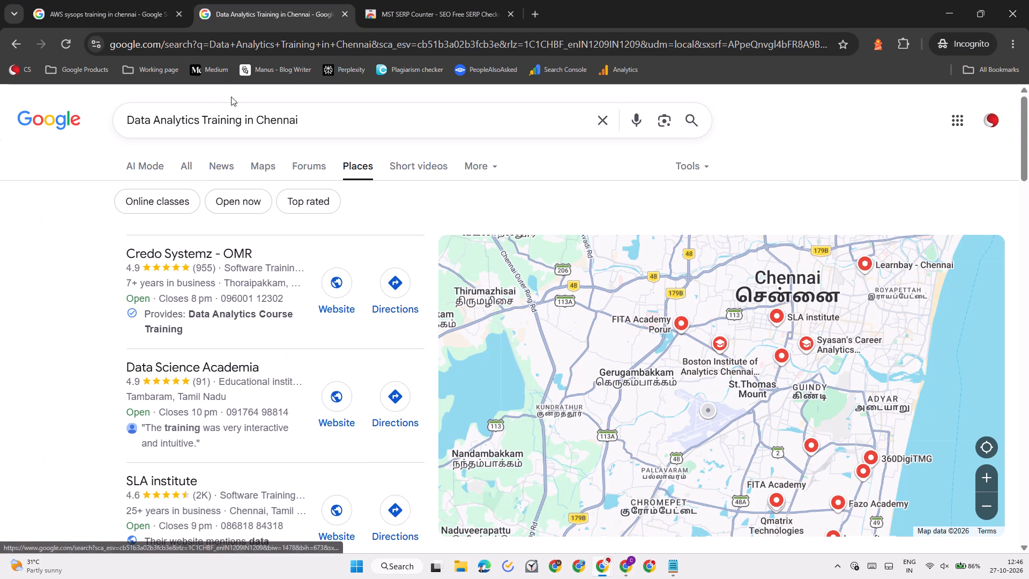
{"action": "left_click_drag", "start_coordinate": [315, 120], "coordinate": [112, 105]}
{"action": "key", "text": "ctrl+v"}
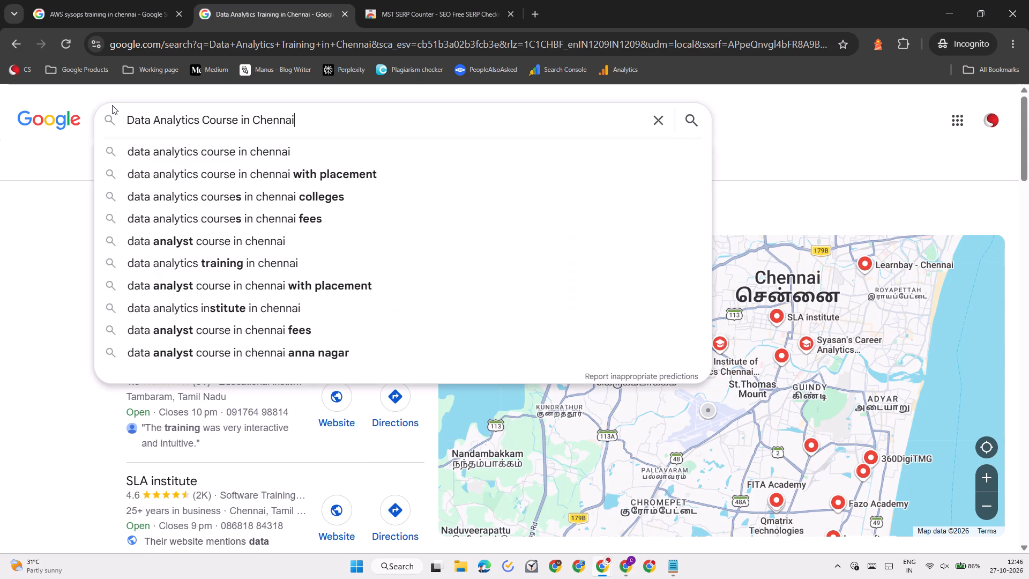
{"action": "key", "text": "Return"}
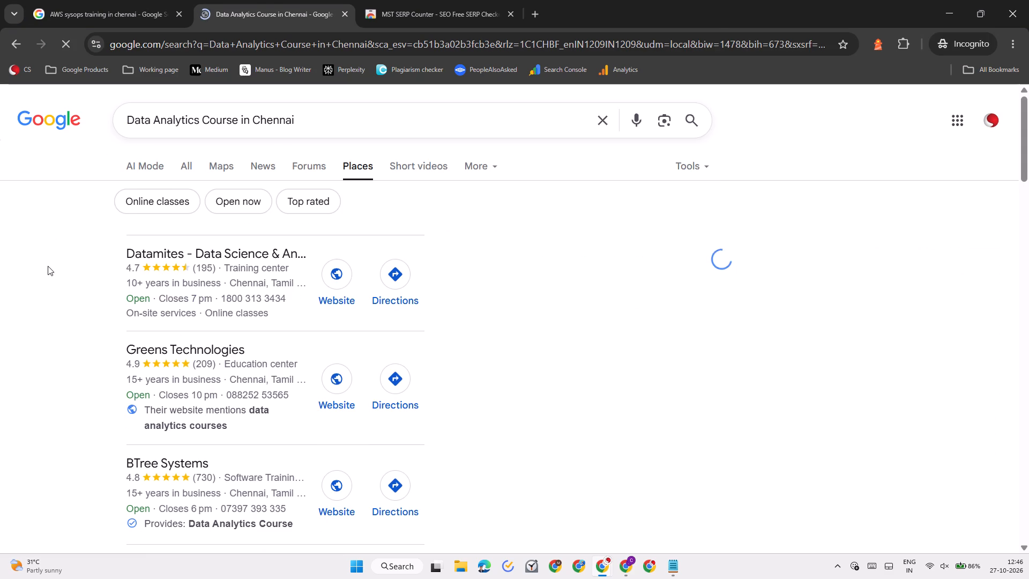
Examine the first page of Places results for Data Analytics Course in Chennai for the Velachery and OMR listings of Credo Systemz.
{"action": "scroll", "coordinate": [48, 266], "scroll_direction": "down", "scroll_amount": 4}
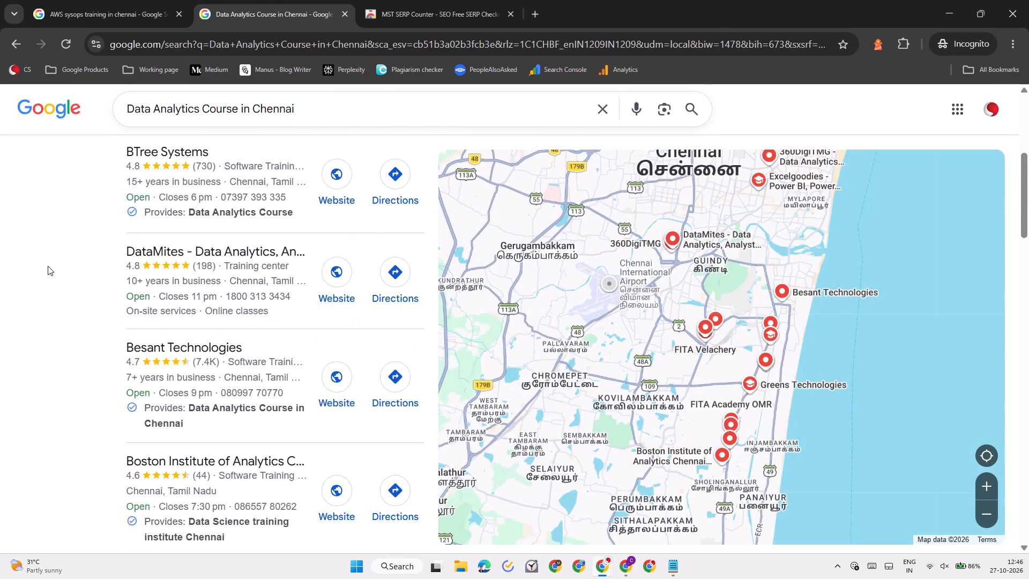
{"action": "scroll", "coordinate": [48, 266], "scroll_direction": "up", "scroll_amount": 4}
{"action": "scroll", "coordinate": [48, 266], "scroll_direction": "down", "scroll_amount": 3}
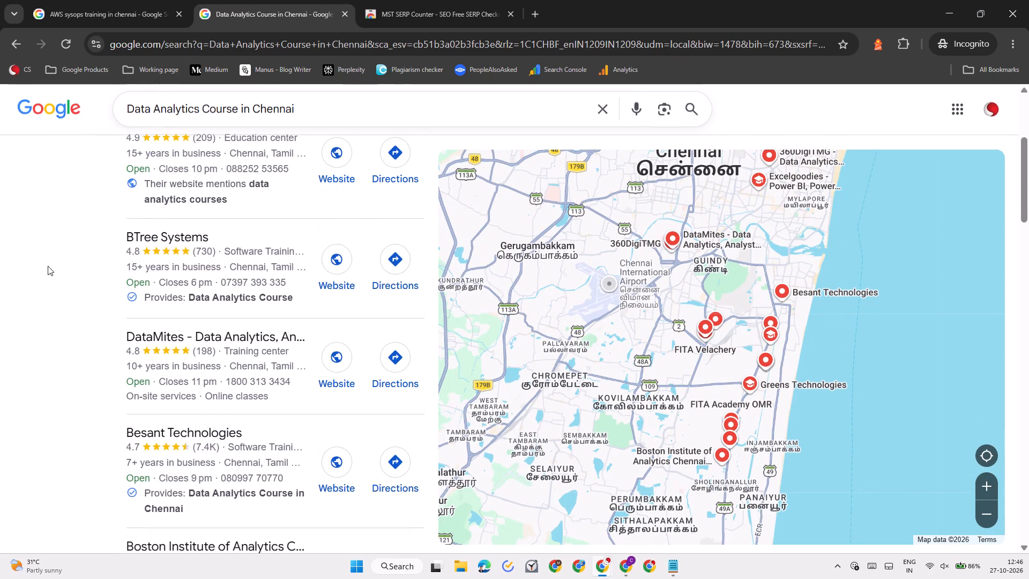
{"action": "scroll", "coordinate": [48, 266], "scroll_direction": "up", "scroll_amount": 3}
{"action": "scroll", "coordinate": [48, 266], "scroll_direction": "down", "scroll_amount": 3}
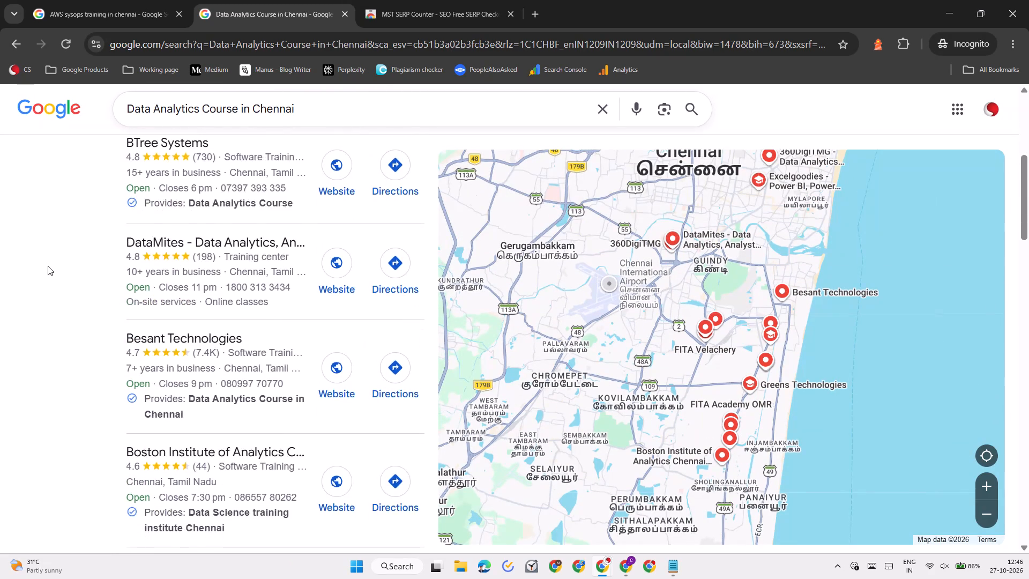
{"action": "scroll", "coordinate": [48, 266], "scroll_direction": "down", "scroll_amount": 5}
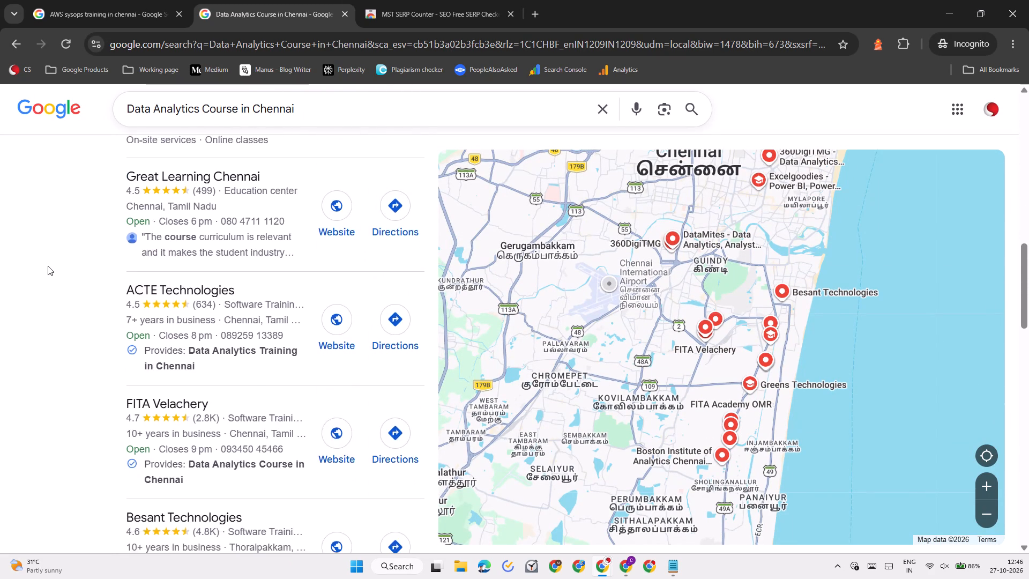
{"action": "scroll", "coordinate": [48, 266], "scroll_direction": "down", "scroll_amount": 4}
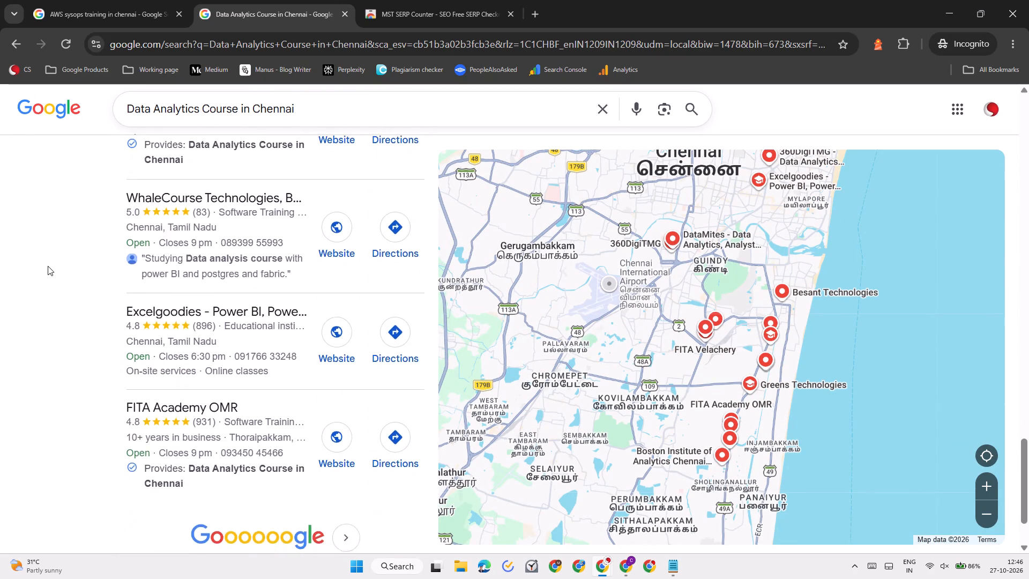
{"action": "scroll", "coordinate": [48, 266], "scroll_direction": "down", "scroll_amount": 2}
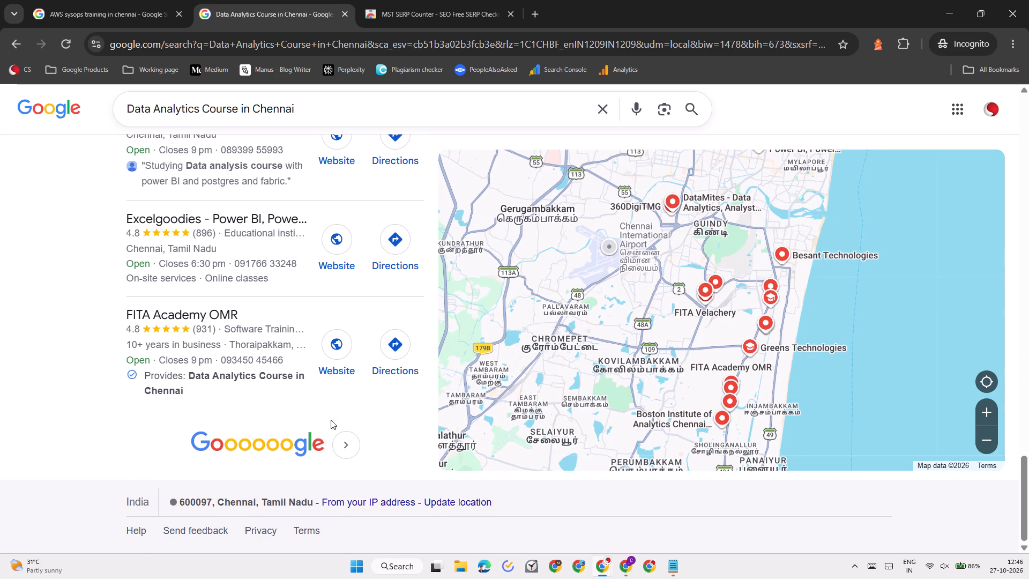
Open the second page of Places results and determine the positions of the Credo Systemz listings.
{"action": "left_click", "coordinate": [345, 444]}
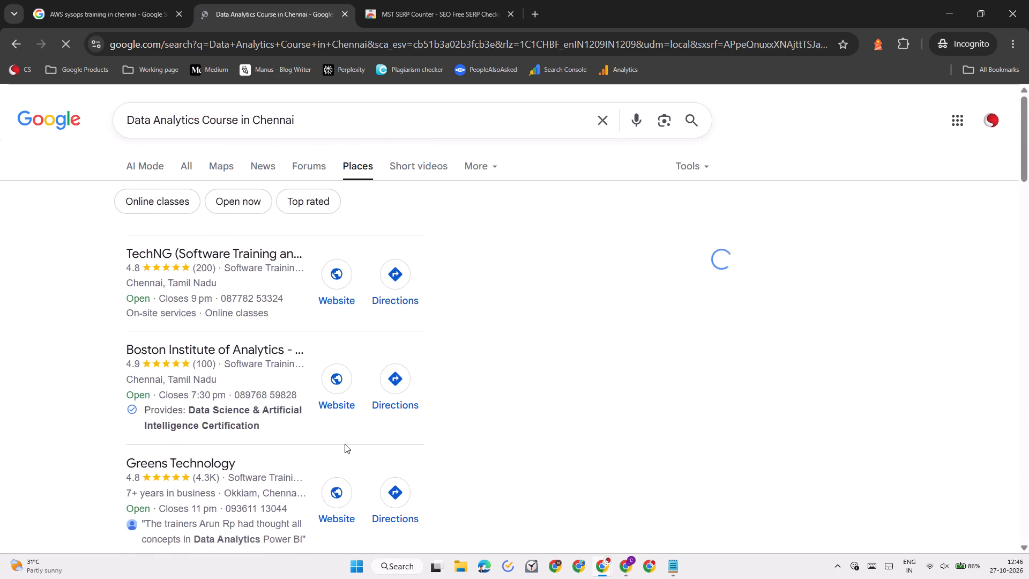
{"action": "scroll", "coordinate": [345, 444], "scroll_direction": "down", "scroll_amount": 4}
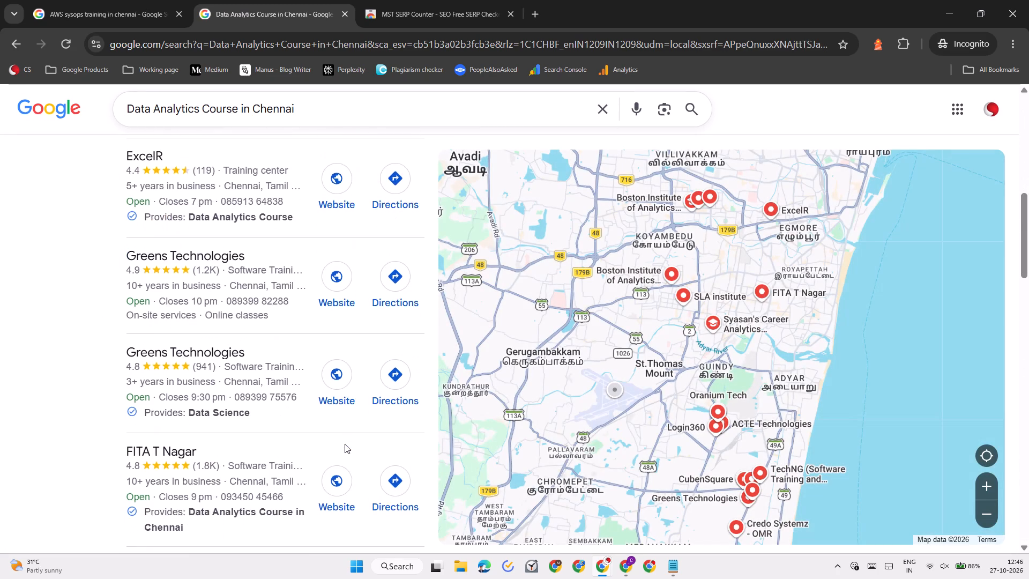
{"action": "scroll", "coordinate": [345, 444], "scroll_direction": "down", "scroll_amount": 7}
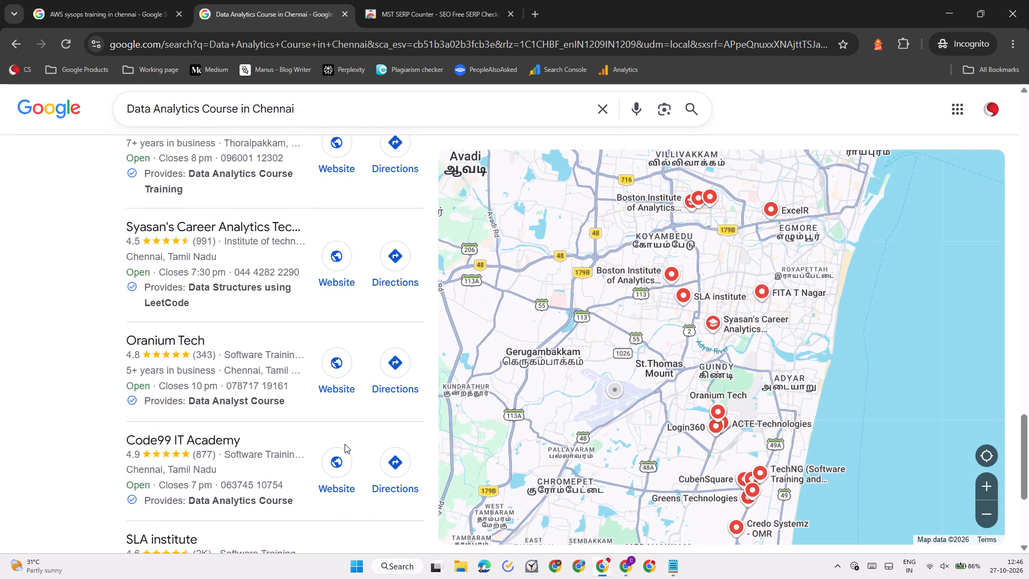
{"action": "scroll", "coordinate": [345, 444], "scroll_direction": "up", "scroll_amount": 1}
{"action": "scroll", "coordinate": [345, 444], "scroll_direction": "down", "scroll_amount": 5}
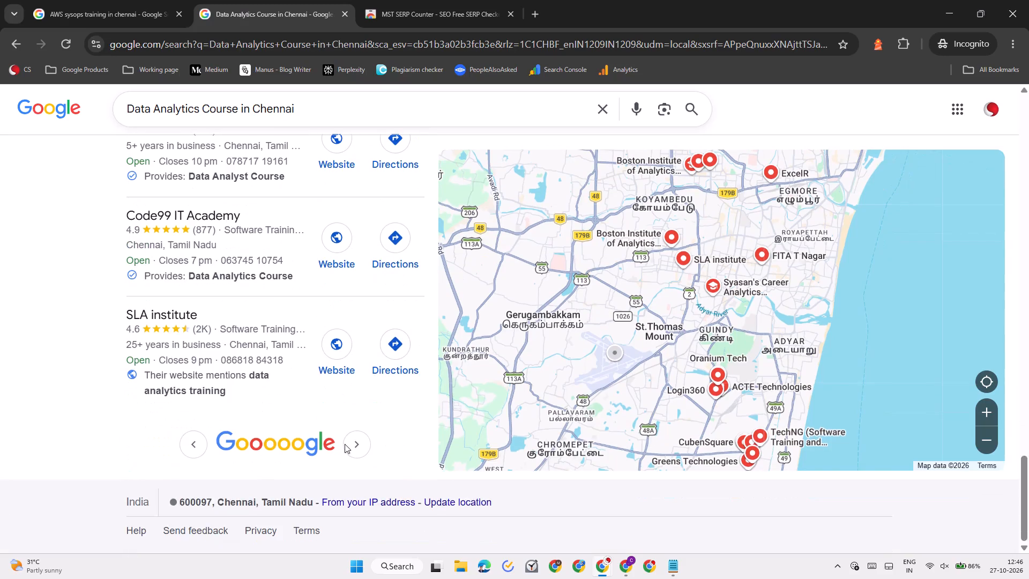
{"action": "scroll", "coordinate": [345, 444], "scroll_direction": "up", "scroll_amount": 6}
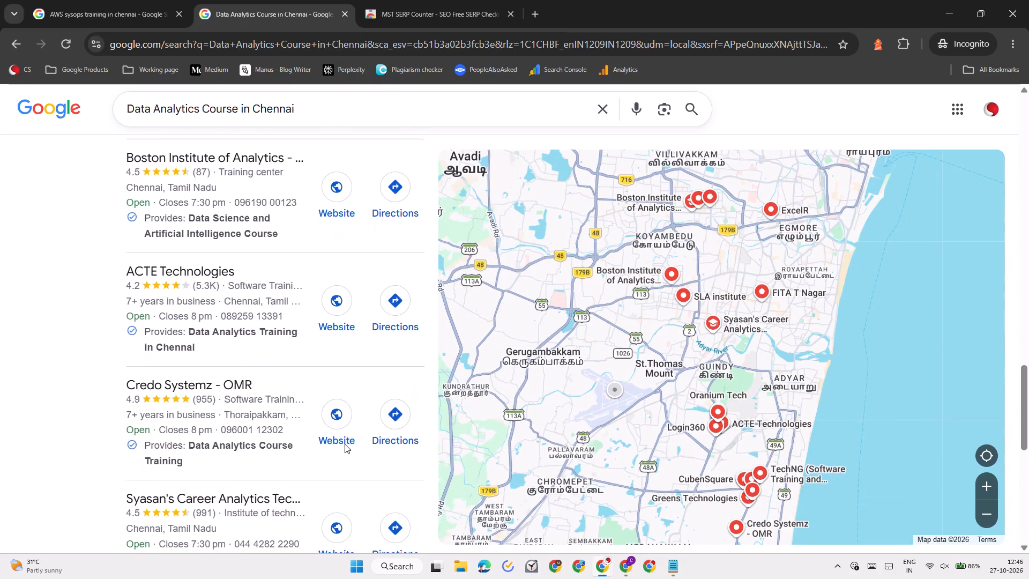
{"action": "key", "text": "alt+Tab"}
{"action": "key", "text": "alt+Tab"}
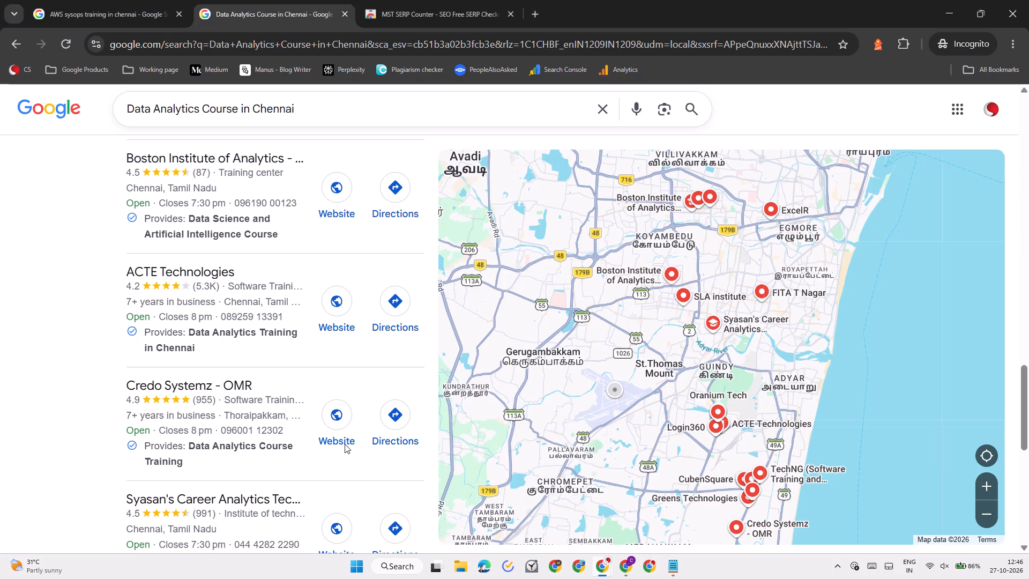
In the SERP Report sheet, change the column F ranking for Data Science Training in Chennai to (Vel) 15(Omr).
{"action": "key", "text": "alt+Tab"}
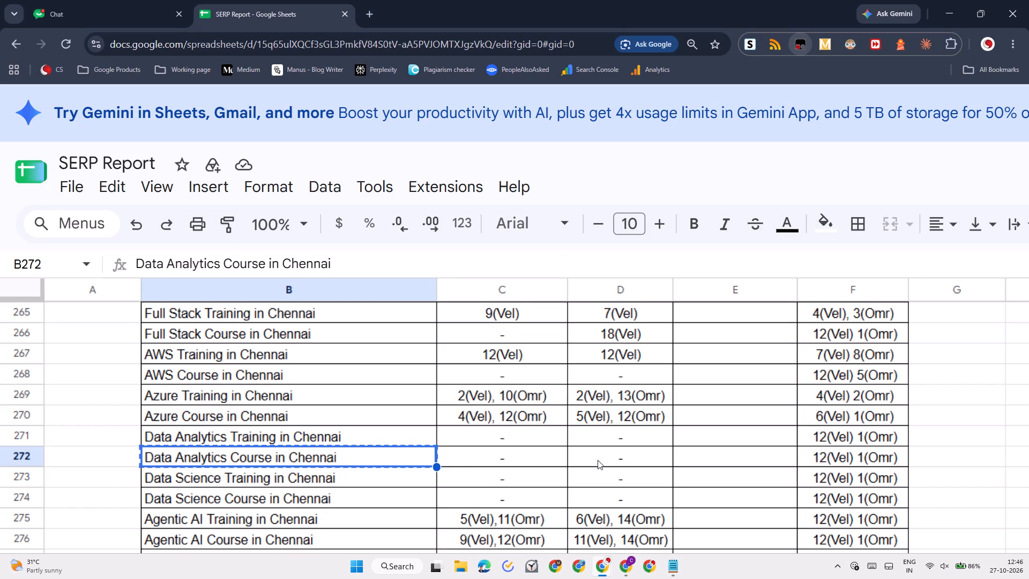
{"action": "left_click", "coordinate": [774, 476]}
{"action": "triple_click", "coordinate": [870, 476]}
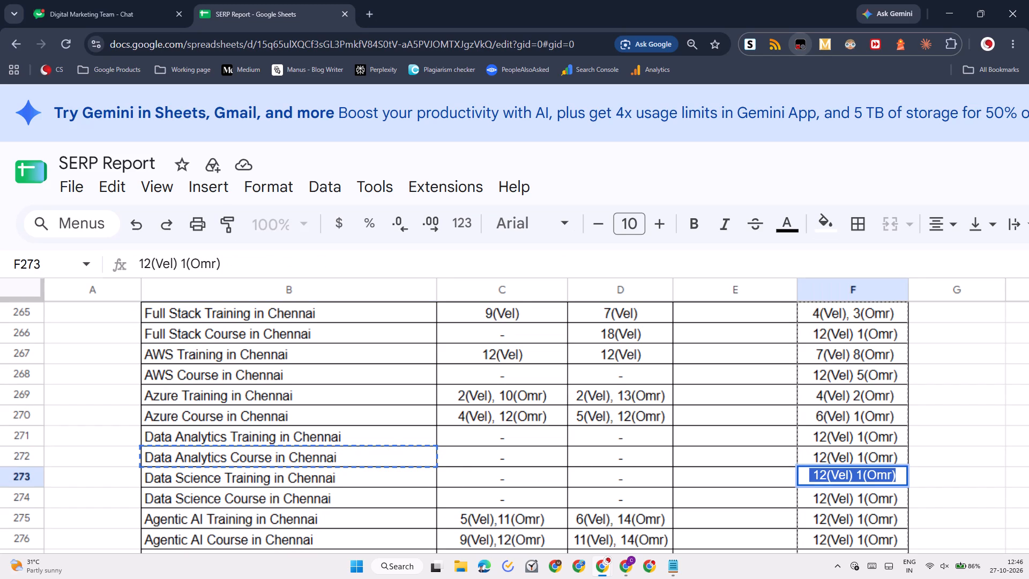
{"action": "left_click", "coordinate": [866, 473]}
{"action": "key", "text": "Left"}
{"action": "key", "text": "BackSpace"}
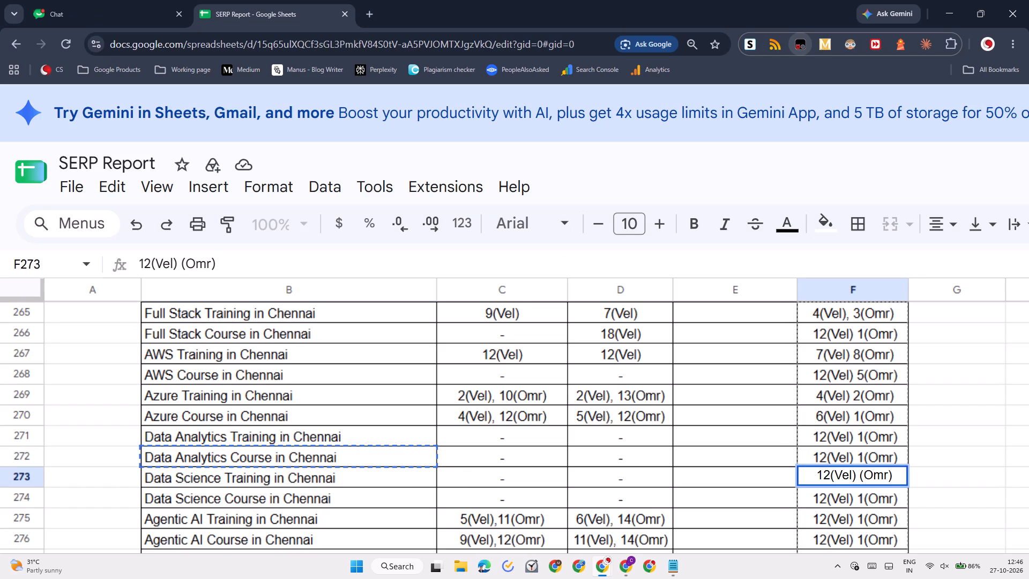
{"action": "key", "text": "1"}
{"action": "key", "text": "5"}
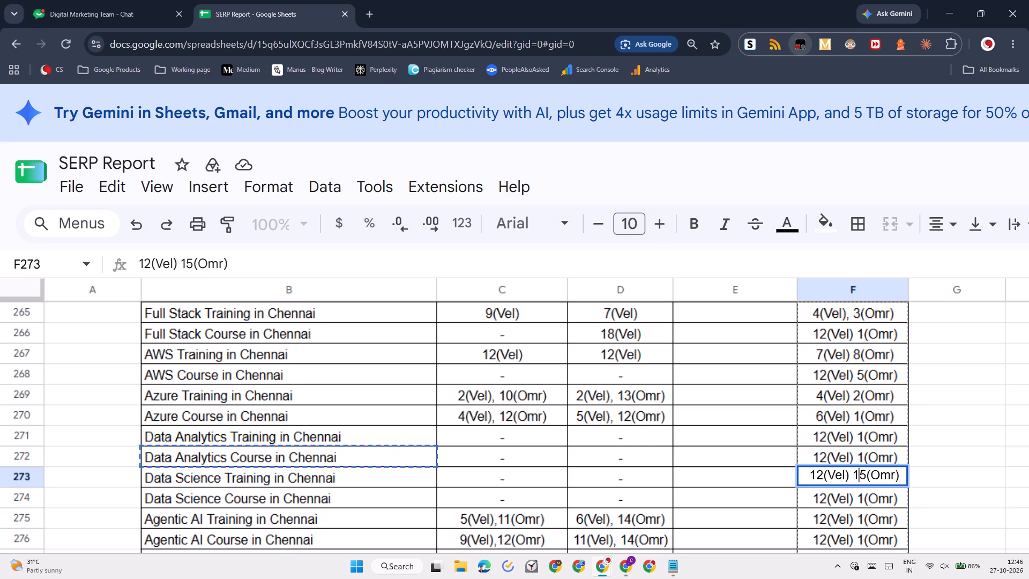
{"action": "key", "text": "Left"}
{"action": "key", "text": "Left"}
{"action": "key", "text": "Left"}
{"action": "key", "text": "Left"}
{"action": "key", "text": "Left"}
{"action": "key", "text": "Left"}
{"action": "key", "text": "Left"}
{"action": "key", "text": "Left"}
{"action": "key", "text": "BackSpace"}
{"action": "key", "text": "BackSpace"}
{"action": "key", "text": "Return"}
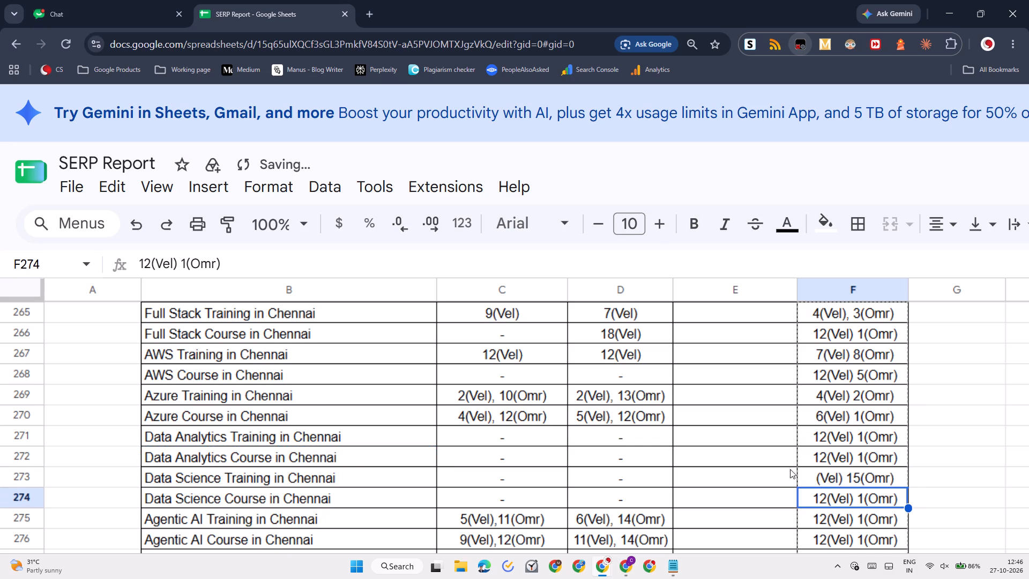
Copy the keyword Agentic AI Training in Chennai from the SERP Report sheet and search Google Places for it.
{"action": "scroll", "coordinate": [777, 427], "scroll_direction": "down", "scroll_amount": 1}
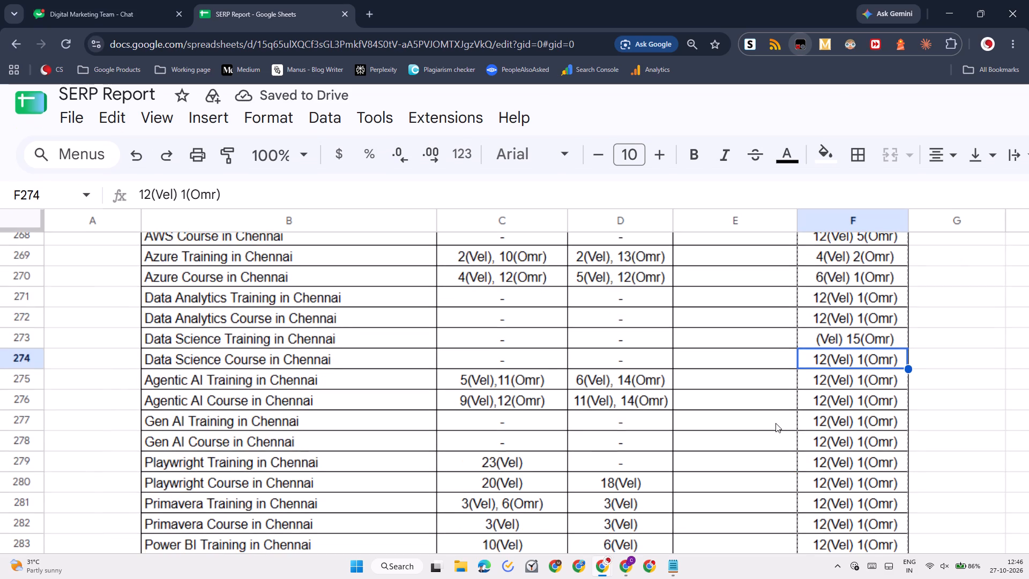
{"action": "left_click", "coordinate": [252, 379]}
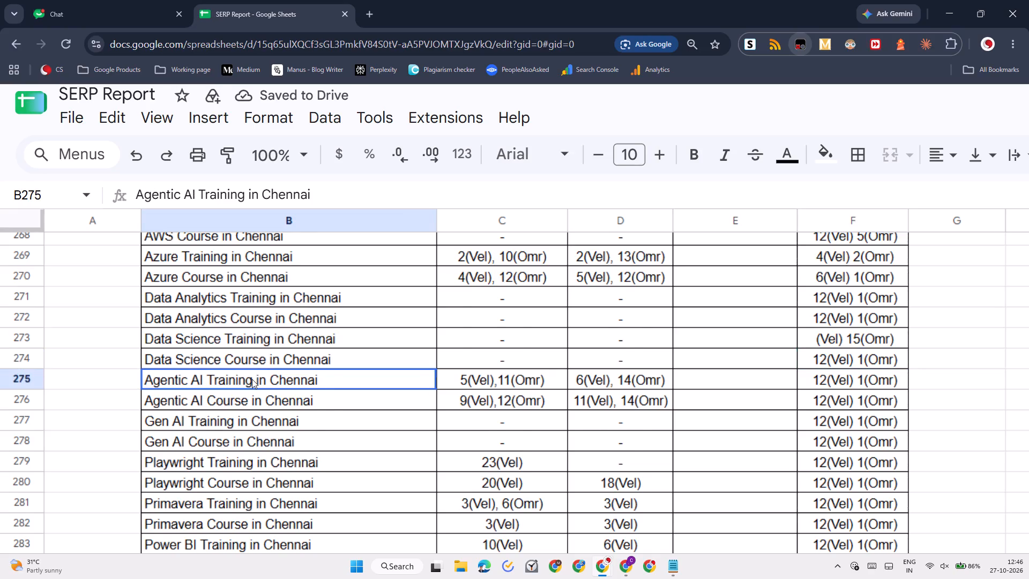
{"action": "key", "text": "ctrl+c"}
{"action": "key", "text": "alt+Tab"}
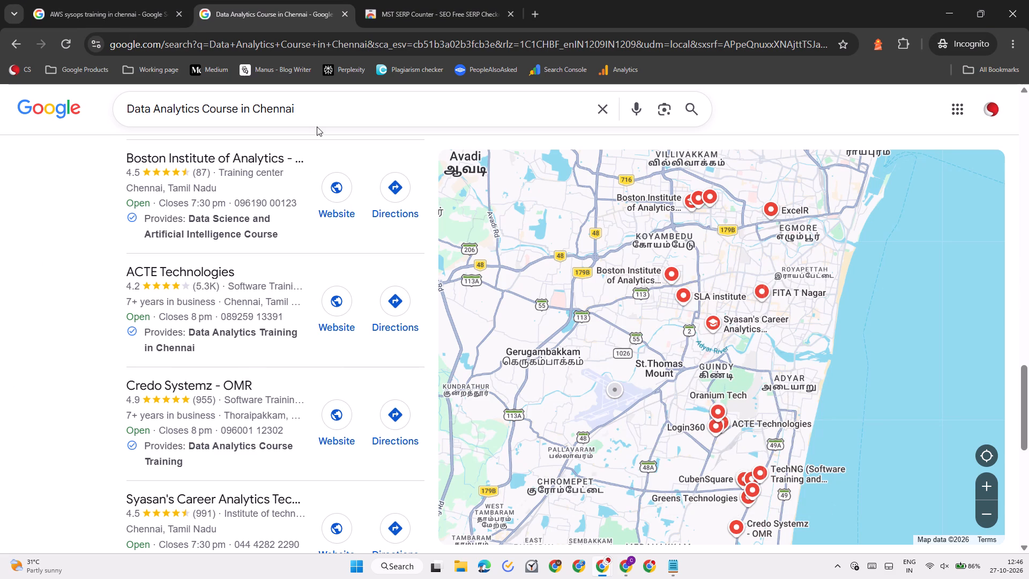
{"action": "left_click_drag", "start_coordinate": [318, 113], "coordinate": [93, 116]}
{"action": "key", "text": "ctrl+v"}
{"action": "key", "text": "ctrl+Return"}
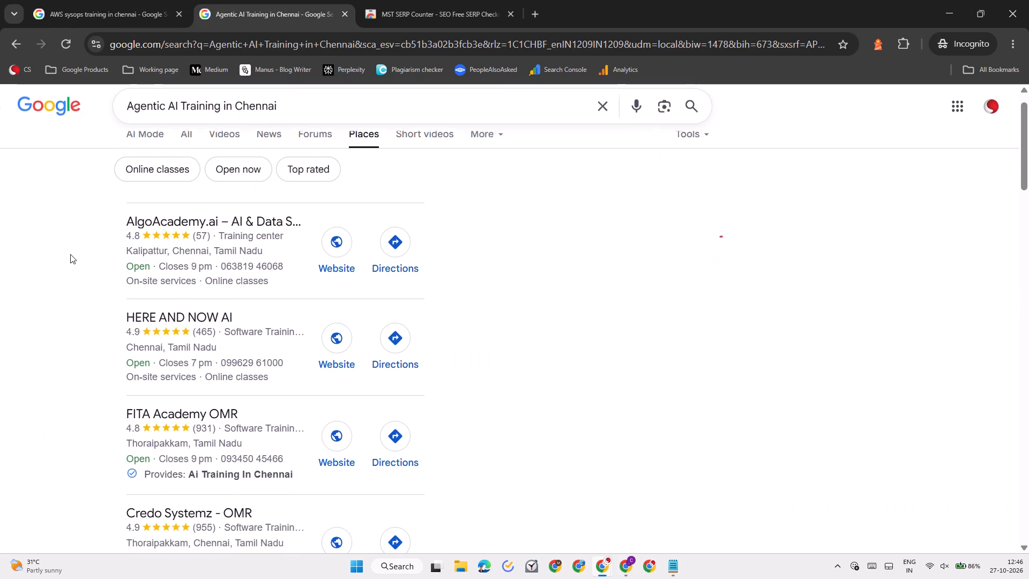
Examine the first page of Places results for Agentic AI Training in Chennai for the positions of both Credo Systemz listings.
{"action": "scroll", "coordinate": [70, 474], "scroll_direction": "up", "scroll_amount": 2}
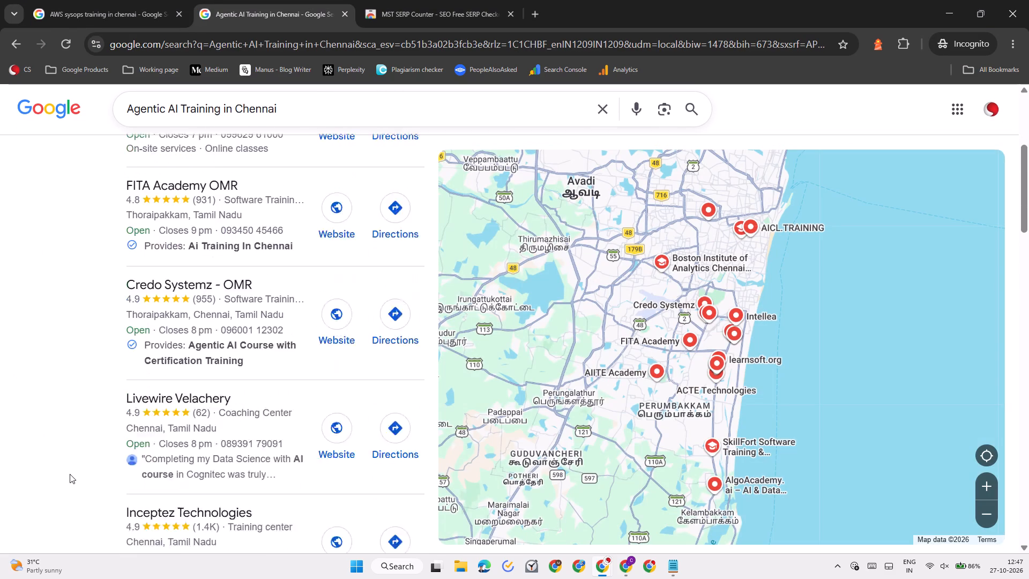
{"action": "scroll", "coordinate": [70, 474], "scroll_direction": "up", "scroll_amount": 4}
{"action": "scroll", "coordinate": [70, 474], "scroll_direction": "down", "scroll_amount": 2}
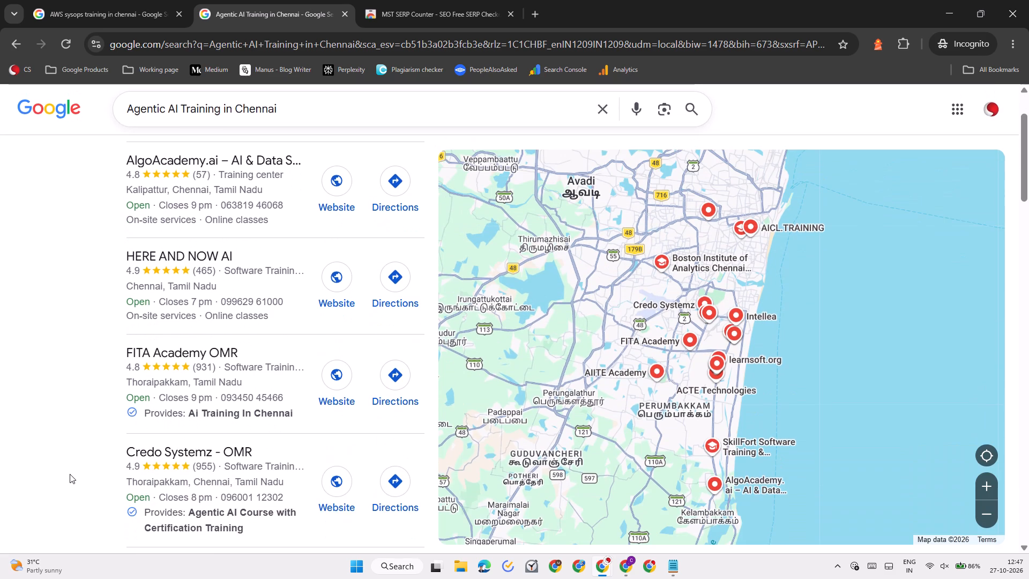
{"action": "scroll", "coordinate": [70, 474], "scroll_direction": "down", "scroll_amount": 2}
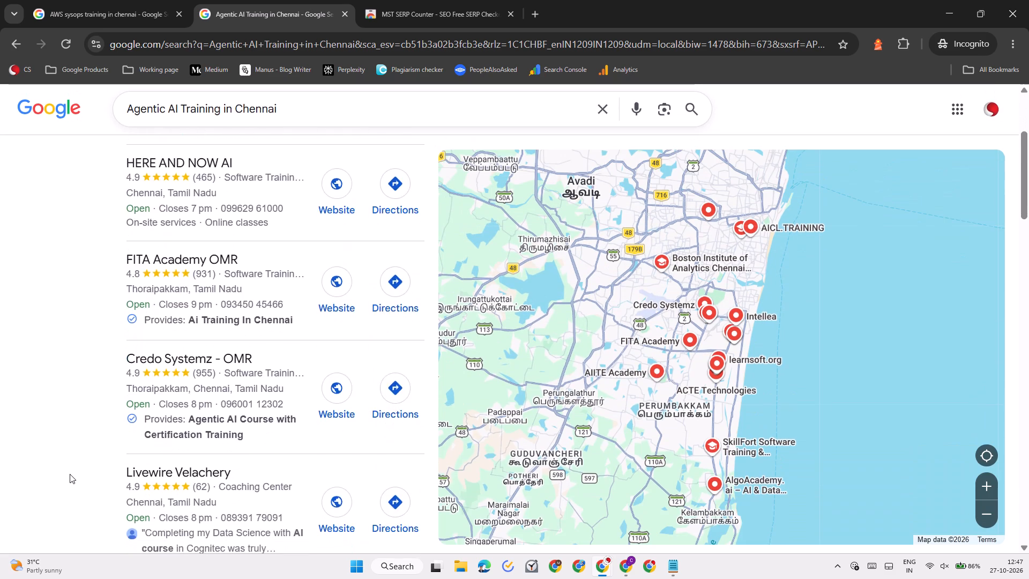
{"action": "scroll", "coordinate": [70, 474], "scroll_direction": "down", "scroll_amount": 4}
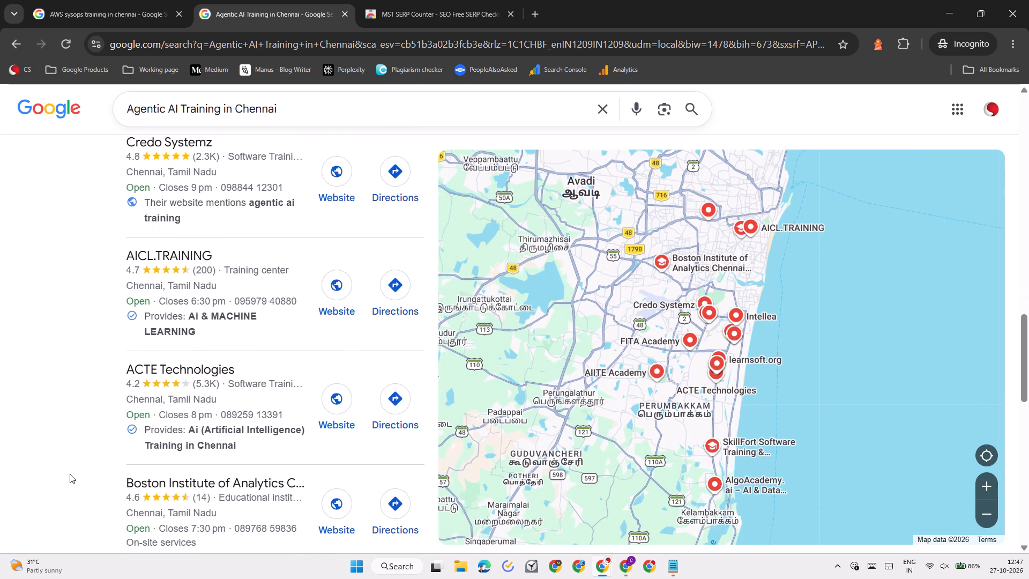
{"action": "scroll", "coordinate": [70, 474], "scroll_direction": "down", "scroll_amount": 5}
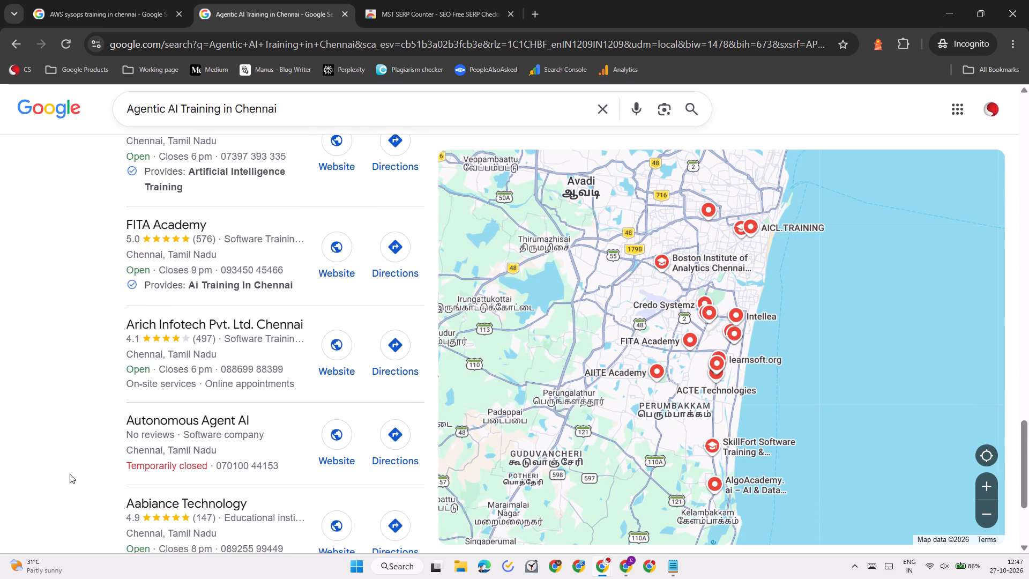
{"action": "scroll", "coordinate": [70, 474], "scroll_direction": "down", "scroll_amount": 2}
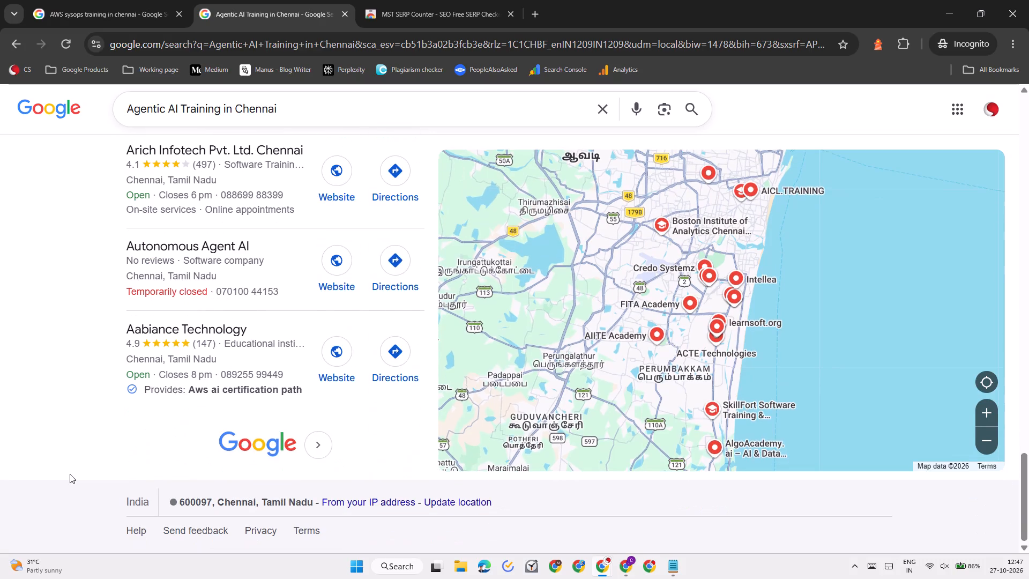
Open the second page of Places results for Agentic AI Training in Chennai and check its listings to the end.
{"action": "left_click", "coordinate": [317, 428]}
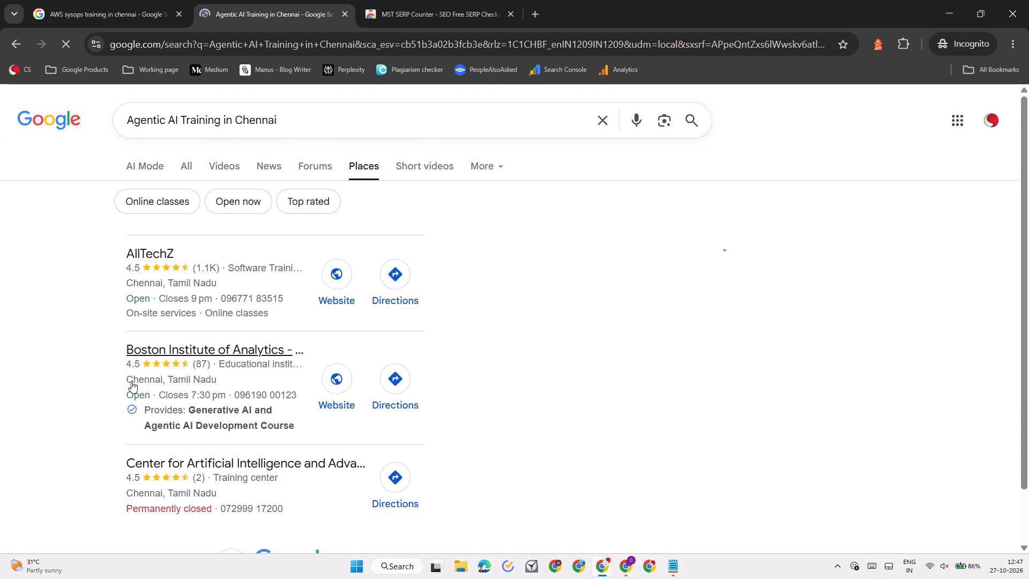
{"action": "scroll", "coordinate": [134, 369], "scroll_direction": "down", "scroll_amount": 3}
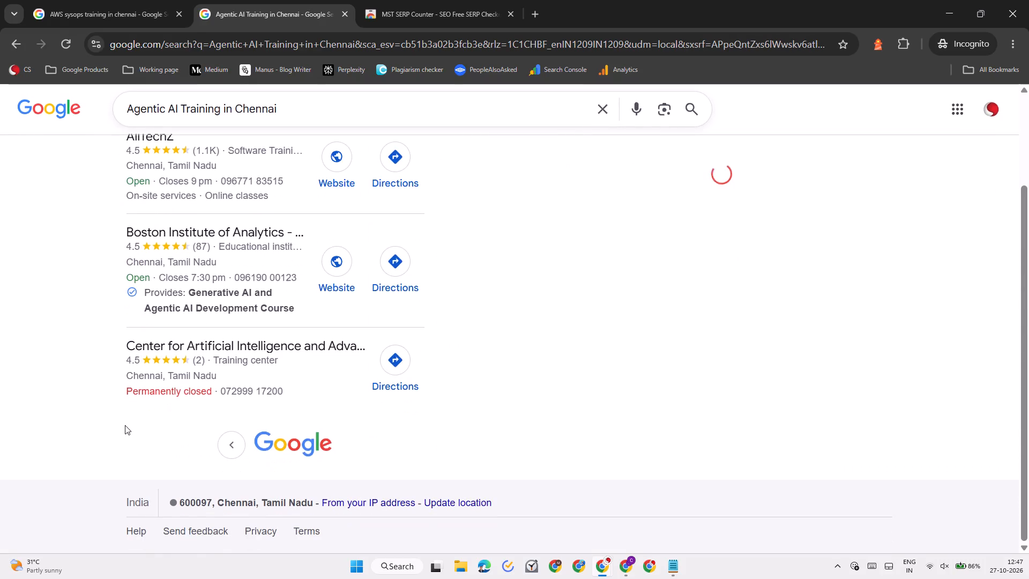
Return to the first page of Places results for Agentic AI Training in Chennai and recheck the position of Credo Systemz - OMR.
{"action": "left_click", "coordinate": [239, 448]}
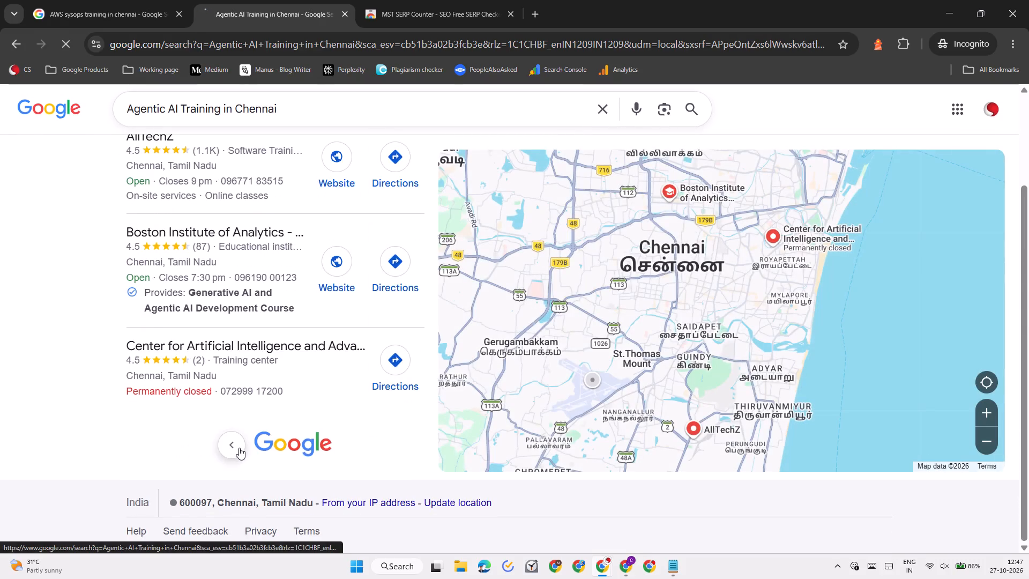
{"action": "key", "text": "alt+Tab"}
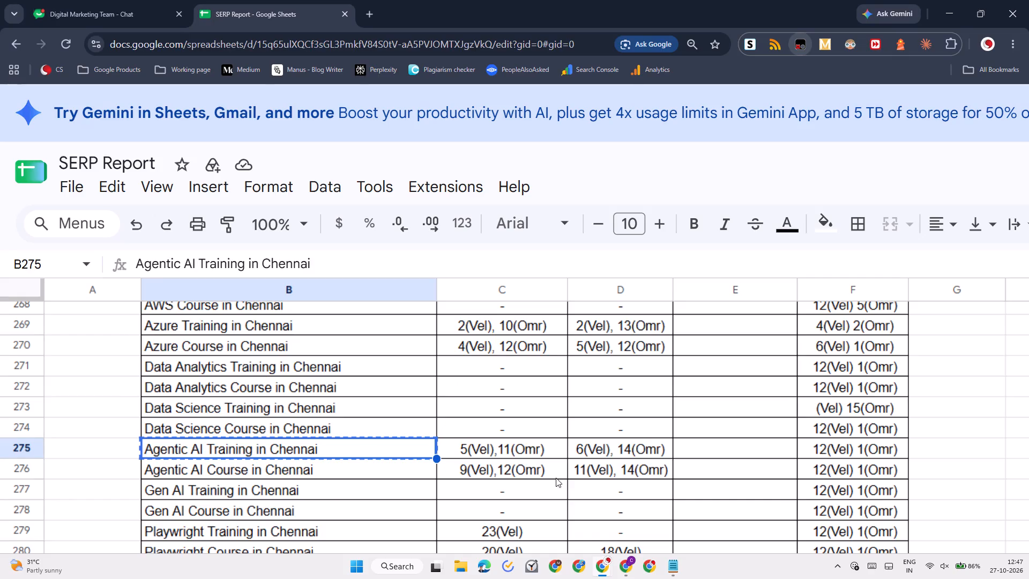
{"action": "key", "text": "alt+Tab"}
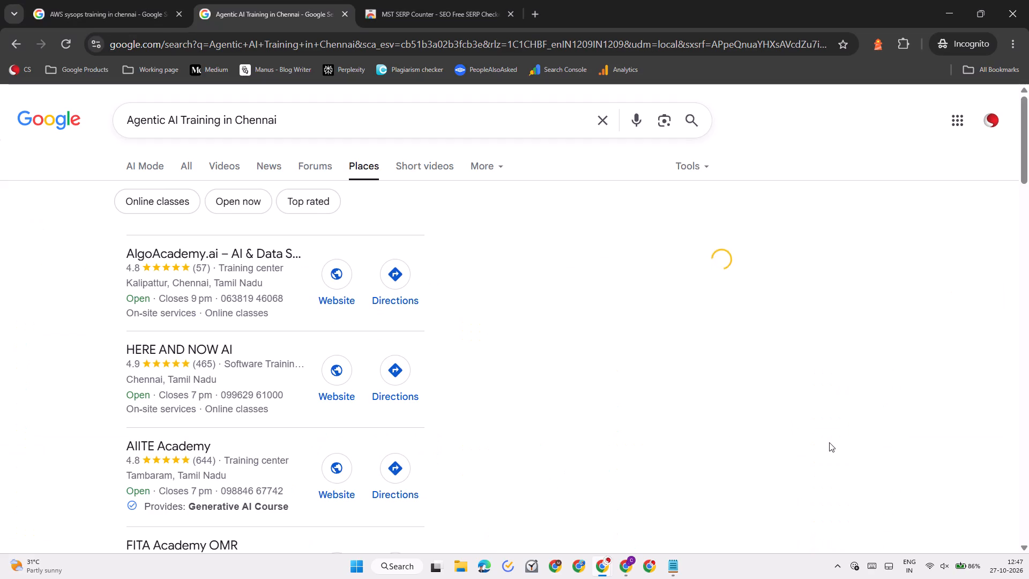
{"action": "scroll", "coordinate": [400, 399], "scroll_direction": "down", "scroll_amount": 3}
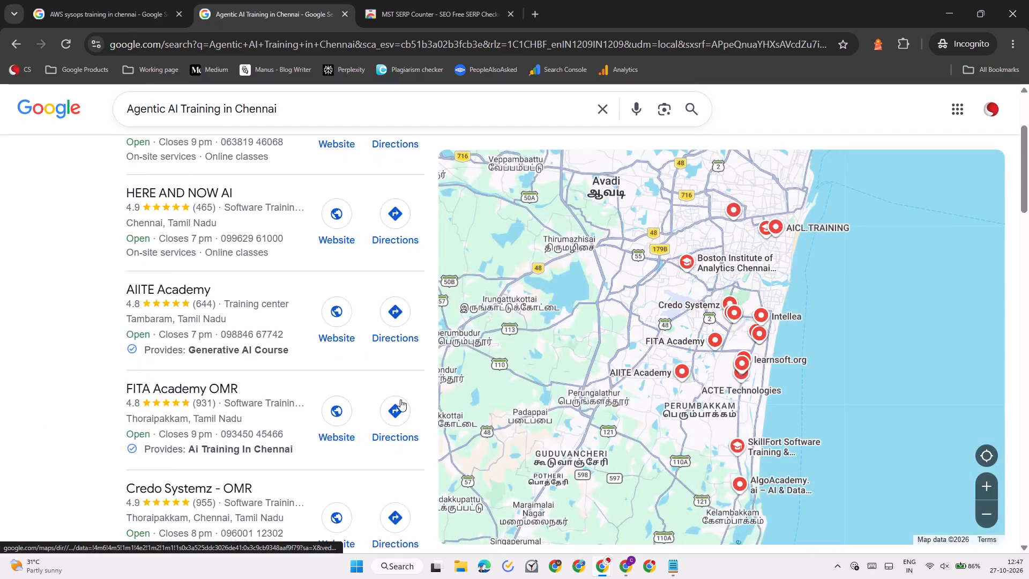
{"action": "scroll", "coordinate": [400, 399], "scroll_direction": "up", "scroll_amount": 3}
{"action": "scroll", "coordinate": [400, 399], "scroll_direction": "down", "scroll_amount": 3}
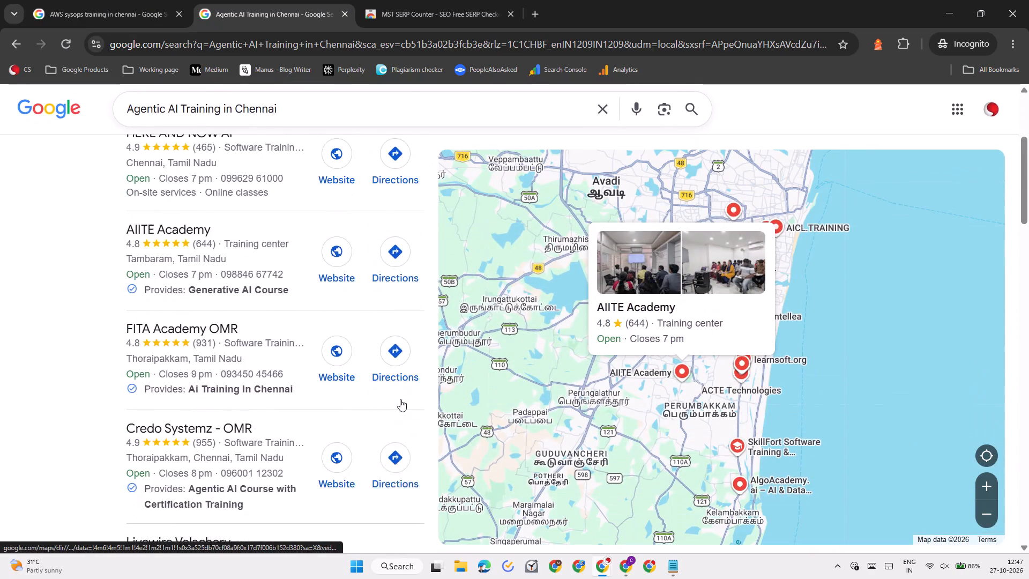
{"action": "scroll", "coordinate": [400, 399], "scroll_direction": "down", "scroll_amount": 1}
In the SERP Report sheet, change the column F ranking for Agentic AI Training in Chennai to (Vel) 5(Omr).
{"action": "key", "text": "alt+Tab"}
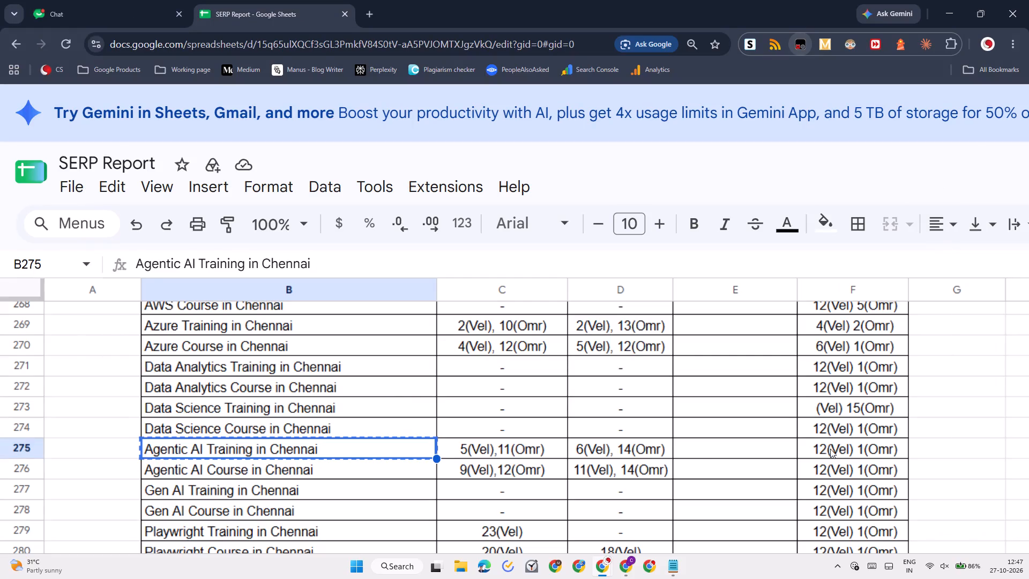
{"action": "triple_click", "coordinate": [841, 443]}
{"action": "left_click", "coordinate": [866, 446]}
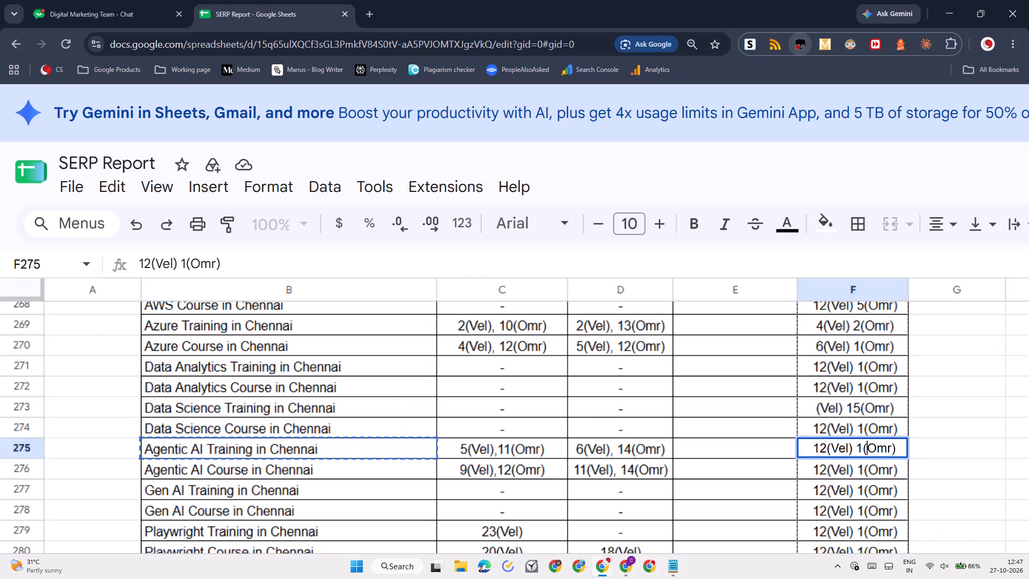
{"action": "key", "text": "Left"}
{"action": "key", "text": "BackSpace"}
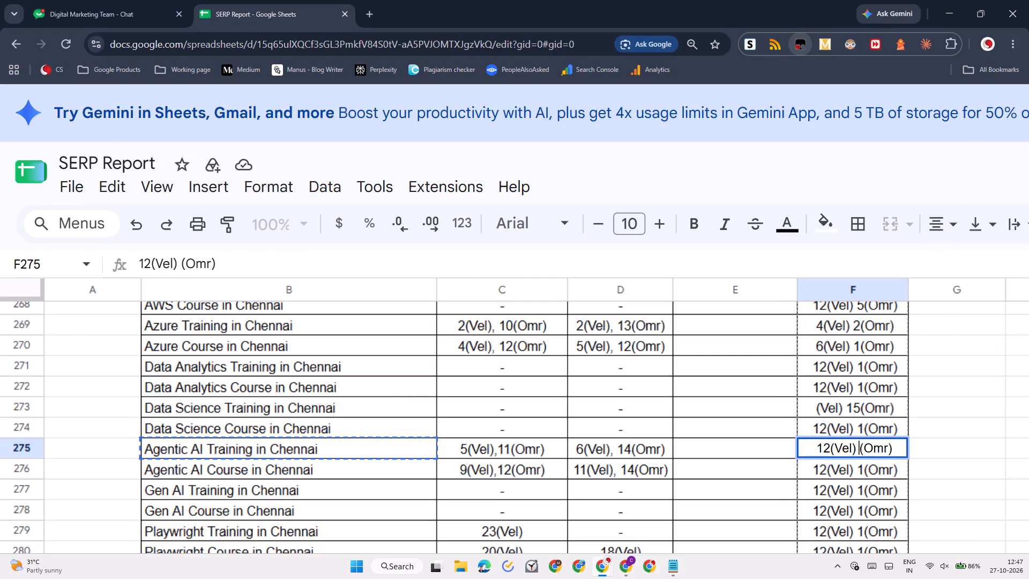
{"action": "key", "text": "5"}
{"action": "key", "text": "Left"}
{"action": "key", "text": "Left"}
{"action": "key", "text": "Left"}
{"action": "key", "text": "Left"}
{"action": "key", "text": "Left"}
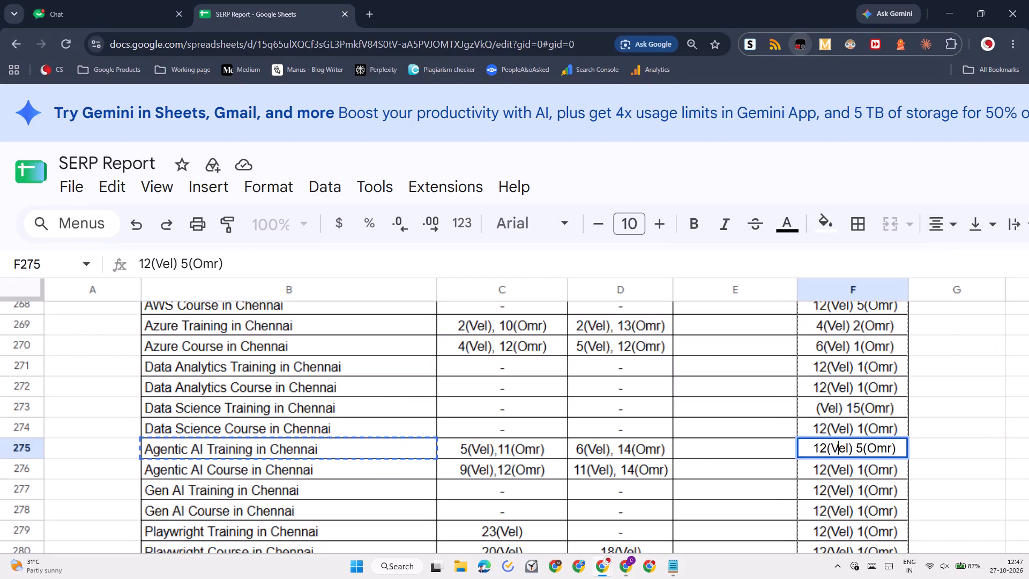
{"action": "key", "text": "Left"}
{"action": "key", "text": "Left"}
{"action": "key", "text": "BackSpace"}
{"action": "key", "text": "BackSpace"}
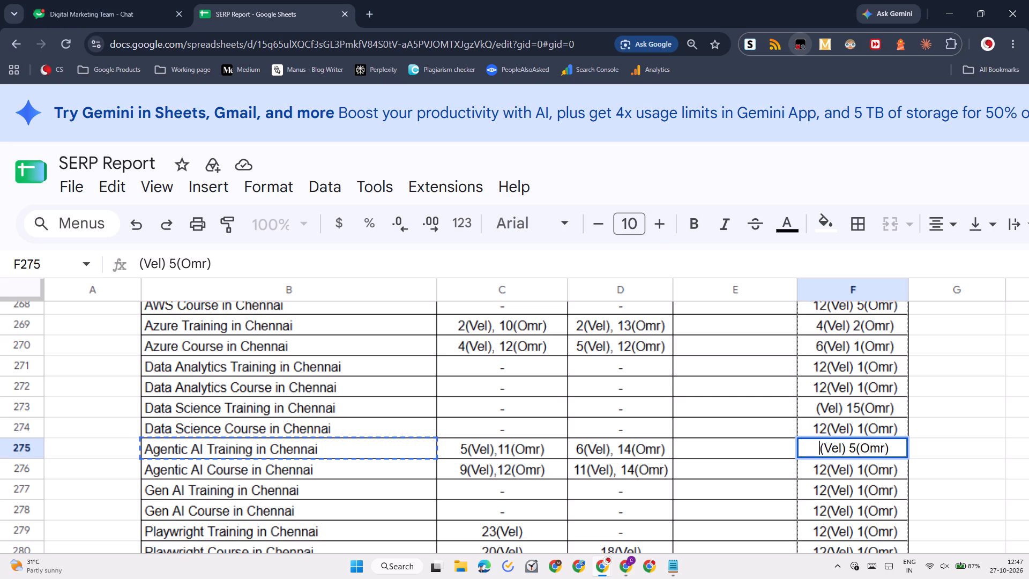
{"action": "key", "text": "Return"}
Copy the keyword Agentic AI Course in Chennai from the SERP Report sheet and search Google Places for it.
{"action": "left_click", "coordinate": [845, 436]}
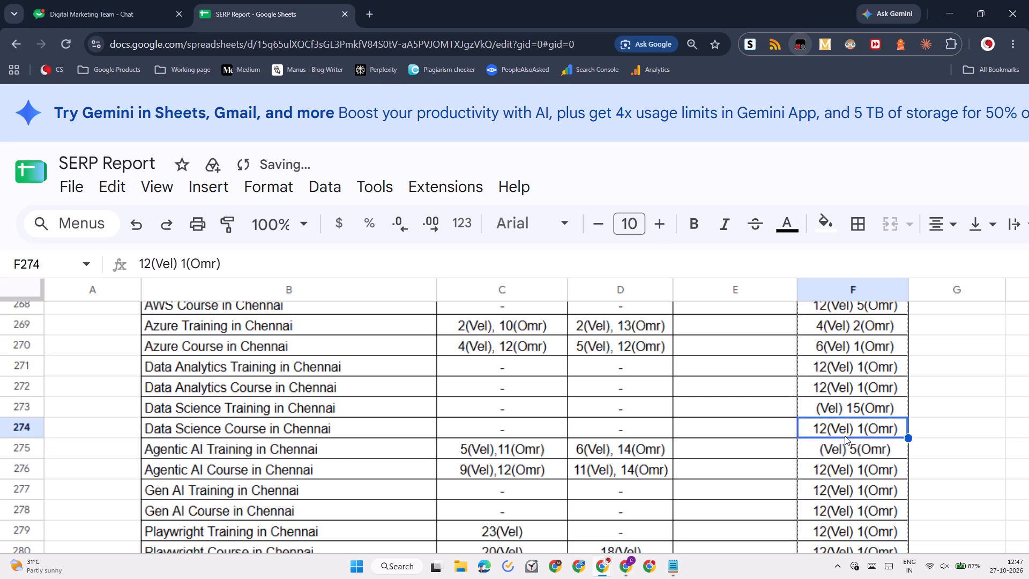
{"action": "left_click", "coordinate": [294, 434]}
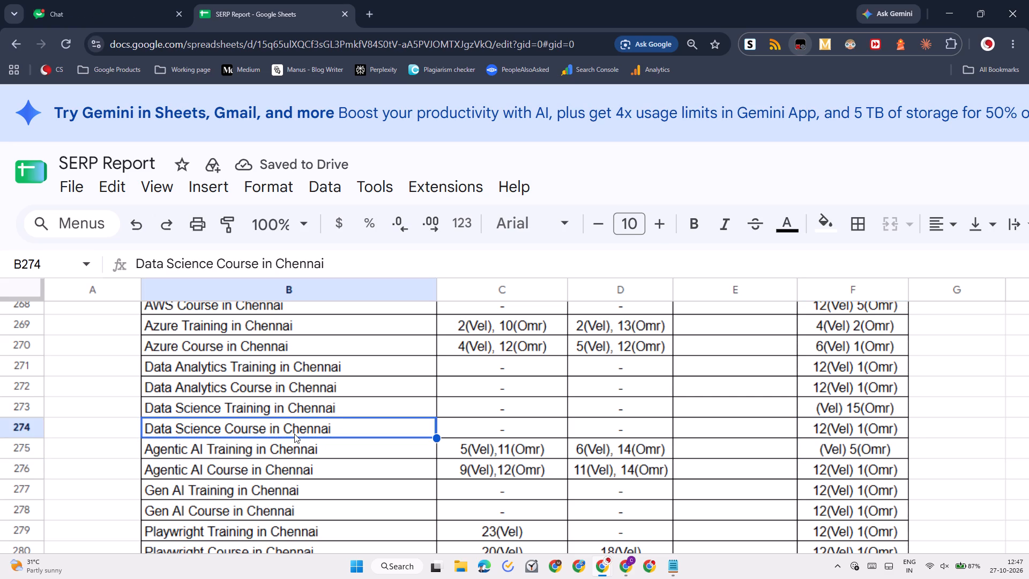
{"action": "scroll", "coordinate": [294, 434], "scroll_direction": "down", "scroll_amount": 1}
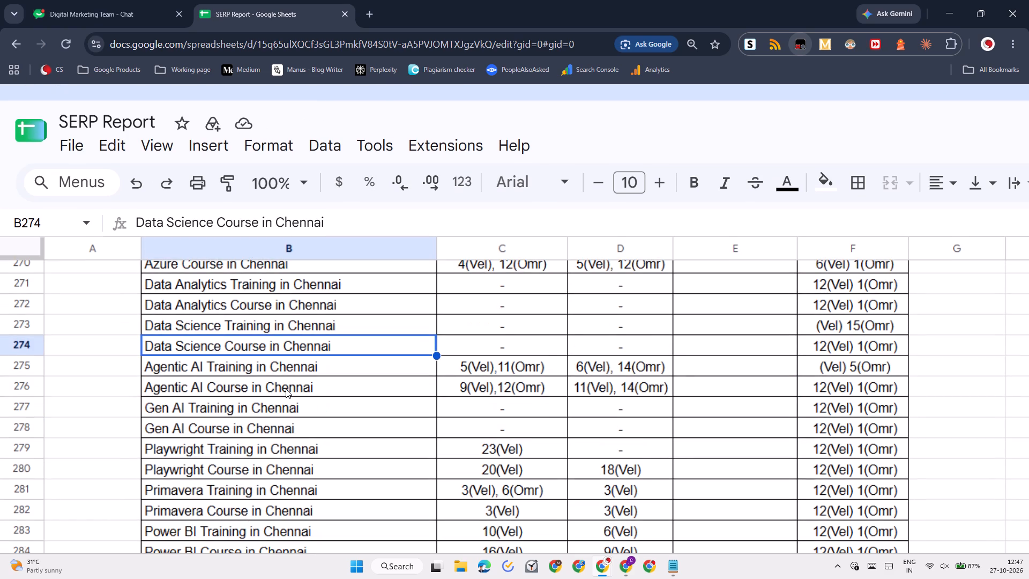
{"action": "left_click", "coordinate": [286, 389]}
{"action": "key", "text": "ctrl+c"}
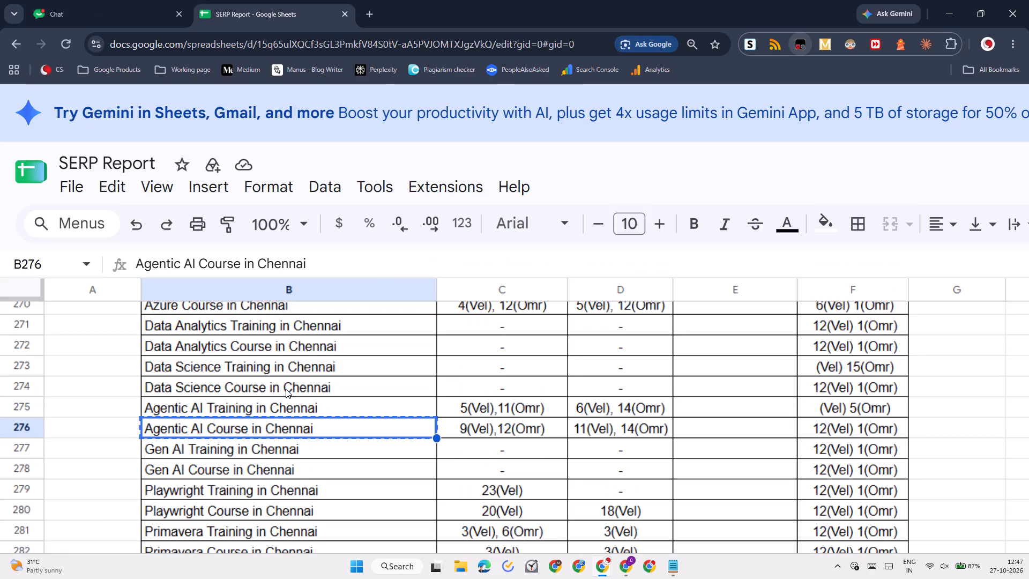
{"action": "key", "text": "alt+Tab"}
{"action": "left_click_drag", "start_coordinate": [303, 114], "coordinate": [61, 108]}
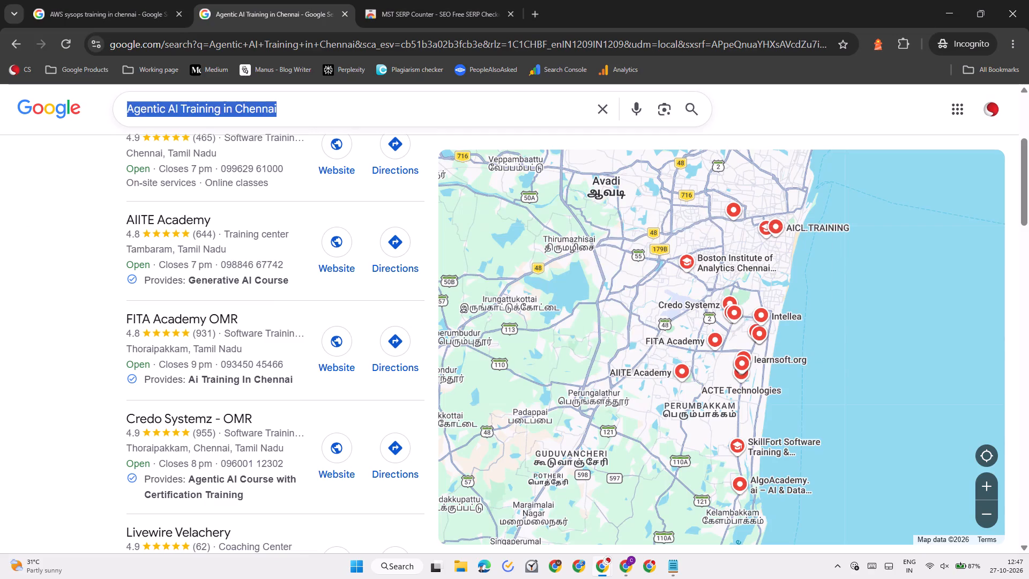
{"action": "left_click_drag", "start_coordinate": [61, 108], "coordinate": [54, 110]}
{"action": "key", "text": "ctrl+v"}
{"action": "key", "text": "ctrl+Return"}
{"action": "key", "text": "alt+Tab"}
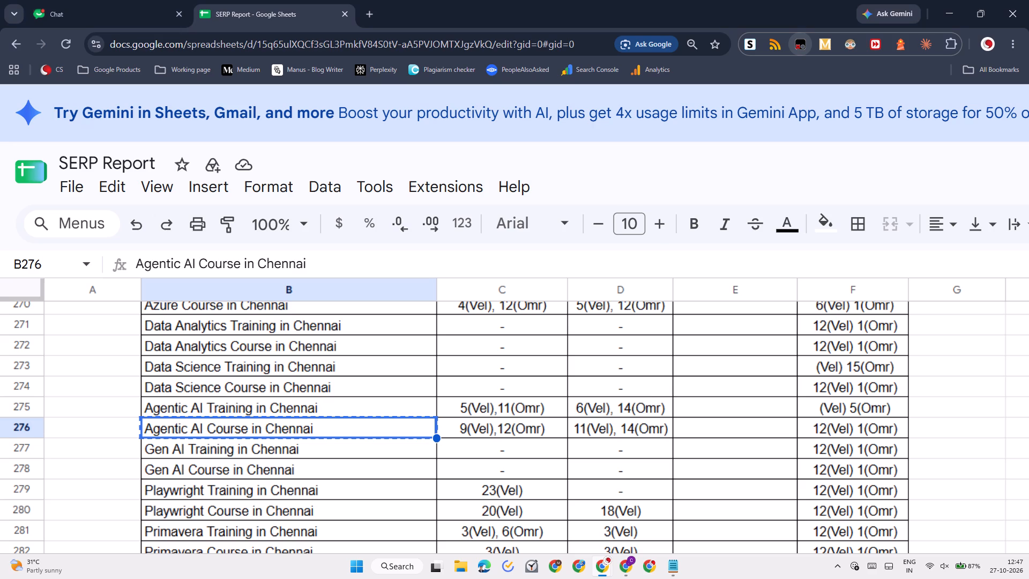
{"action": "key", "text": "alt+Tab"}
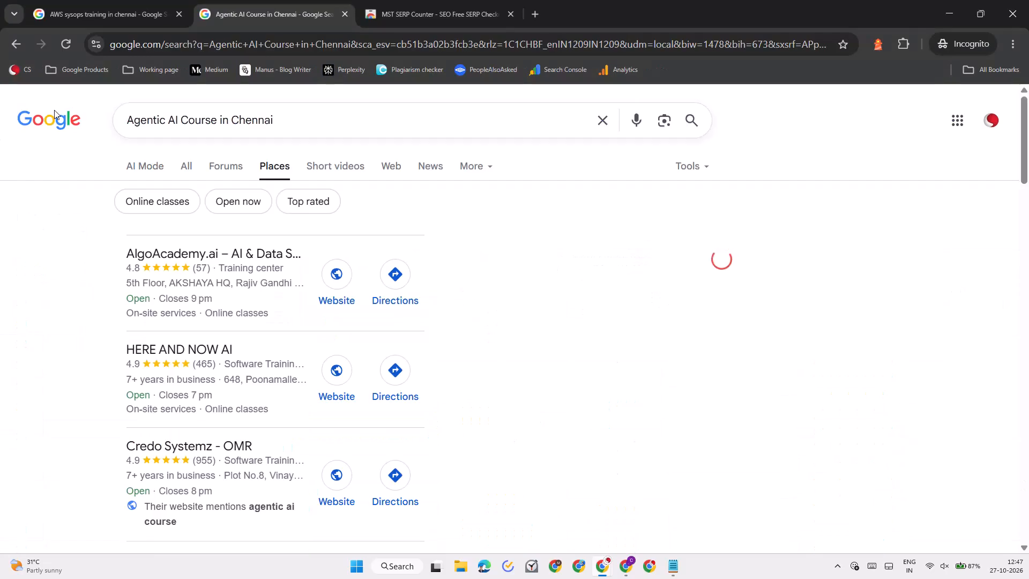
Examine the first page of Places results for Agentic AI Course in Chennai, counting the positions of both Credo Systemz listings.
{"action": "scroll", "coordinate": [0, 293], "scroll_direction": "down", "scroll_amount": 2}
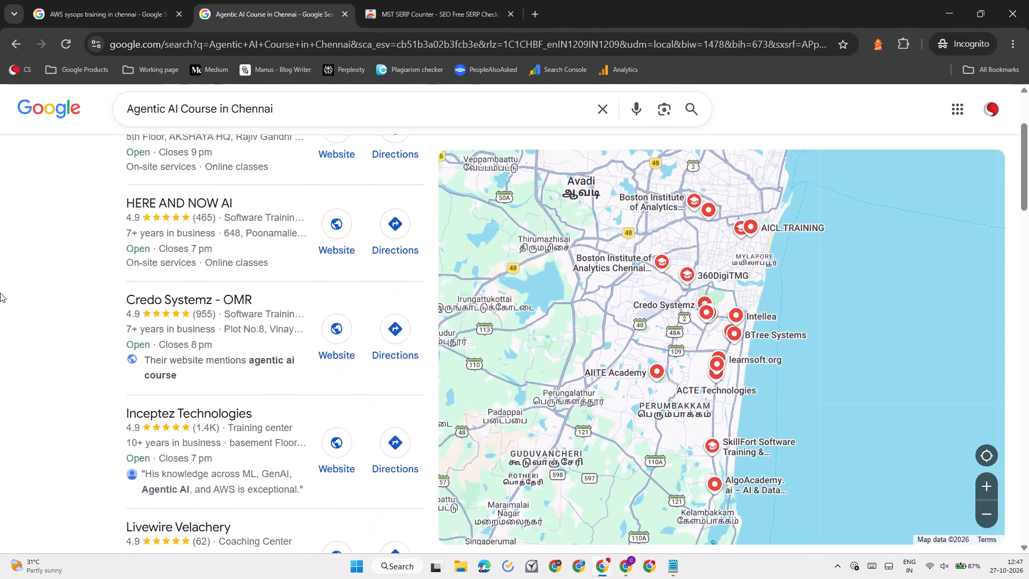
{"action": "scroll", "coordinate": [0, 293], "scroll_direction": "down", "scroll_amount": 4}
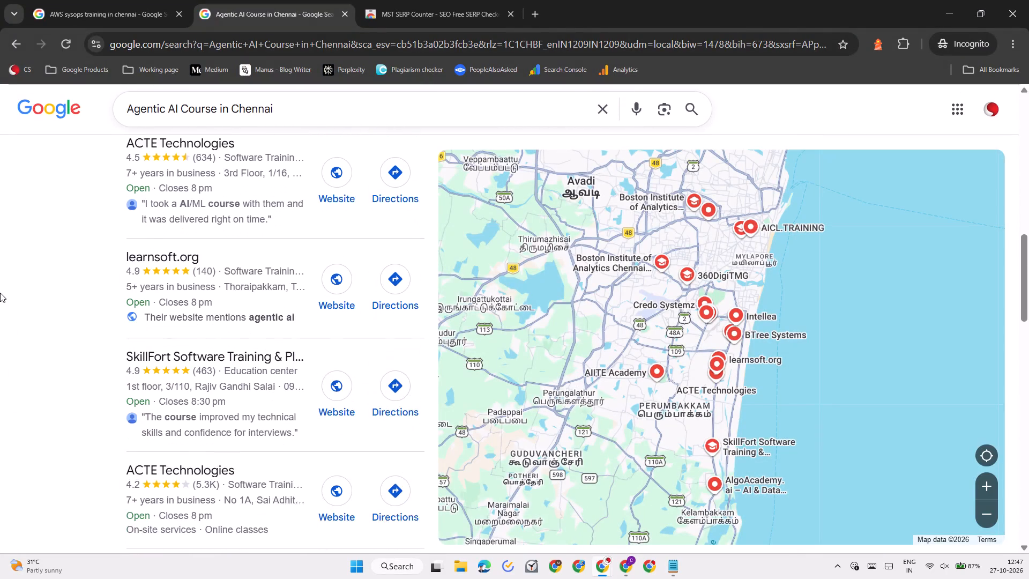
{"action": "scroll", "coordinate": [16, 578], "scroll_direction": "up", "scroll_amount": 3}
{"action": "scroll", "coordinate": [79, 470], "scroll_direction": "up", "scroll_amount": 1}
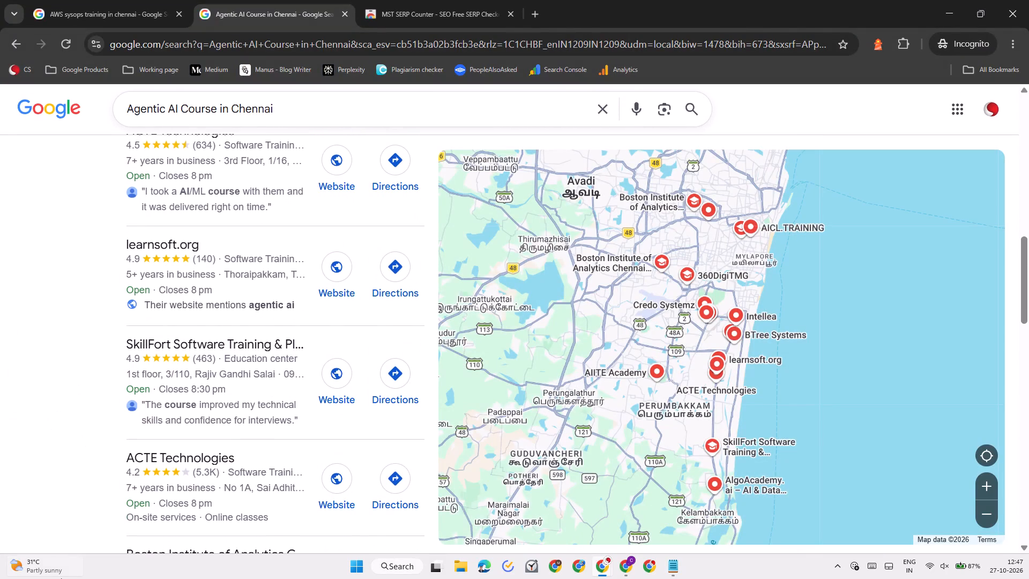
{"action": "scroll", "coordinate": [61, 578], "scroll_direction": "up", "scroll_amount": 1}
{"action": "scroll", "coordinate": [188, 403], "scroll_direction": "up", "scroll_amount": 2}
{"action": "scroll", "coordinate": [286, 283], "scroll_direction": "up", "scroll_amount": 2}
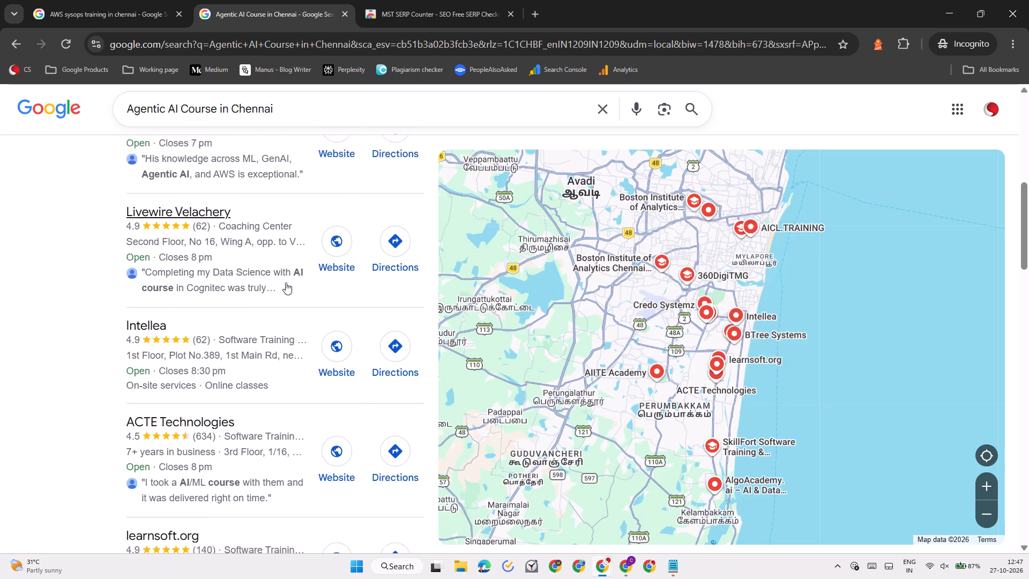
{"action": "scroll", "coordinate": [286, 283], "scroll_direction": "up", "scroll_amount": 3}
{"action": "scroll", "coordinate": [286, 283], "scroll_direction": "down", "scroll_amount": 3}
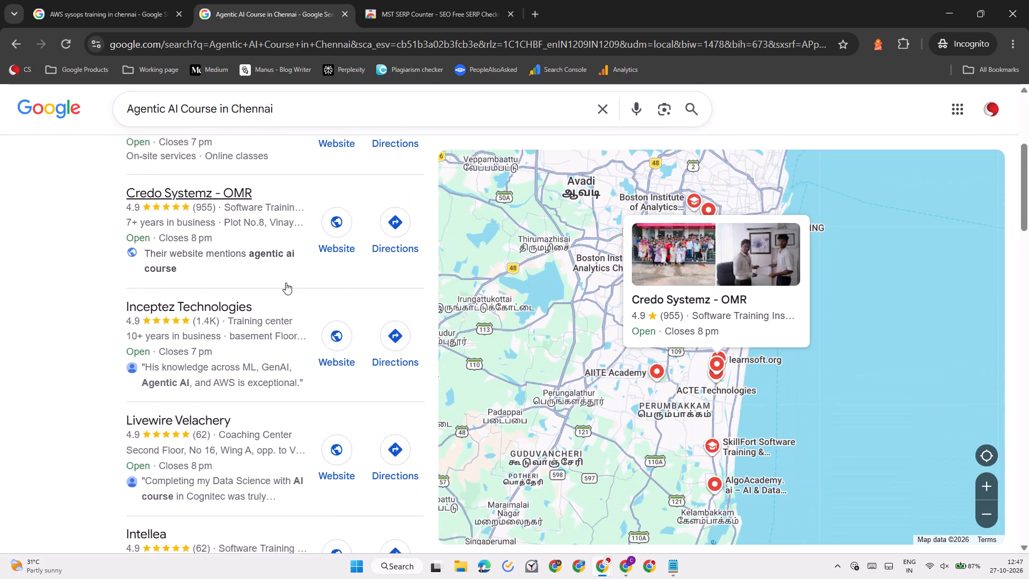
{"action": "scroll", "coordinate": [286, 283], "scroll_direction": "down", "scroll_amount": 3}
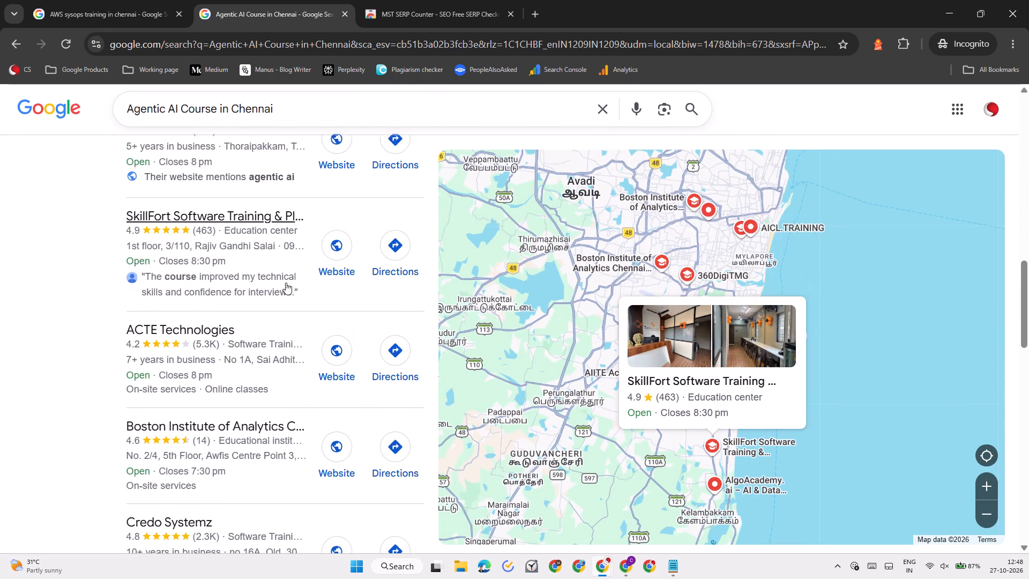
{"action": "scroll", "coordinate": [286, 283], "scroll_direction": "down", "scroll_amount": 3}
{"action": "scroll", "coordinate": [286, 283], "scroll_direction": "up", "scroll_amount": 3}
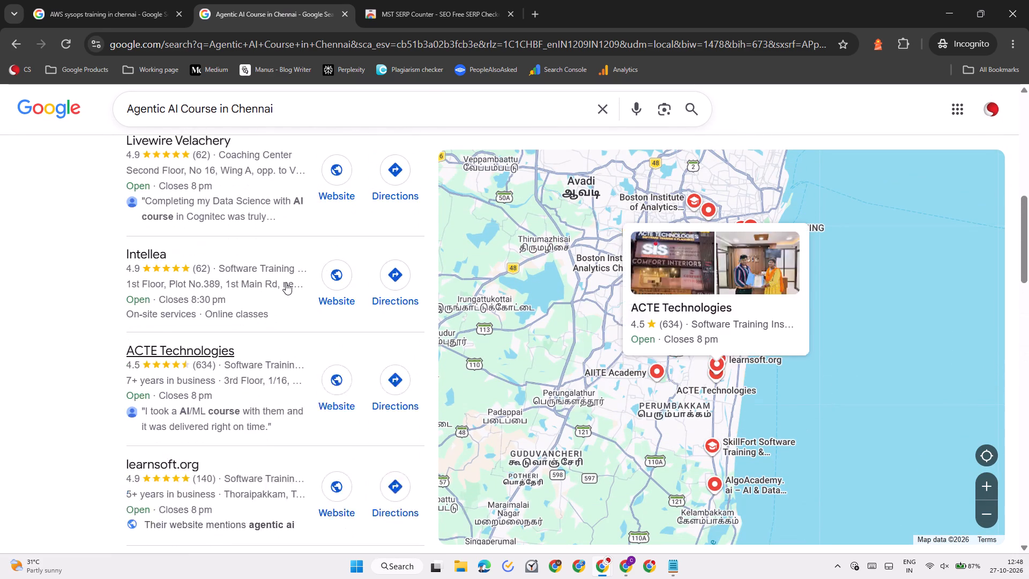
{"action": "scroll", "coordinate": [286, 283], "scroll_direction": "up", "scroll_amount": 2}
{"action": "scroll", "coordinate": [286, 283], "scroll_direction": "down", "scroll_amount": 4}
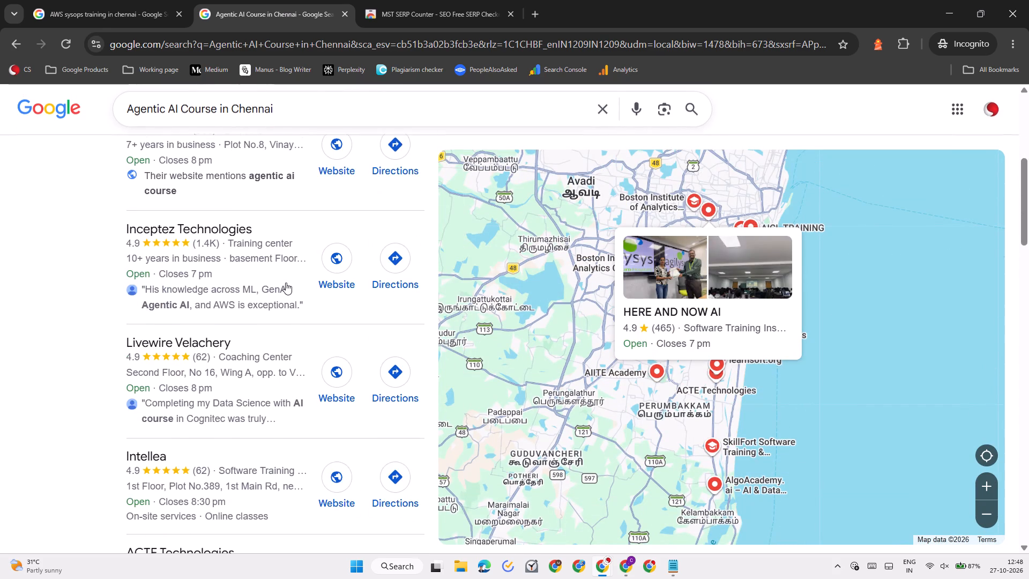
{"action": "scroll", "coordinate": [286, 283], "scroll_direction": "down", "scroll_amount": 1}
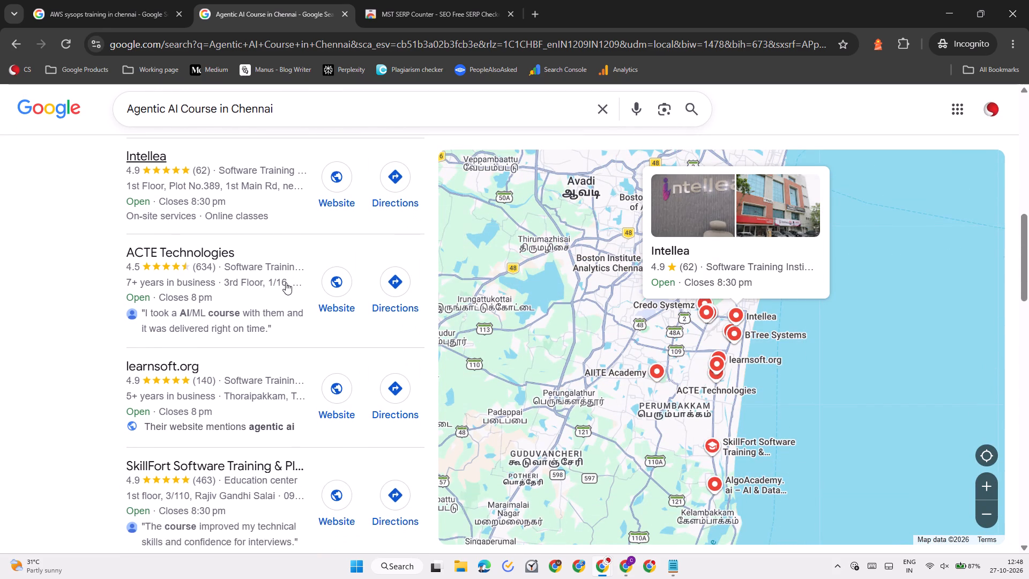
{"action": "scroll", "coordinate": [286, 283], "scroll_direction": "down", "scroll_amount": 3}
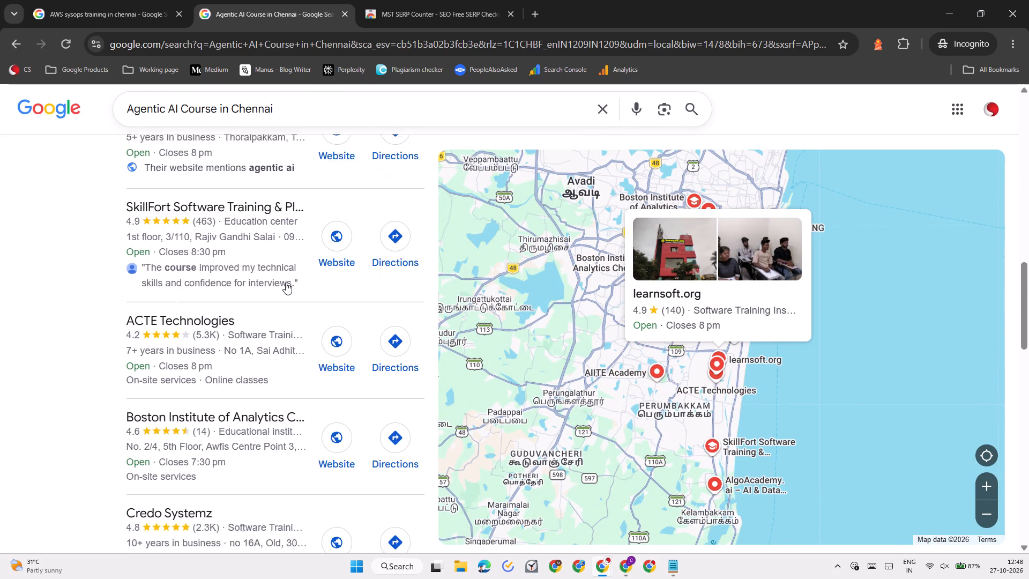
{"action": "scroll", "coordinate": [286, 283], "scroll_direction": "down", "scroll_amount": 2}
{"action": "scroll", "coordinate": [286, 283], "scroll_direction": "up", "scroll_amount": 5}
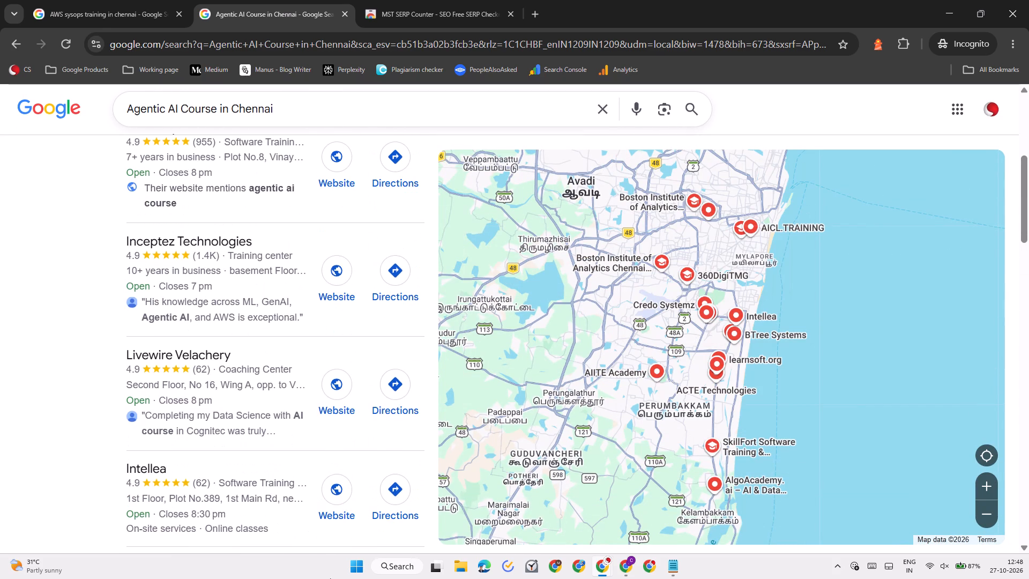
{"action": "scroll", "coordinate": [339, 578], "scroll_direction": "up", "scroll_amount": 5}
{"action": "scroll", "coordinate": [280, 294], "scroll_direction": "up", "scroll_amount": 1}
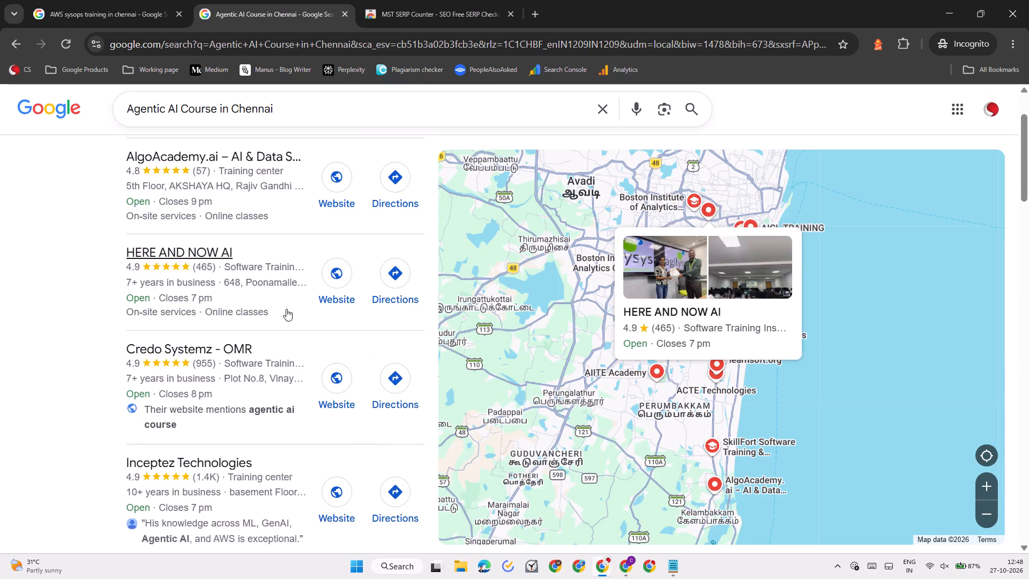
{"action": "scroll", "coordinate": [315, 379], "scroll_direction": "down", "scroll_amount": 2}
{"action": "scroll", "coordinate": [315, 379], "scroll_direction": "up", "scroll_amount": 2}
In the SERP Report sheet, change the column F ranking for Agentic AI Course in Chennai to 12(Vel) 3(Omr).
{"action": "key", "text": "alt+Tab"}
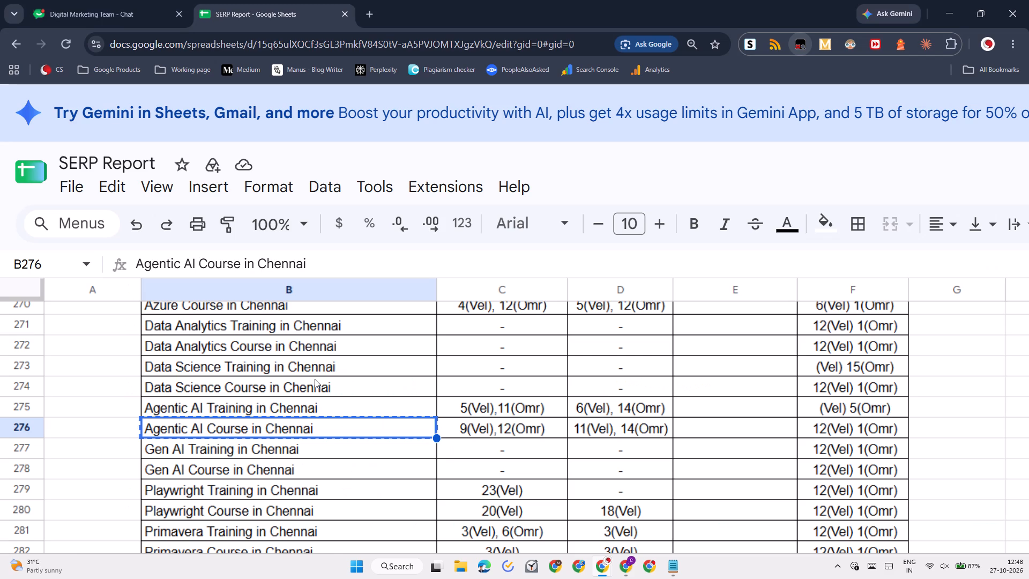
{"action": "left_click", "coordinate": [847, 437]}
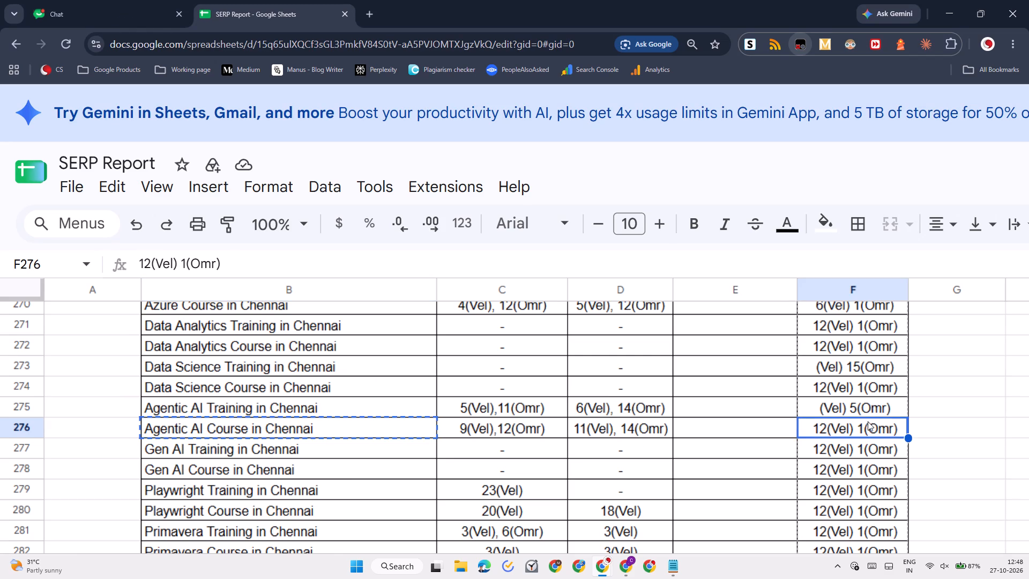
{"action": "triple_click", "coordinate": [869, 421]}
{"action": "left_click", "coordinate": [869, 421]}
{"action": "left_click", "coordinate": [869, 421]}
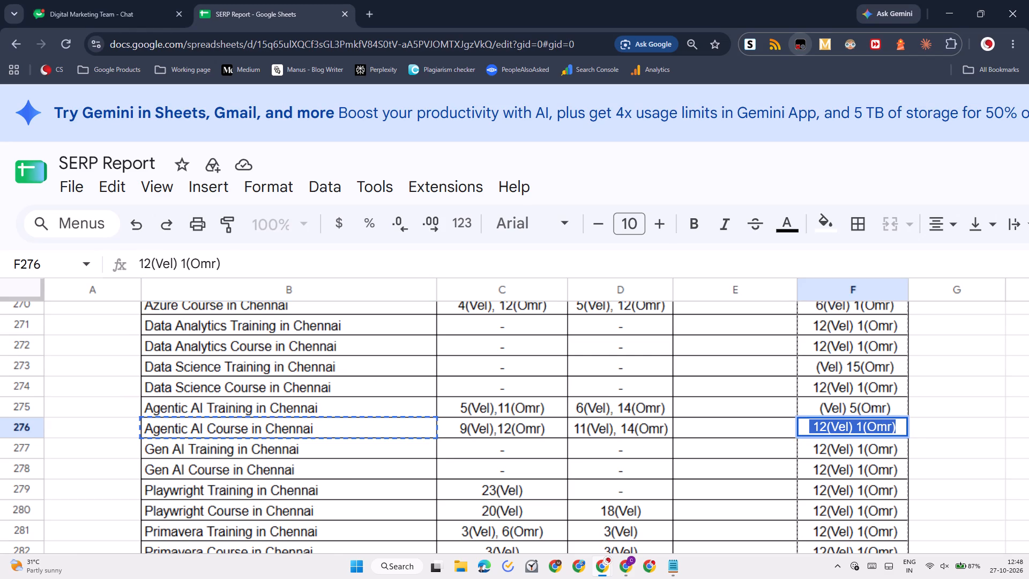
{"action": "key", "text": "Left"}
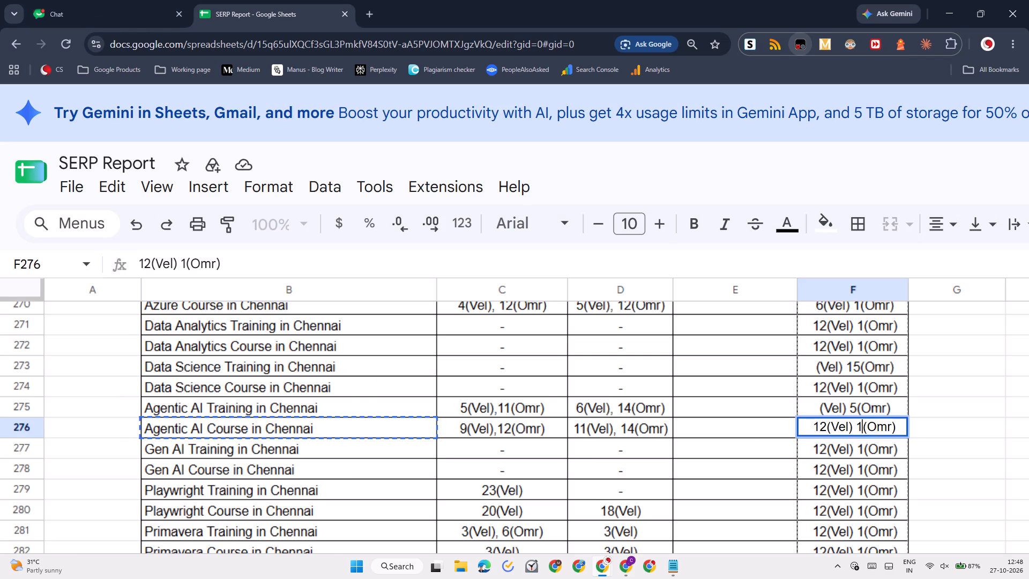
{"action": "key", "text": "BackSpace"}
{"action": "key", "text": "3"}
{"action": "key", "text": "Left"}
{"action": "key", "text": "Left"}
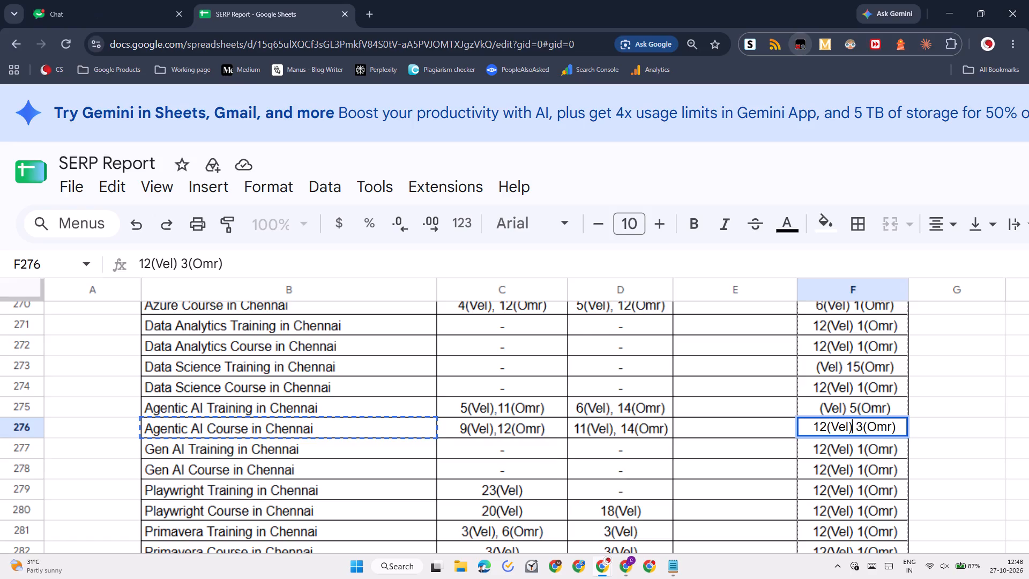
{"action": "key", "text": "Left"}
{"action": "key", "text": "Left"}
{"action": "key", "text": "Left"}
{"action": "key", "text": "Left"}
{"action": "key", "text": "Left"}
Copy the keyword Gen AI Training in Chennai from the SERP Report sheet and search Google Places for it.
{"action": "left_click", "coordinate": [325, 454]}
{"action": "key", "text": "ctrl+c"}
{"action": "key", "text": "alt+Tab"}
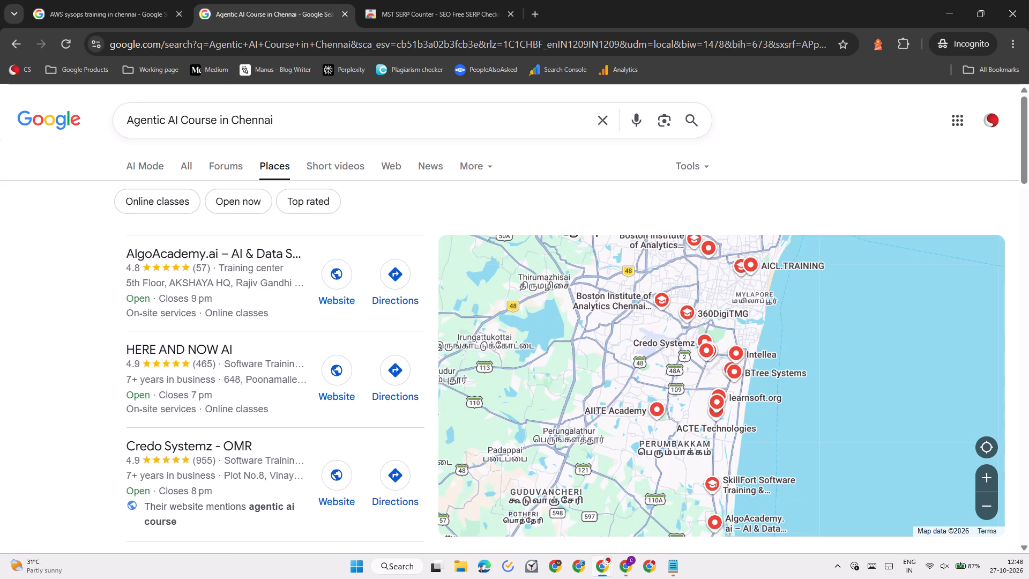
{"action": "left_click_drag", "start_coordinate": [297, 122], "coordinate": [64, 122]}
{"action": "key", "text": "ctrl+v"}
{"action": "key", "text": "Return"}
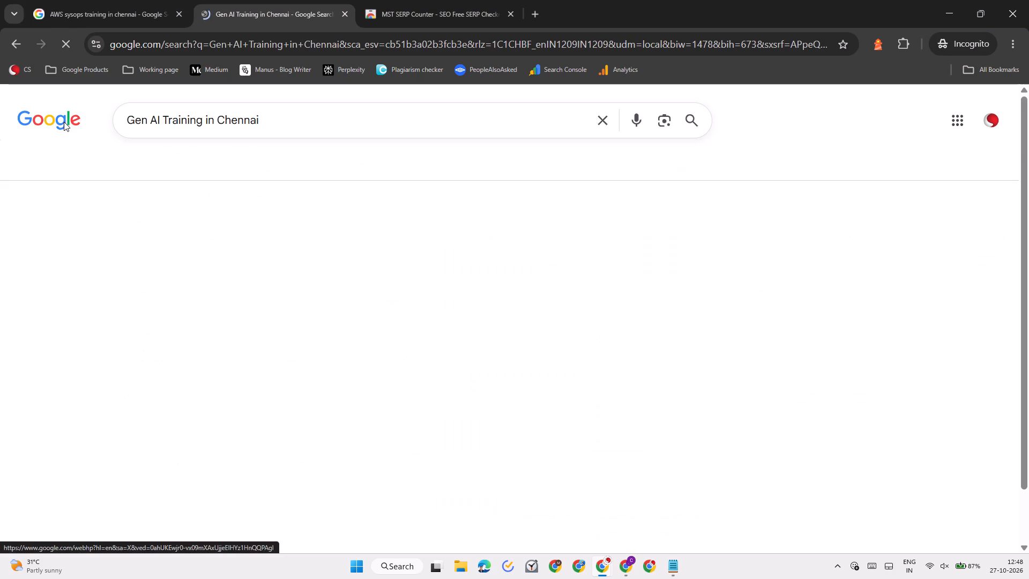
Examine the first page of Places results for Gen AI Training in Chennai, counting the positions of the Credo Systemz listings.
{"action": "scroll", "coordinate": [120, 243], "scroll_direction": "down", "scroll_amount": 3}
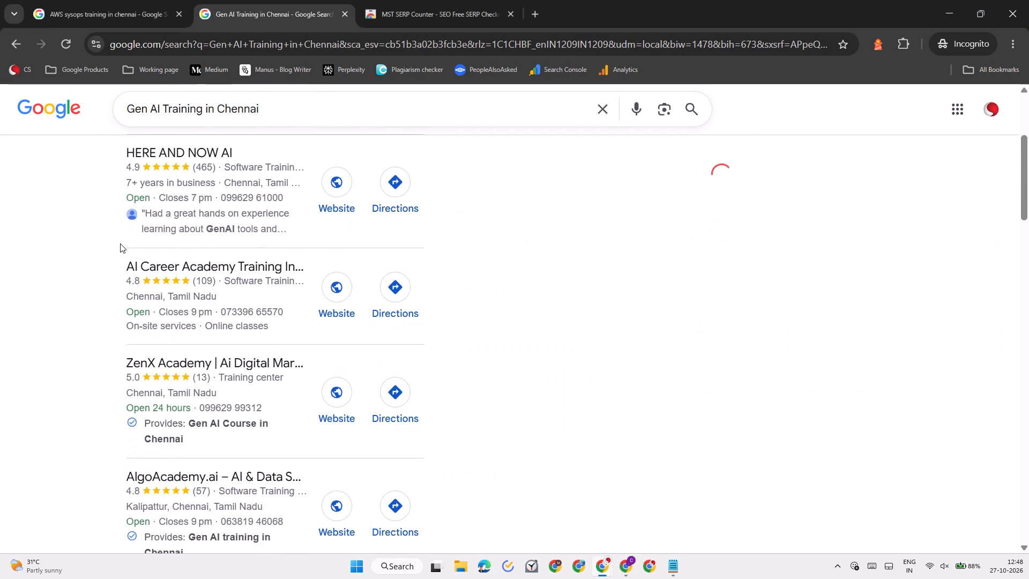
{"action": "scroll", "coordinate": [120, 243], "scroll_direction": "down", "scroll_amount": 4}
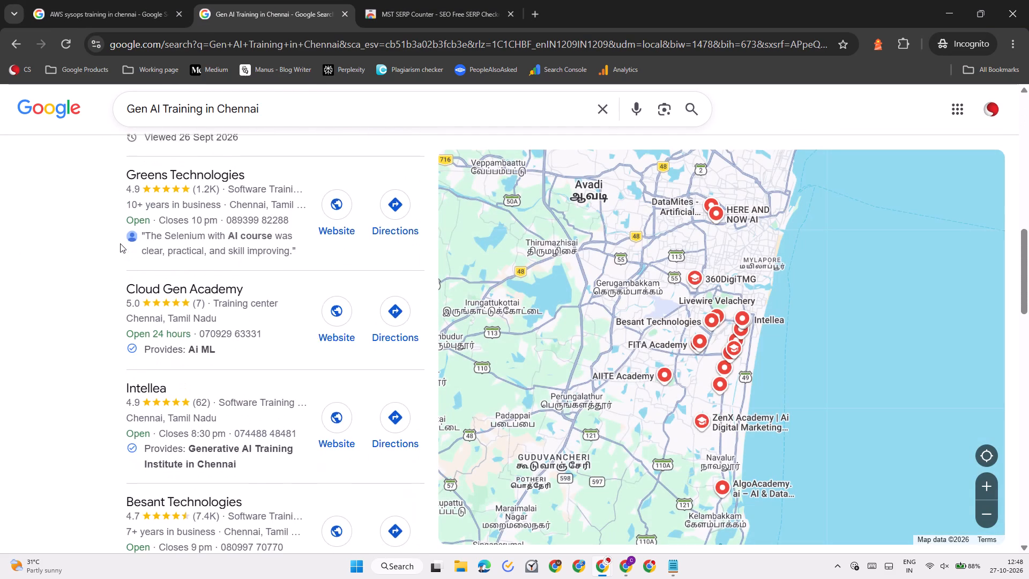
{"action": "scroll", "coordinate": [120, 243], "scroll_direction": "down", "scroll_amount": 3}
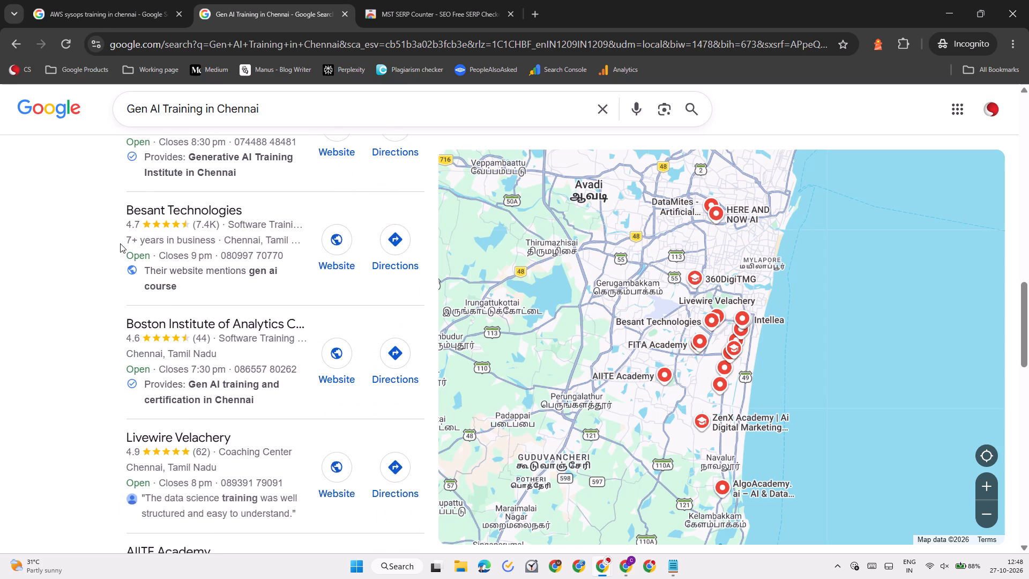
{"action": "scroll", "coordinate": [120, 243], "scroll_direction": "down", "scroll_amount": 4}
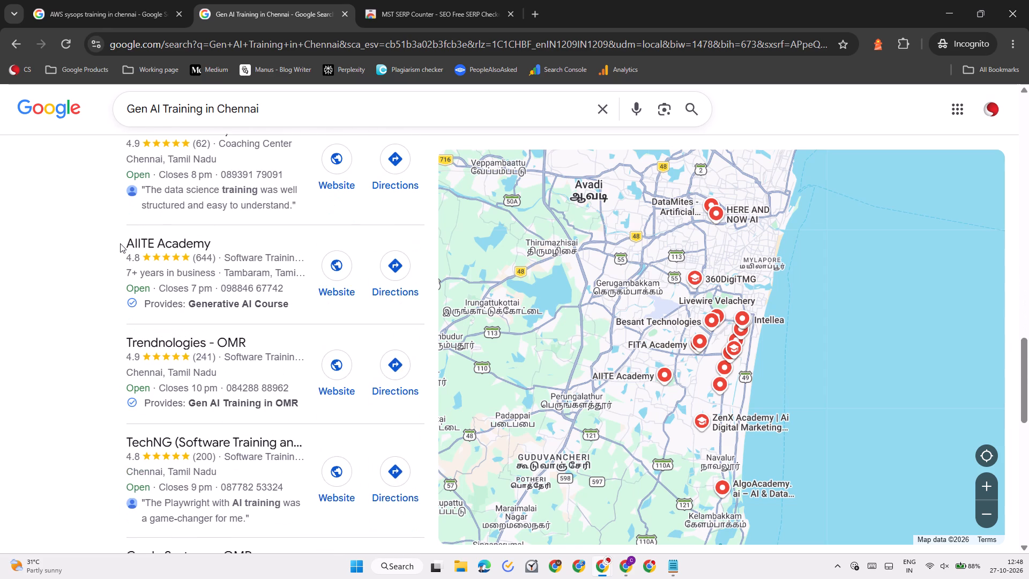
{"action": "scroll", "coordinate": [120, 243], "scroll_direction": "down", "scroll_amount": 5}
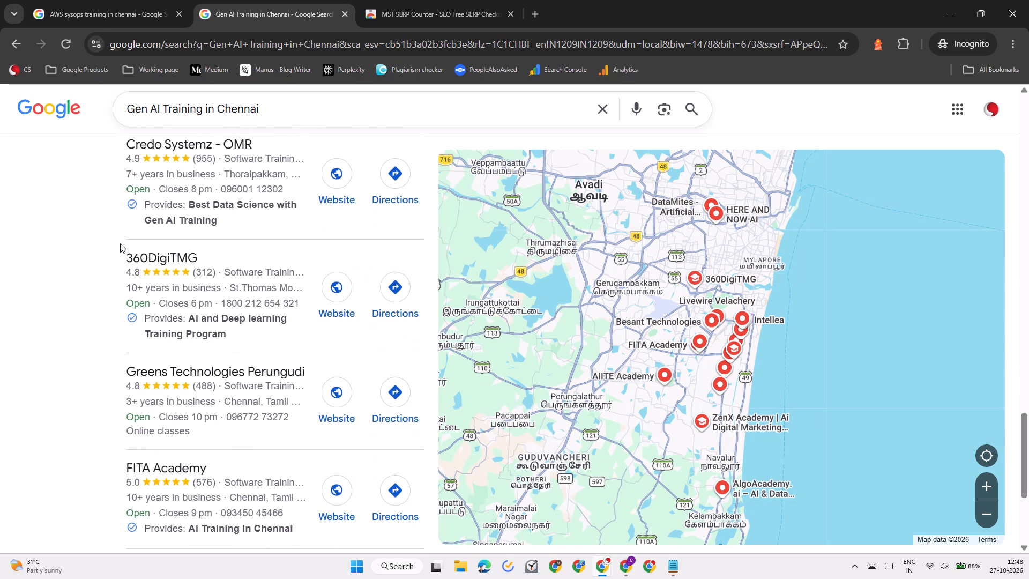
{"action": "scroll", "coordinate": [120, 243], "scroll_direction": "down", "scroll_amount": 3}
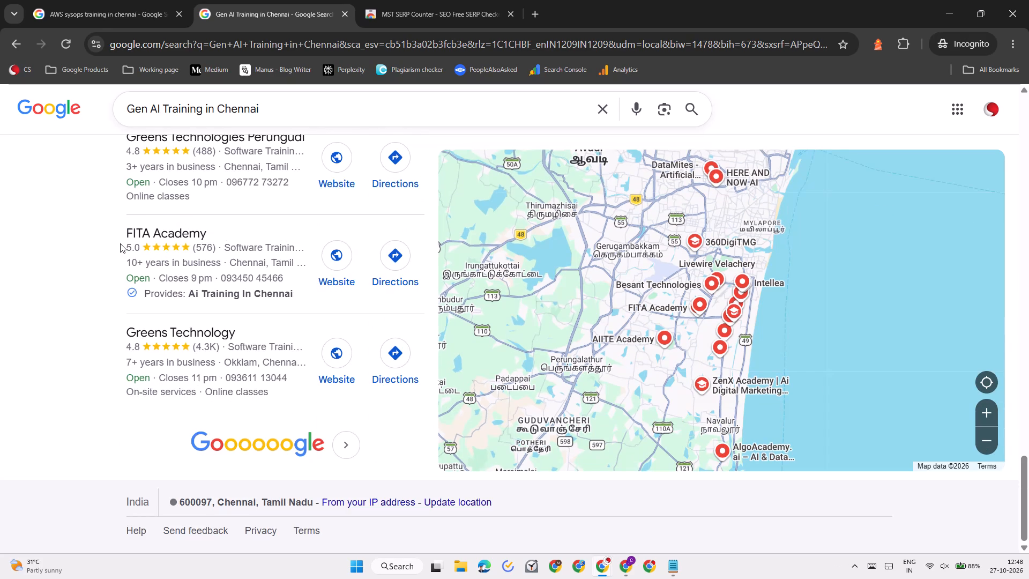
Open the second page of Places results for Gen AI Training in Chennai and look for the Credo Systemz Velachery listing.
{"action": "left_click", "coordinate": [341, 459]}
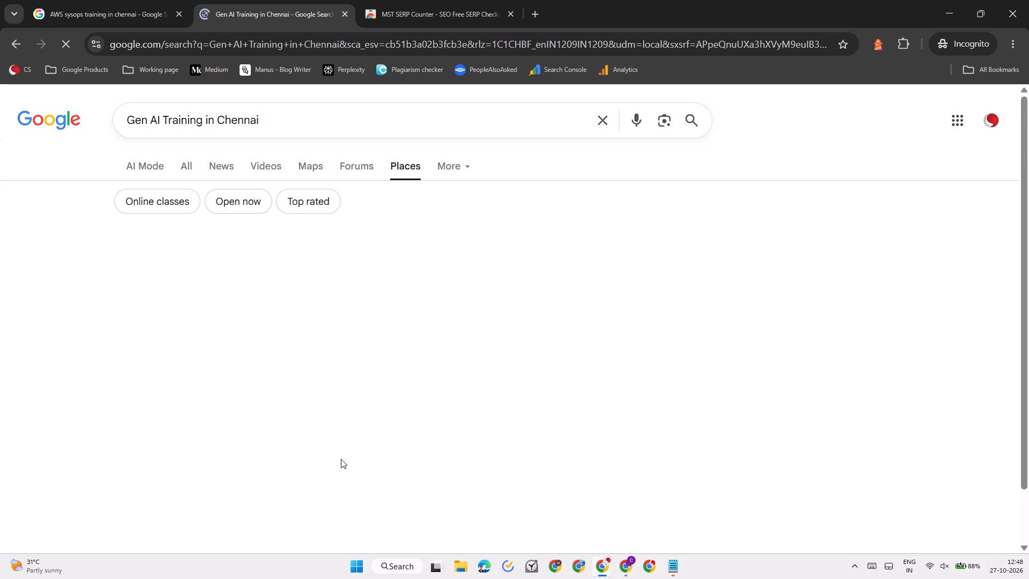
{"action": "scroll", "coordinate": [341, 459], "scroll_direction": "down", "scroll_amount": 5}
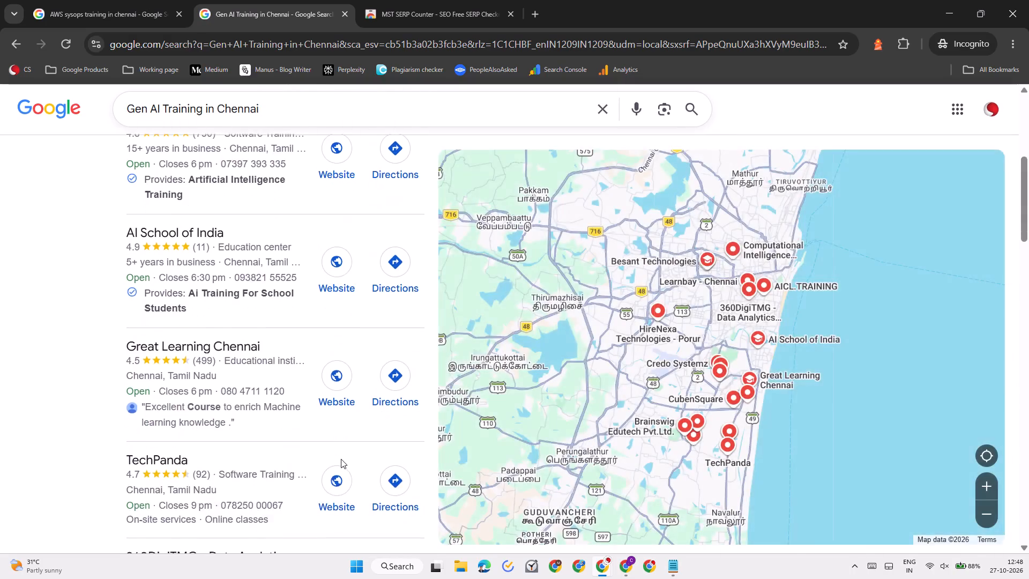
In the SERP Report sheet, change the column F ranking for Gen AI Training in Chennai to (Vel) 16(Omr).
{"action": "key", "text": "alt+Tab"}
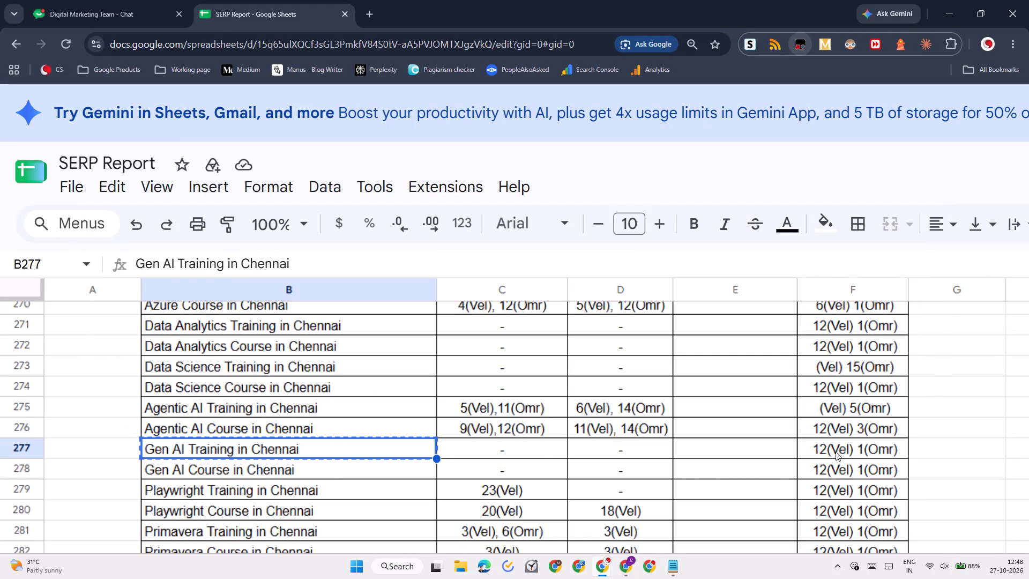
{"action": "triple_click", "coordinate": [838, 450]}
{"action": "left_click", "coordinate": [838, 450]}
{"action": "left_click", "coordinate": [863, 447]}
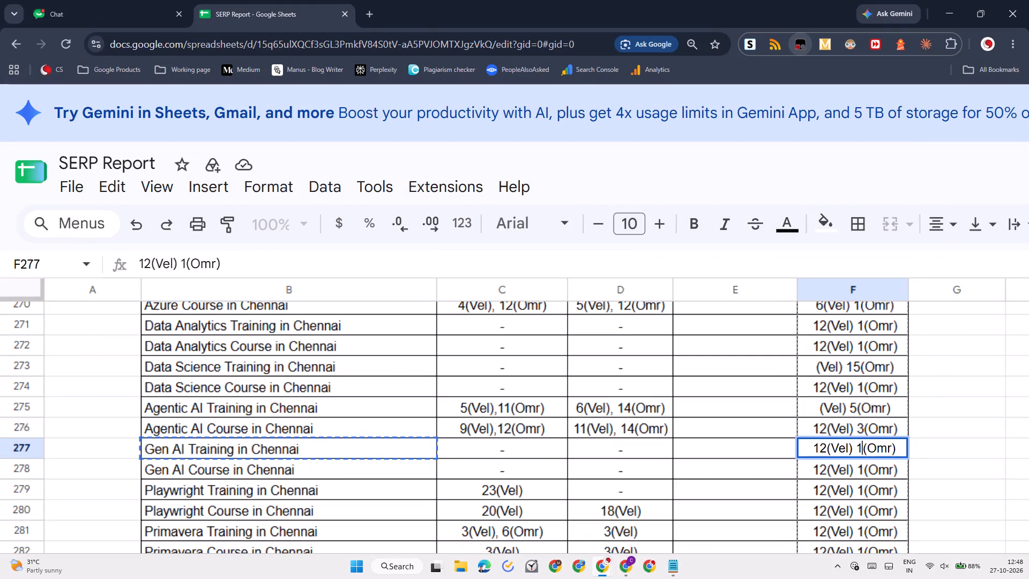
{"action": "key", "text": "6"}
{"action": "key", "text": "Left"}
{"action": "key", "text": "Left"}
{"action": "key", "text": "Left"}
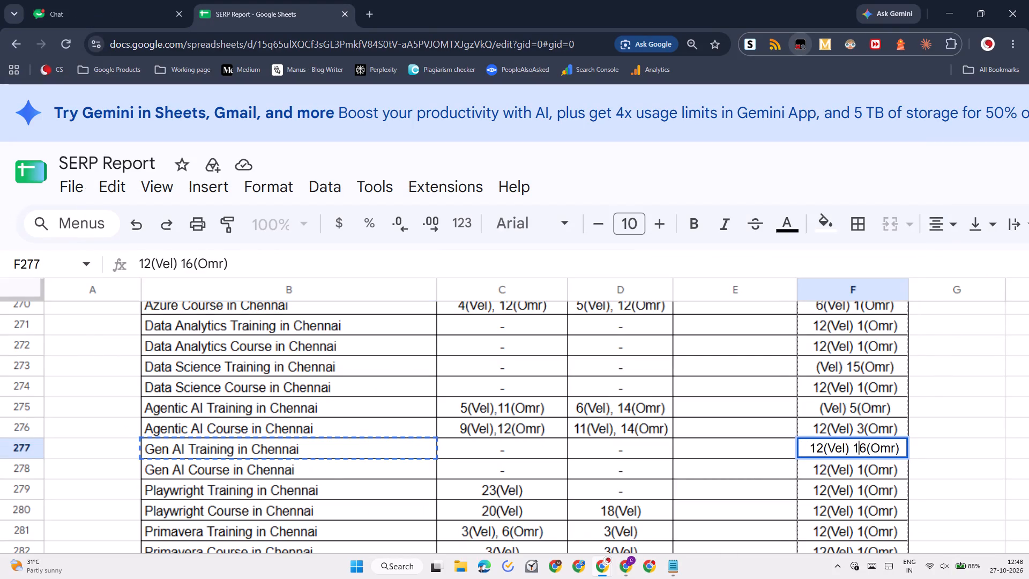
{"action": "key", "text": "Left"}
{"action": "key", "text": "Left"}
{"action": "key", "text": "Left"}
{"action": "key", "text": "Left"}
{"action": "key", "text": "Left"}
{"action": "key", "text": "BackSpace"}
{"action": "key", "text": "BackSpace"}
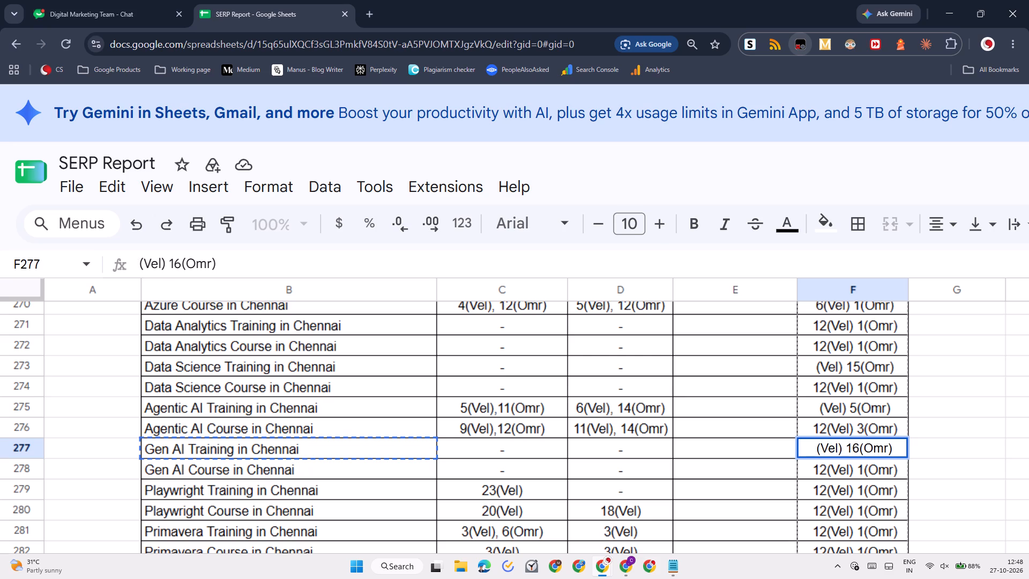
{"action": "key", "text": "Return"}
Make the keywords Data Analytics Training in Chennai and Data Analytics Course in Chennai bold in column B.
{"action": "scroll", "coordinate": [674, 463], "scroll_direction": "up", "scroll_amount": 1}
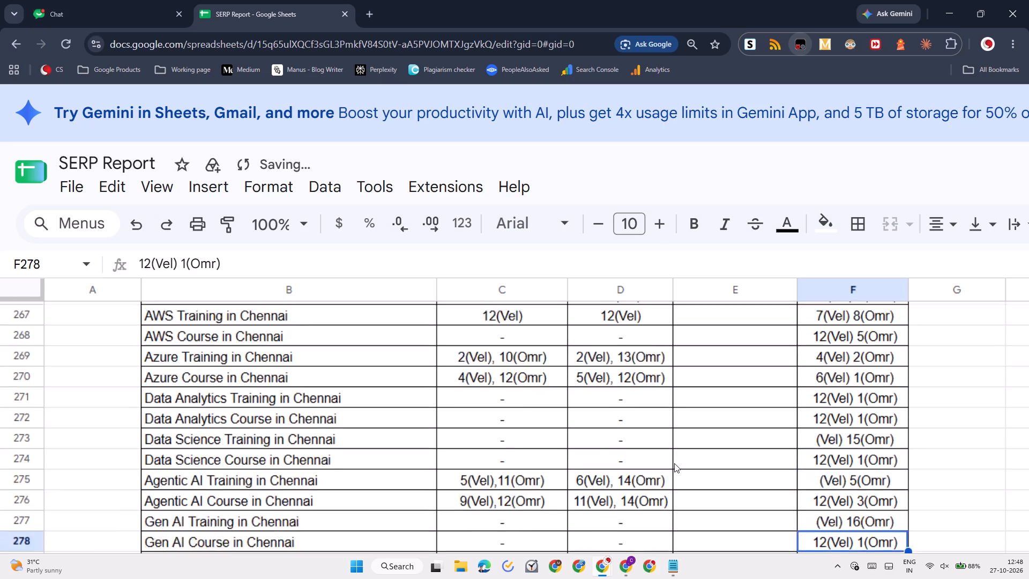
{"action": "scroll", "coordinate": [674, 463], "scroll_direction": "up", "scroll_amount": 1}
{"action": "scroll", "coordinate": [674, 463], "scroll_direction": "down", "scroll_amount": 1}
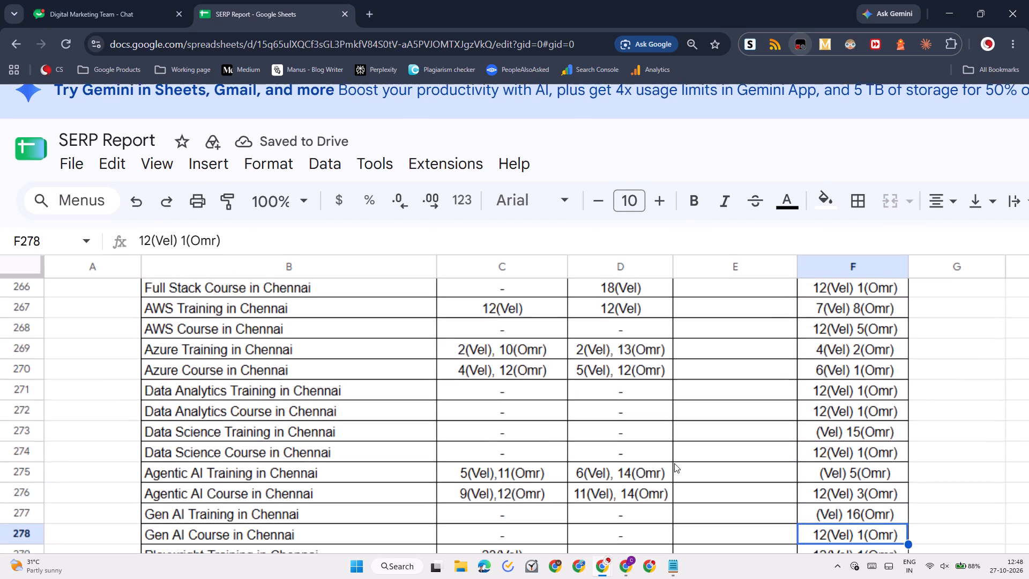
{"action": "scroll", "coordinate": [674, 463], "scroll_direction": "down", "scroll_amount": 1}
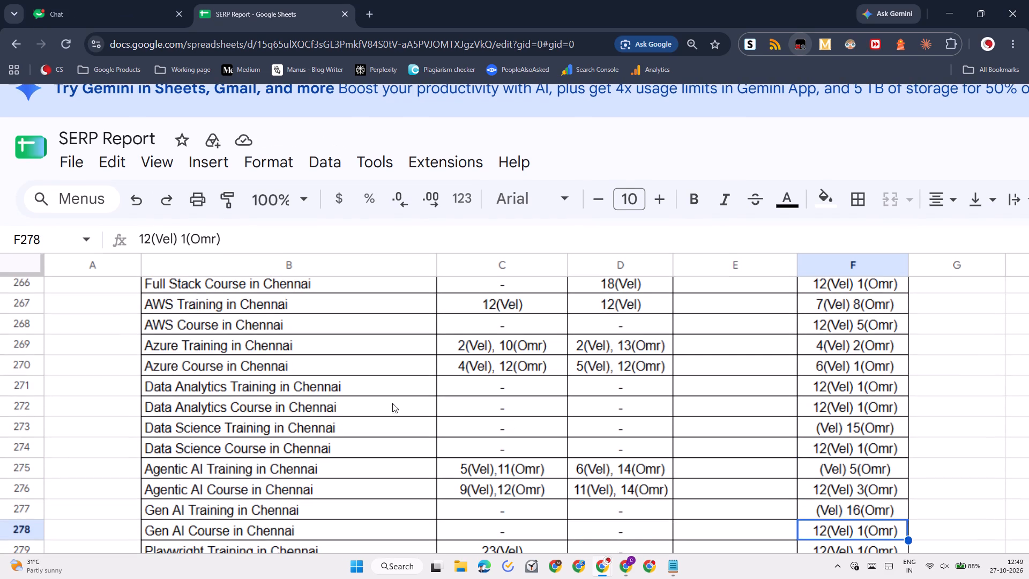
{"action": "left_click_drag", "start_coordinate": [291, 391], "coordinate": [297, 406]}
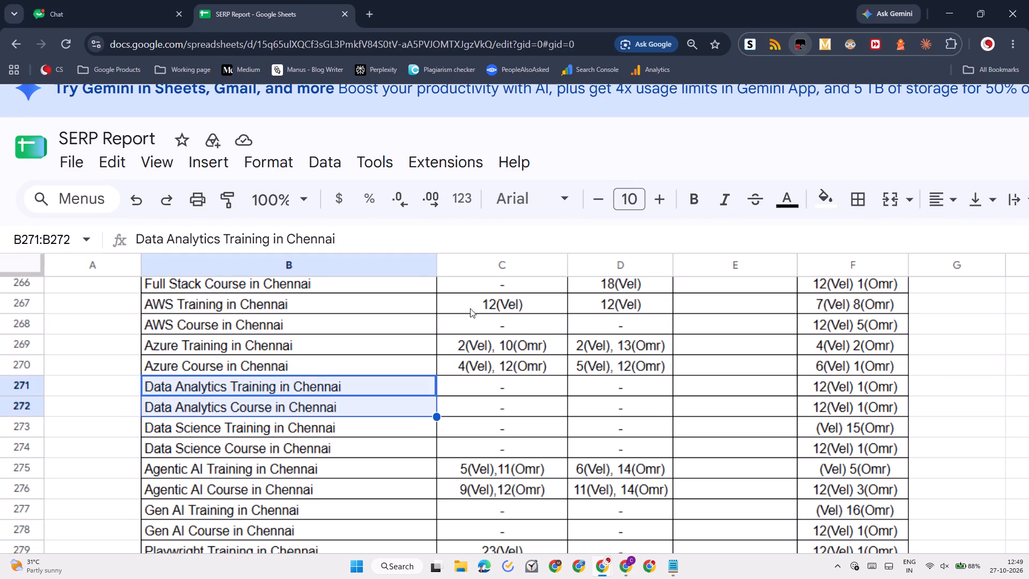
{"action": "left_click", "coordinate": [694, 196]}
{"action": "left_click", "coordinate": [409, 413]}
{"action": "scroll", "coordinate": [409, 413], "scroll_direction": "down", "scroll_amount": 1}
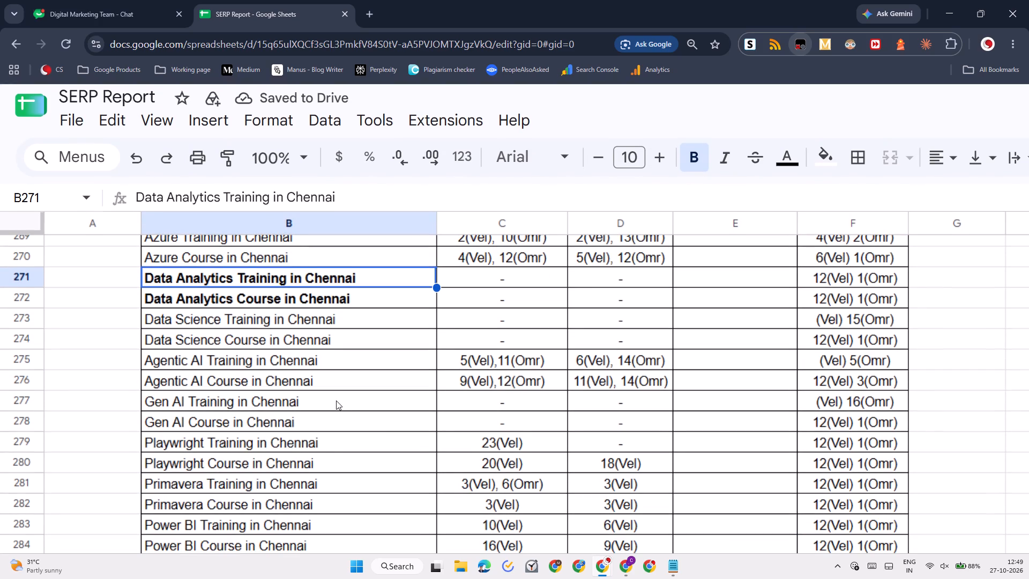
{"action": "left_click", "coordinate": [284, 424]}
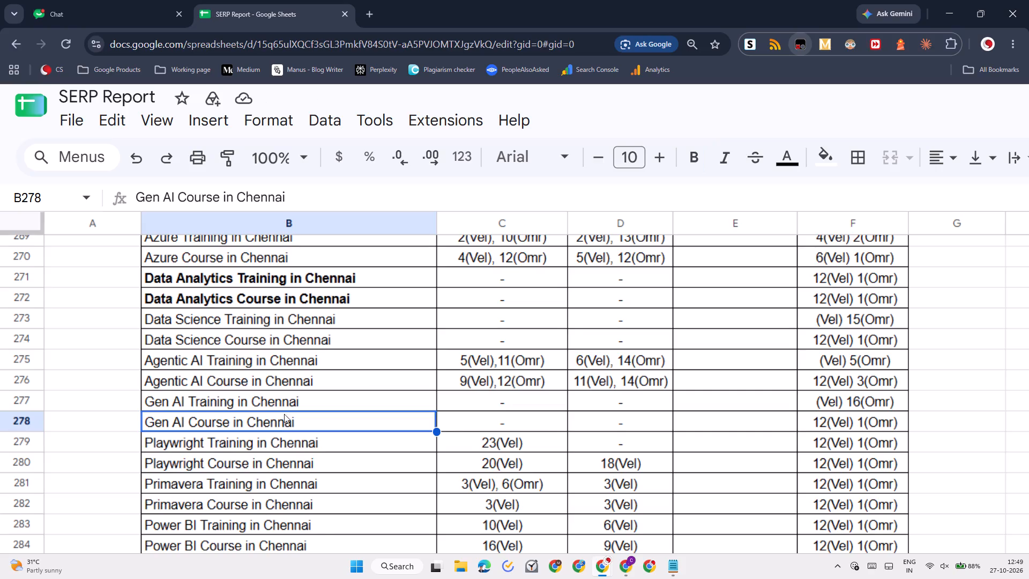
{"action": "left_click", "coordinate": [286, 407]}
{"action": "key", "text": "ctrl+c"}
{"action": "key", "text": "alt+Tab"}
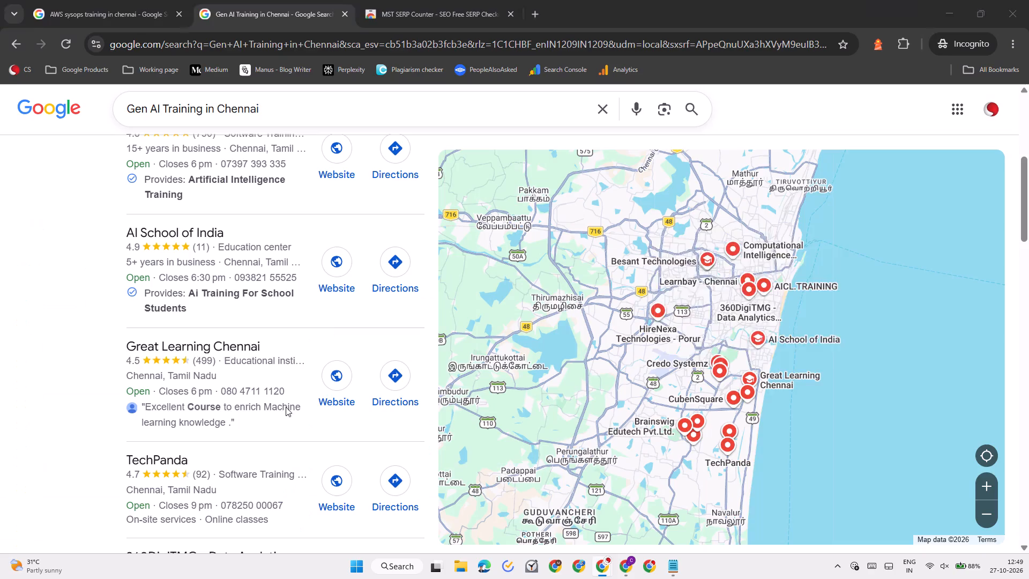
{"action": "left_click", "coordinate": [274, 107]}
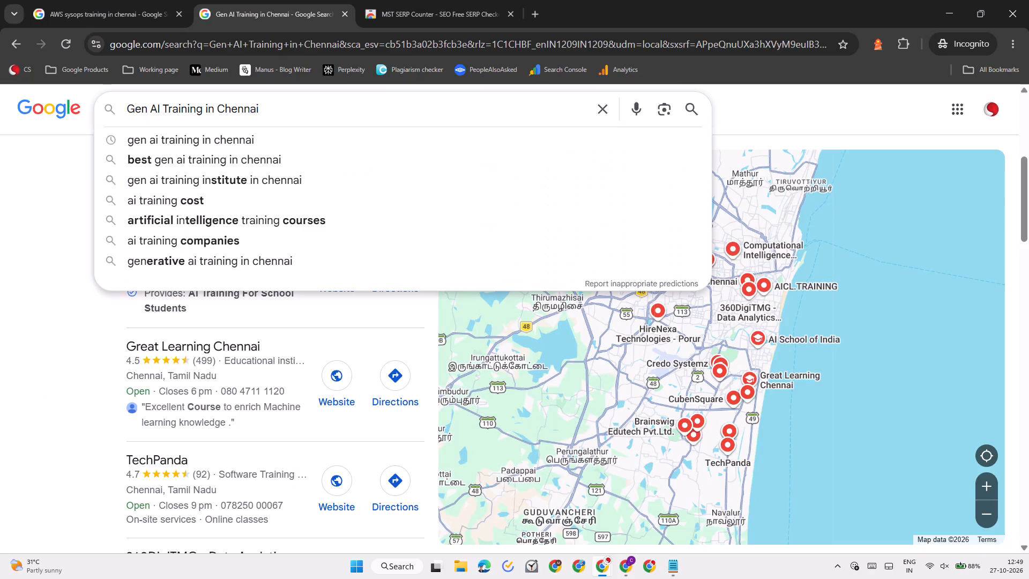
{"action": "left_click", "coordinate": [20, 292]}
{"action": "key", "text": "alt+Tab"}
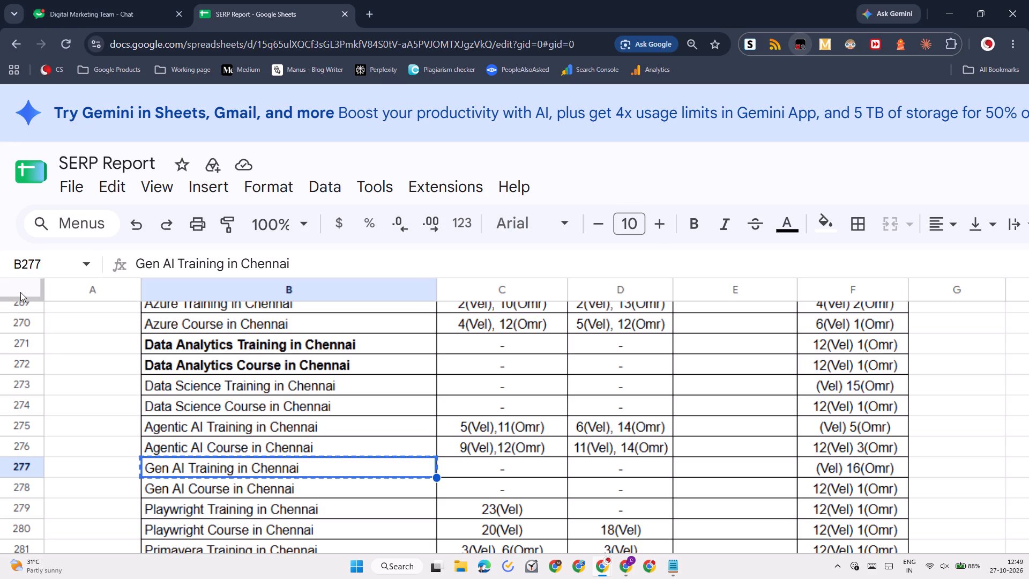
Copy the keyword Gen AI Course in Chennai from the SERP Report sheet and search Google Places for it.
{"action": "left_click", "coordinate": [181, 486]}
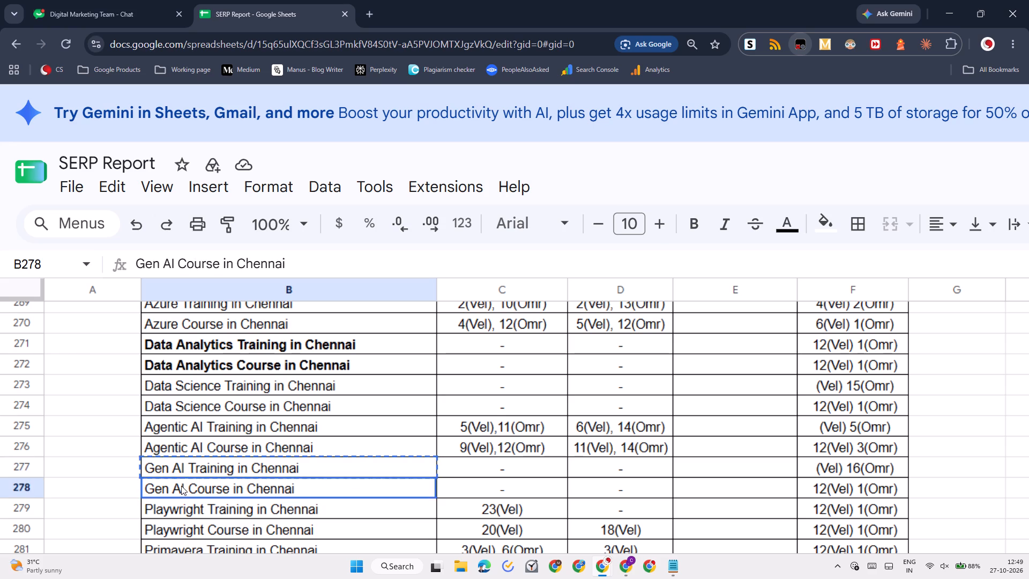
{"action": "key", "text": "ctrl+c"}
{"action": "key", "text": "alt+Tab"}
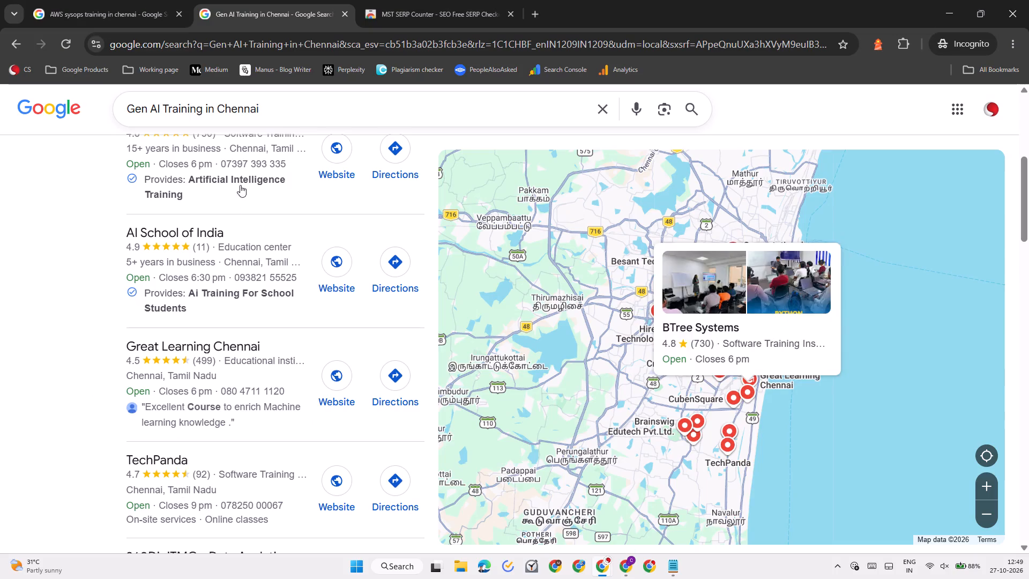
{"action": "left_click_drag", "start_coordinate": [273, 116], "coordinate": [59, 118]}
{"action": "key", "text": "ctrl+v"}
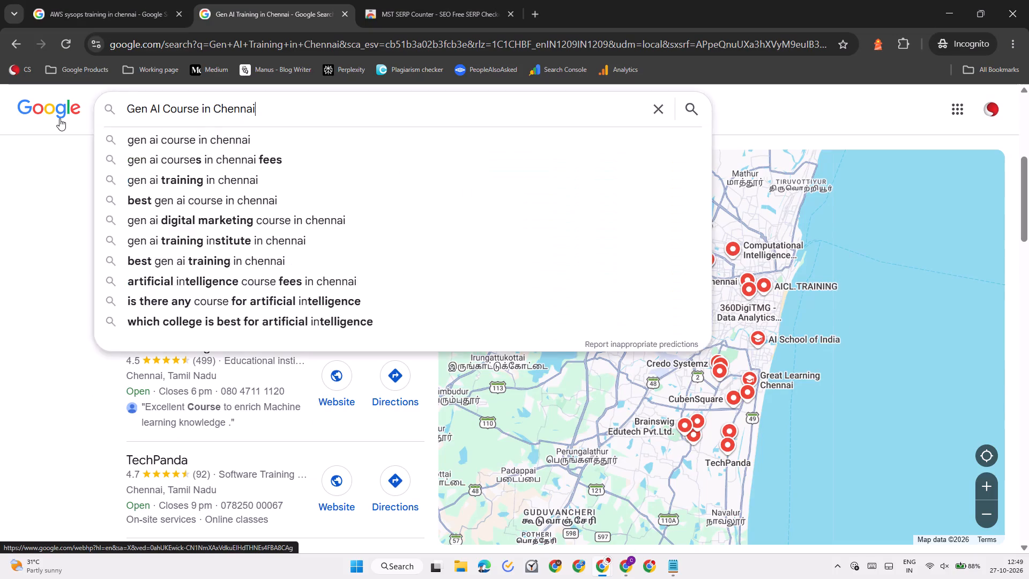
{"action": "key", "text": "ctrl+Return"}
{"action": "key", "text": "alt+Tab"}
{"action": "key", "text": "alt+Tab"}
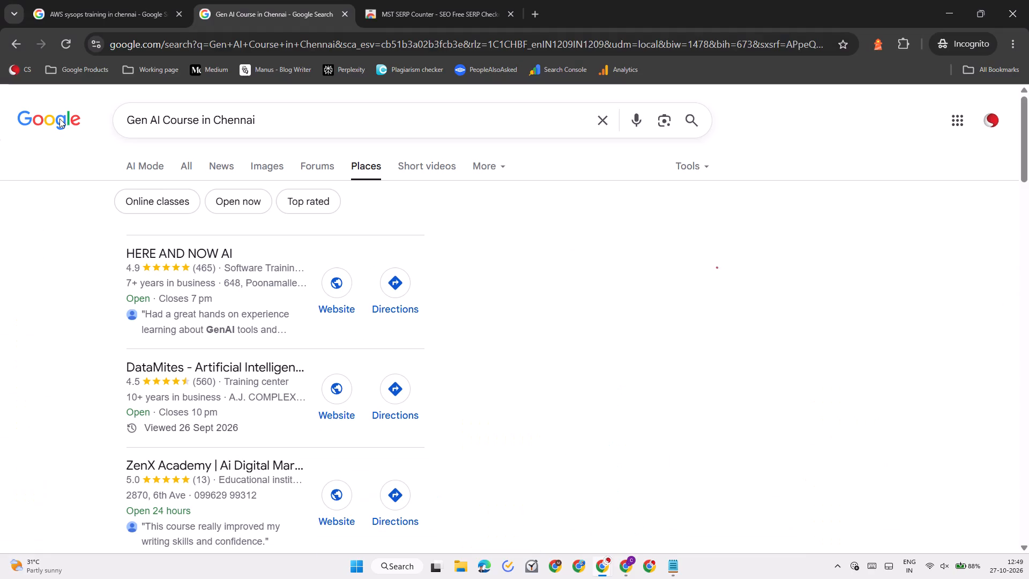
Look through the first page of Places results for Gen AI Course in Chennai for Credo Systemz listings and open the second page.
{"action": "scroll", "coordinate": [112, 300], "scroll_direction": "down", "scroll_amount": 3}
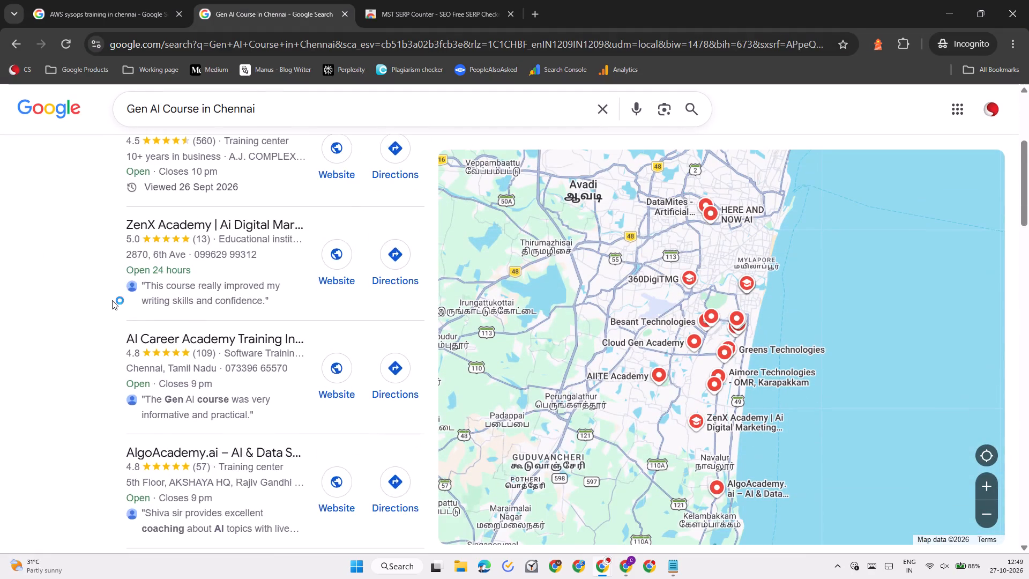
{"action": "scroll", "coordinate": [112, 300], "scroll_direction": "down", "scroll_amount": 4}
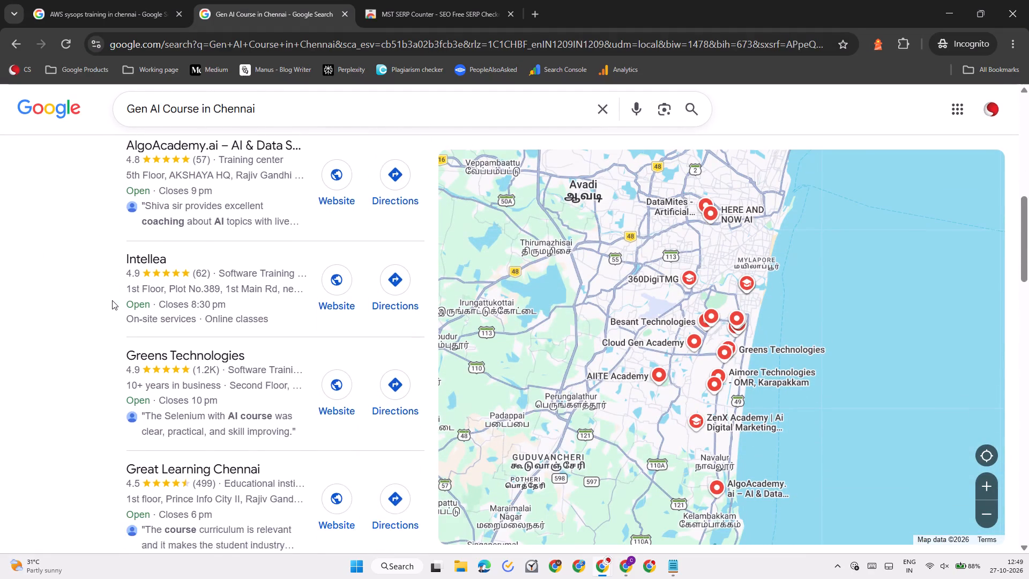
{"action": "scroll", "coordinate": [112, 300], "scroll_direction": "down", "scroll_amount": 5}
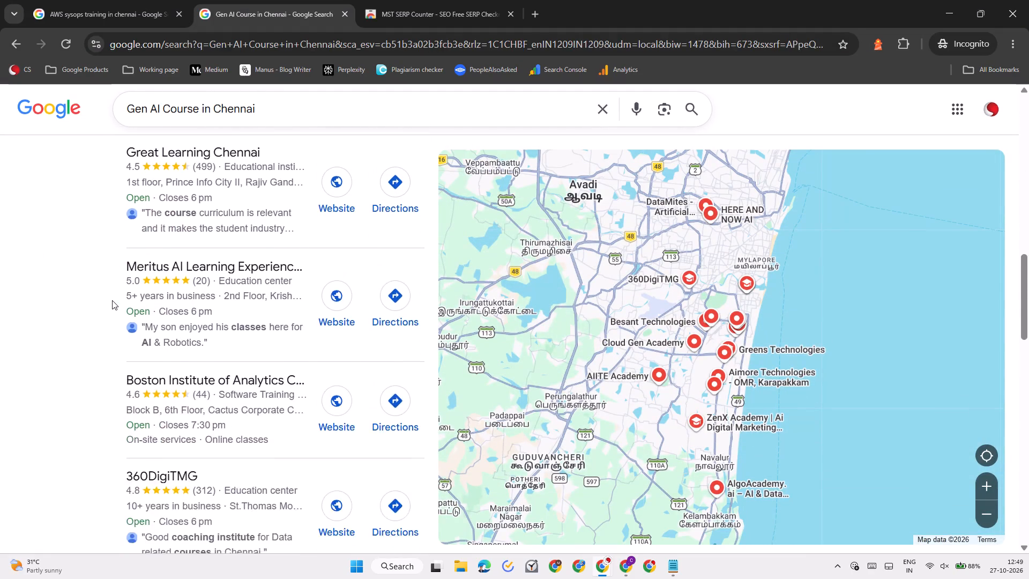
{"action": "scroll", "coordinate": [112, 300], "scroll_direction": "down", "scroll_amount": 4}
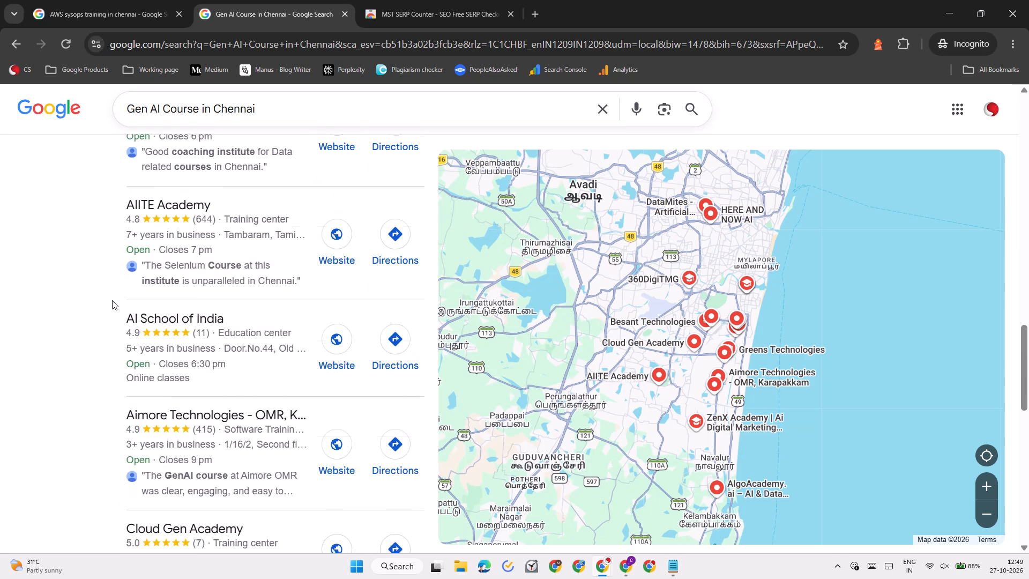
{"action": "scroll", "coordinate": [112, 300], "scroll_direction": "down", "scroll_amount": 4}
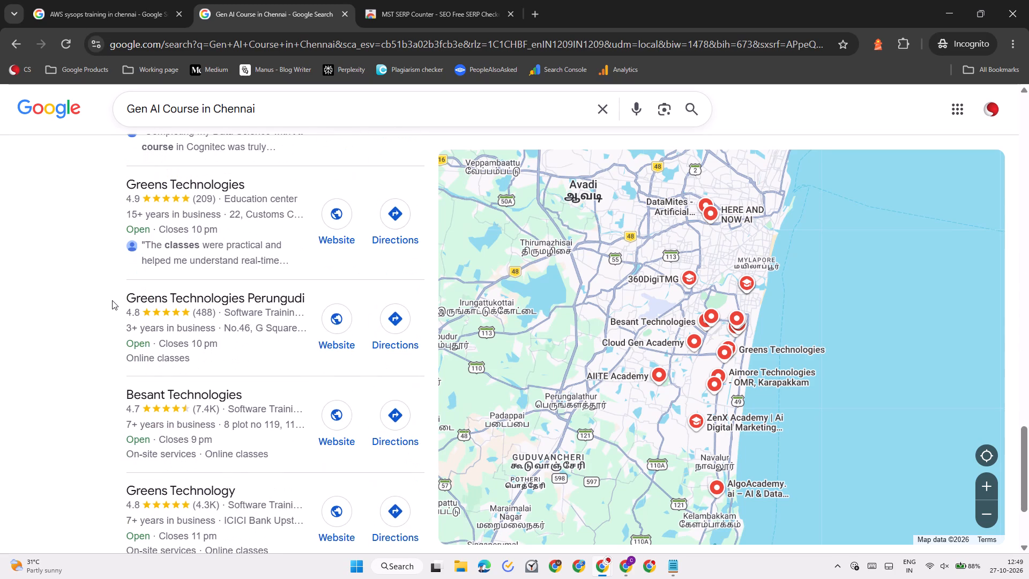
{"action": "scroll", "coordinate": [112, 300], "scroll_direction": "up", "scroll_amount": 4}
{"action": "scroll", "coordinate": [112, 300], "scroll_direction": "down", "scroll_amount": 3}
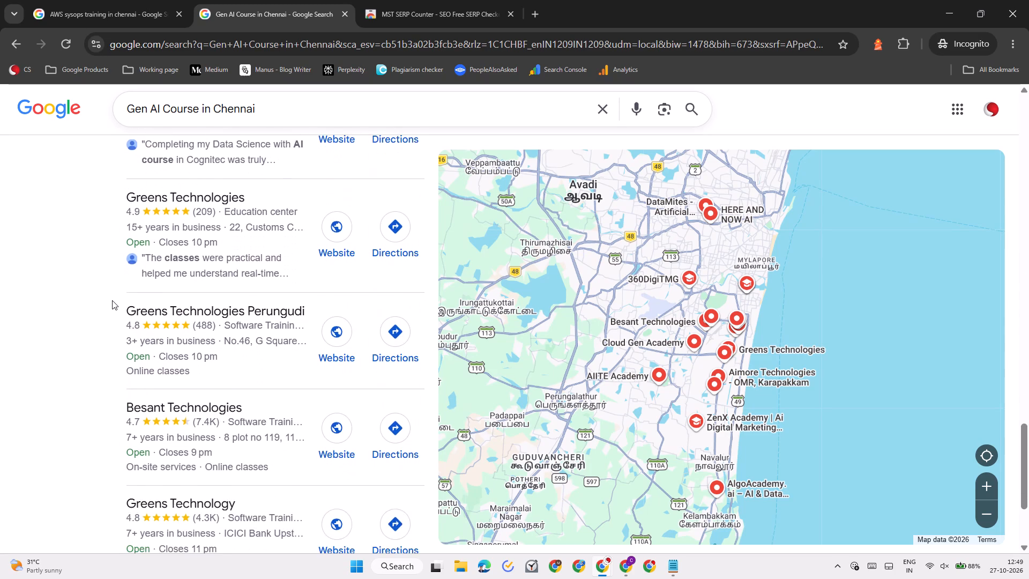
{"action": "scroll", "coordinate": [112, 300], "scroll_direction": "down", "scroll_amount": 2}
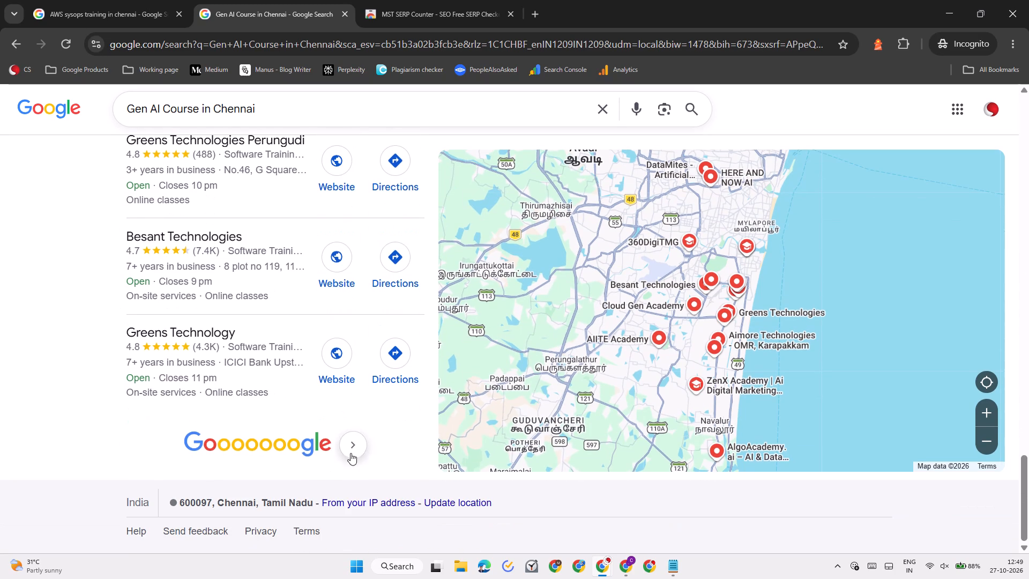
{"action": "left_click", "coordinate": [357, 449]}
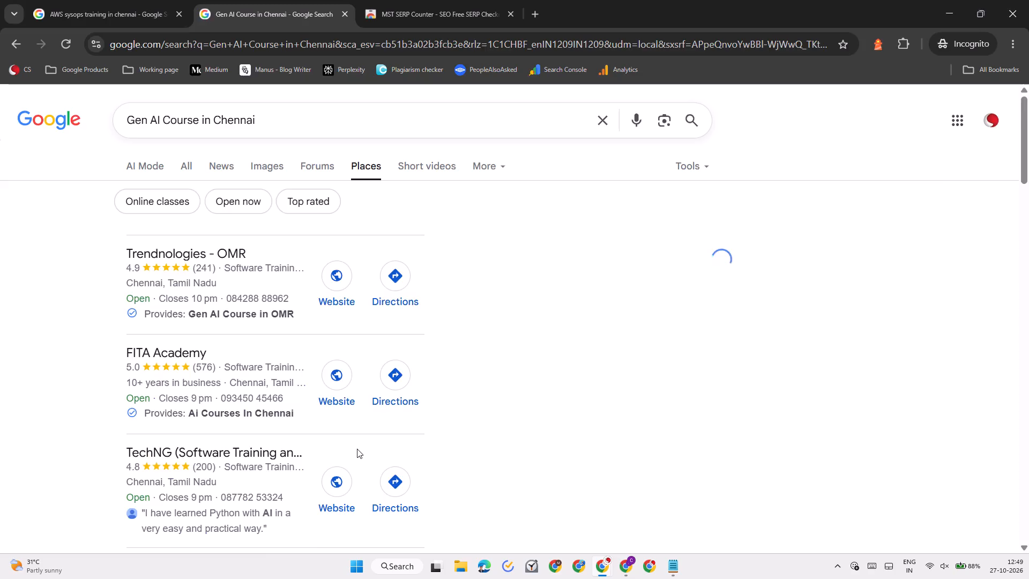
In the SERP Report sheet, clear the column F ranking for Gen AI Course in Chennai.
{"action": "key", "text": "alt+Tab"}
{"action": "left_click", "coordinate": [294, 503]}
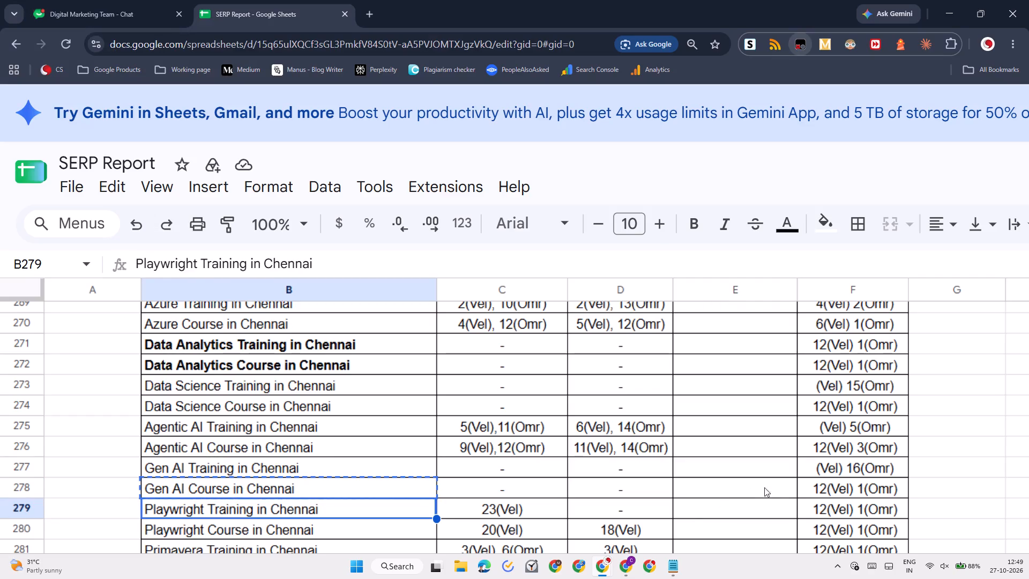
{"action": "left_click", "coordinate": [819, 488]}
{"action": "key", "text": "BackSpace"}
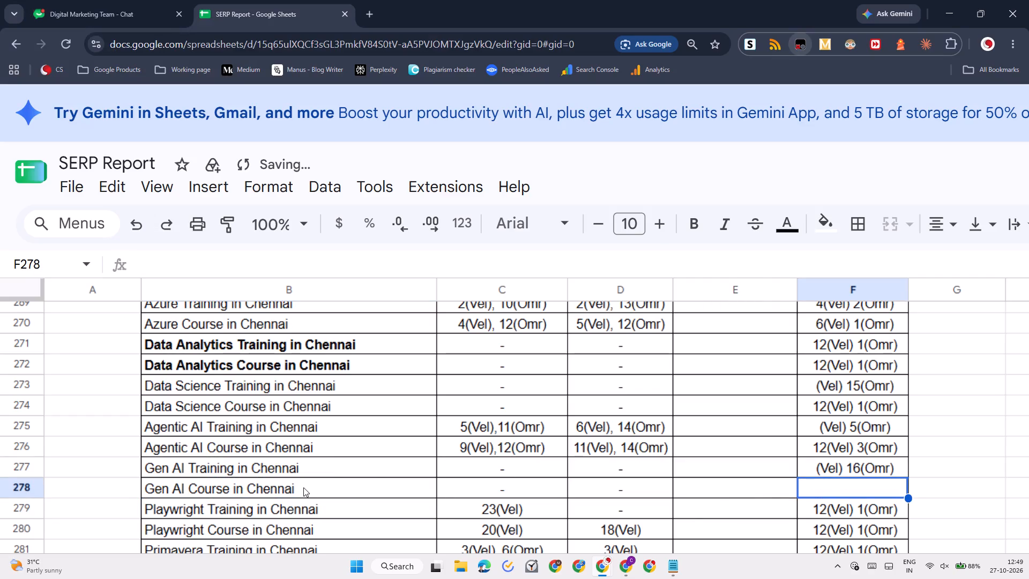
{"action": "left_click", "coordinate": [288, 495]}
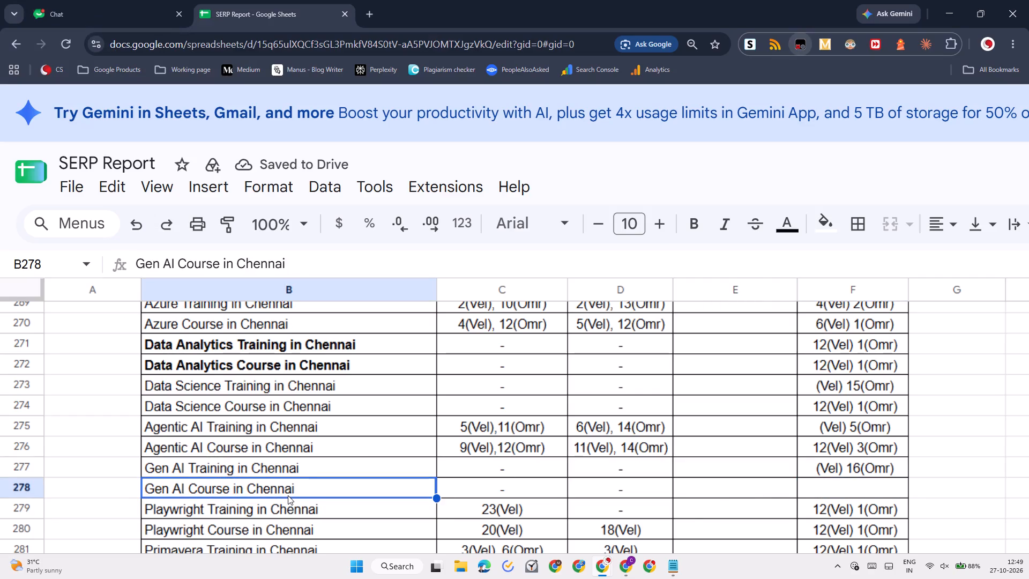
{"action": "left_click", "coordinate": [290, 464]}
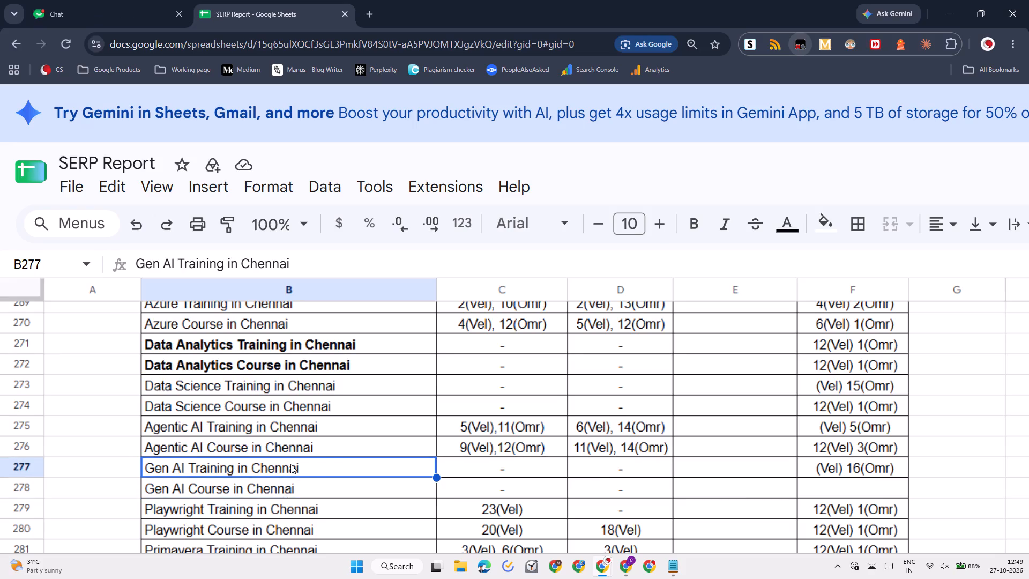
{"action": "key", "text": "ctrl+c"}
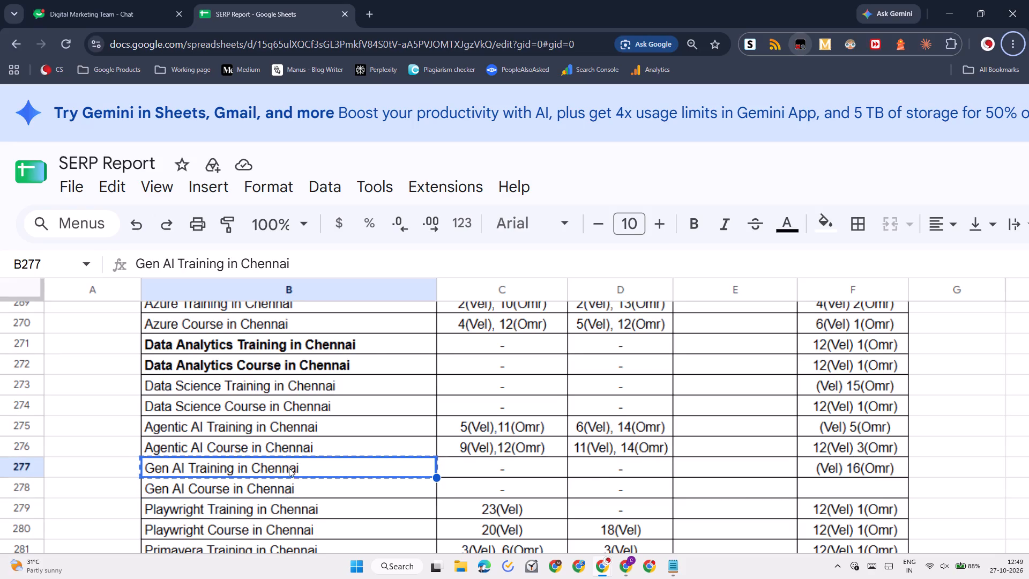
Copy the keyword Playwright Training in Chennai from the SERP Report sheet and search Google Places for it.
{"action": "left_click", "coordinate": [272, 504]}
{"action": "key", "text": "ctrl+c"}
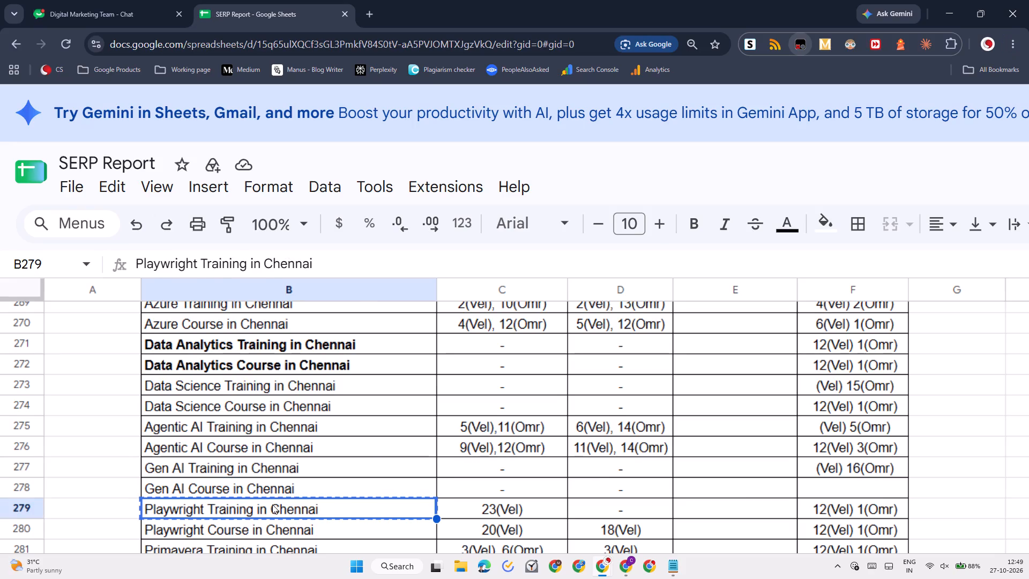
{"action": "key", "text": "alt+Tab"}
{"action": "left_click_drag", "start_coordinate": [282, 106], "coordinate": [96, 109]}
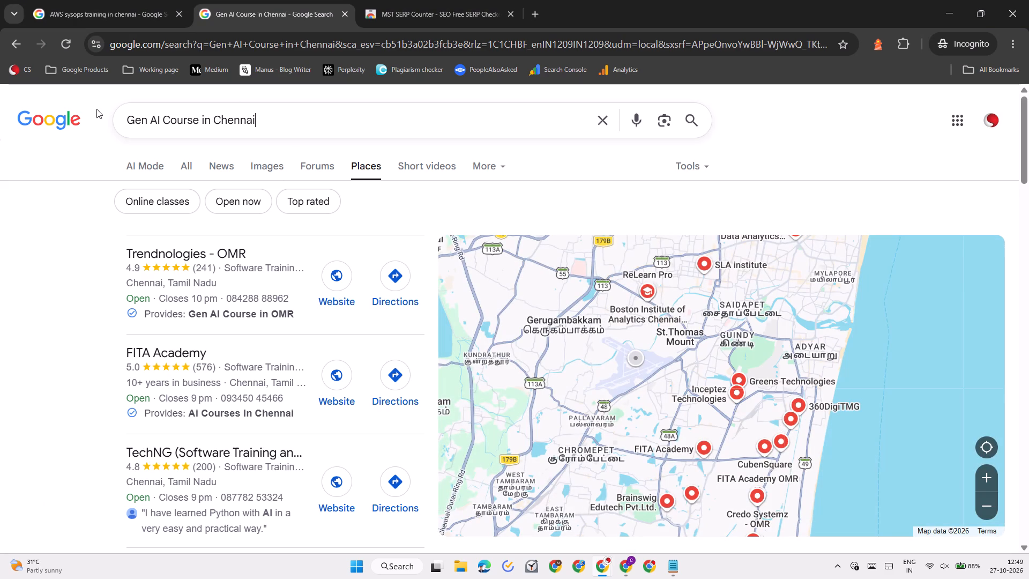
{"action": "left_click_drag", "start_coordinate": [96, 109], "coordinate": [294, 116]}
{"action": "left_click_drag", "start_coordinate": [294, 116], "coordinate": [91, 123]}
{"action": "key", "text": "ctrl+v"}
{"action": "key", "text": "ctrl+Return"}
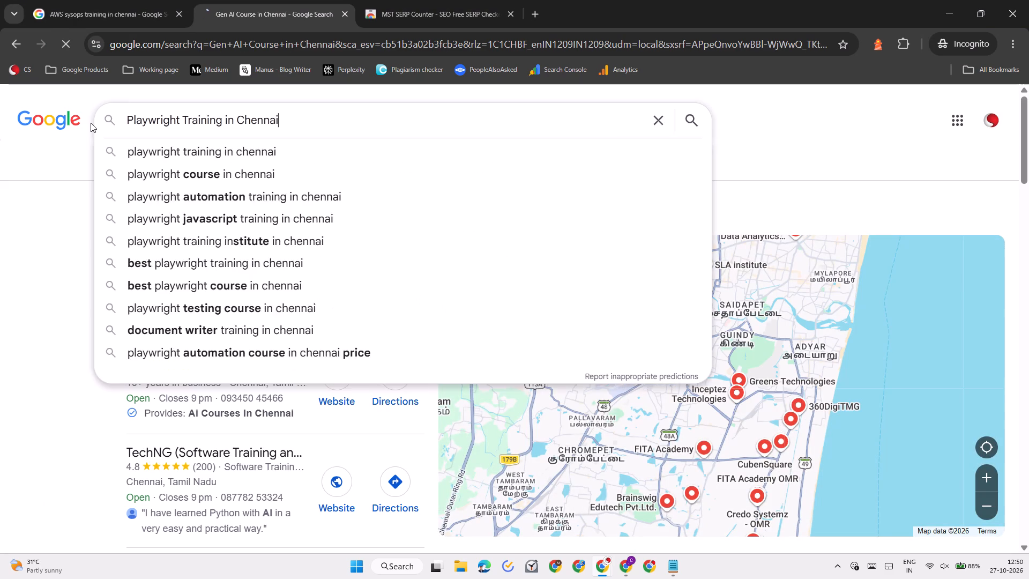
Examine the Places results for Playwright Training in Chennai, counting down from the first result to find the Credo Systemz listings' positions.
{"action": "scroll", "coordinate": [49, 264], "scroll_direction": "down", "scroll_amount": 1}
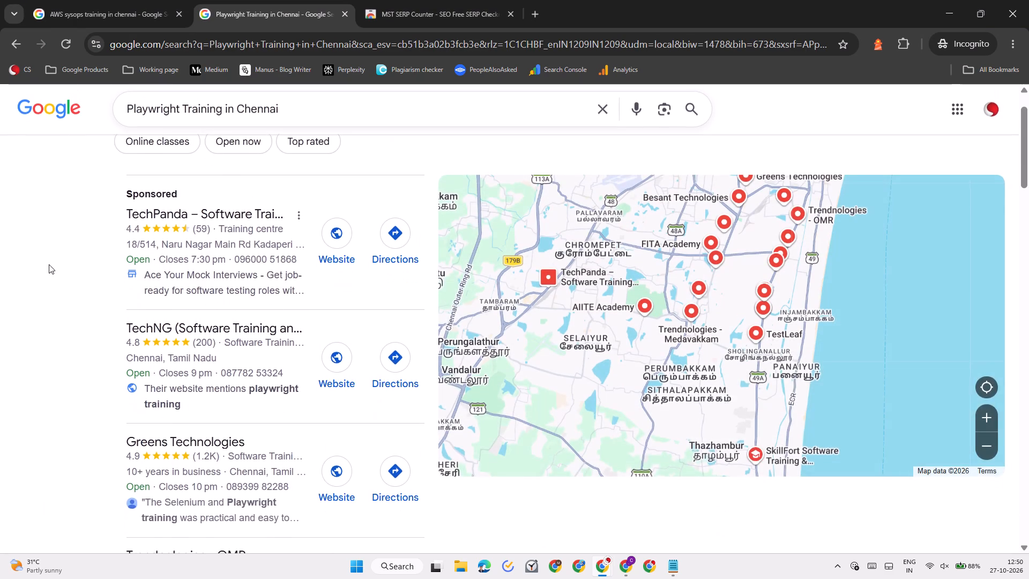
{"action": "scroll", "coordinate": [49, 264], "scroll_direction": "down", "scroll_amount": 5}
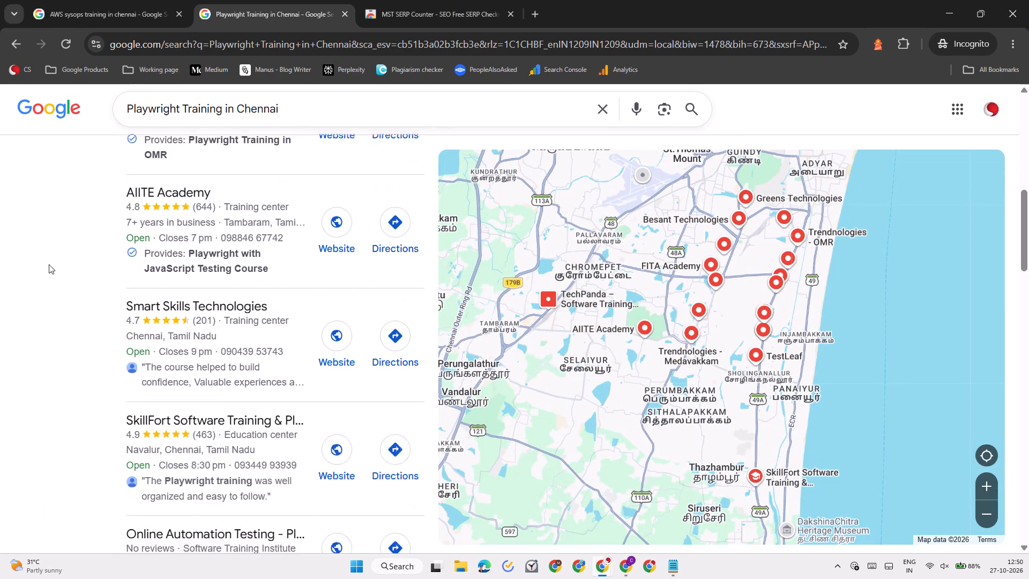
{"action": "scroll", "coordinate": [49, 264], "scroll_direction": "down", "scroll_amount": 4}
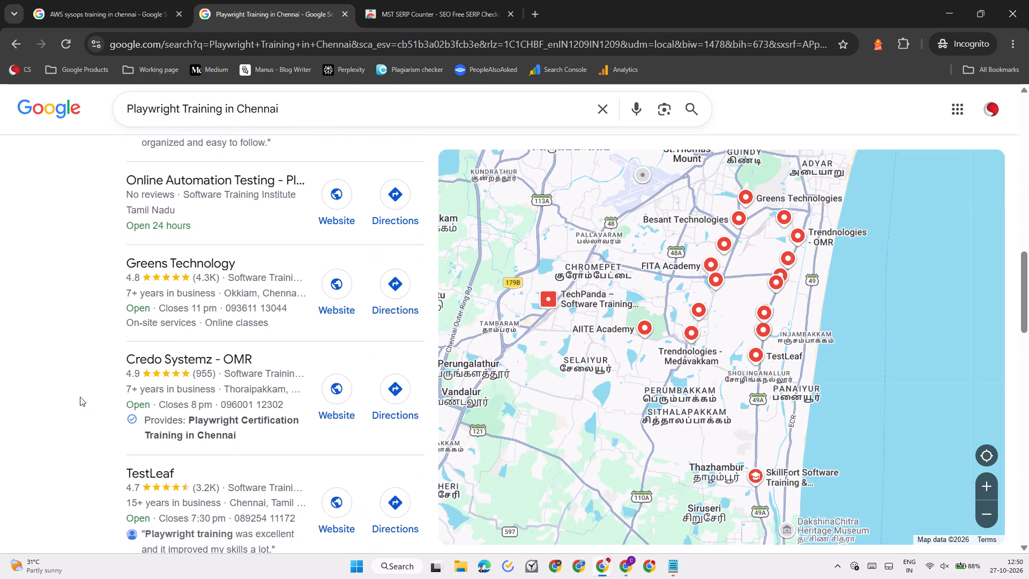
{"action": "scroll", "coordinate": [80, 397], "scroll_direction": "up", "scroll_amount": 6}
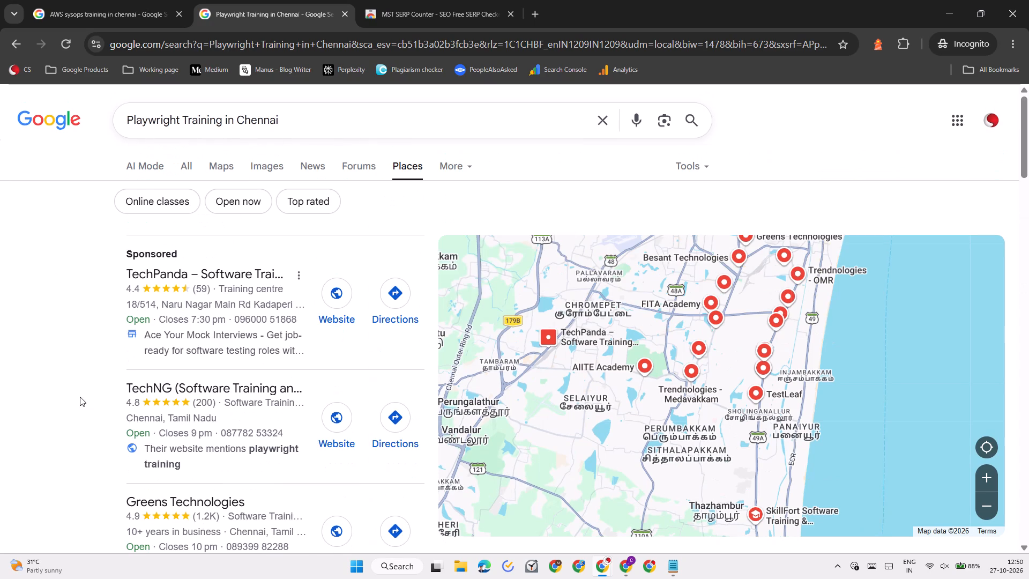
{"action": "scroll", "coordinate": [80, 397], "scroll_direction": "down", "scroll_amount": 5}
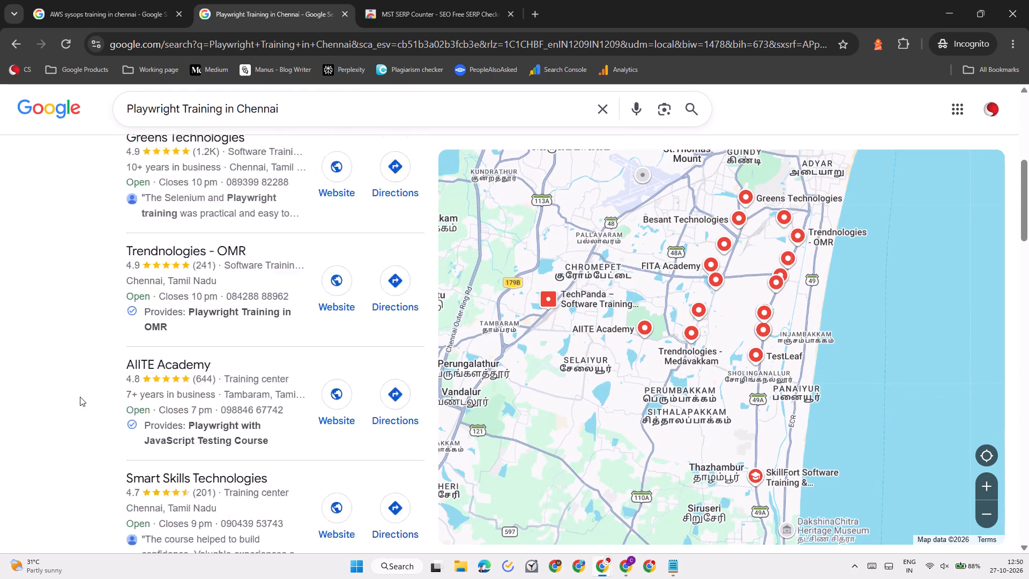
{"action": "scroll", "coordinate": [80, 397], "scroll_direction": "down", "scroll_amount": 4}
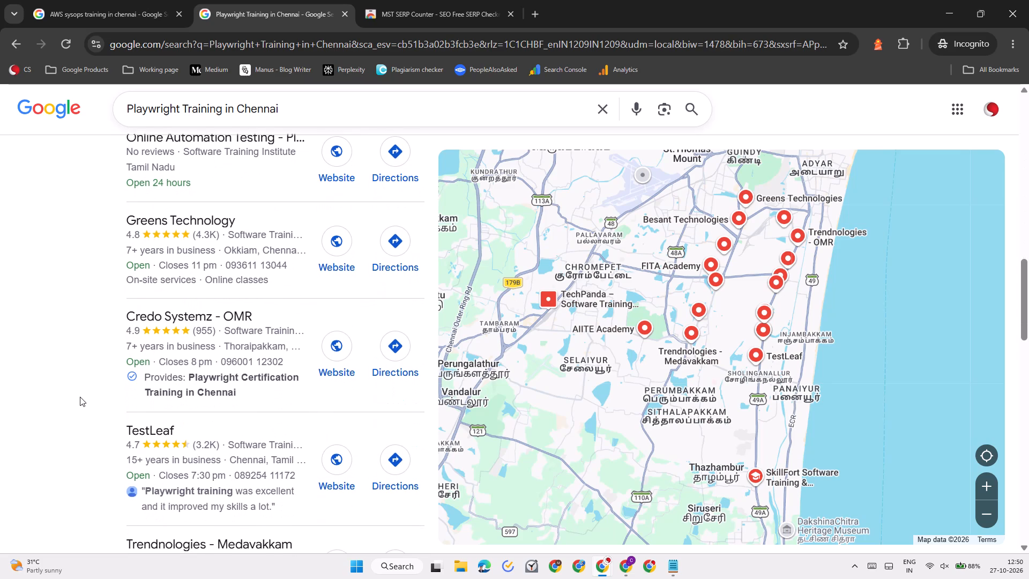
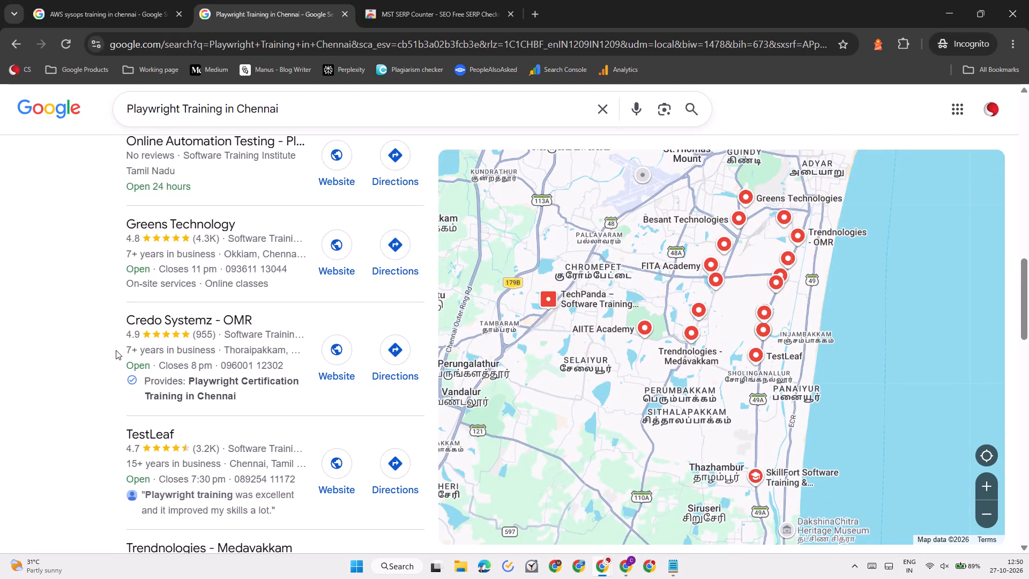
Examine the Places results for Playwright Training in Chennai again, counting from the first listing down to Credo Systemz - OMR.
{"action": "scroll", "coordinate": [116, 350], "scroll_direction": "up", "scroll_amount": 7}
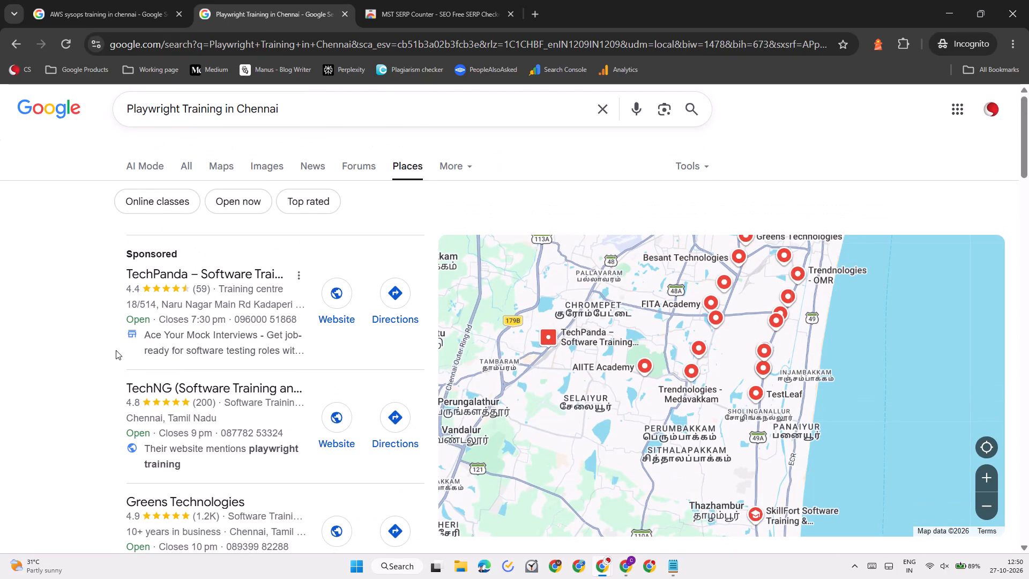
{"action": "scroll", "coordinate": [116, 350], "scroll_direction": "down", "scroll_amount": 5}
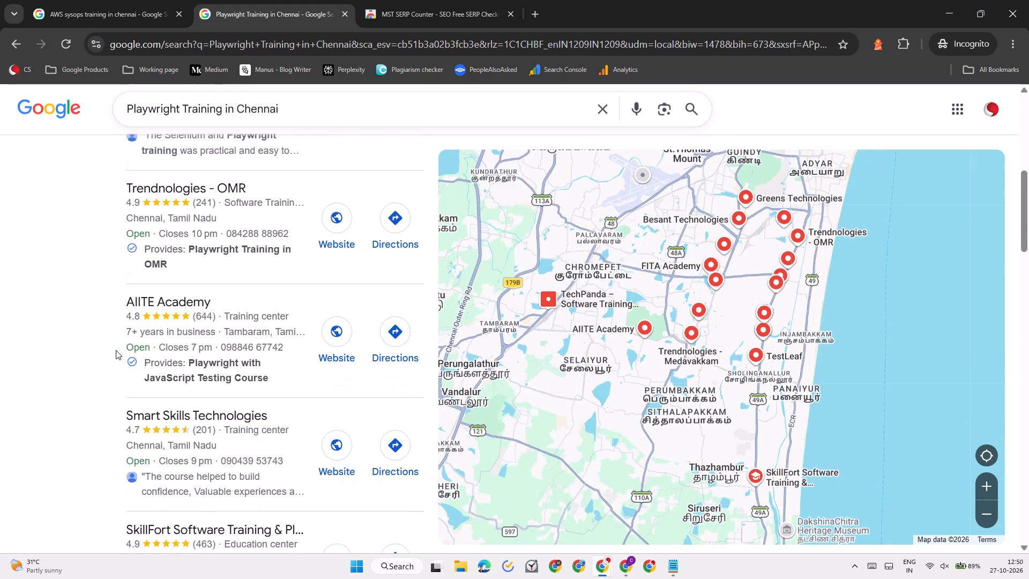
{"action": "scroll", "coordinate": [116, 350], "scroll_direction": "down", "scroll_amount": 8}
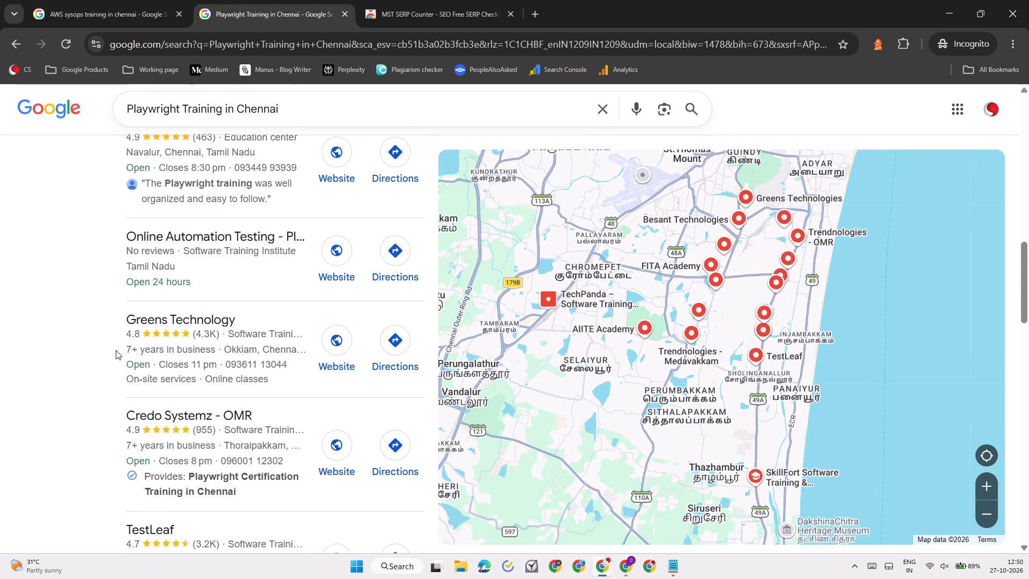
{"action": "scroll", "coordinate": [116, 350], "scroll_direction": "down", "scroll_amount": 1}
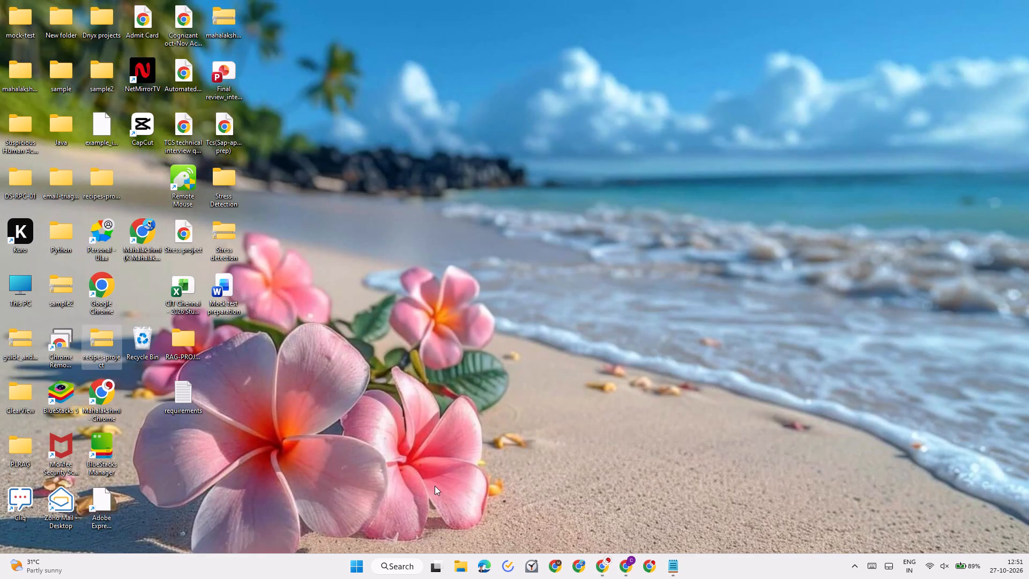
{"action": "left_click", "coordinate": [602, 568]}
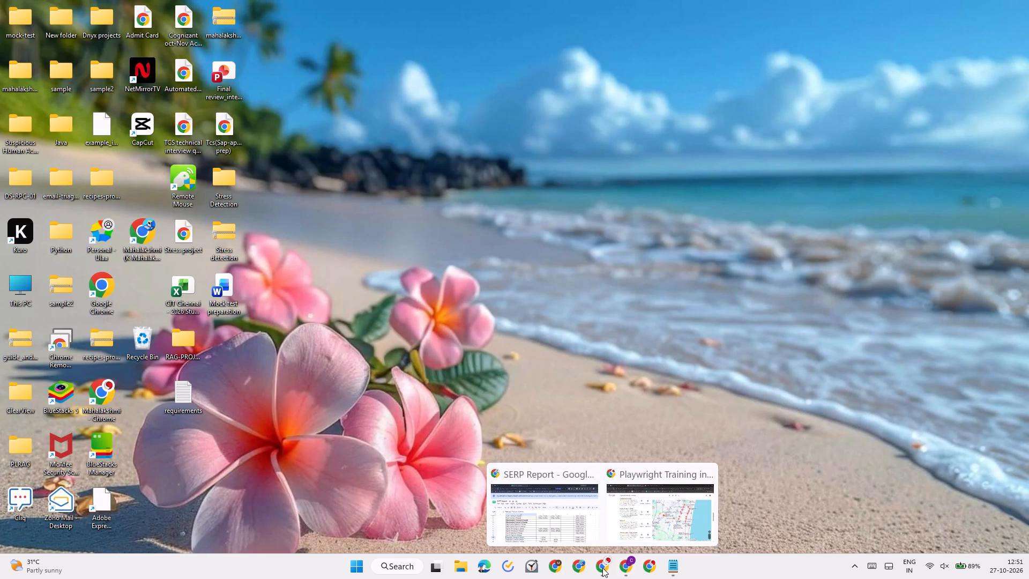
{"action": "left_click", "coordinate": [639, 516]}
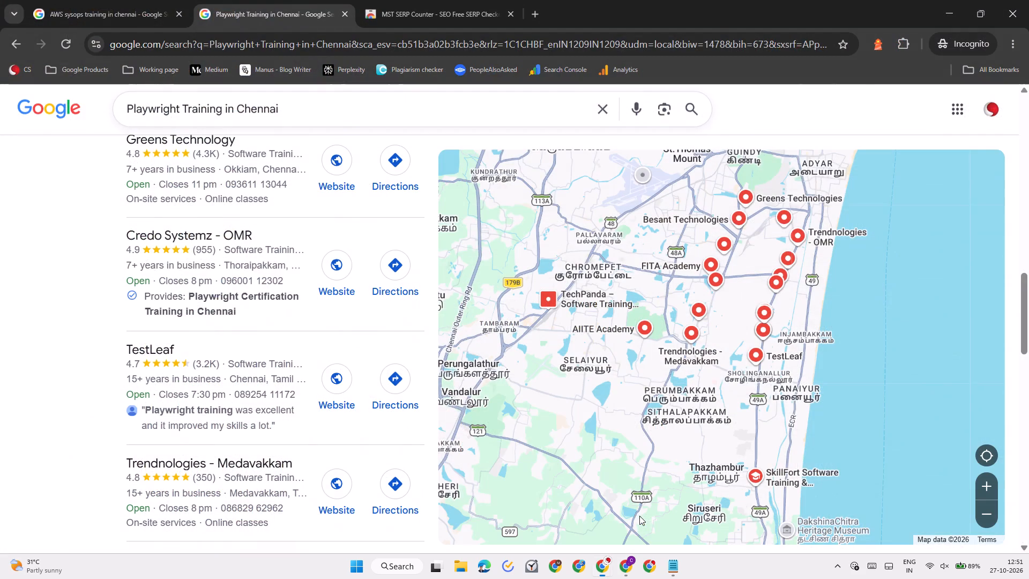
{"action": "scroll", "coordinate": [344, 330], "scroll_direction": "up", "scroll_amount": 5}
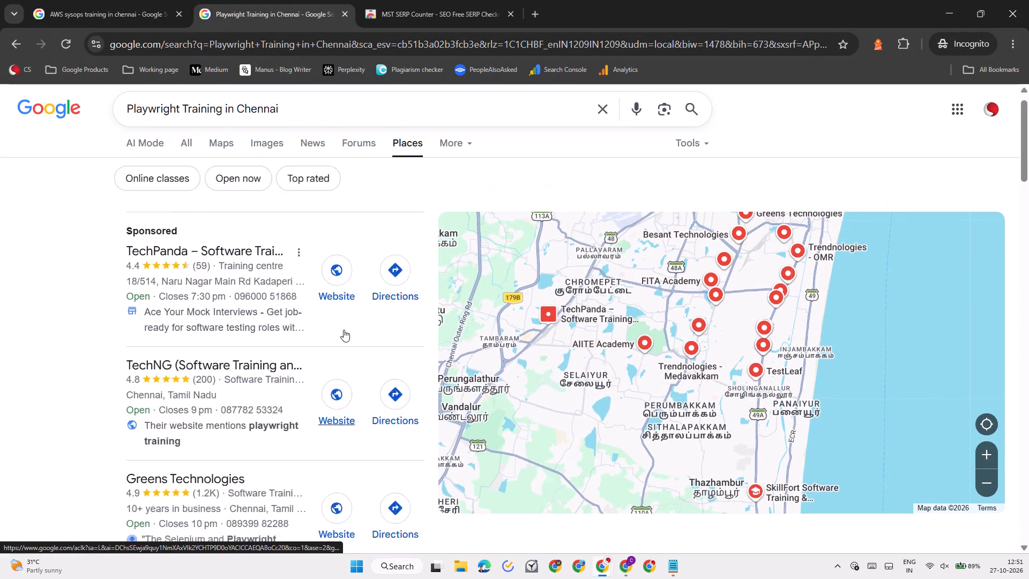
{"action": "scroll", "coordinate": [257, 272], "scroll_direction": "down", "scroll_amount": 1}
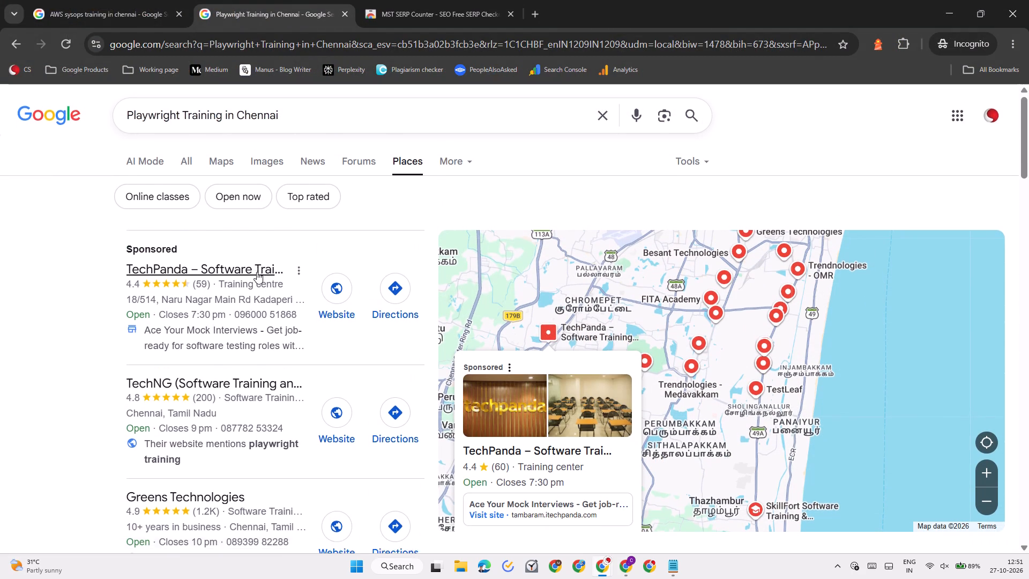
{"action": "scroll", "coordinate": [257, 272], "scroll_direction": "down", "scroll_amount": 1}
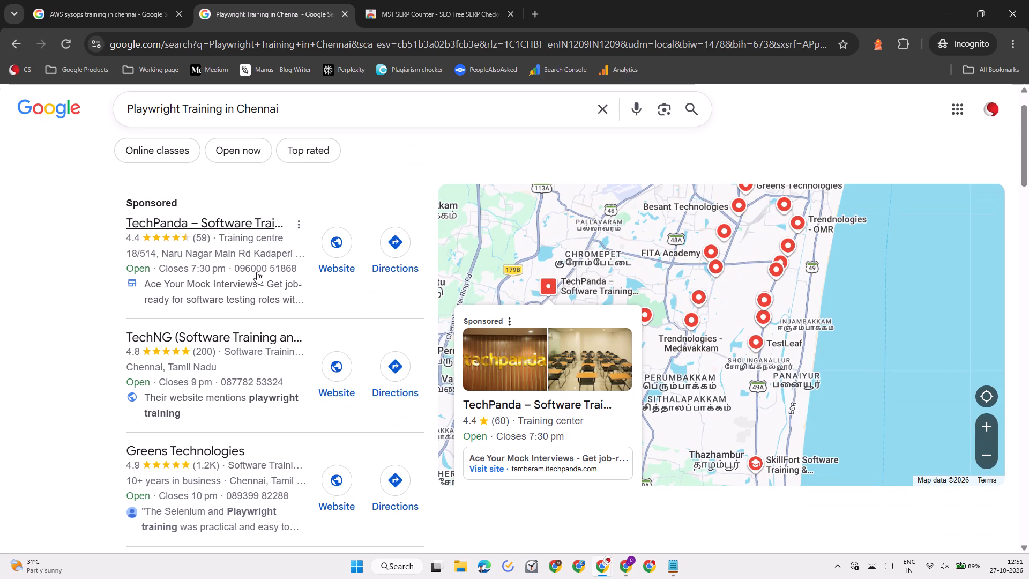
{"action": "scroll", "coordinate": [257, 272], "scroll_direction": "down", "scroll_amount": 1}
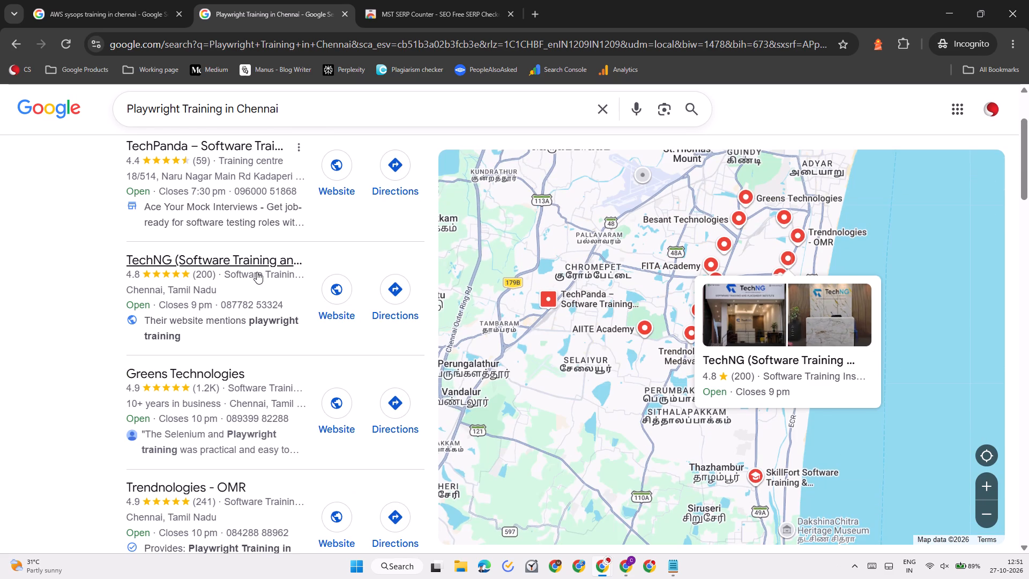
{"action": "scroll", "coordinate": [257, 272], "scroll_direction": "down", "scroll_amount": 1}
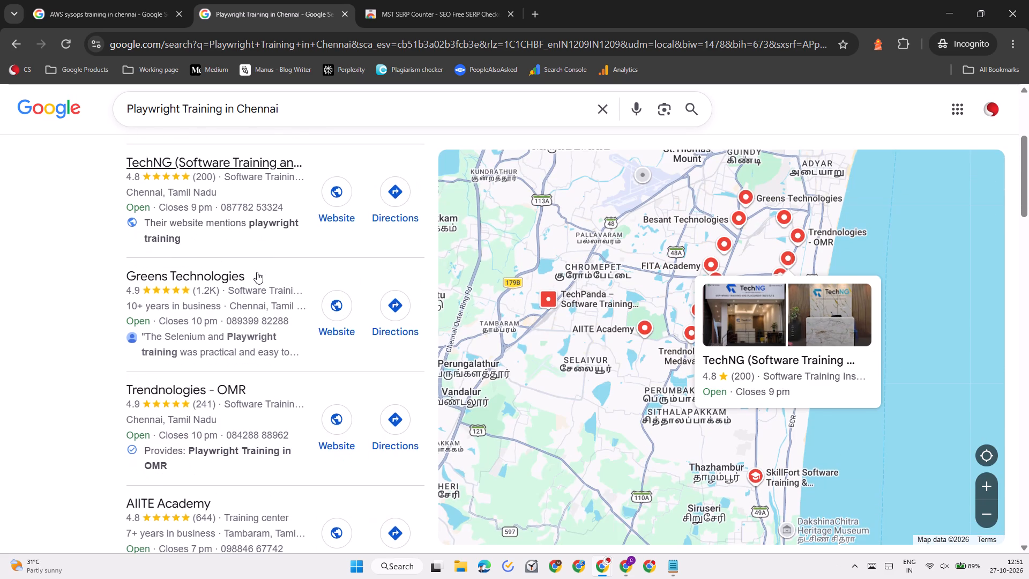
{"action": "scroll", "coordinate": [257, 272], "scroll_direction": "down", "scroll_amount": 2}
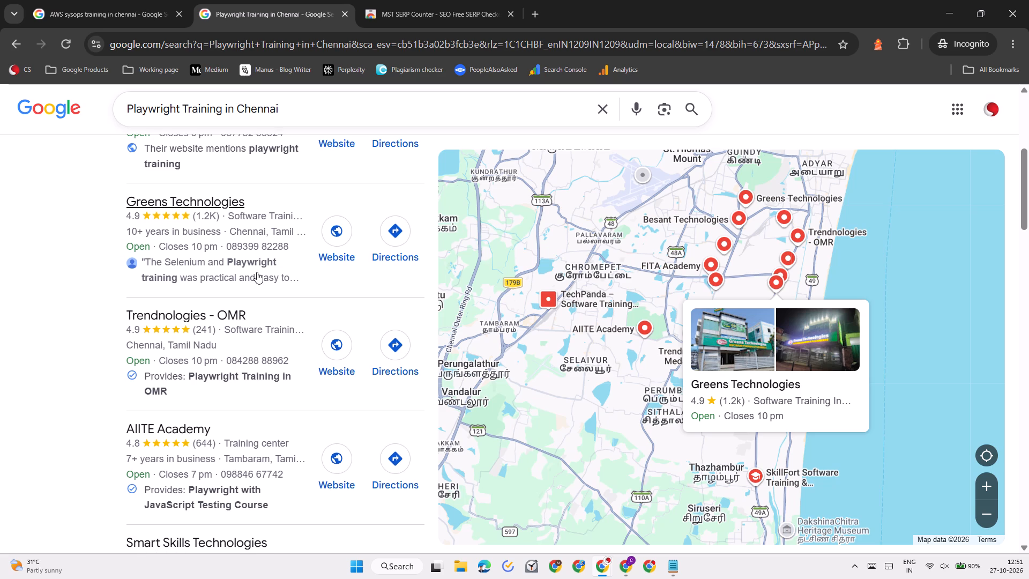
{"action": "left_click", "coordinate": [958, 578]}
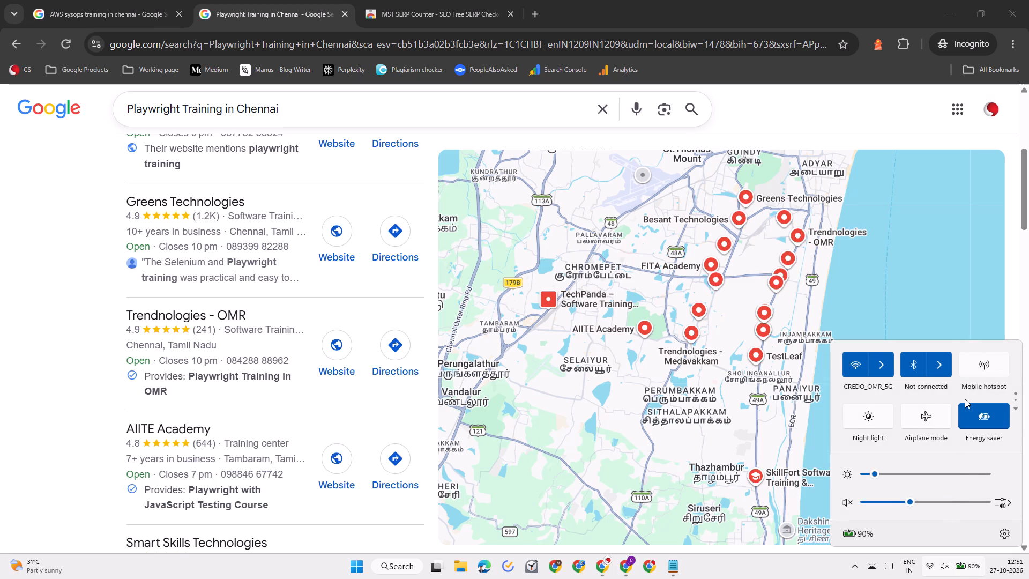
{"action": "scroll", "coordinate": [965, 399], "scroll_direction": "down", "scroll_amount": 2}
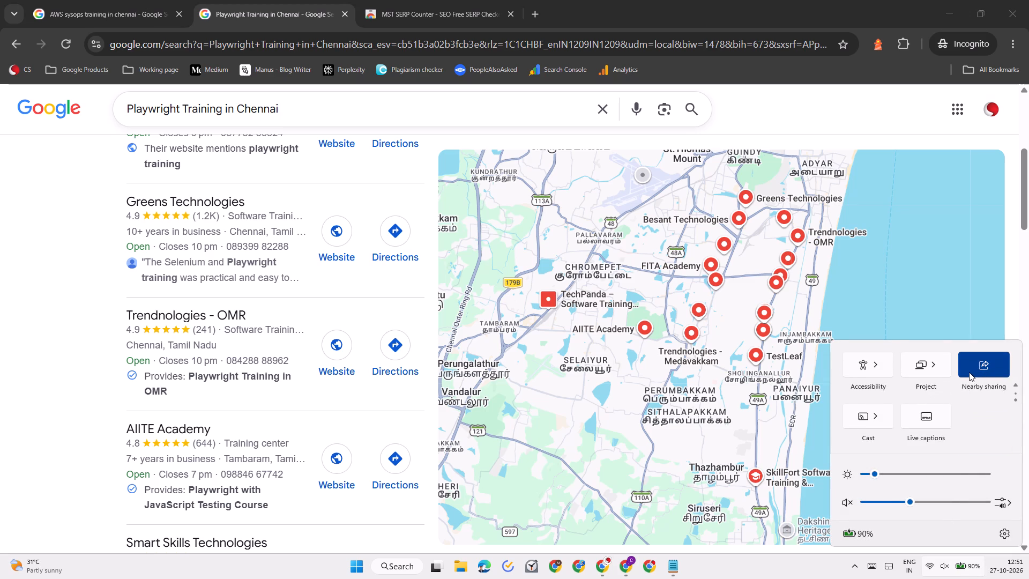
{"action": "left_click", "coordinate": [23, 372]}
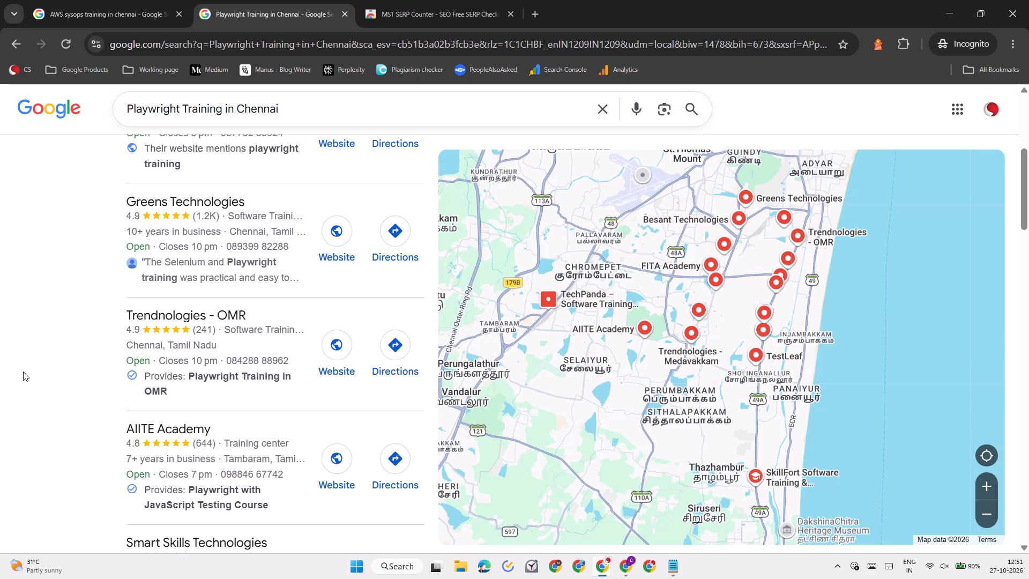
In Windows Settings, find the location privacy settings, turn off Location services for the device, and return to the Places results.
{"action": "left_click", "coordinate": [368, 578]}
{"action": "left_click", "coordinate": [391, 567]}
{"action": "type", "text": "se"}
{"action": "left_click", "coordinate": [594, 282]}
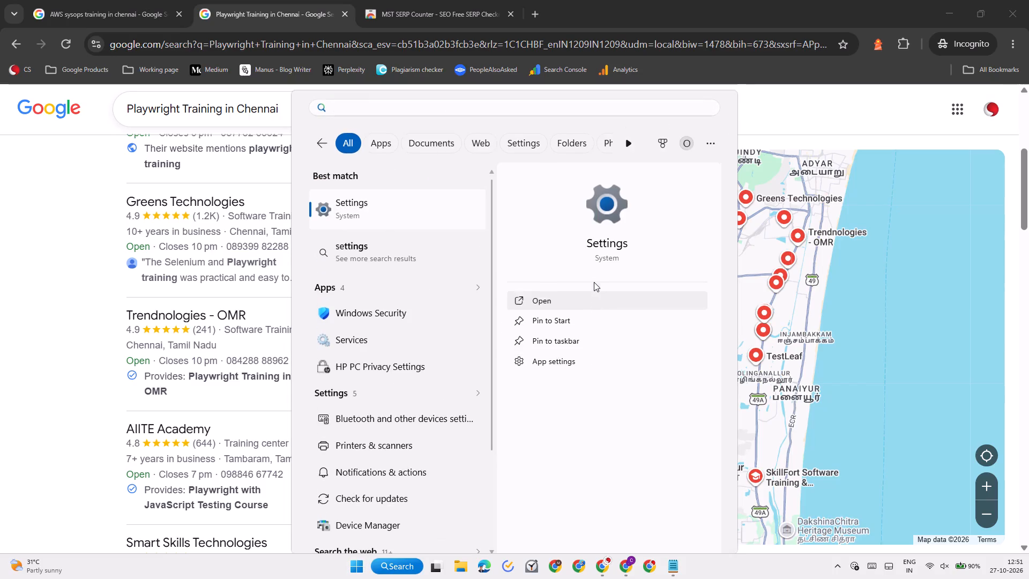
{"action": "type", "text": "location"}
{"action": "key", "text": "Return"}
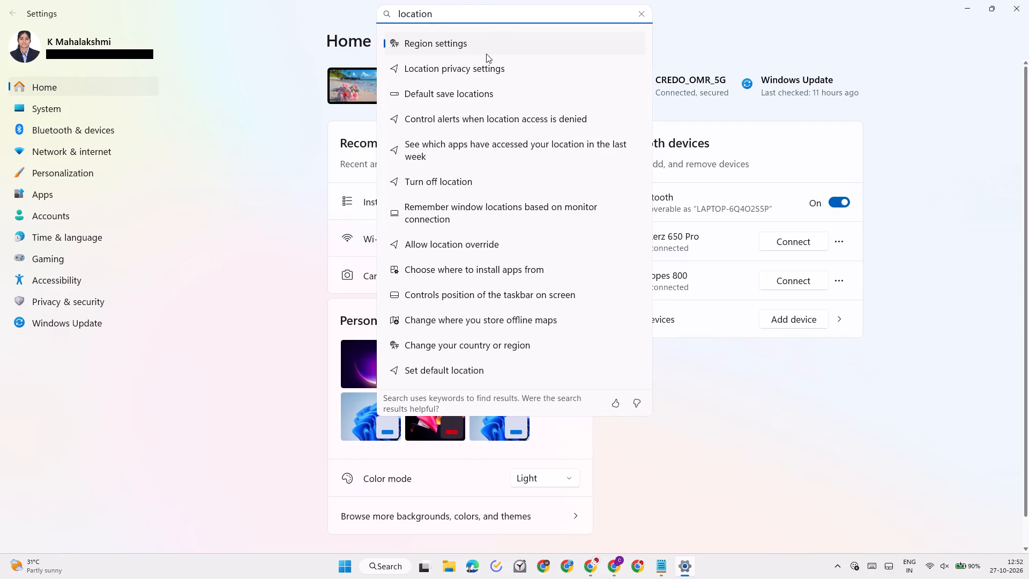
{"action": "left_click", "coordinate": [482, 69]}
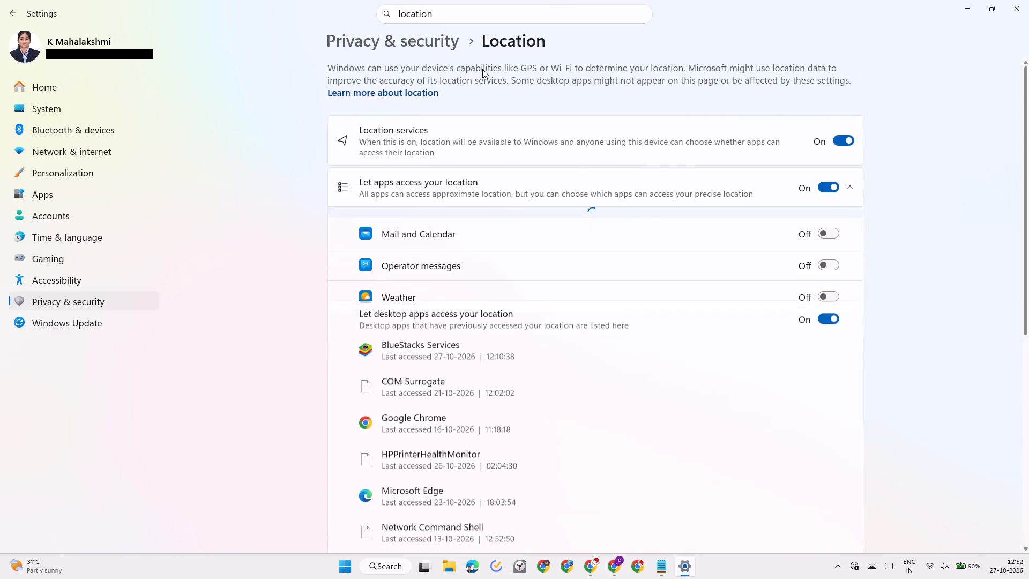
{"action": "left_click", "coordinate": [845, 146]}
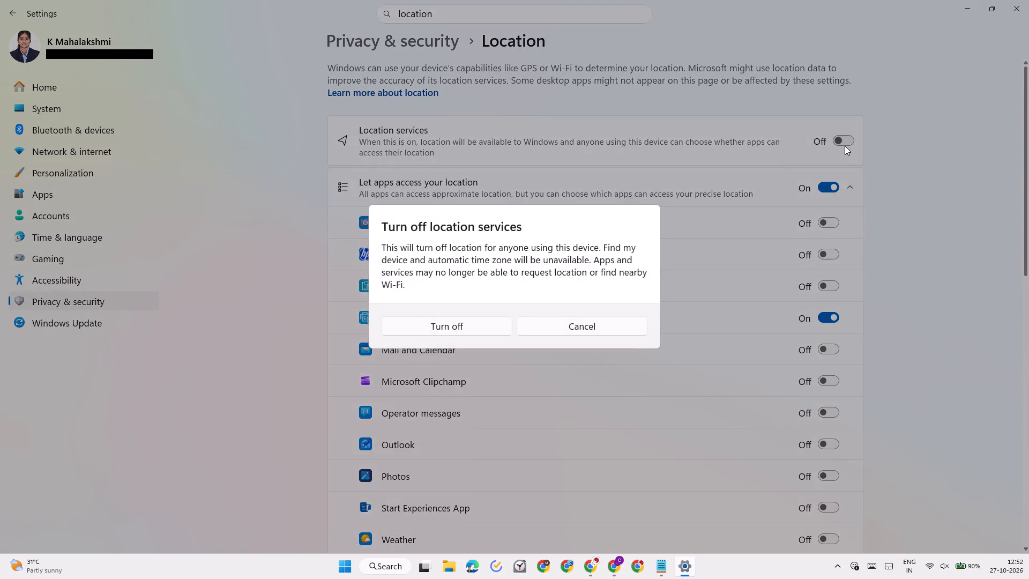
{"action": "left_click", "coordinate": [491, 322]}
{"action": "left_click", "coordinate": [970, 247]}
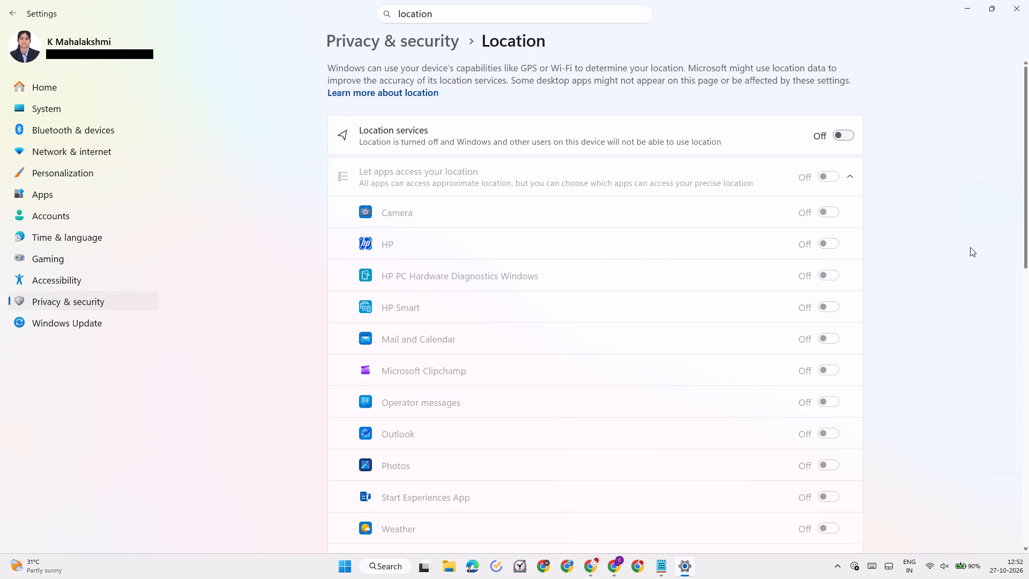
{"action": "left_click", "coordinate": [1028, 0]}
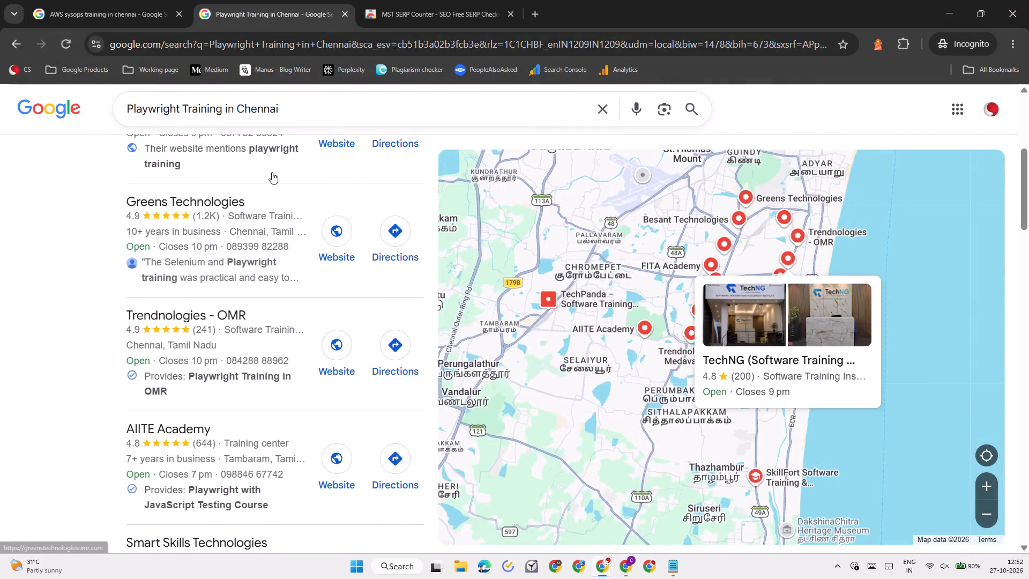
Rerun the Google Places search for Playwright Training in Chennai.
{"action": "scroll", "coordinate": [272, 172], "scroll_direction": "up", "scroll_amount": 1}
{"action": "left_click", "coordinate": [300, 103]}
{"action": "key", "text": "Return"}
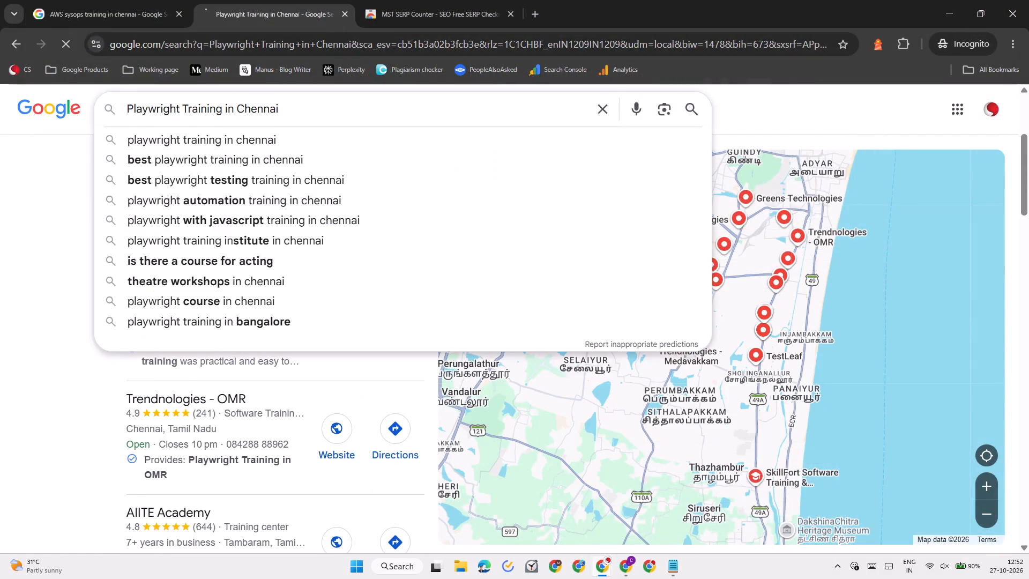
Examine the refreshed Places results for Playwright Training in Chennai, counting non-sponsored listings down to Credo Systemz - OMR.
{"action": "scroll", "coordinate": [101, 369], "scroll_direction": "down", "scroll_amount": 1}
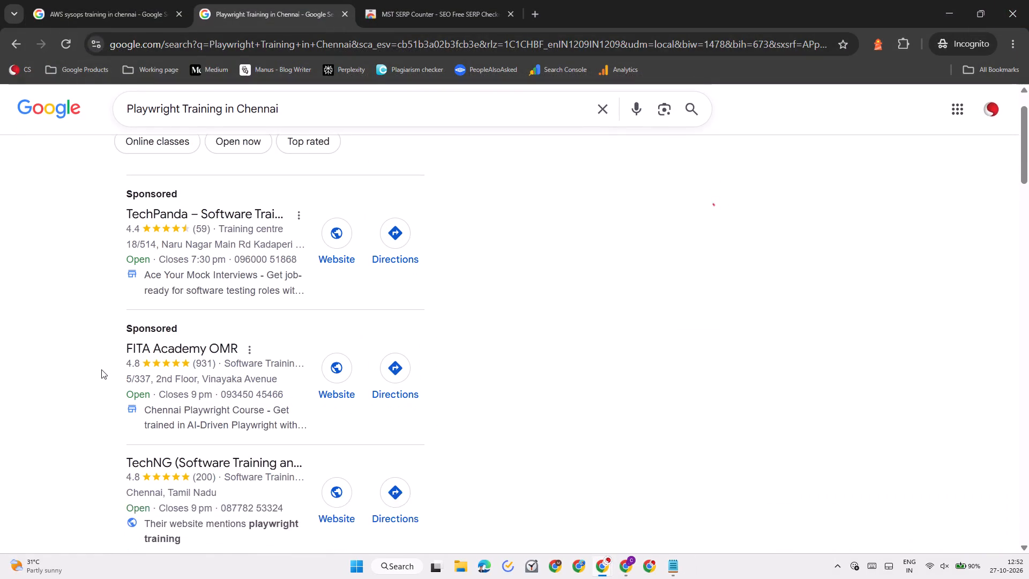
{"action": "scroll", "coordinate": [101, 369], "scroll_direction": "down", "scroll_amount": 2}
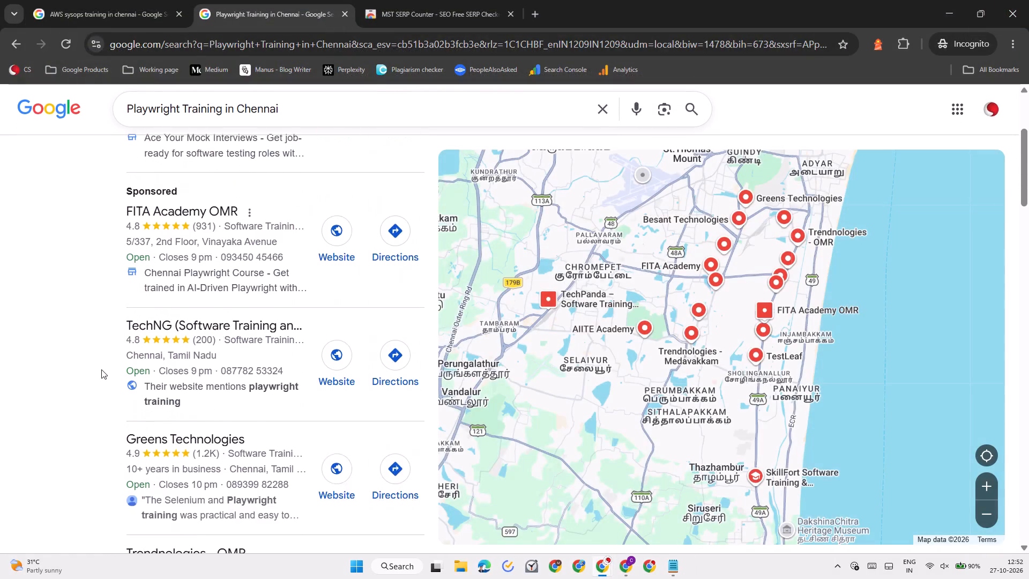
{"action": "scroll", "coordinate": [101, 369], "scroll_direction": "down", "scroll_amount": 4}
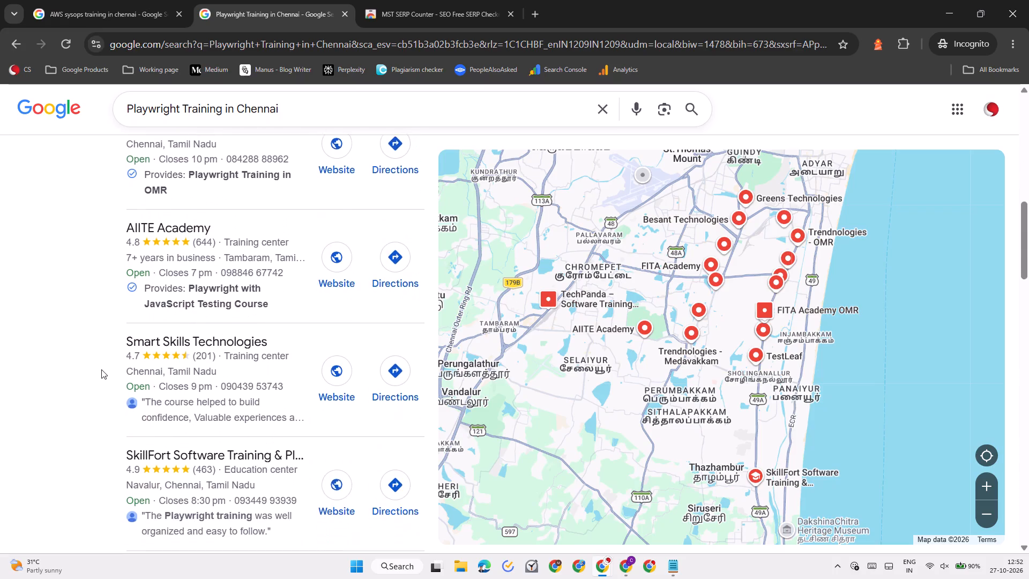
{"action": "scroll", "coordinate": [101, 369], "scroll_direction": "down", "scroll_amount": 5}
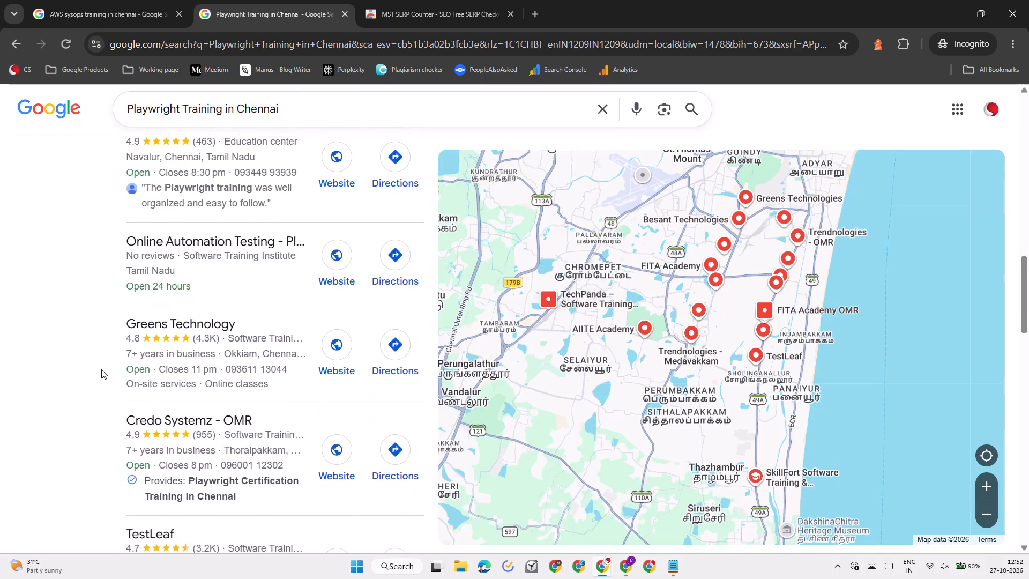
{"action": "scroll", "coordinate": [101, 369], "scroll_direction": "down", "scroll_amount": 2}
In the SERP Report sheet, set the OMR ranking in column F for Playwright Training in Chennai to 9.
{"action": "key", "text": "alt+Tab"}
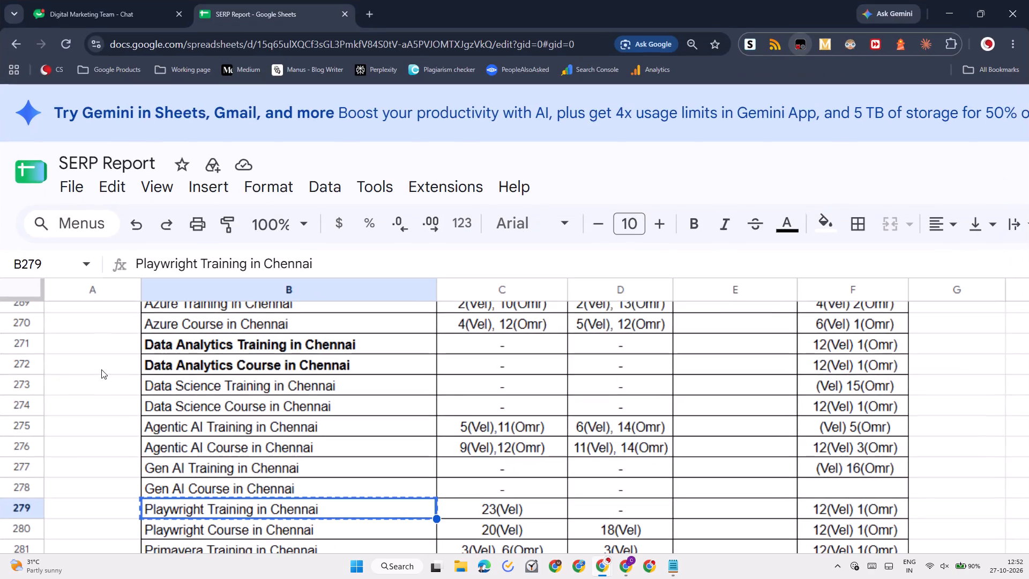
{"action": "key", "text": "alt+Tab"}
{"action": "key", "text": "alt+Tab"}
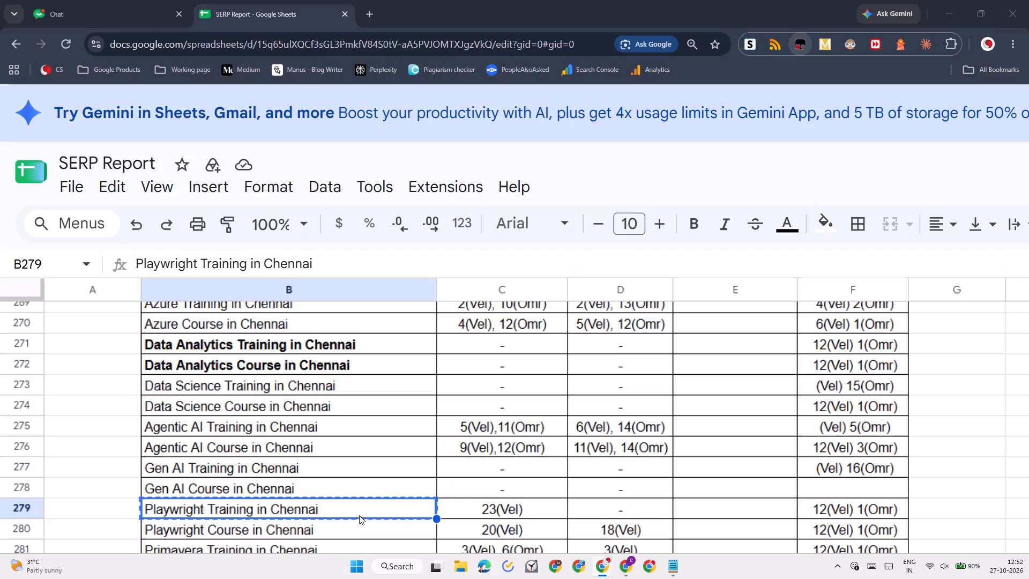
{"action": "left_click", "coordinate": [876, 506]}
{"action": "key", "text": "alt+Tab"}
{"action": "key", "text": "alt+Tab"}
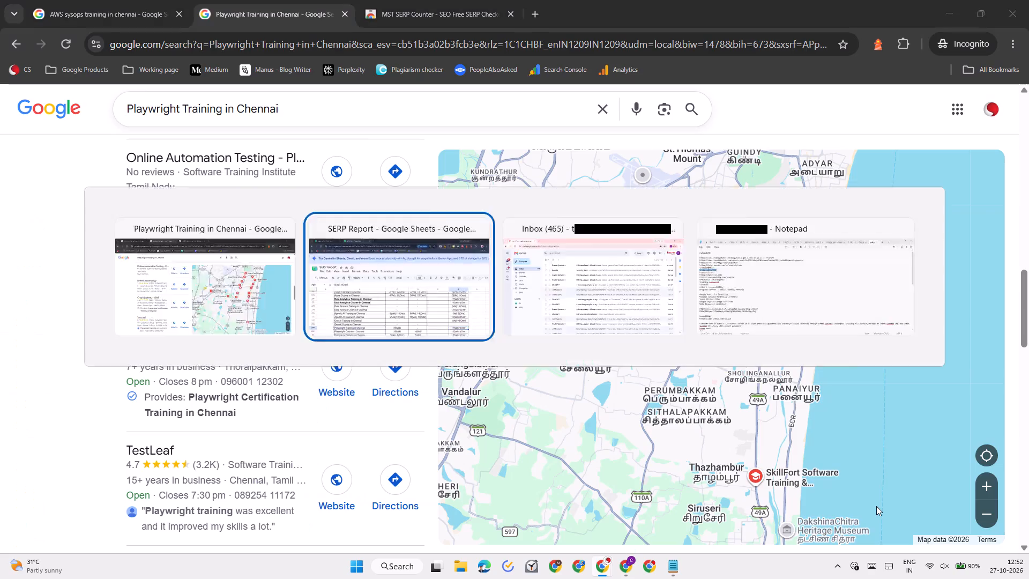
{"action": "triple_click", "coordinate": [876, 506]}
{"action": "left_click", "coordinate": [870, 507]}
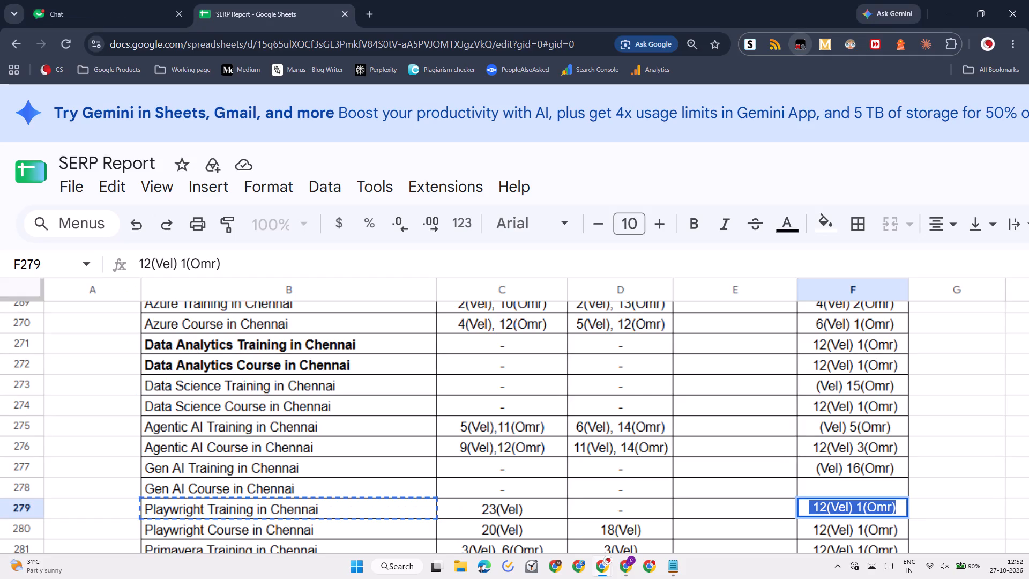
{"action": "key", "text": "Left"}
{"action": "key", "text": "Left"}
{"action": "key", "text": "Right"}
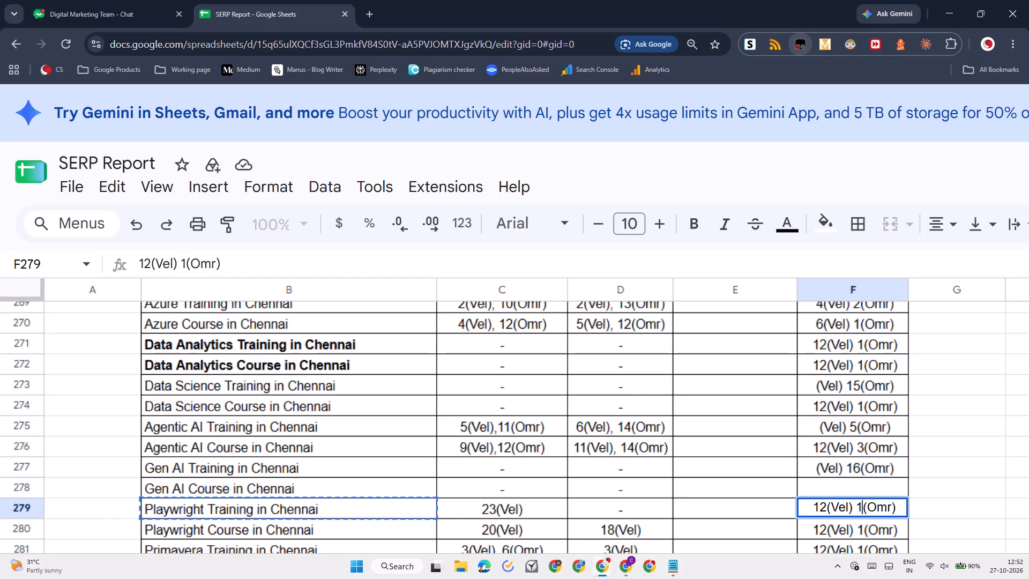
{"action": "key", "text": "BackSpace"}
{"action": "key", "text": "9"}
{"action": "key", "text": "Return"}
Check the remaining Playwright Training in Chennai Places results, and in the SERP Report's column F remove the Velachery entry, leaving 9(Omr).
{"action": "key", "text": "alt+Tab"}
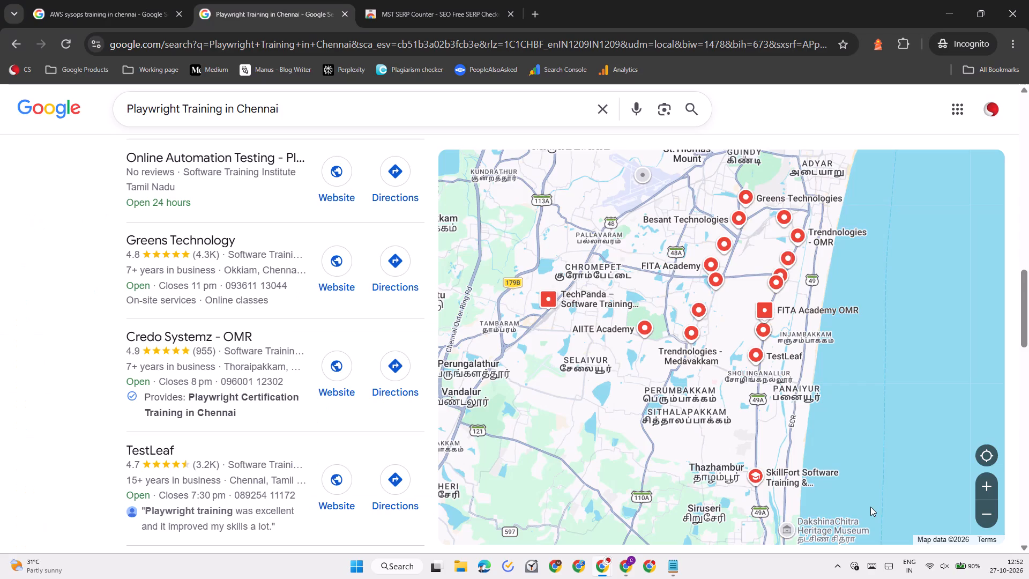
{"action": "scroll", "coordinate": [372, 425], "scroll_direction": "down", "scroll_amount": 5}
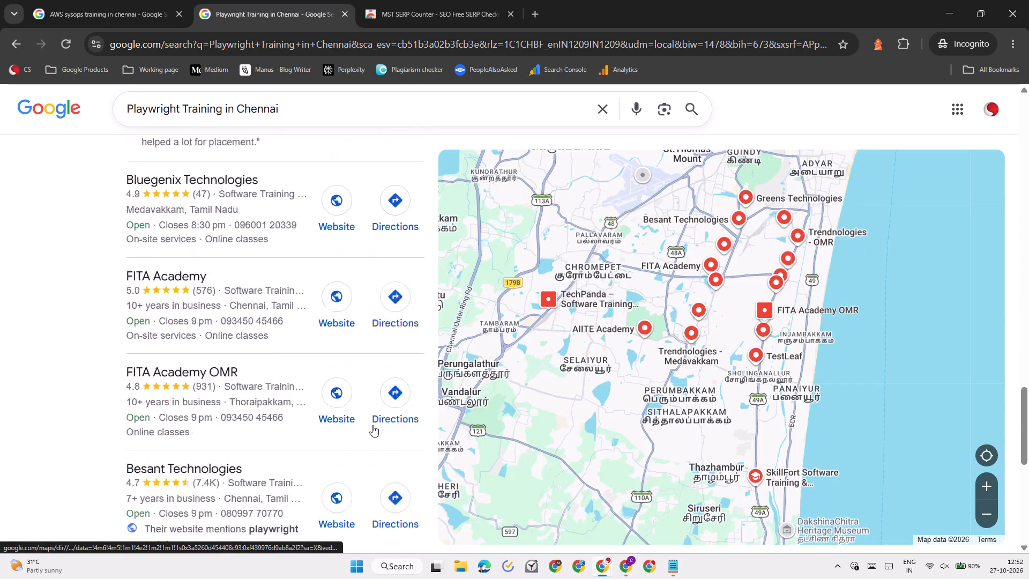
{"action": "scroll", "coordinate": [372, 425], "scroll_direction": "down", "scroll_amount": 3}
{"action": "key", "text": "alt+Tab"}
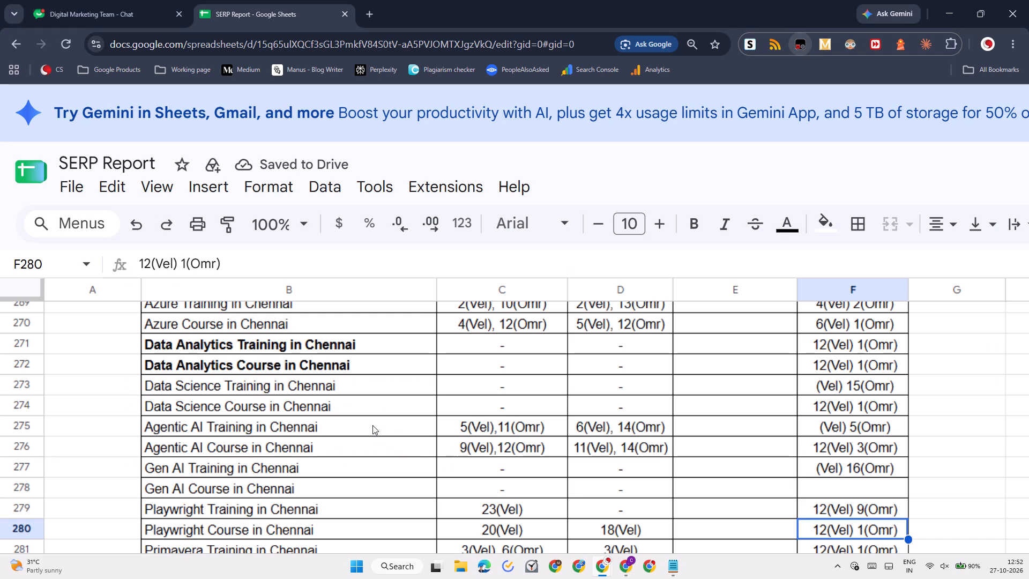
{"action": "scroll", "coordinate": [717, 533], "scroll_direction": "down", "scroll_amount": 1}
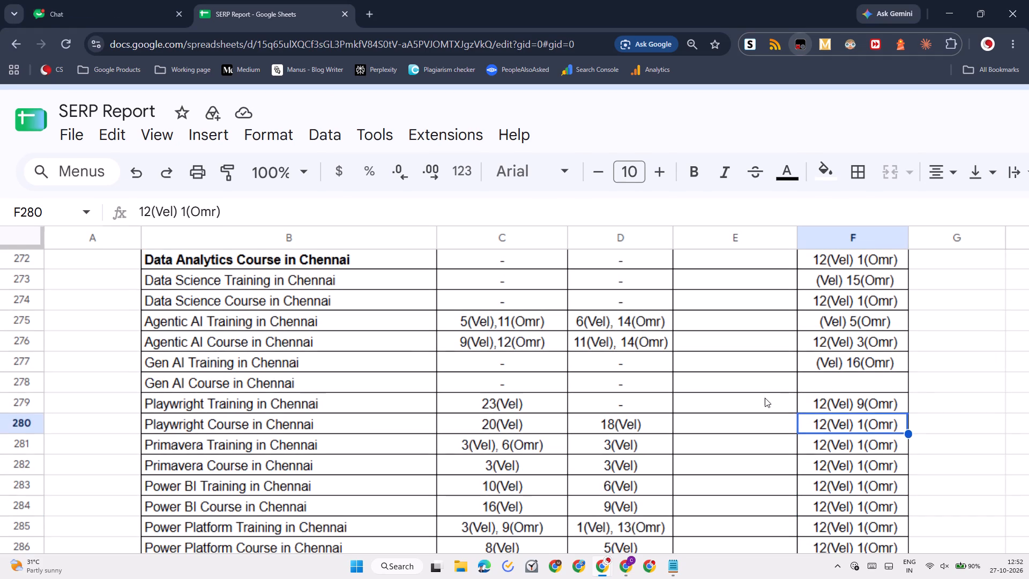
{"action": "left_click", "coordinate": [762, 400]}
{"action": "triple_click", "coordinate": [823, 405]}
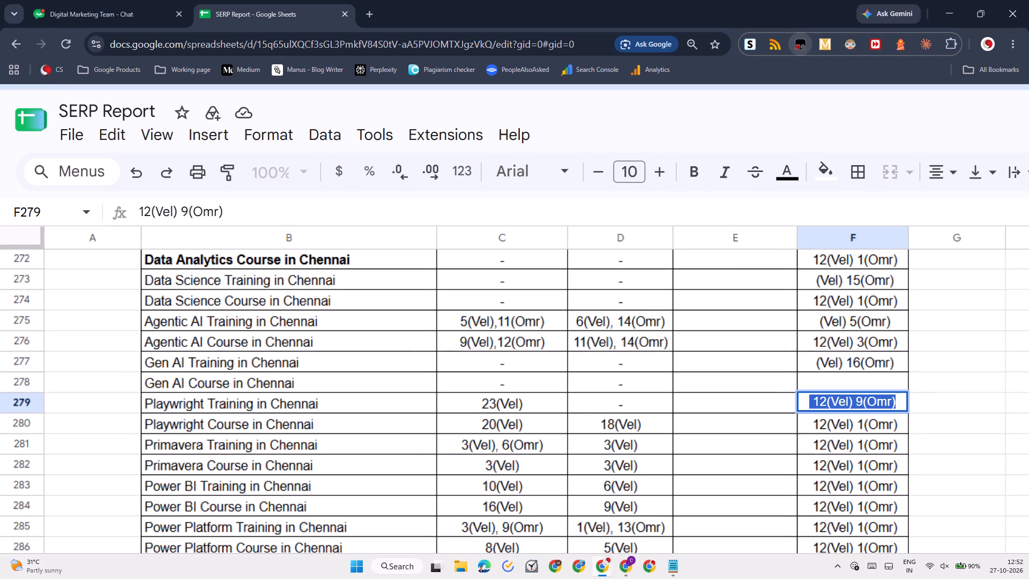
{"action": "left_click", "coordinate": [849, 405]}
{"action": "left_click_drag", "start_coordinate": [857, 400], "coordinate": [804, 405]}
{"action": "key", "text": "BackSpace"}
{"action": "key", "text": "Return"}
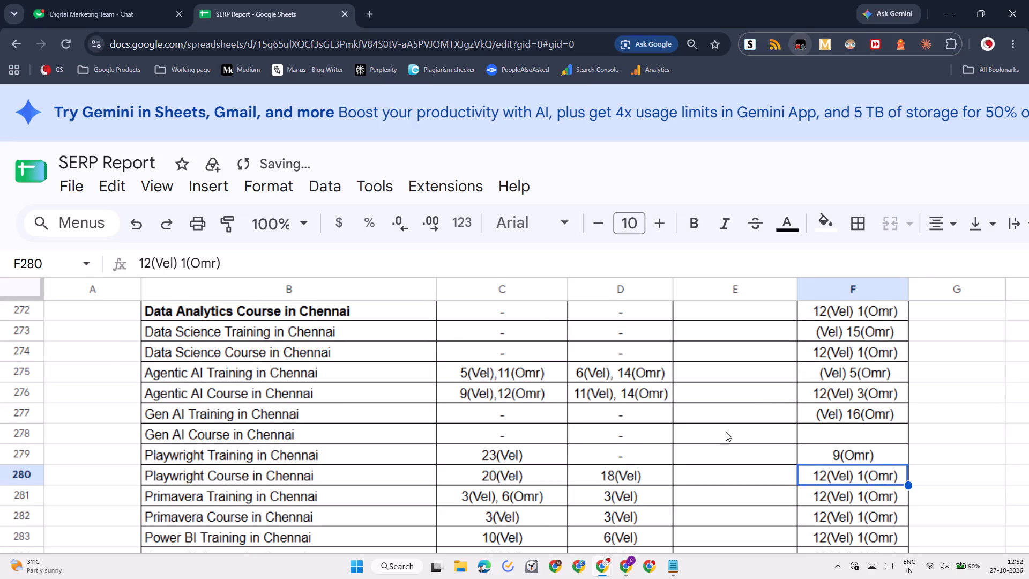
Search Google Places for Gen AI Course in Chennai, using the keyword copied from the SERP Report.
{"action": "left_click", "coordinate": [713, 441]}
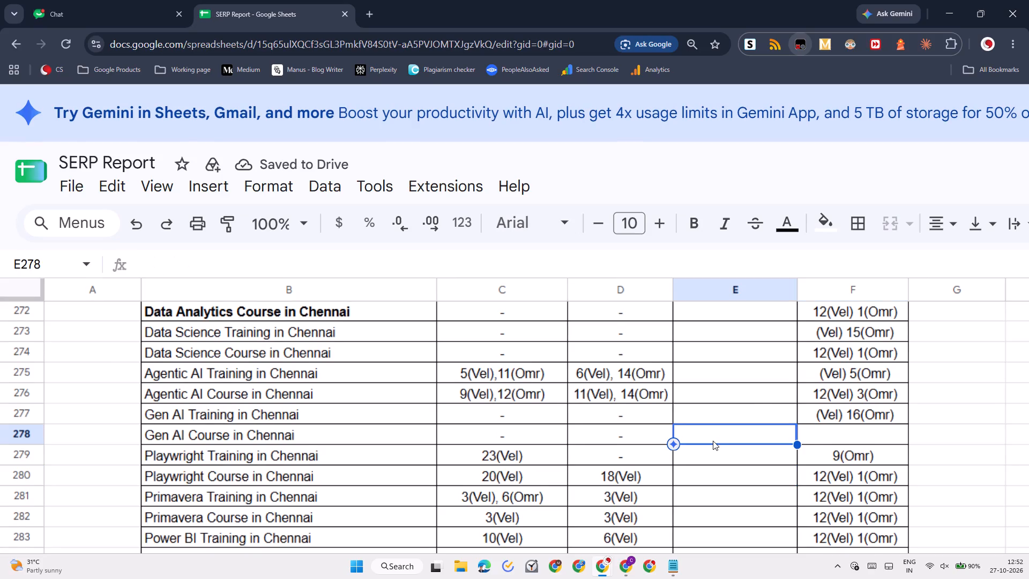
{"action": "left_click", "coordinate": [234, 442]}
{"action": "left_click", "coordinate": [234, 442]}
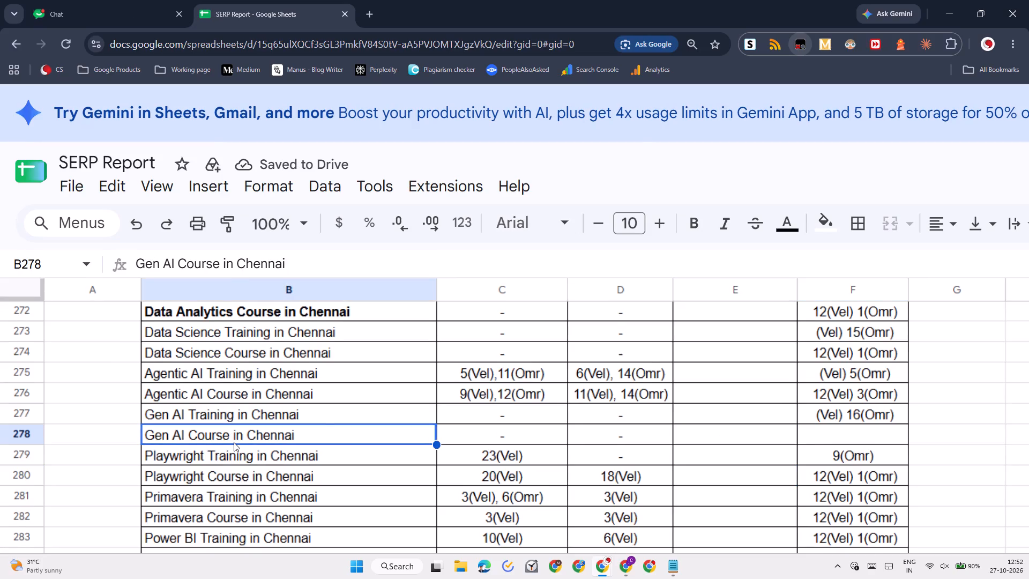
{"action": "key", "text": "ctrl+c"}
{"action": "key", "text": "alt+Tab"}
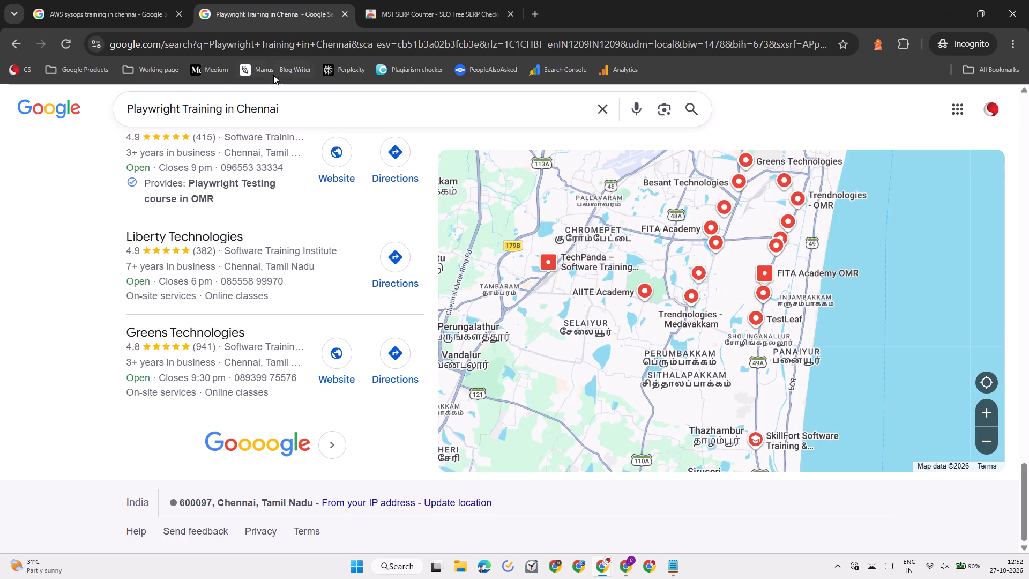
{"action": "left_click_drag", "start_coordinate": [286, 110], "coordinate": [71, 116]}
{"action": "key", "text": "ctrl+v"}
{"action": "key", "text": "Return"}
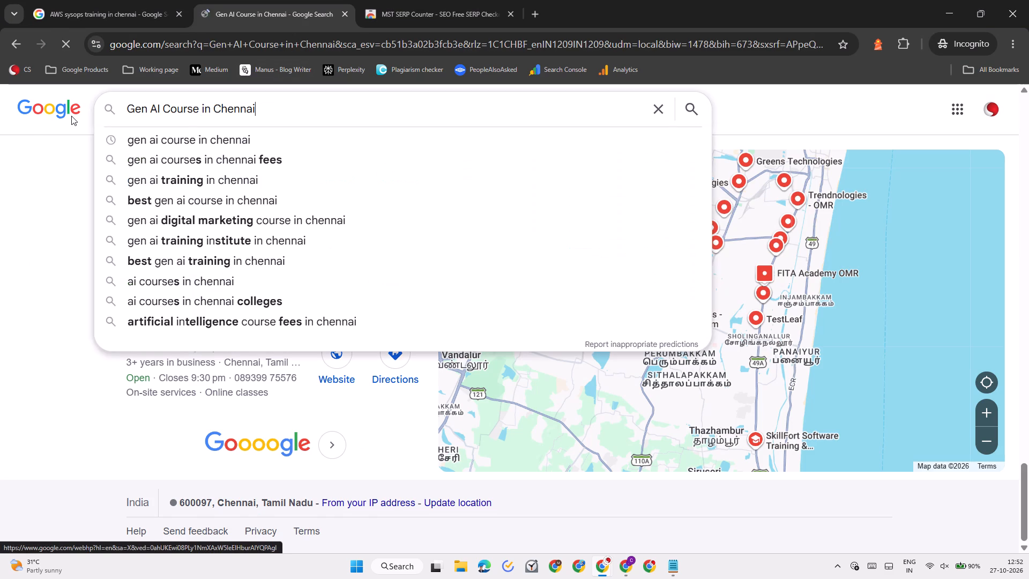
Examine the first Places results page and the start of the second for Gen AI Course in Chennai, looking for Credo Systemz listings.
{"action": "scroll", "coordinate": [53, 274], "scroll_direction": "down", "scroll_amount": 1}
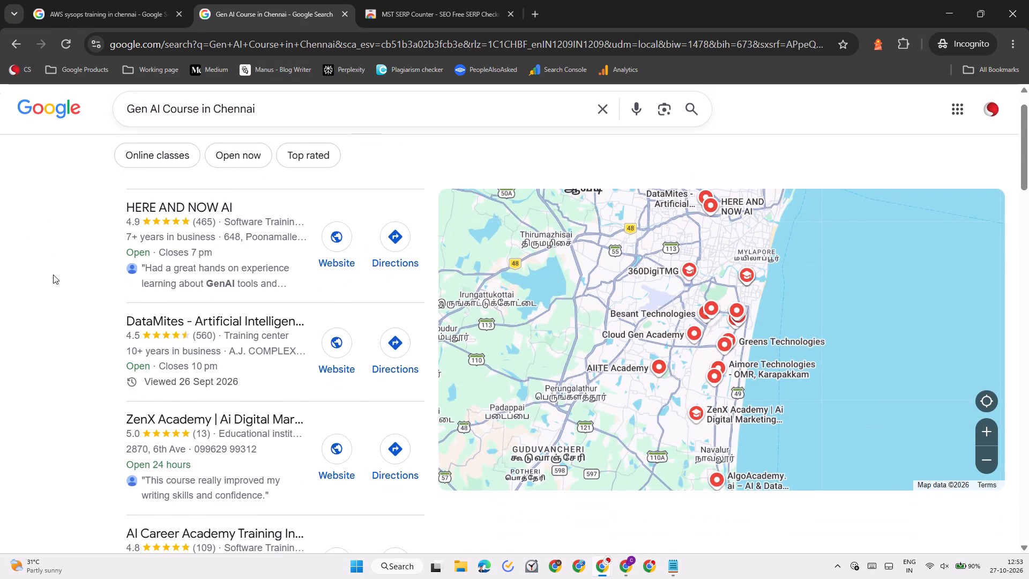
{"action": "scroll", "coordinate": [53, 274], "scroll_direction": "down", "scroll_amount": 4}
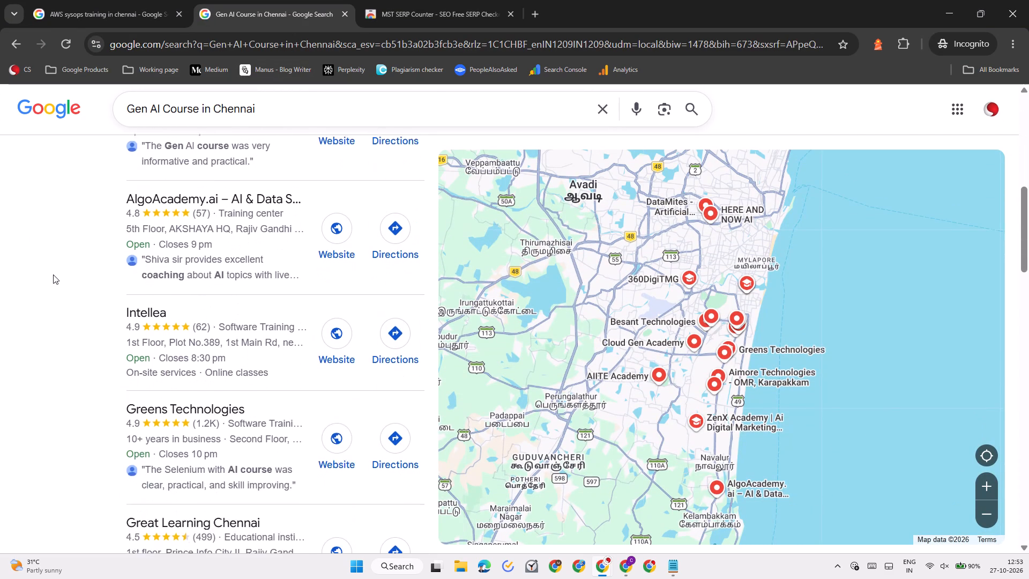
{"action": "scroll", "coordinate": [53, 274], "scroll_direction": "down", "scroll_amount": 3}
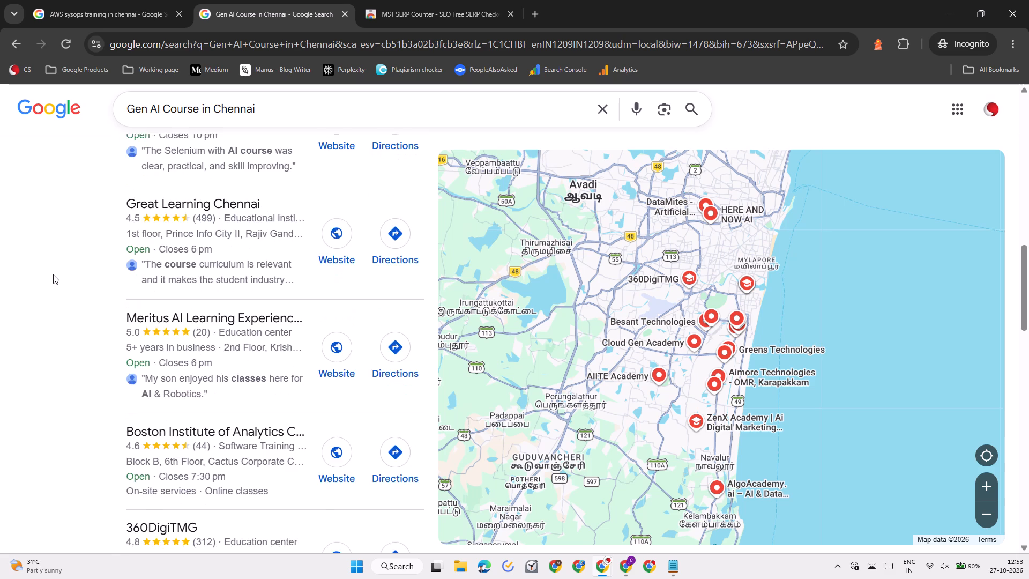
{"action": "scroll", "coordinate": [53, 274], "scroll_direction": "down", "scroll_amount": 5}
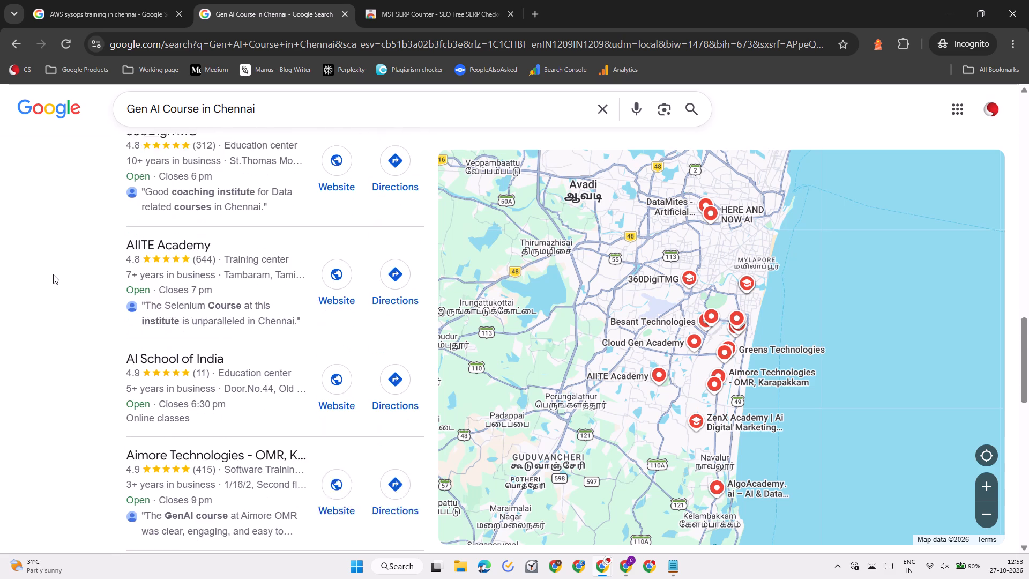
{"action": "scroll", "coordinate": [53, 274], "scroll_direction": "down", "scroll_amount": 6}
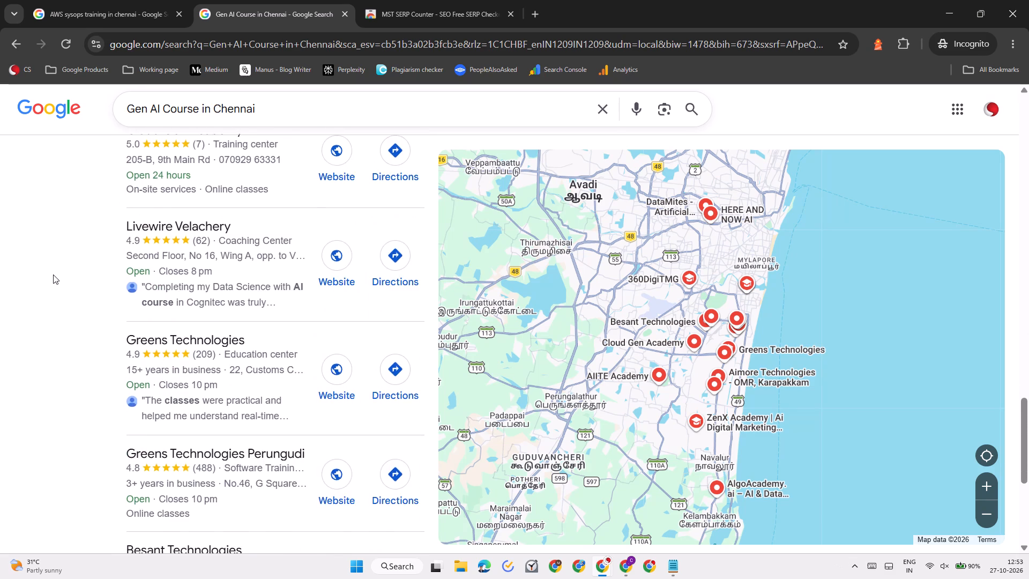
{"action": "scroll", "coordinate": [53, 274], "scroll_direction": "down", "scroll_amount": 5}
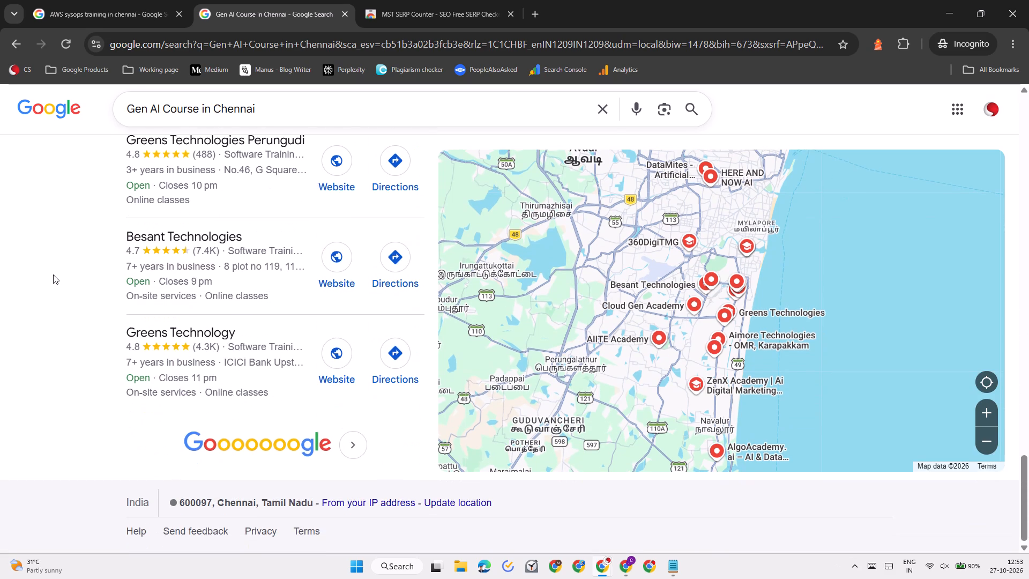
{"action": "left_click", "coordinate": [353, 448]}
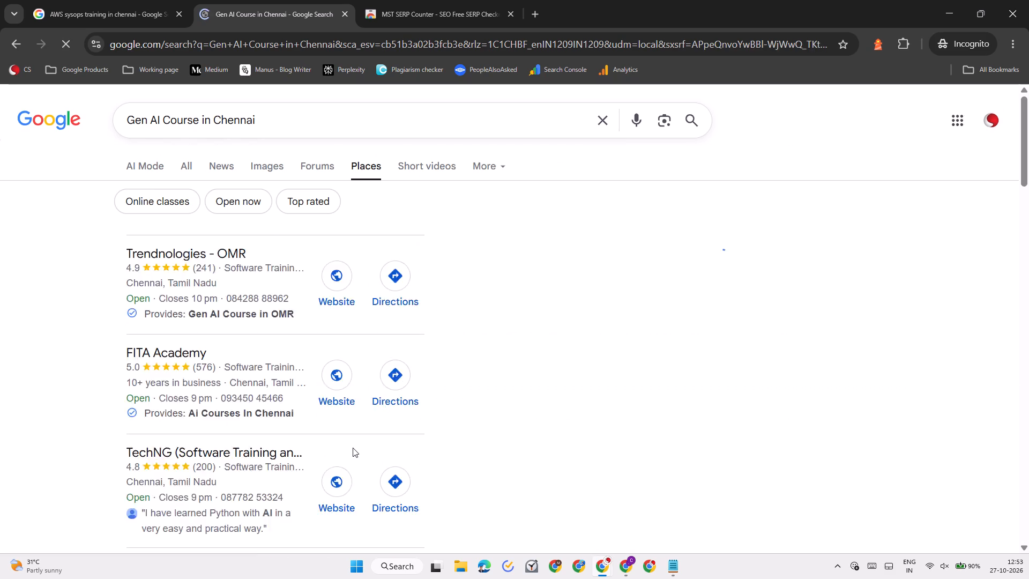
{"action": "scroll", "coordinate": [353, 448], "scroll_direction": "down", "scroll_amount": 4}
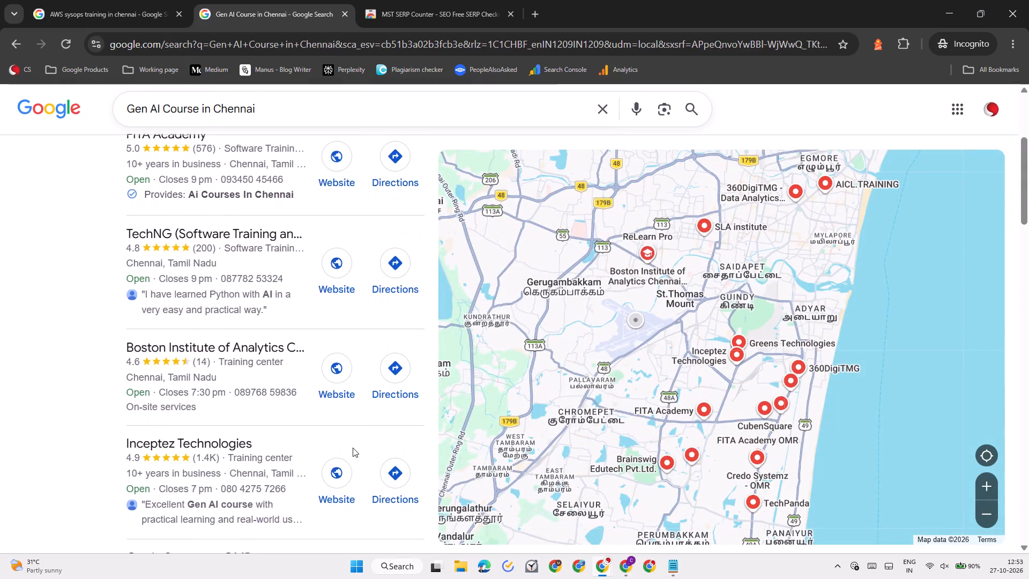
In the SERP Report sheet, enter "-" as the column F ranking for Gen AI Course in Chennai.
{"action": "key", "text": "alt+Tab"}
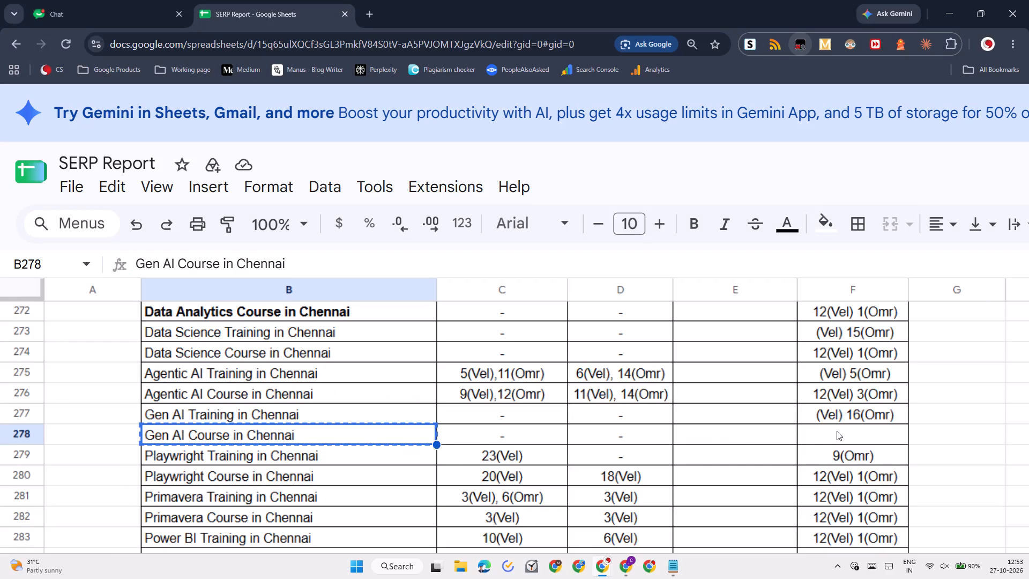
{"action": "left_click", "coordinate": [841, 433]}
{"action": "key", "text": "minus"}
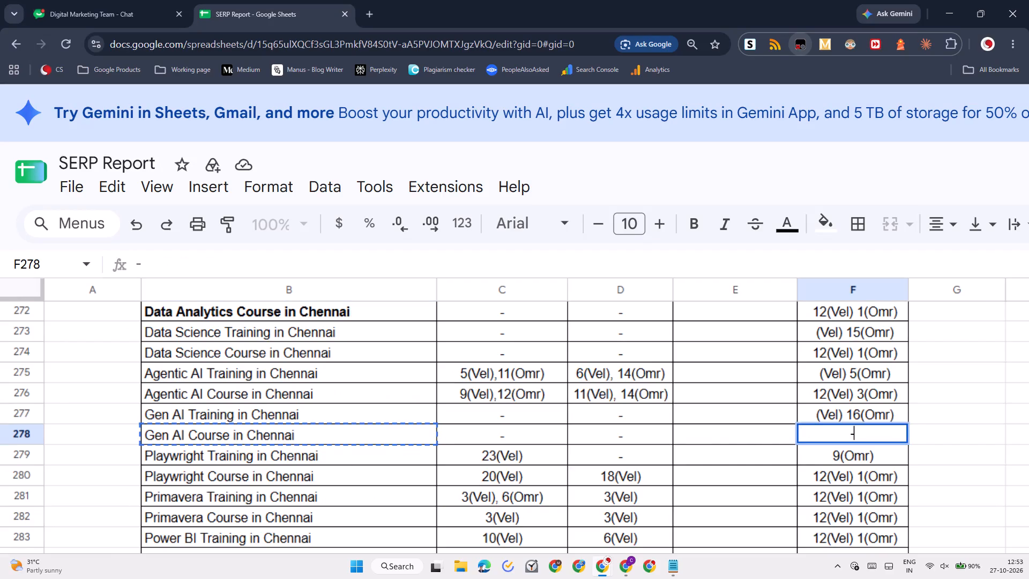
{"action": "key", "text": "Return"}
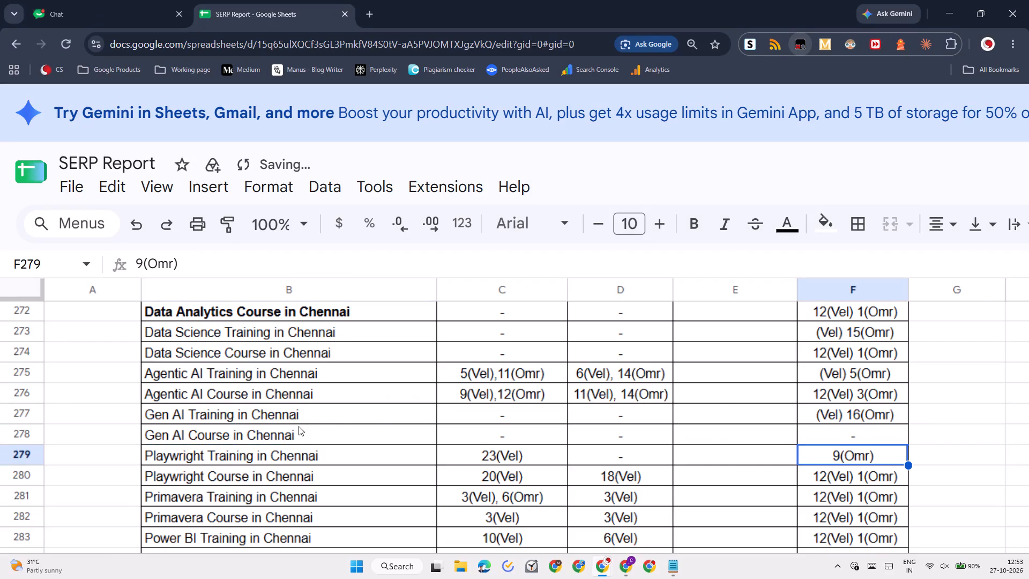
Search Google Places for Gen AI Training in Chennai, using the keyword copied from the SERP Report.
{"action": "left_click", "coordinate": [297, 409]}
{"action": "key", "text": "ctrl+c"}
{"action": "key", "text": "alt+Tab"}
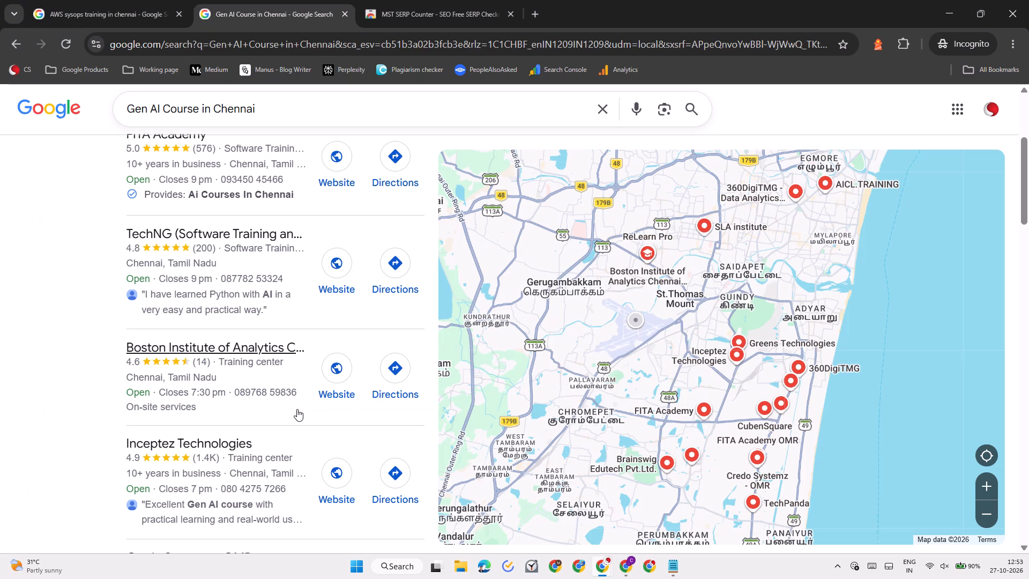
{"action": "left_click_drag", "start_coordinate": [285, 112], "coordinate": [73, 119]}
{"action": "key", "text": "ctrl+v"}
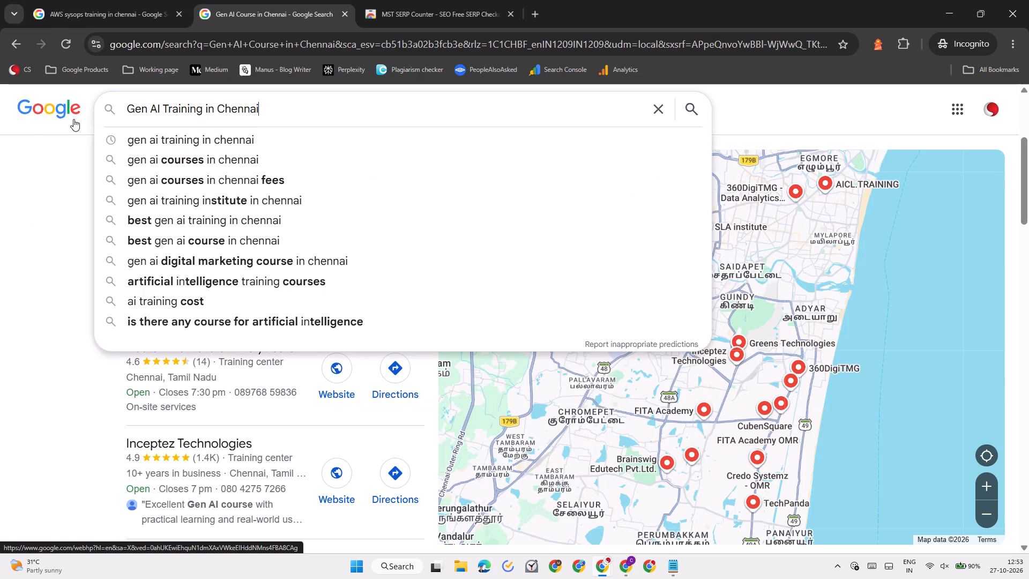
{"action": "key", "text": "ctrl+Return"}
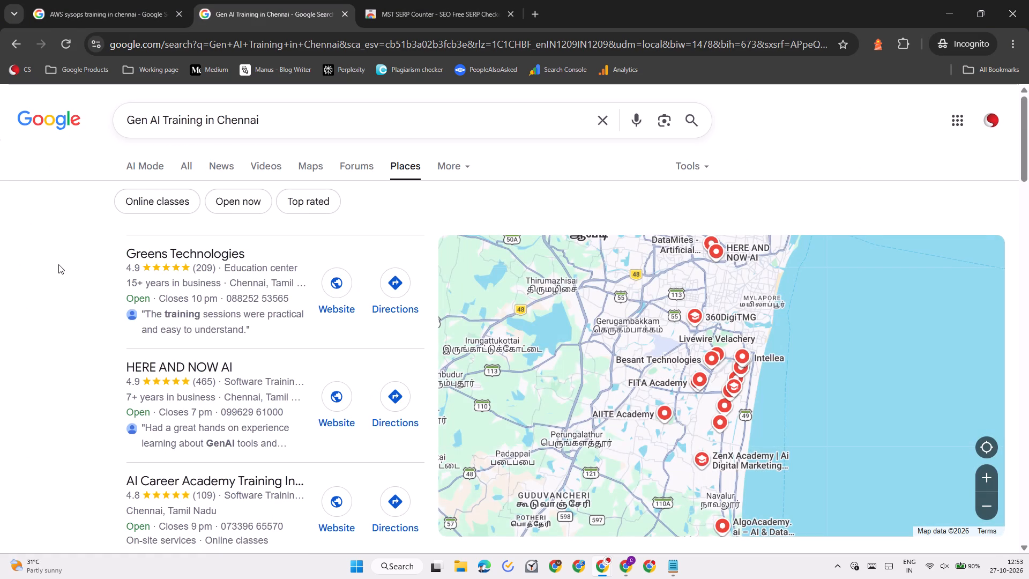
Examine the first Places results page for Gen AI Training in Chennai, looking for the Credo Systemz Velachery and OMR listings.
{"action": "scroll", "coordinate": [58, 264], "scroll_direction": "down", "scroll_amount": 3}
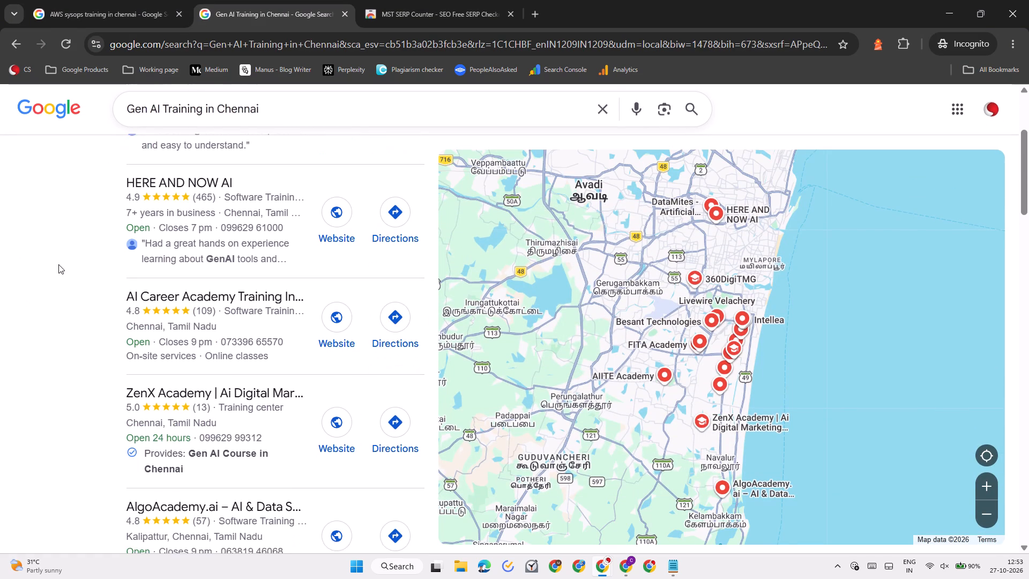
{"action": "scroll", "coordinate": [58, 264], "scroll_direction": "up", "scroll_amount": 4}
{"action": "scroll", "coordinate": [58, 264], "scroll_direction": "down", "scroll_amount": 3}
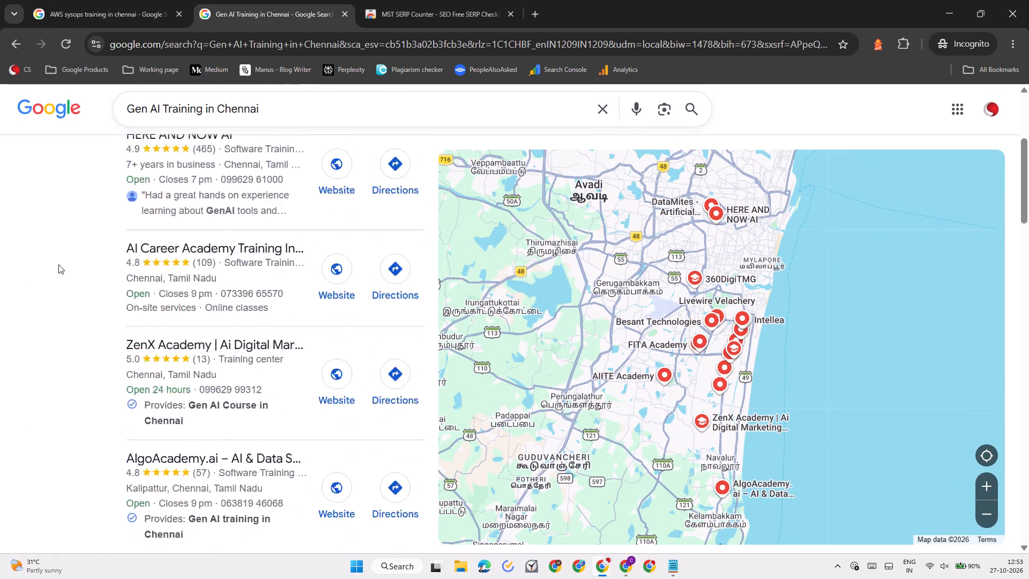
{"action": "scroll", "coordinate": [58, 264], "scroll_direction": "down", "scroll_amount": 6}
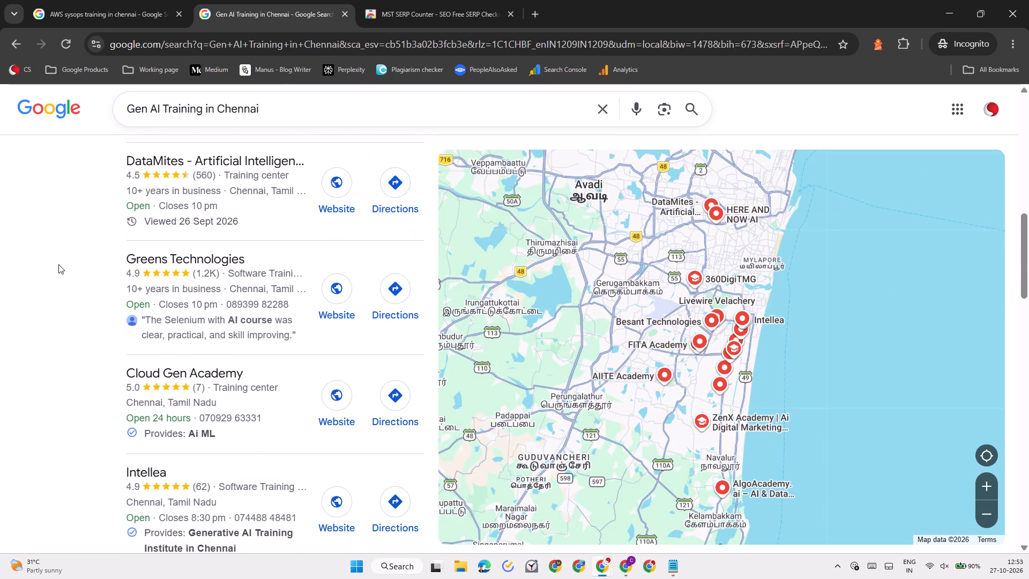
{"action": "scroll", "coordinate": [58, 264], "scroll_direction": "down", "scroll_amount": 4}
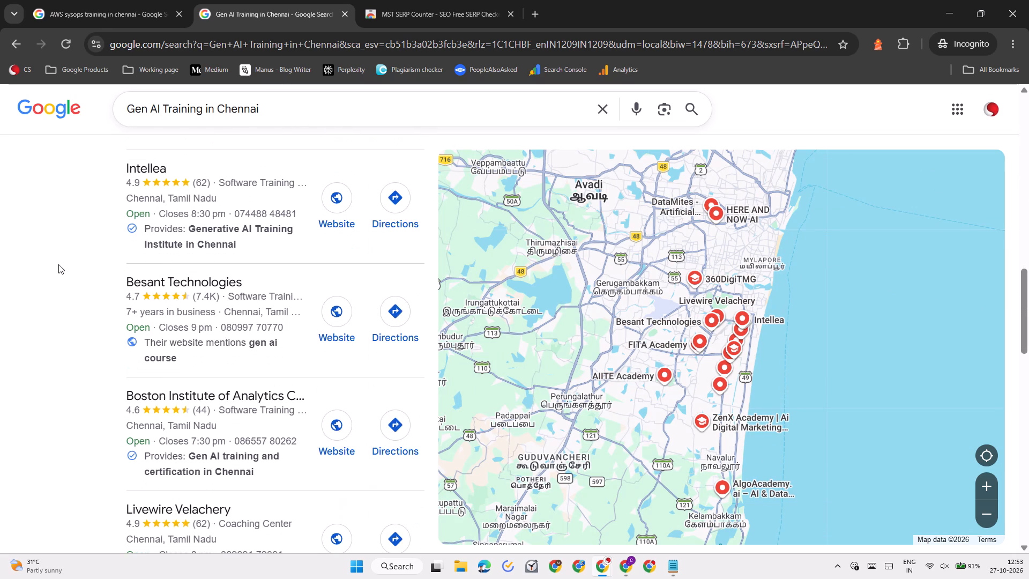
{"action": "scroll", "coordinate": [64, 224], "scroll_direction": "down", "scroll_amount": 4}
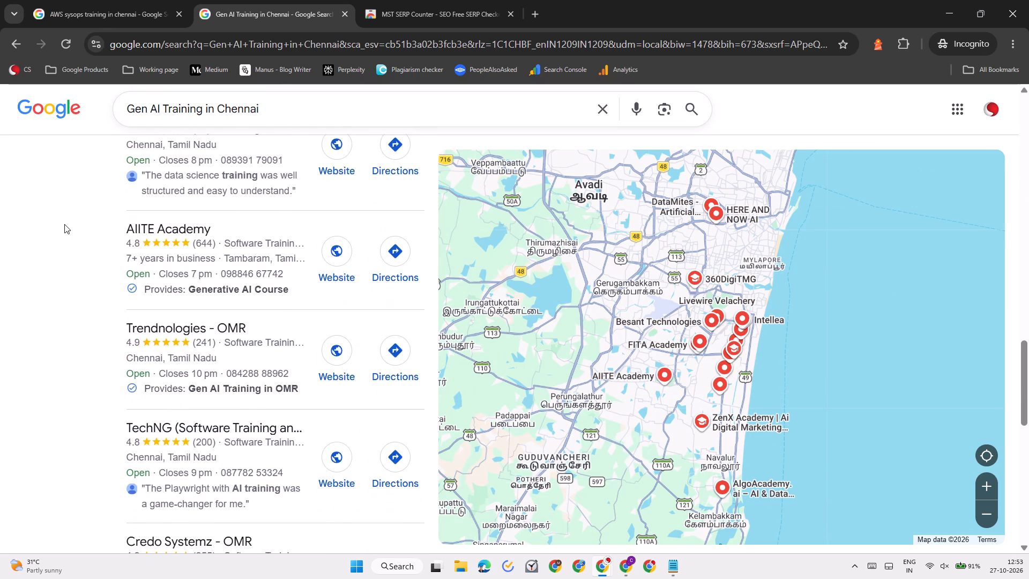
{"action": "scroll", "coordinate": [64, 224], "scroll_direction": "down", "scroll_amount": 2}
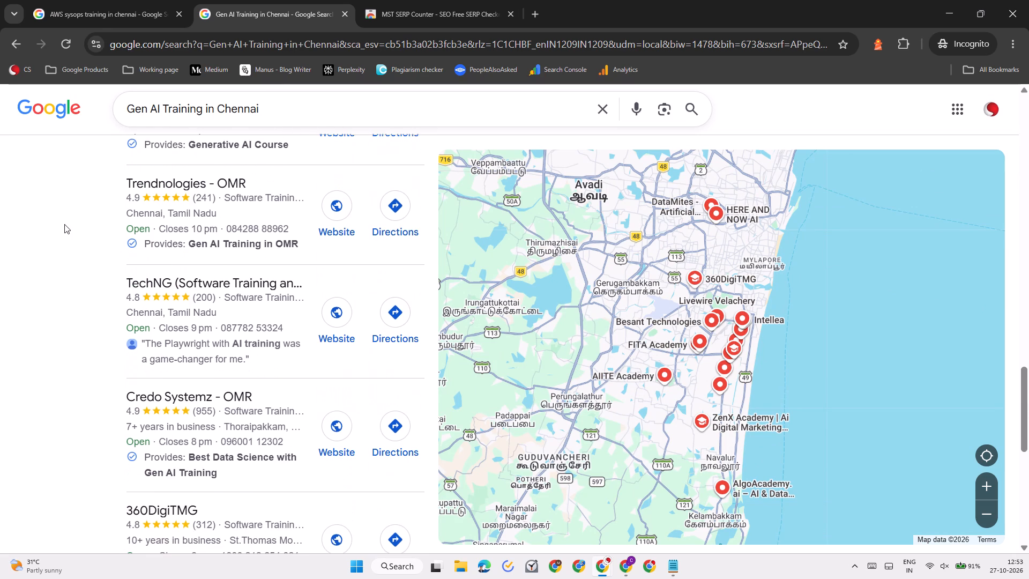
{"action": "scroll", "coordinate": [64, 224], "scroll_direction": "down", "scroll_amount": 1}
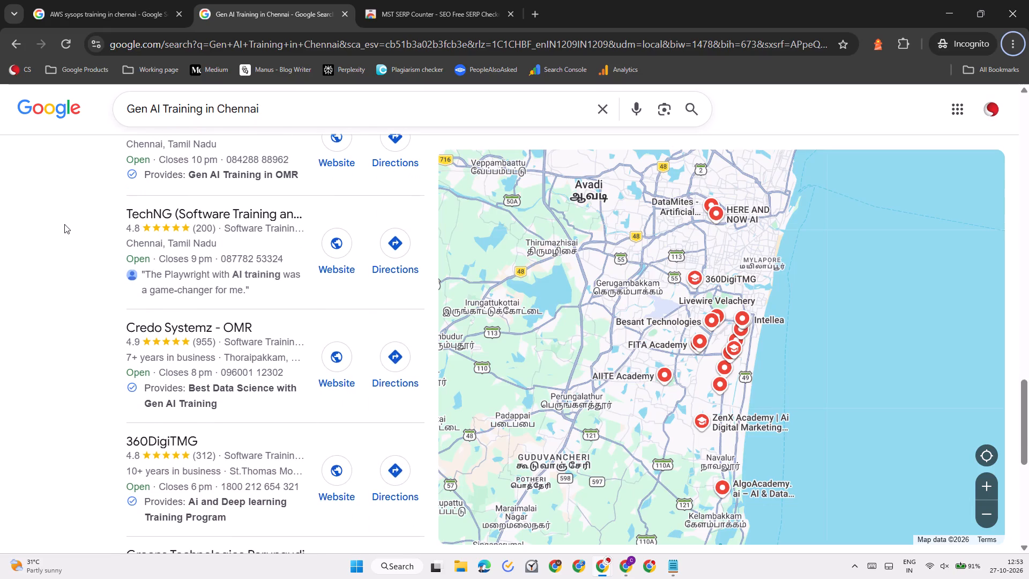
{"action": "scroll", "coordinate": [64, 224], "scroll_direction": "down", "scroll_amount": 5}
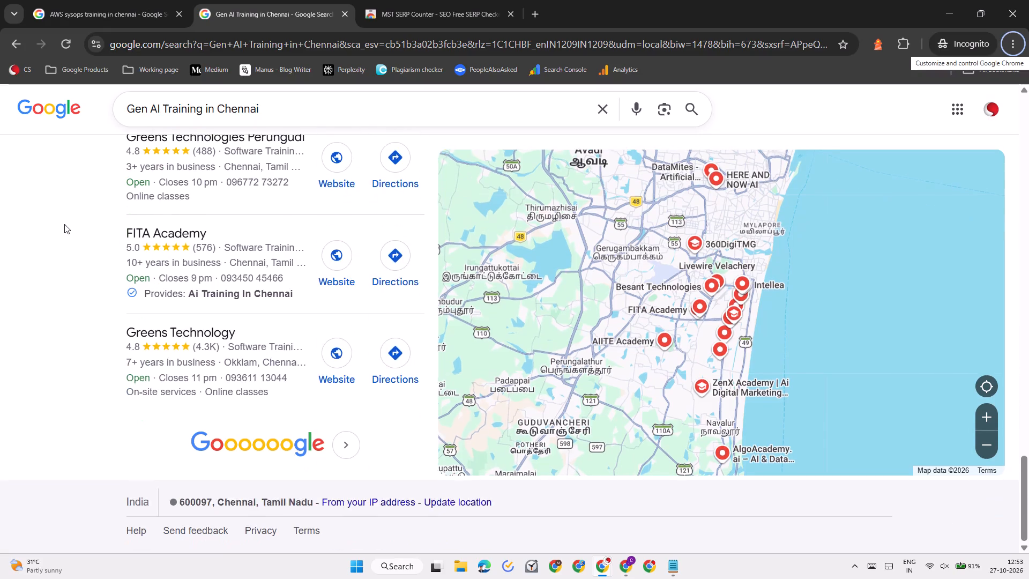
{"action": "scroll", "coordinate": [64, 224], "scroll_direction": "down", "scroll_amount": 1}
{"action": "scroll", "coordinate": [64, 224], "scroll_direction": "up", "scroll_amount": 3}
In the SERP Report sheet, set the column F ranking for Gen AI Training in Chennai to 16(Omr).
{"action": "key", "text": "alt+Tab"}
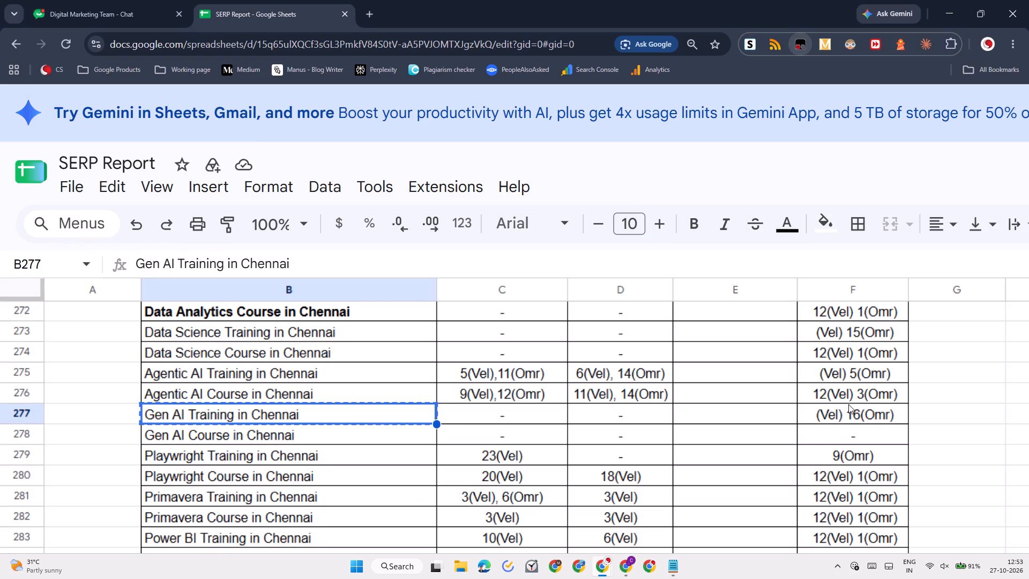
{"action": "triple_click", "coordinate": [836, 411]}
{"action": "left_click", "coordinate": [836, 411]}
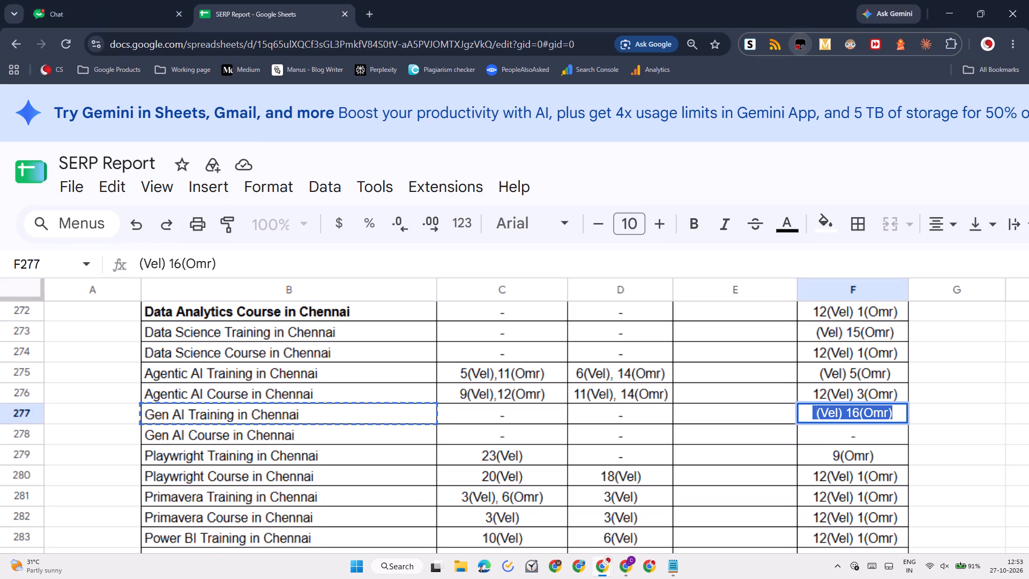
{"action": "left_click_drag", "start_coordinate": [842, 409], "coordinate": [809, 409]}
{"action": "left_click", "coordinate": [809, 409]}
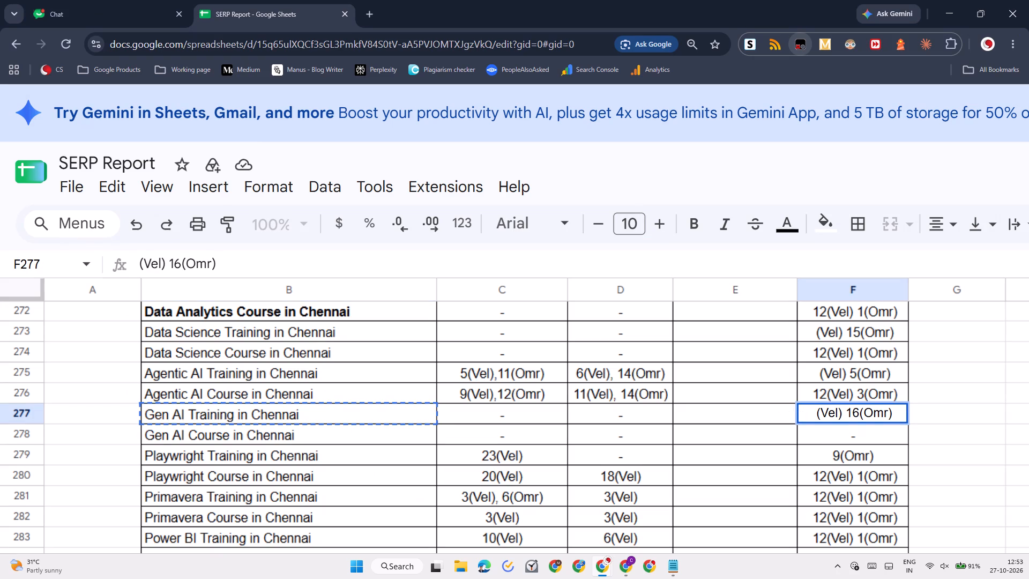
{"action": "left_click_drag", "start_coordinate": [845, 415], "coordinate": [781, 408]}
{"action": "key", "text": "BackSpace"}
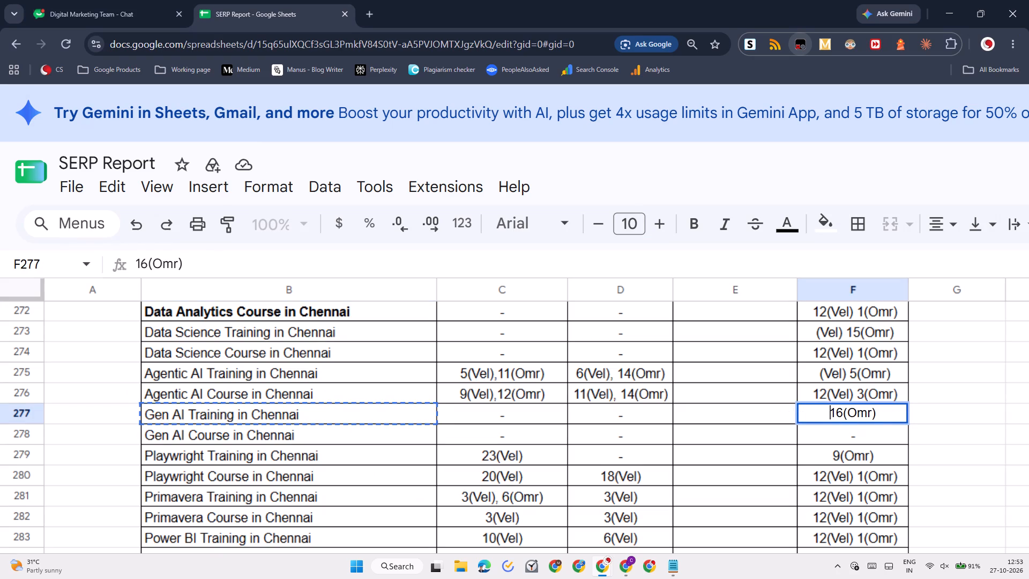
{"action": "key", "text": "Return"}
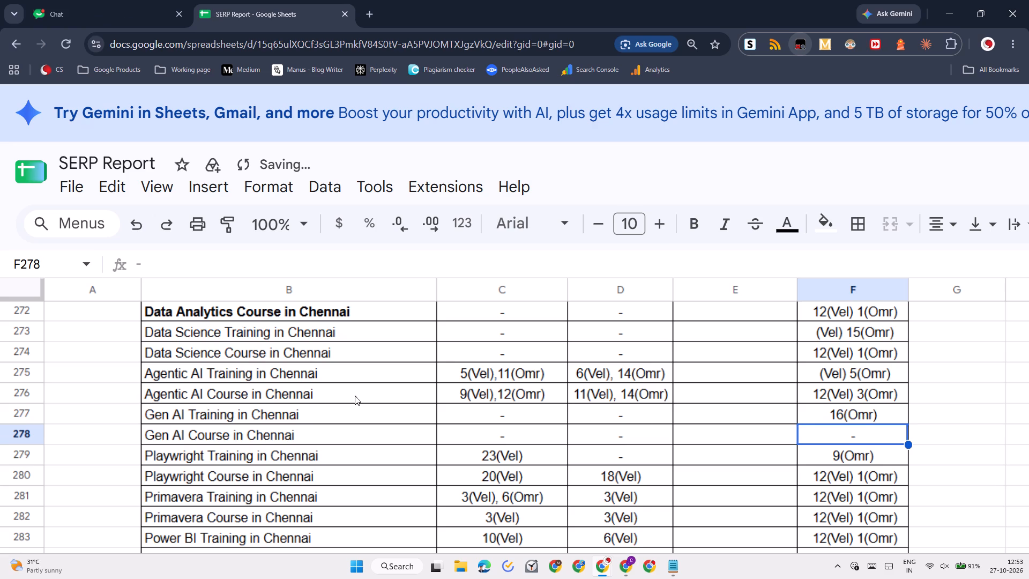
Search Google Places for Playwright Course in Chennai, using the keyword copied from the SERP Report.
{"action": "left_click", "coordinate": [309, 397]}
{"action": "scroll", "coordinate": [309, 397], "scroll_direction": "down", "scroll_amount": 1}
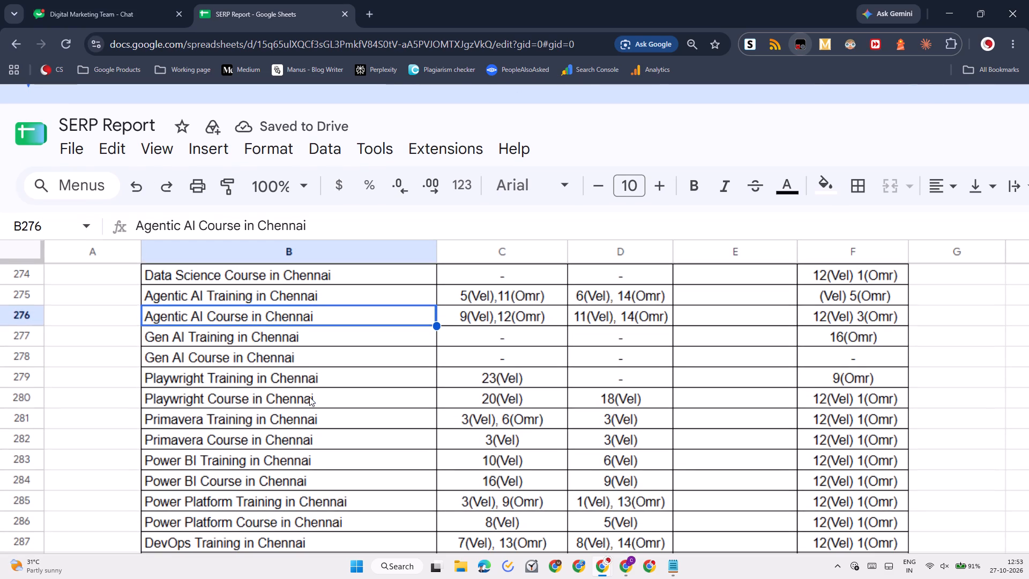
{"action": "left_click", "coordinate": [303, 391]}
{"action": "scroll", "coordinate": [303, 391], "scroll_direction": "down", "scroll_amount": 1}
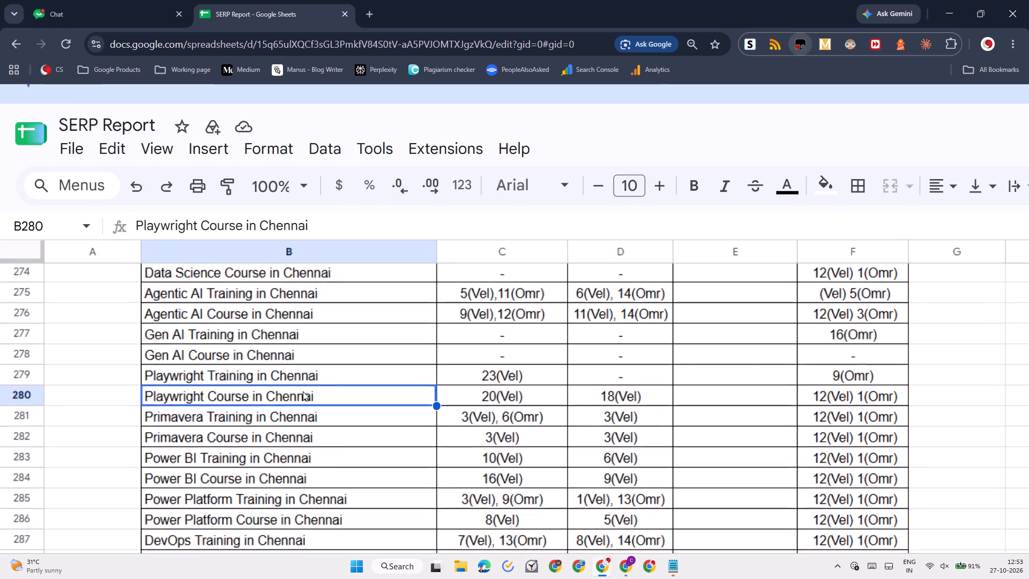
{"action": "scroll", "coordinate": [303, 391], "scroll_direction": "down", "scroll_amount": 2}
{"action": "scroll", "coordinate": [303, 391], "scroll_direction": "up", "scroll_amount": 2}
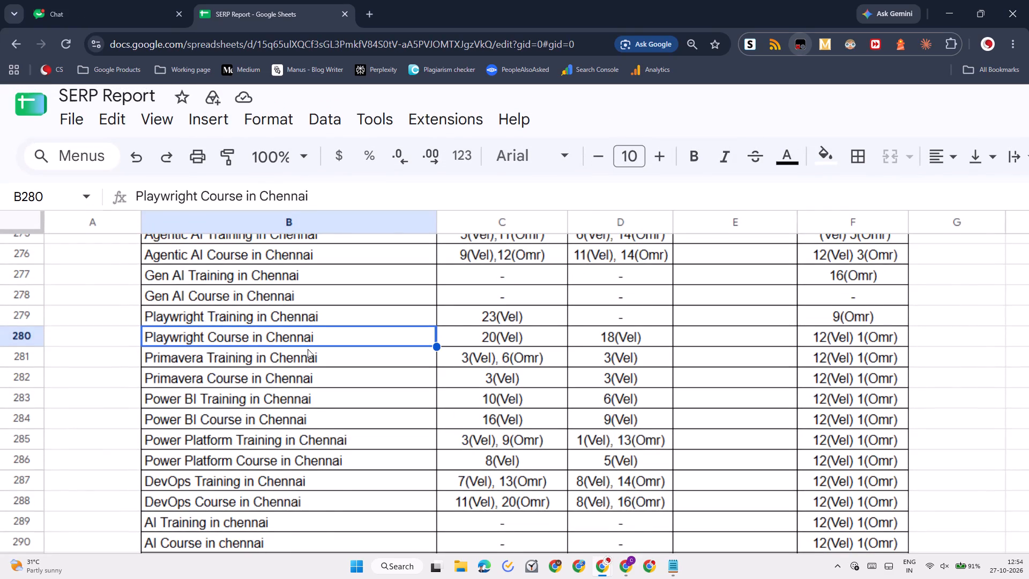
{"action": "key", "text": "ctrl+c"}
{"action": "key", "text": "alt+Tab"}
{"action": "left_click_drag", "start_coordinate": [287, 113], "coordinate": [76, 109]}
{"action": "key", "text": "ctrl+v"}
{"action": "key", "text": "ctrl+Return"}
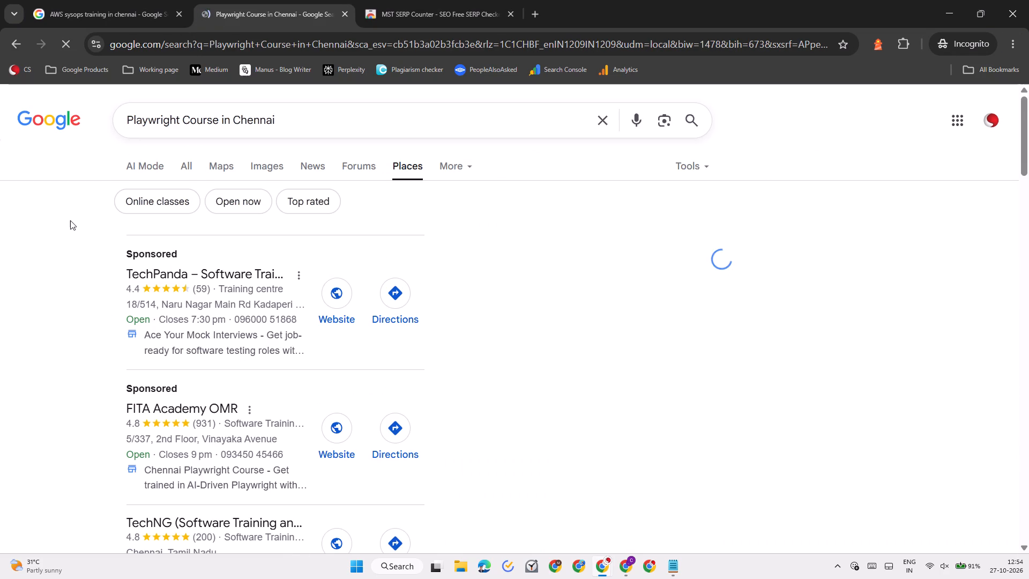
Examine the first Places results page for Playwright Course in Chennai, looking for the Credo Systemz Velachery and OMR listings.
{"action": "scroll", "coordinate": [70, 220], "scroll_direction": "down", "scroll_amount": 4}
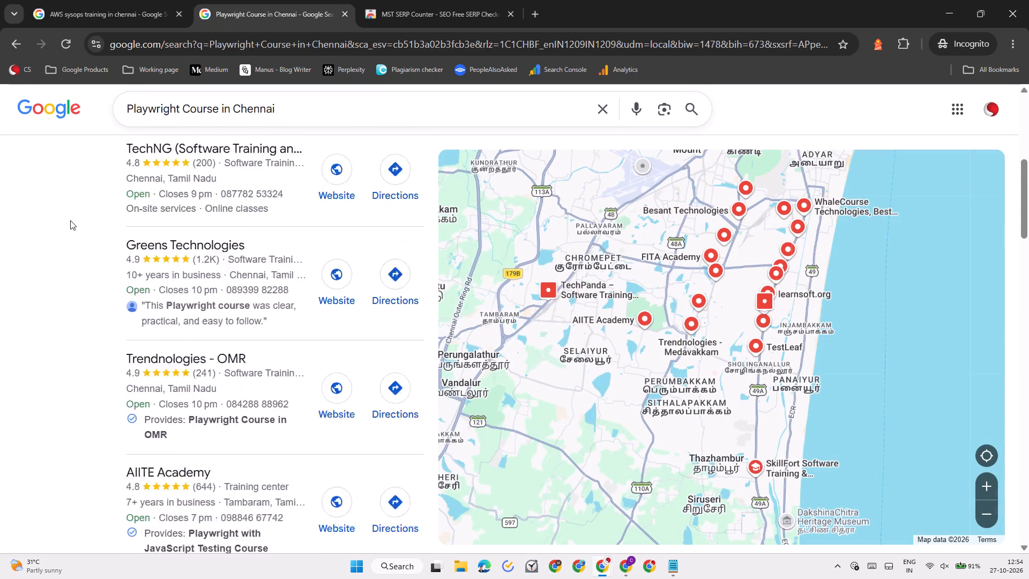
{"action": "scroll", "coordinate": [70, 220], "scroll_direction": "down", "scroll_amount": 1}
{"action": "scroll", "coordinate": [70, 220], "scroll_direction": "up", "scroll_amount": 1}
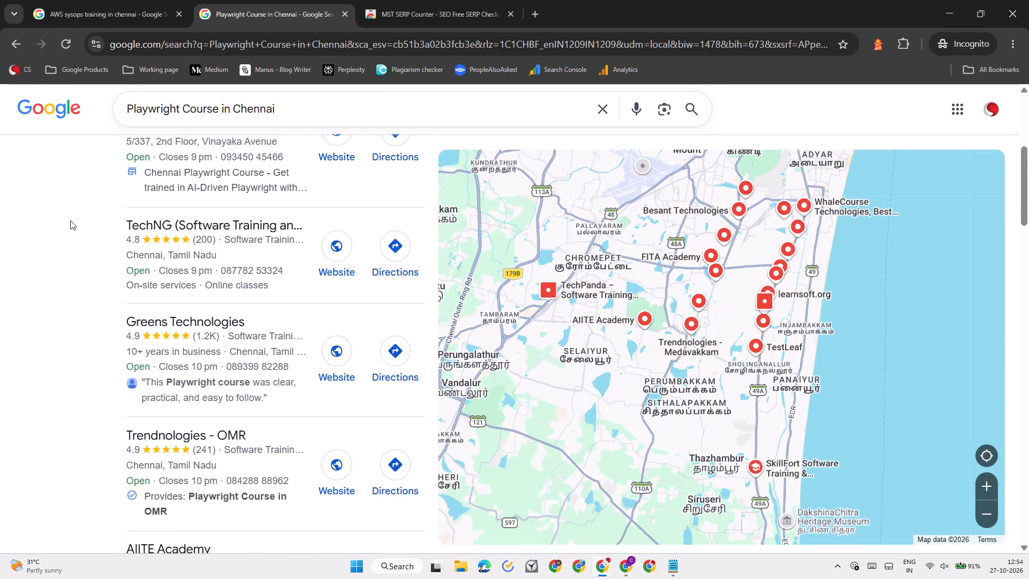
{"action": "scroll", "coordinate": [70, 220], "scroll_direction": "up", "scroll_amount": 1}
{"action": "scroll", "coordinate": [70, 220], "scroll_direction": "down", "scroll_amount": 3}
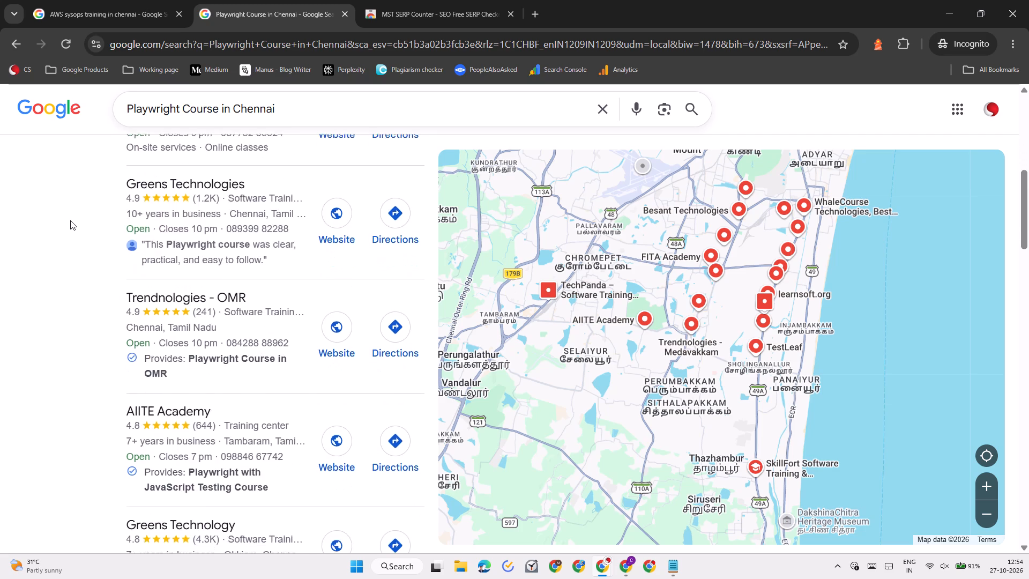
{"action": "scroll", "coordinate": [70, 220], "scroll_direction": "down", "scroll_amount": 2}
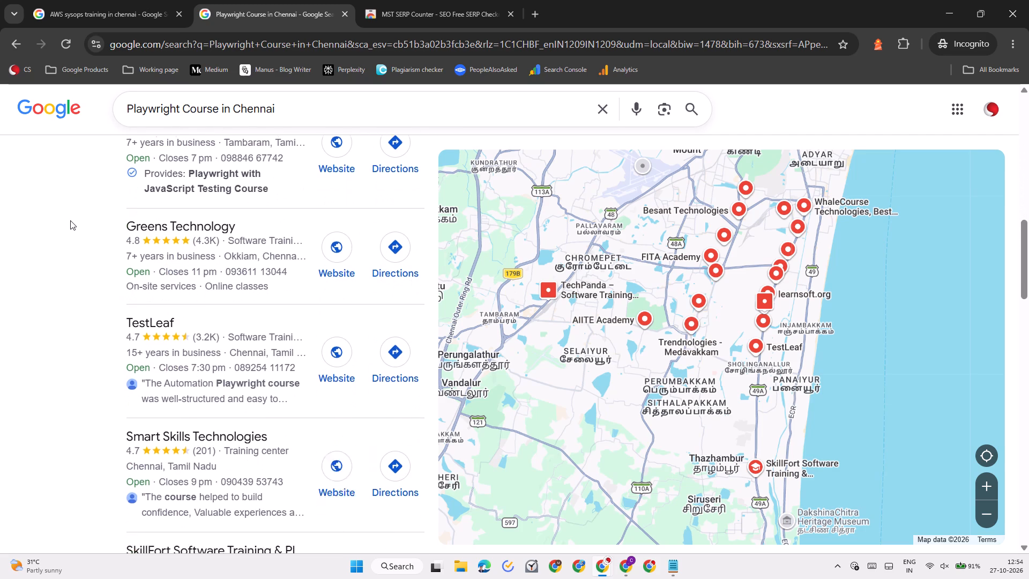
{"action": "scroll", "coordinate": [70, 220], "scroll_direction": "down", "scroll_amount": 4}
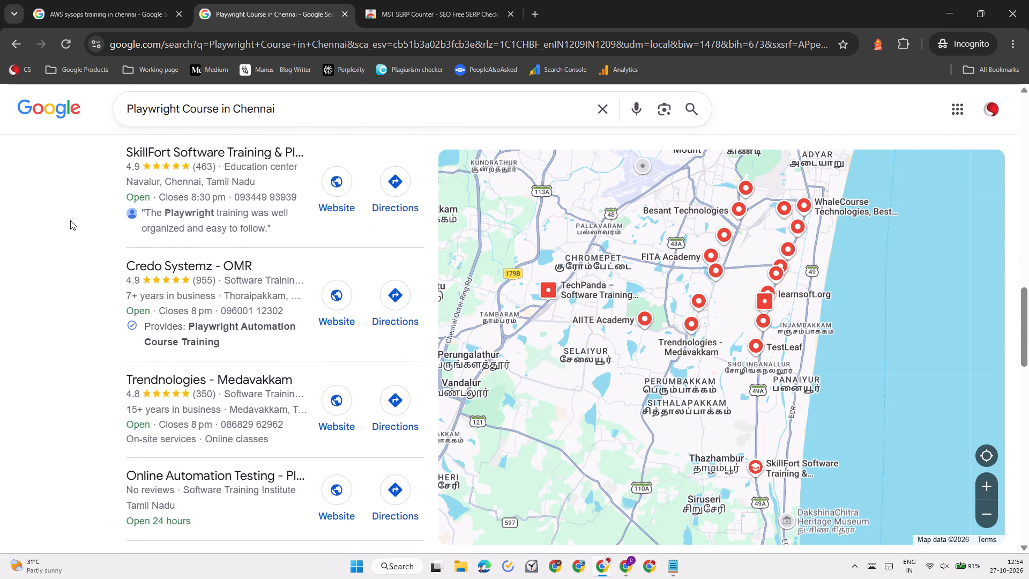
{"action": "scroll", "coordinate": [70, 220], "scroll_direction": "down", "scroll_amount": 6}
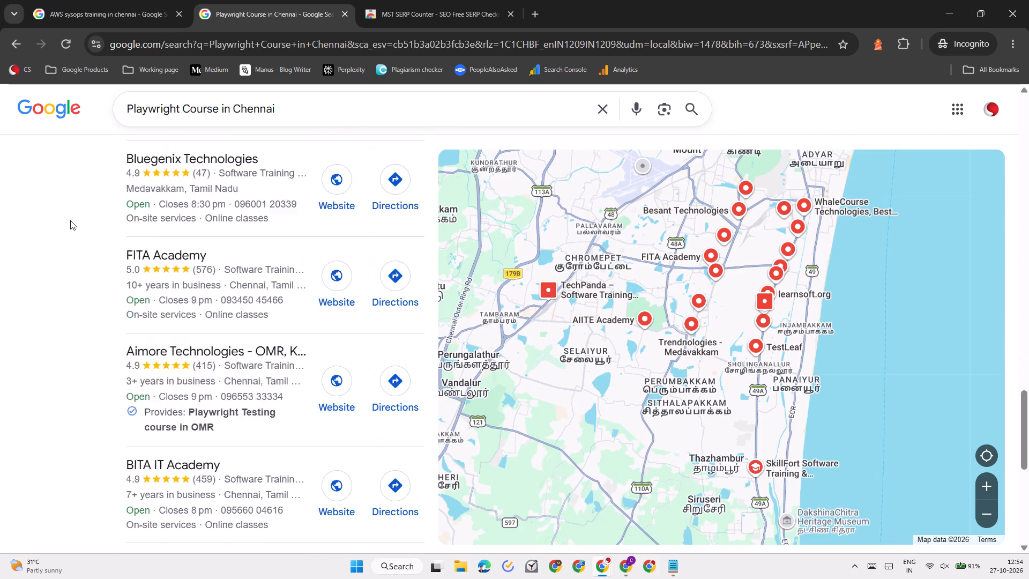
{"action": "scroll", "coordinate": [70, 220], "scroll_direction": "down", "scroll_amount": 5}
In the SERP Report sheet, set the column F ranking for Playwright Course in Chennai to 9(Omr).
{"action": "key", "text": "alt+Tab"}
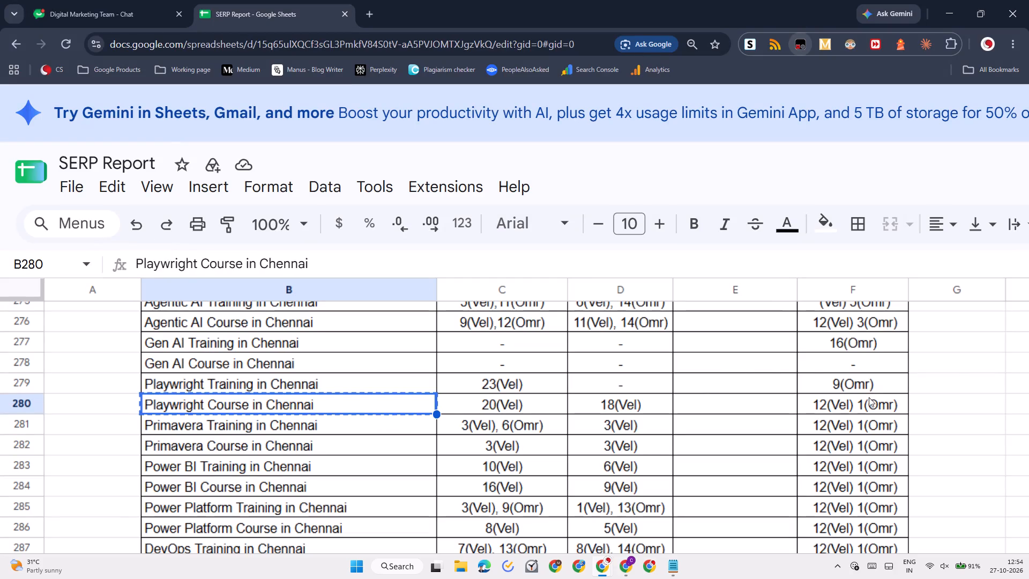
{"action": "triple_click", "coordinate": [856, 402]}
{"action": "left_click", "coordinate": [856, 402]}
{"action": "left_click", "coordinate": [856, 402]}
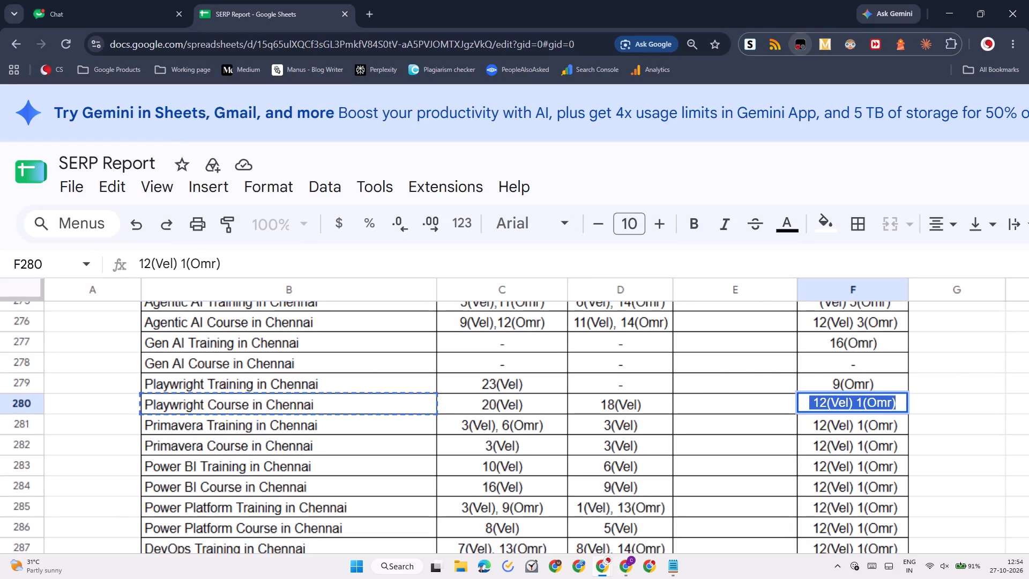
{"action": "left_click", "coordinate": [856, 402]}
{"action": "key", "text": "BackSpace"}
{"action": "key", "text": "BackSpace"}
{"action": "key", "text": "BackSpace"}
{"action": "key", "text": "BackSpace"}
{"action": "key", "text": "BackSpace"}
{"action": "key", "text": "BackSpace"}
{"action": "key", "text": "BackSpace"}
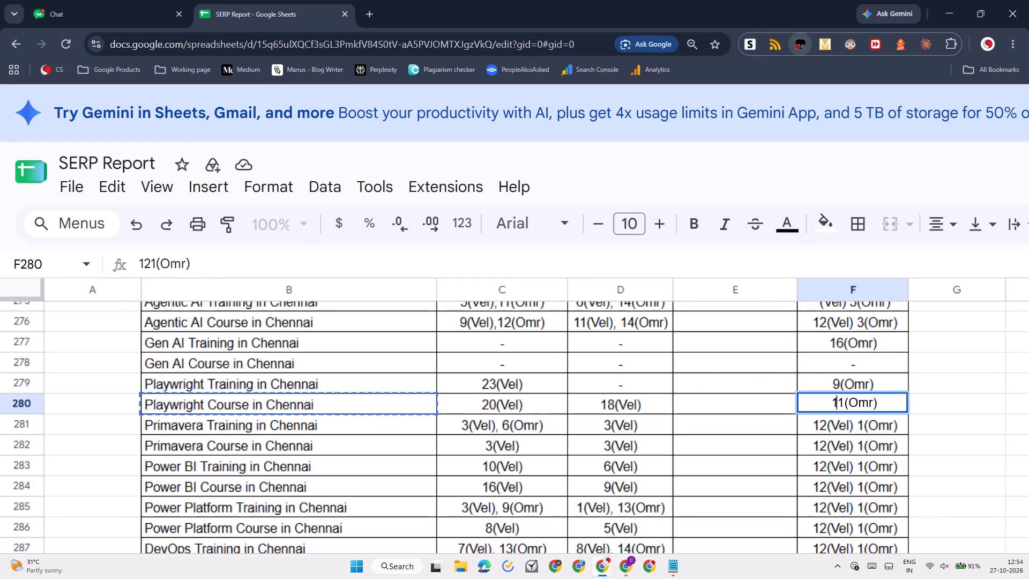
{"action": "key", "text": "BackSpace"}
{"action": "key", "text": "Right"}
{"action": "key", "text": "BackSpace"}
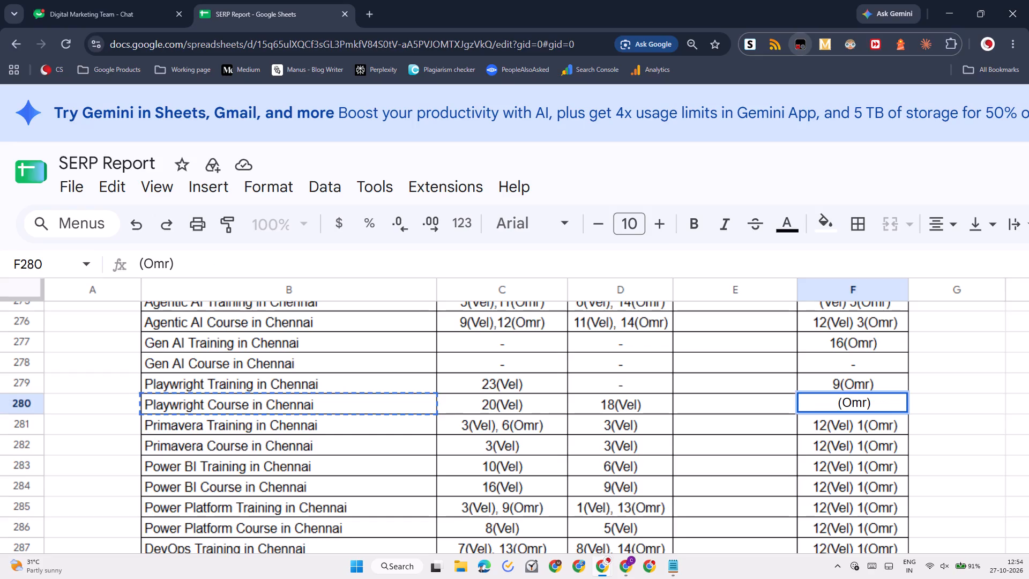
{"action": "key", "text": "9"}
{"action": "key", "text": "Return"}
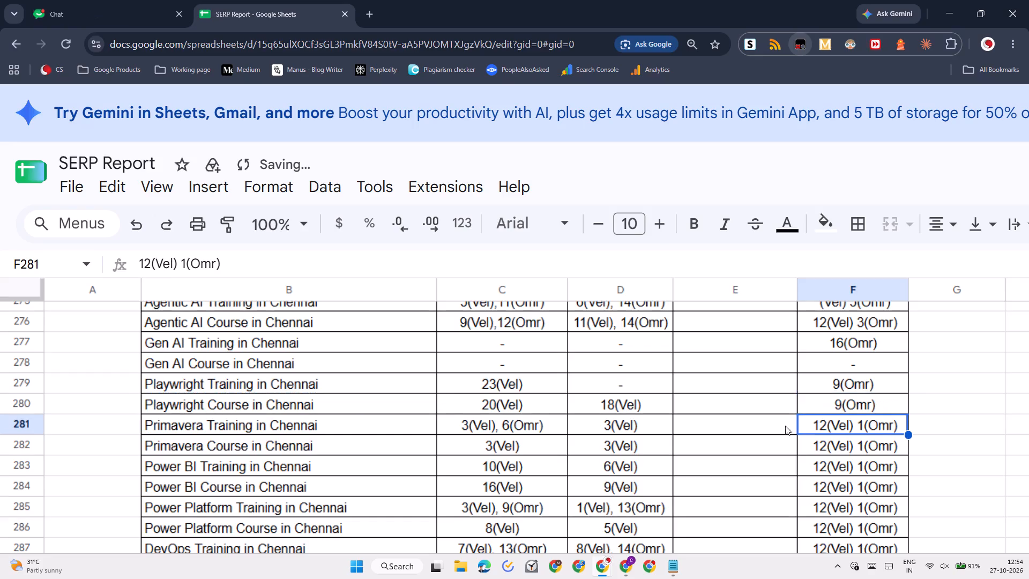
Search Google Places for Primavera Training in Chennai, using the keyword copied from the SERP Report.
{"action": "left_click", "coordinate": [293, 424]}
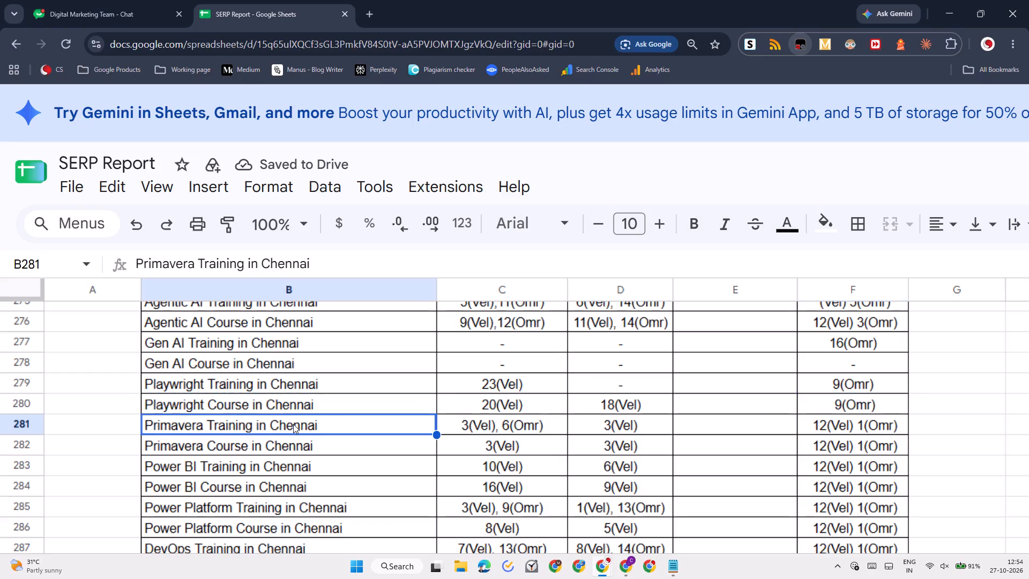
{"action": "key", "text": "ctrl+c"}
{"action": "key", "text": "alt+Tab"}
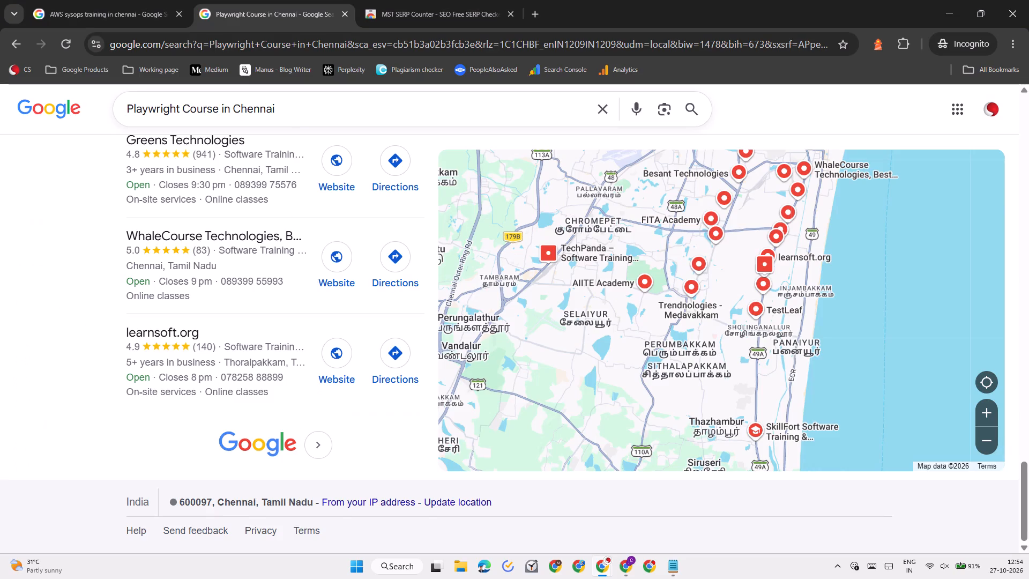
{"action": "left_click_drag", "start_coordinate": [290, 106], "coordinate": [98, 89]}
{"action": "key", "text": "ctrl+v"}
{"action": "key", "text": "Return"}
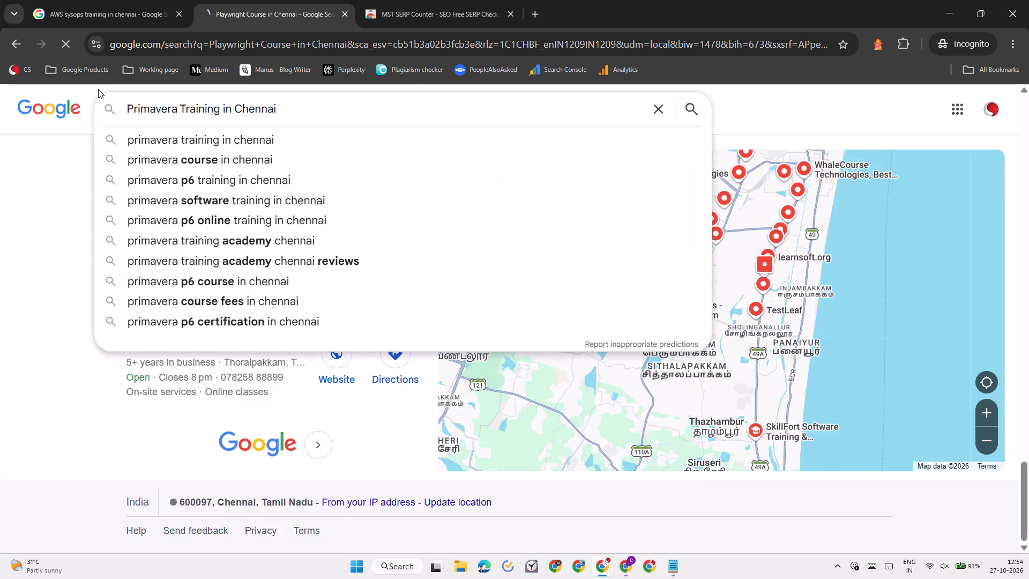
Examine the top Places results for Primavera Training in Chennai to count the positions of the Credo Systemz Velachery and OMR listings.
{"action": "key", "text": "alt+Tab"}
{"action": "key", "text": "alt+Tab"}
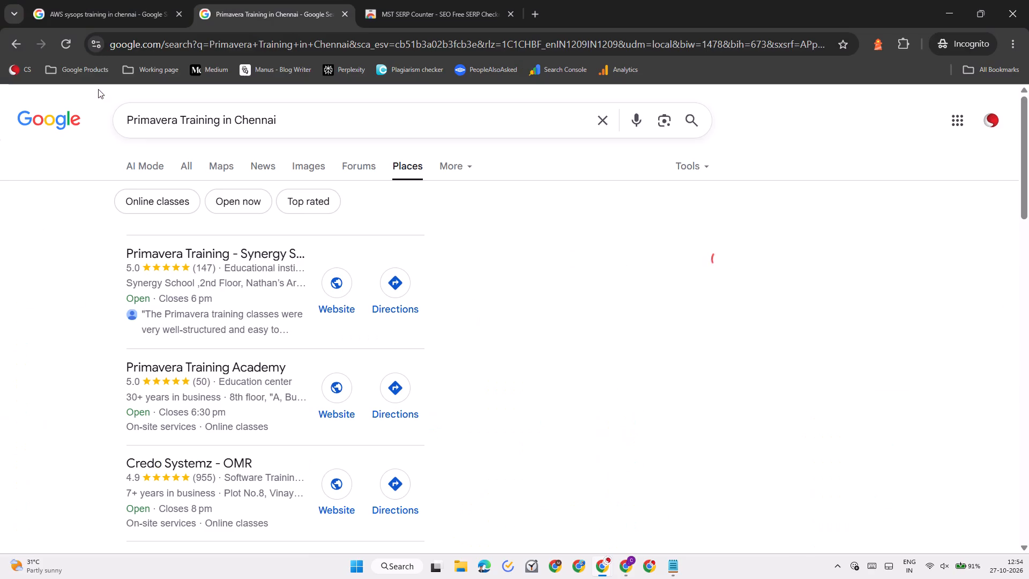
{"action": "scroll", "coordinate": [72, 301], "scroll_direction": "down", "scroll_amount": 3}
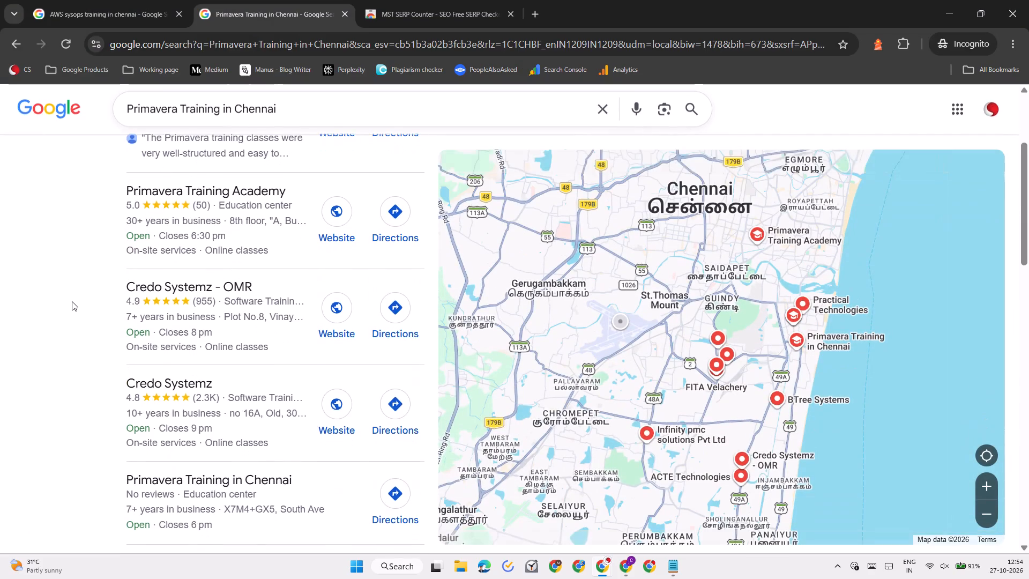
{"action": "scroll", "coordinate": [72, 301], "scroll_direction": "up", "scroll_amount": 2}
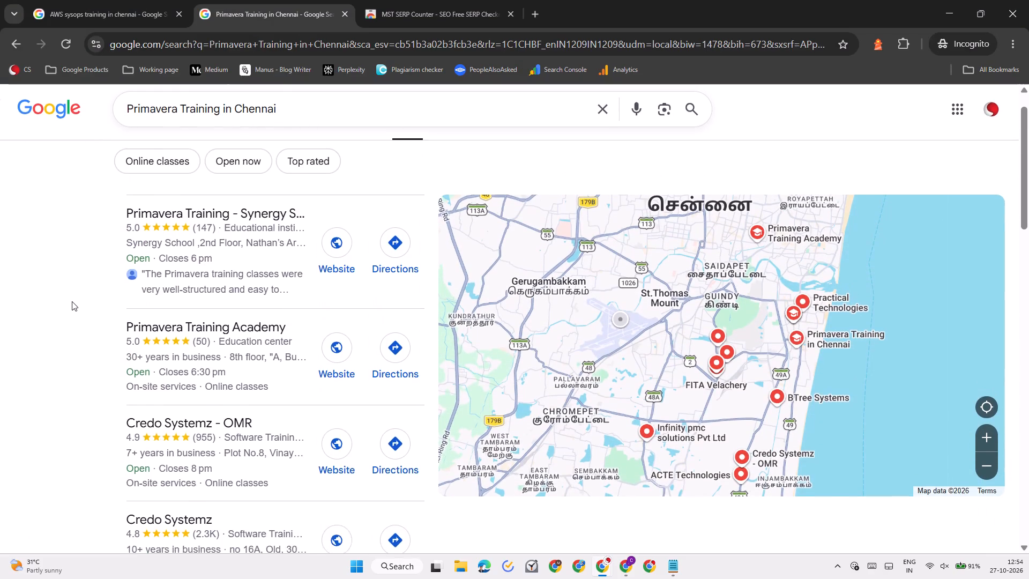
{"action": "scroll", "coordinate": [72, 301], "scroll_direction": "down", "scroll_amount": 2}
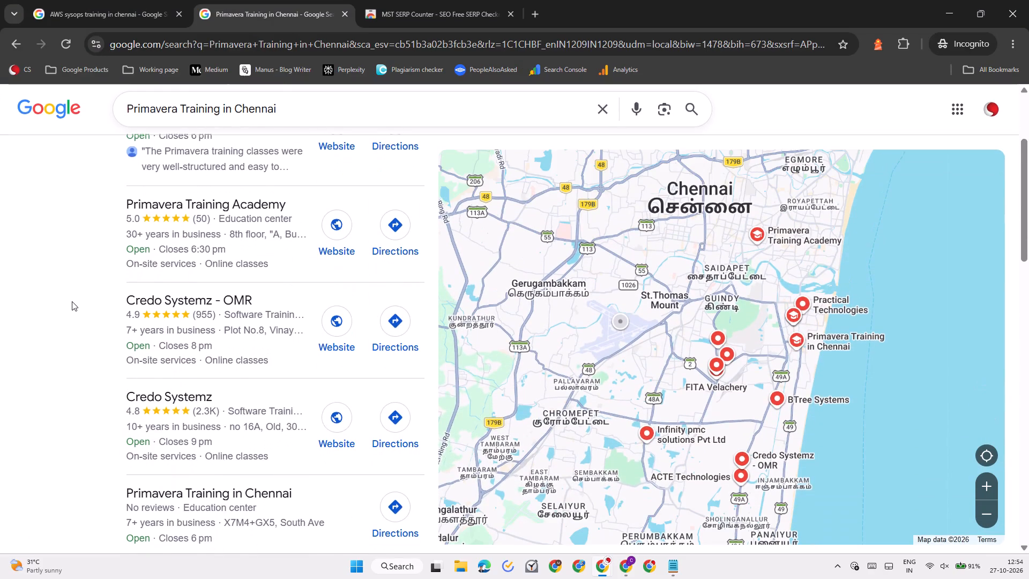
{"action": "scroll", "coordinate": [72, 301], "scroll_direction": "up", "scroll_amount": 2}
{"action": "scroll", "coordinate": [72, 301], "scroll_direction": "down", "scroll_amount": 2}
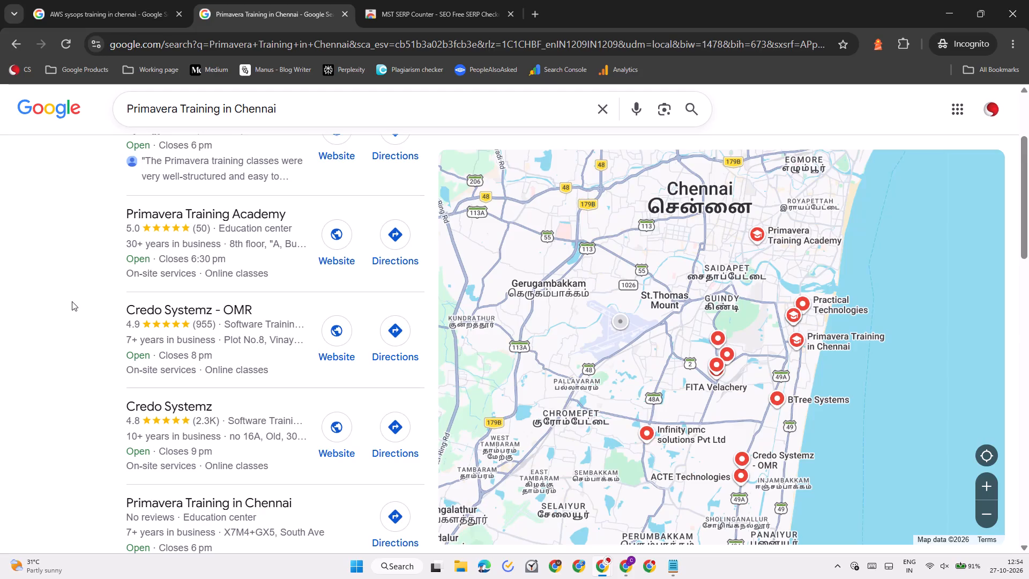
In the SERP Report sheet, set the column F ranking for Primavera Training in Chennai to 4(Vel) 3(Omr).
{"action": "key", "text": "alt+Tab"}
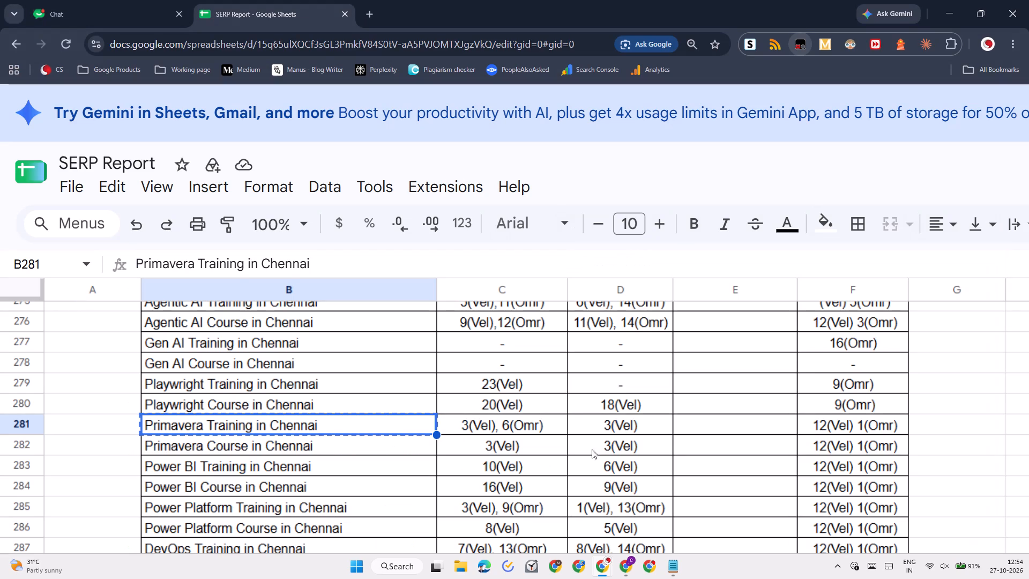
{"action": "triple_click", "coordinate": [851, 426]}
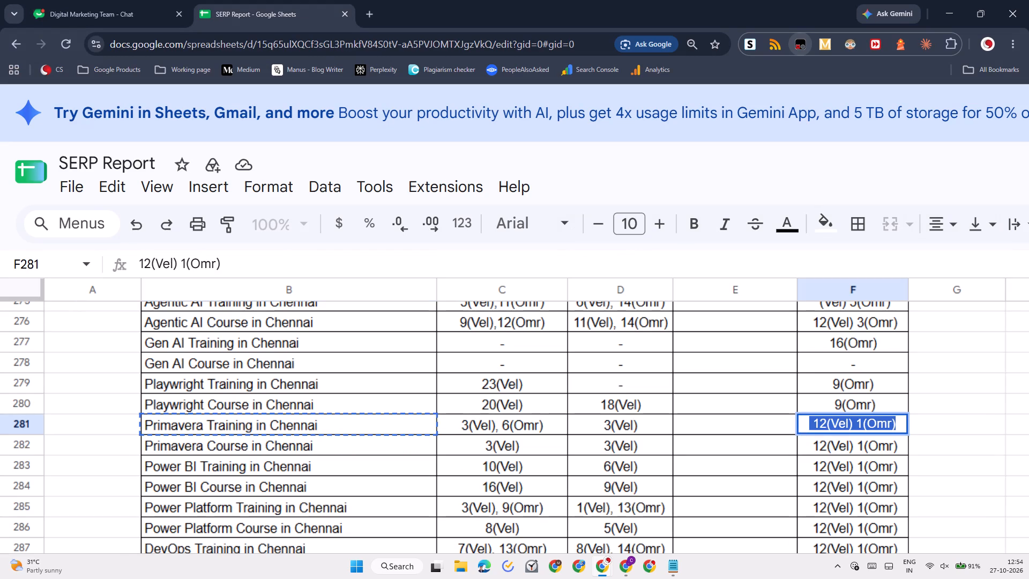
{"action": "left_click", "coordinate": [857, 424]}
{"action": "key", "text": "Right"}
{"action": "key", "text": "BackSpace"}
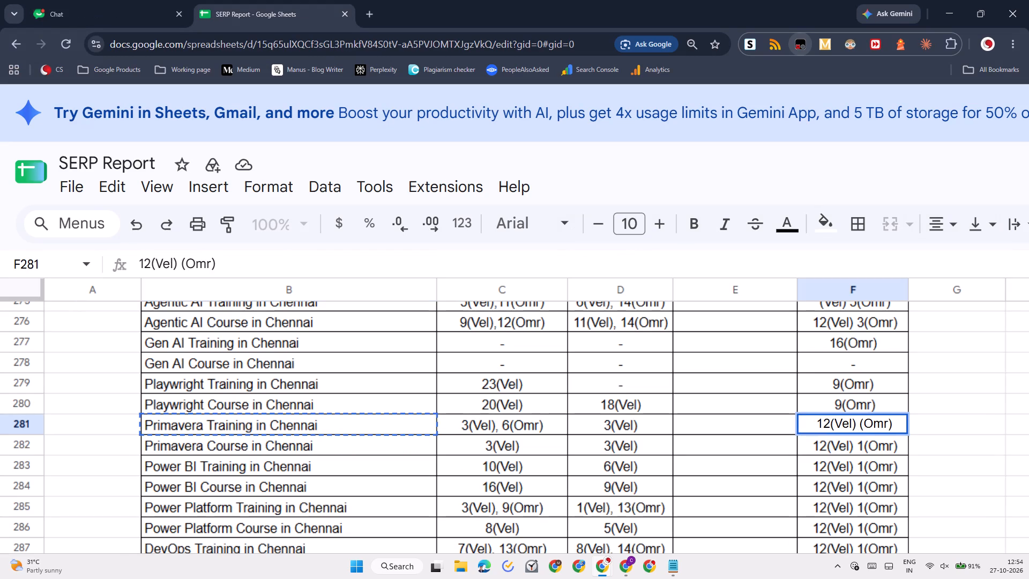
{"action": "key", "text": "3"}
{"action": "key", "text": "Left"}
{"action": "key", "text": "Left"}
{"action": "key", "text": "Left"}
{"action": "key", "text": "Left"}
{"action": "key", "text": "Left"}
{"action": "key", "text": "Left"}
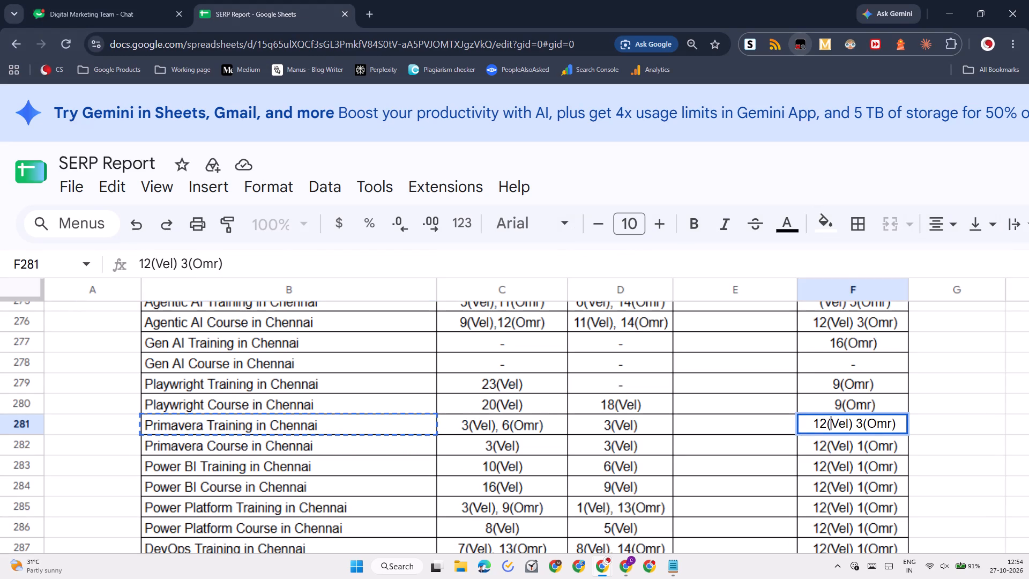
{"action": "key", "text": "Left"}
{"action": "key", "text": "BackSpace"}
{"action": "key", "text": "BackSpace"}
{"action": "key", "text": "4"}
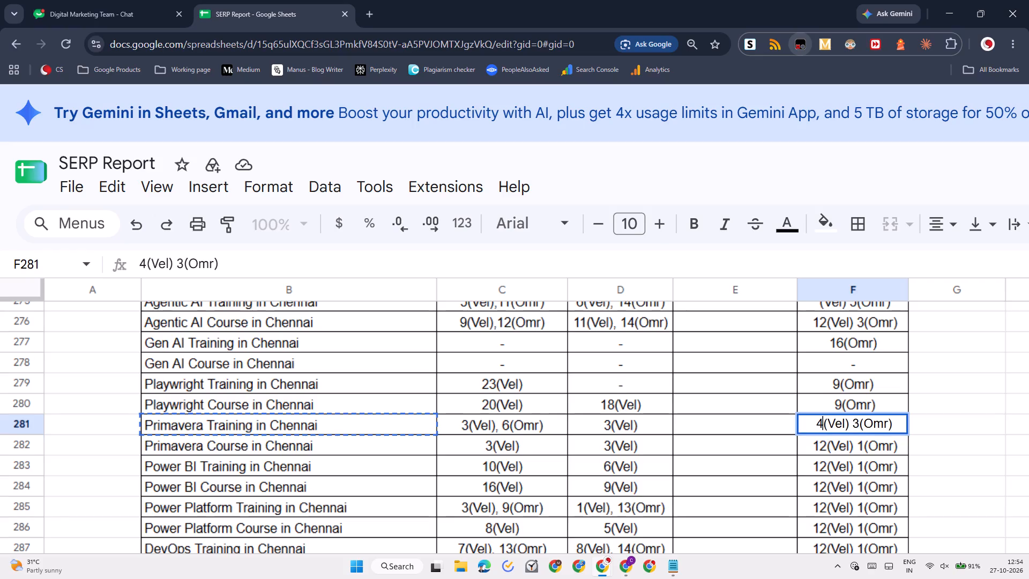
{"action": "key", "text": "Return"}
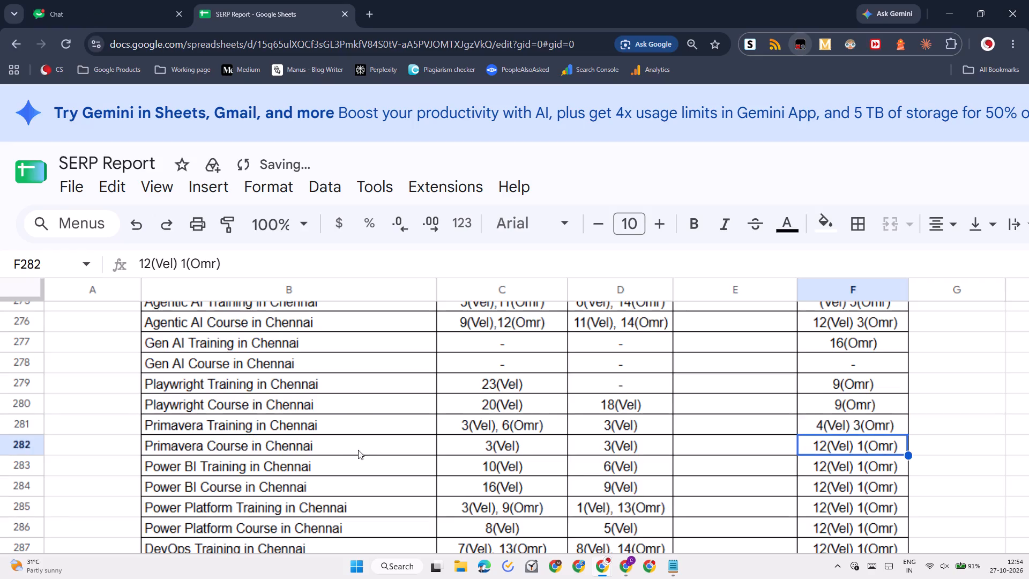
Search Google Places for Primavera Course in Chennai, using the keyword copied from the SERP Report.
{"action": "left_click", "coordinate": [337, 437]}
{"action": "key", "text": "ctrl+c"}
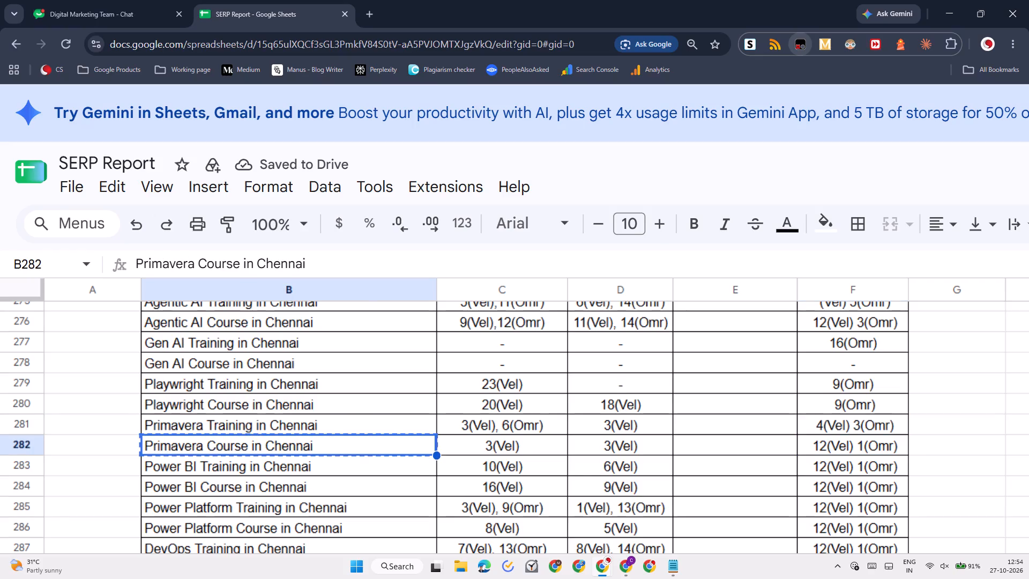
{"action": "key", "text": "alt+Tab"}
{"action": "left_click_drag", "start_coordinate": [281, 112], "coordinate": [63, 100]}
{"action": "key", "text": "ctrl+v"}
{"action": "key", "text": "ctrl+Return"}
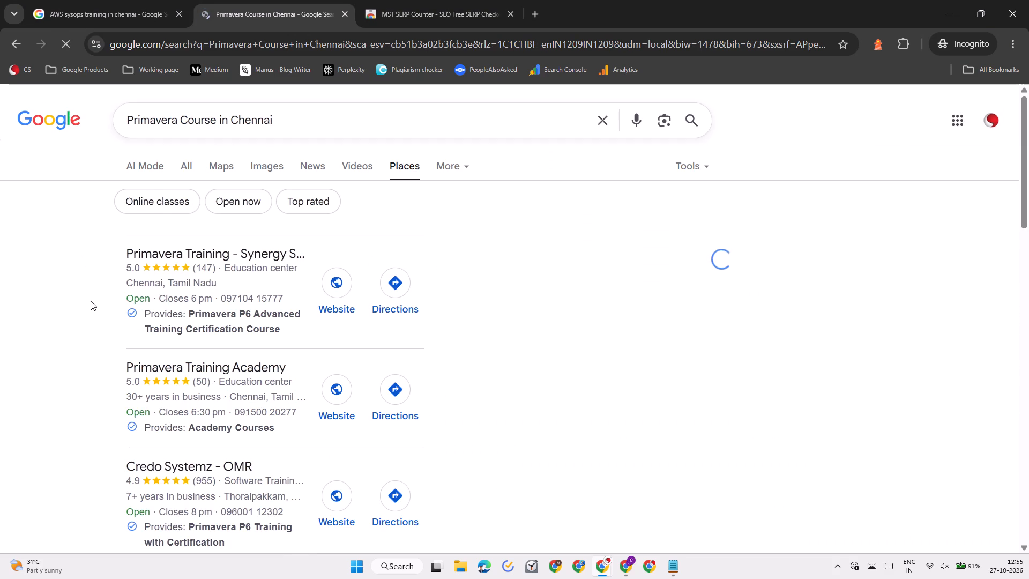
Check the Credo Systemz positions in the Places results and set the column F ranking for Primavera Course in Chennai to 4(Vel) 3(Omr).
{"action": "scroll", "coordinate": [91, 301], "scroll_direction": "down", "scroll_amount": 2}
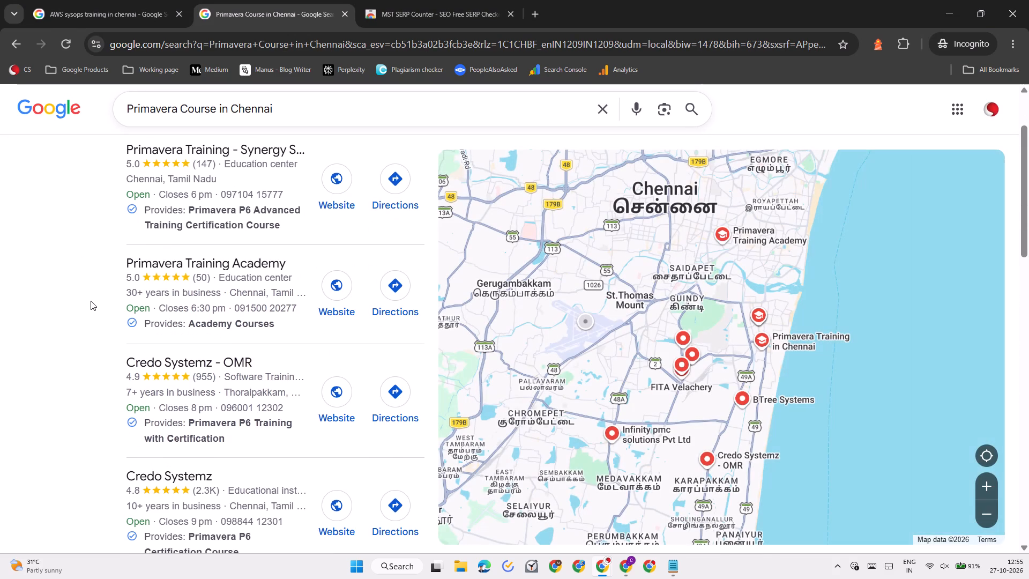
{"action": "scroll", "coordinate": [91, 301], "scroll_direction": "down", "scroll_amount": 1}
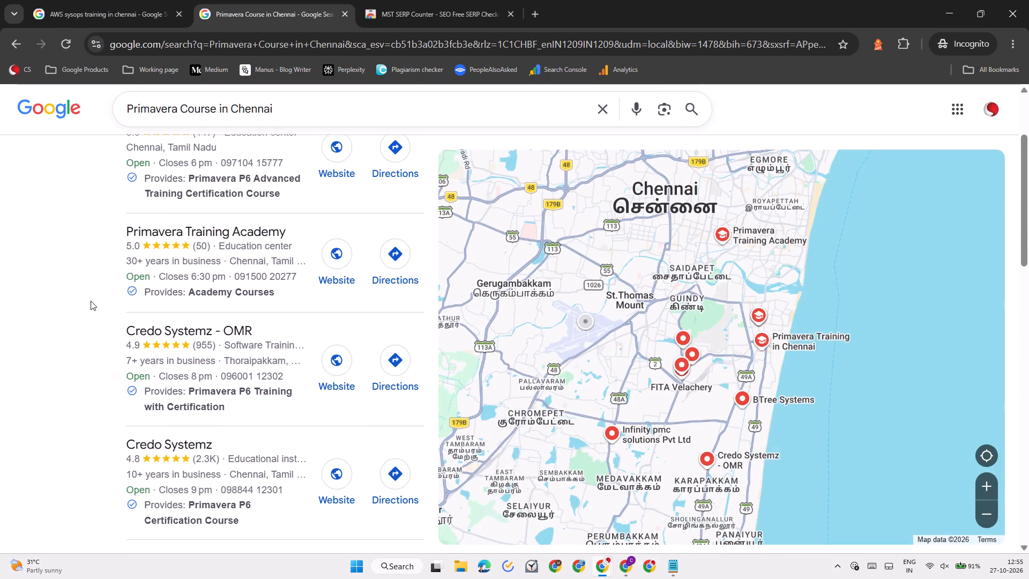
{"action": "key", "text": "alt+Tab"}
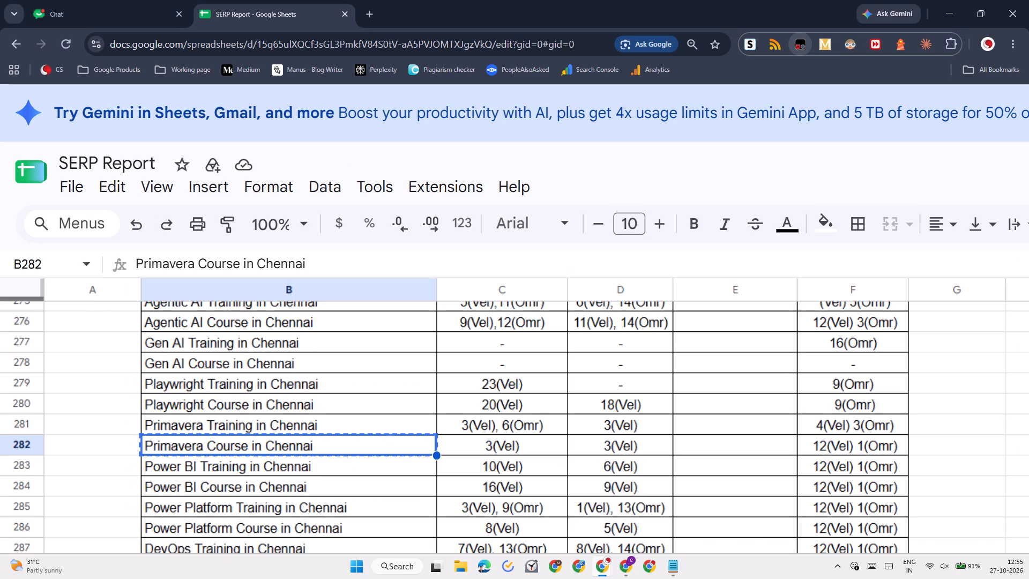
{"action": "triple_click", "coordinate": [861, 448]}
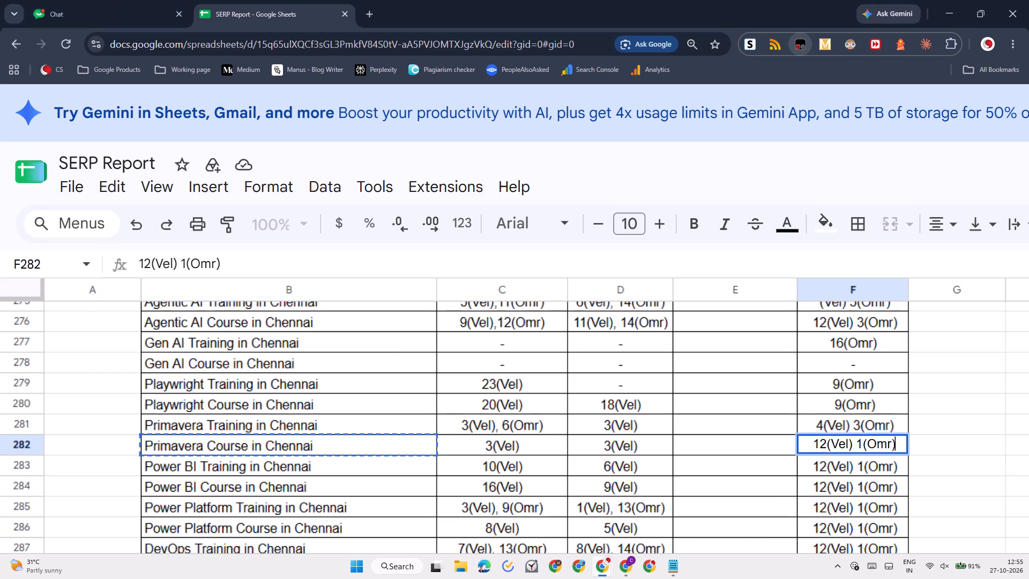
{"action": "left_click", "coordinate": [860, 438]}
{"action": "key", "text": "BackSpace"}
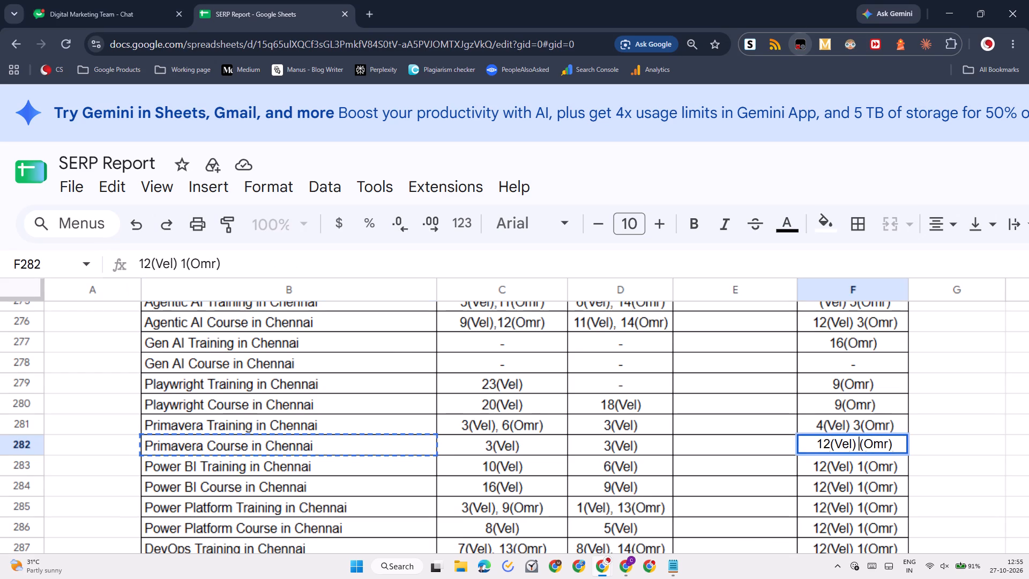
{"action": "key", "text": "3"}
{"action": "key", "text": "Left"}
{"action": "key", "text": "Left"}
{"action": "key", "text": "Left"}
{"action": "key", "text": "Left"}
{"action": "key", "text": "Left"}
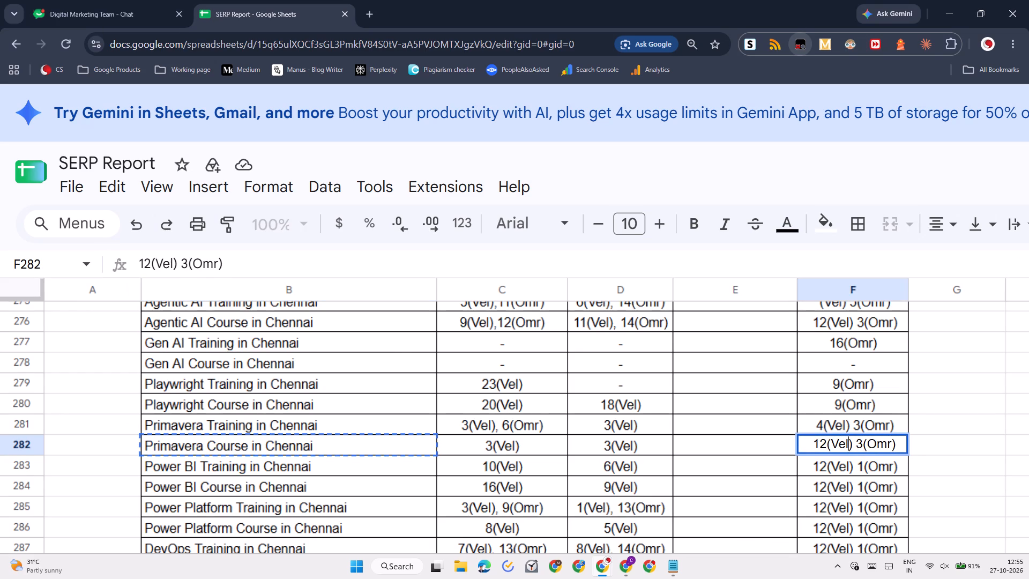
{"action": "key", "text": "Left"}
{"action": "key", "text": "Left"}
{"action": "key", "text": "BackSpace"}
{"action": "key", "text": "BackSpace"}
{"action": "key", "text": "4"}
{"action": "key", "text": "Return"}
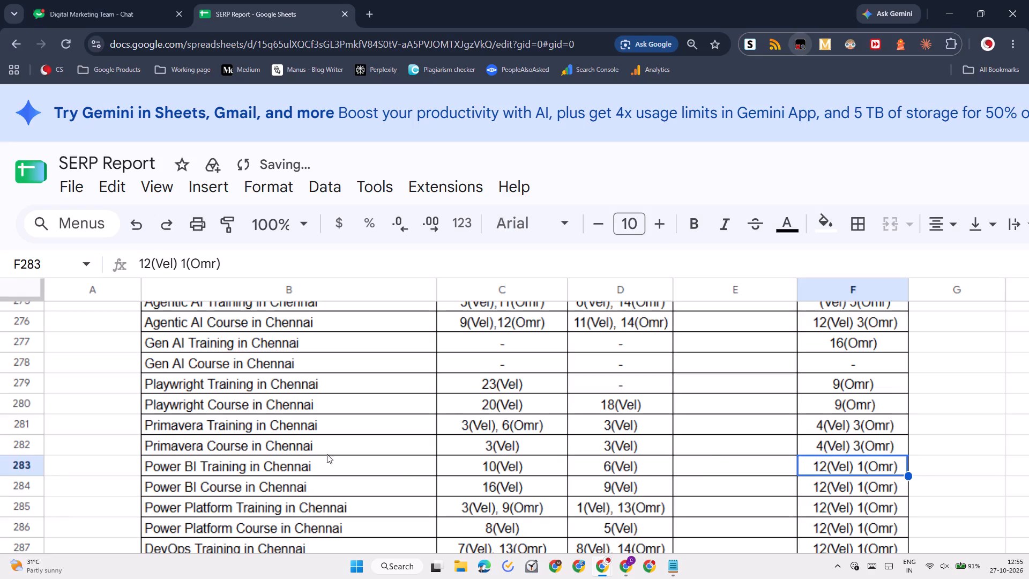
Search Google Places for Power BI Training in Chennai, using the keyword copied from the SERP Report.
{"action": "left_click", "coordinate": [287, 461]}
{"action": "key", "text": "ctrl+c"}
{"action": "key", "text": "alt+Tab"}
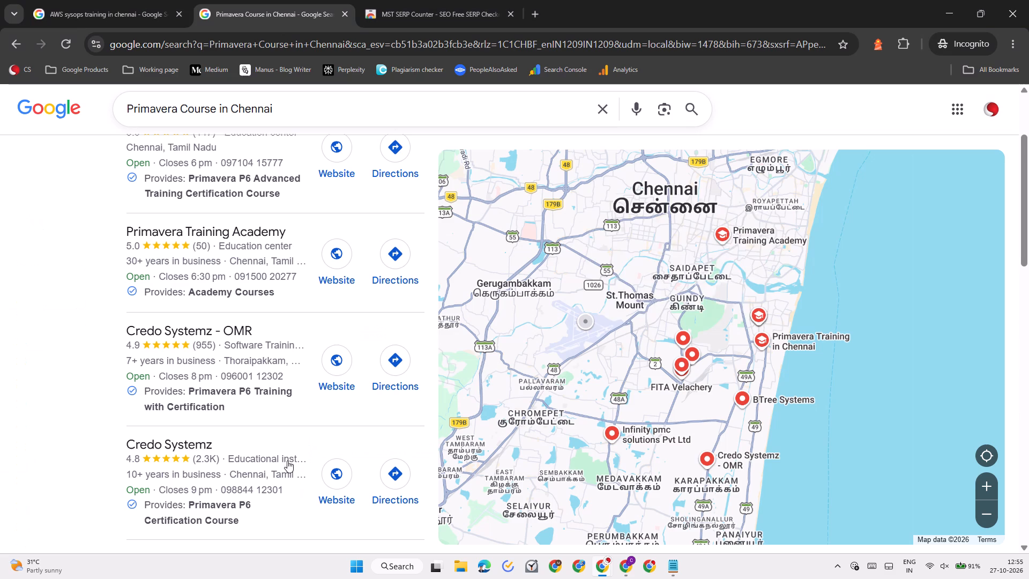
{"action": "left_click", "coordinate": [304, 126]}
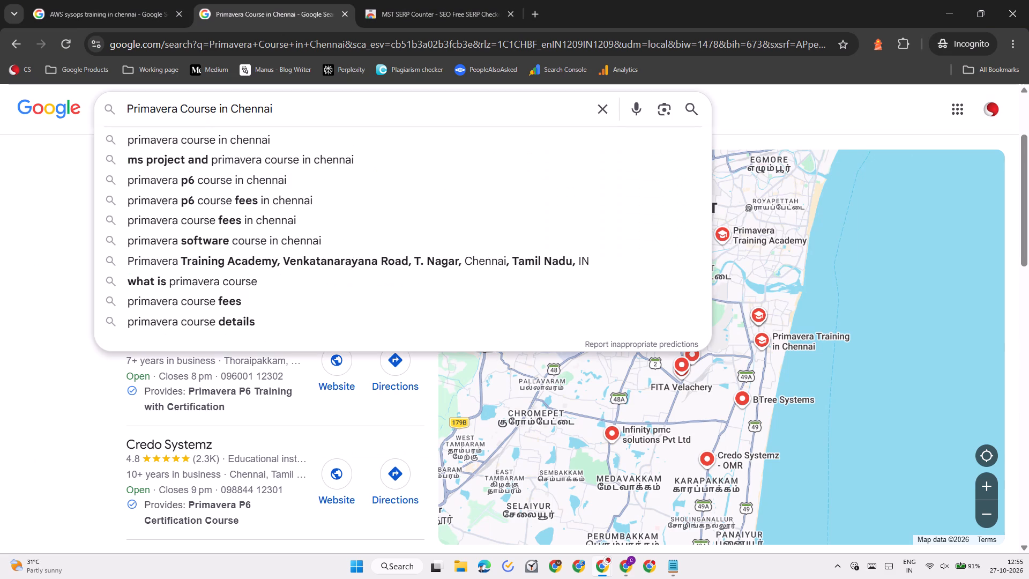
{"action": "left_click_drag", "start_coordinate": [287, 101], "coordinate": [68, 93]}
{"action": "key", "text": "ctrl+v"}
{"action": "key", "text": "ctrl+Return"}
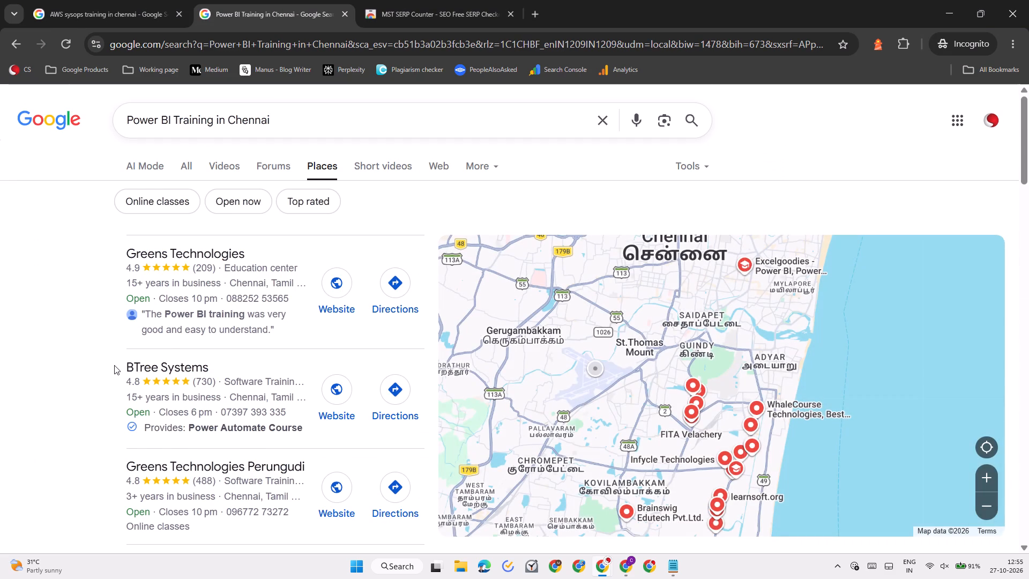
Examine the Places results for Power BI Training in Chennai to count the positions of the Credo Systemz Velachery and OMR listings.
{"action": "scroll", "coordinate": [114, 365], "scroll_direction": "down", "scroll_amount": 3}
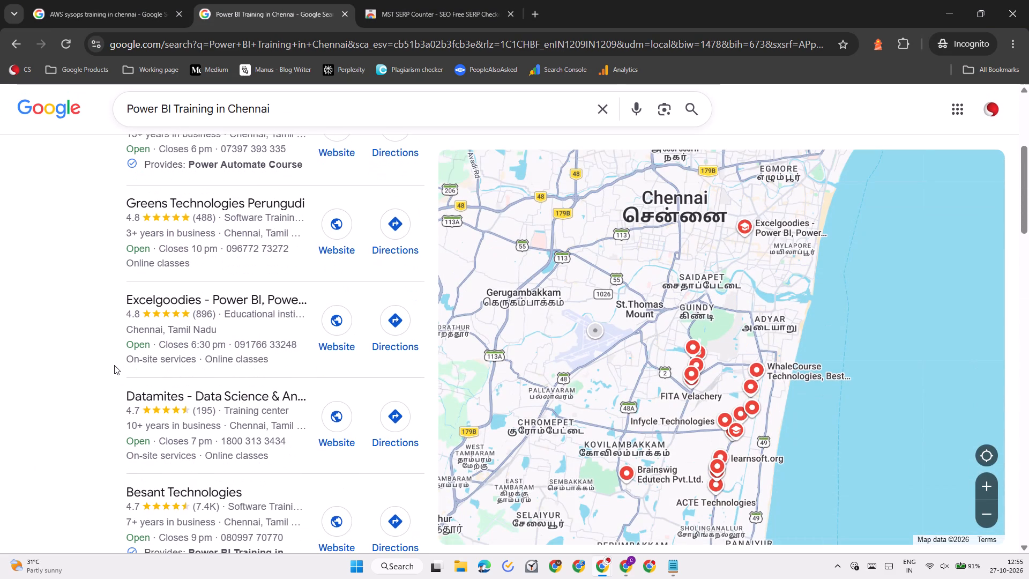
{"action": "scroll", "coordinate": [114, 365], "scroll_direction": "left", "scroll_amount": 1}
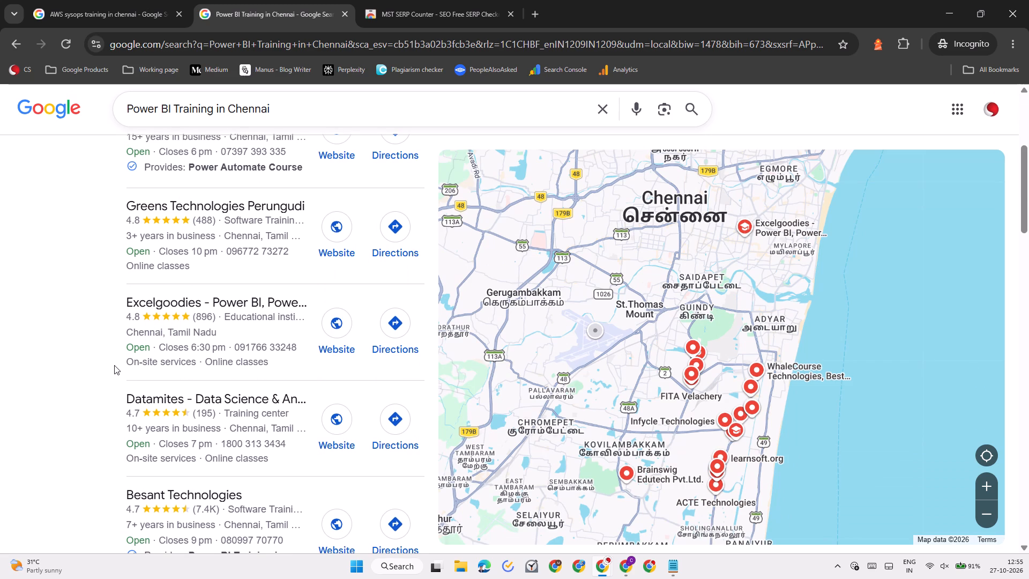
{"action": "scroll", "coordinate": [80, 403], "scroll_direction": "down", "scroll_amount": 4}
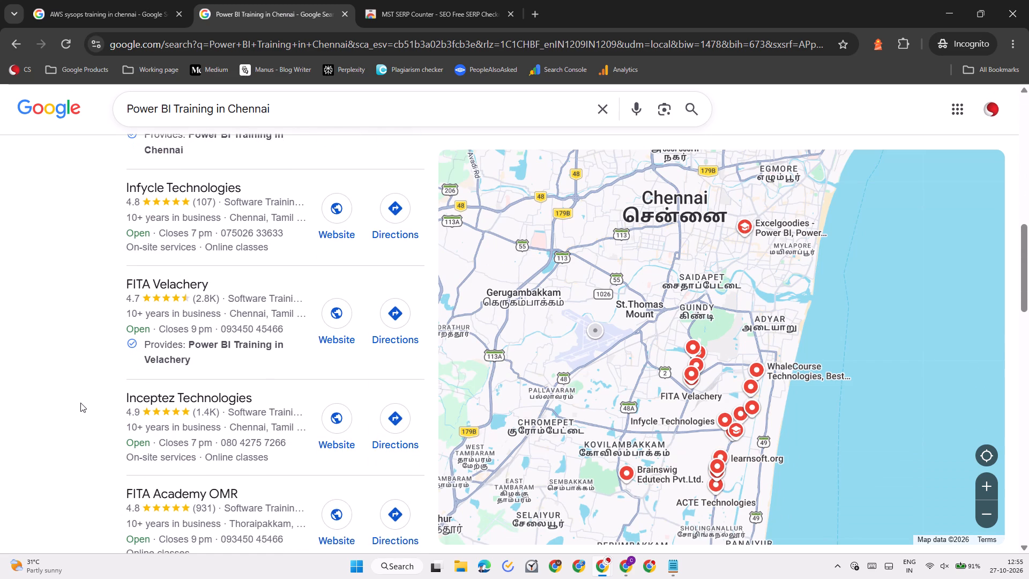
{"action": "scroll", "coordinate": [180, 205], "scroll_direction": "down", "scroll_amount": 1}
{"action": "scroll", "coordinate": [155, 325], "scroll_direction": "down", "scroll_amount": 1}
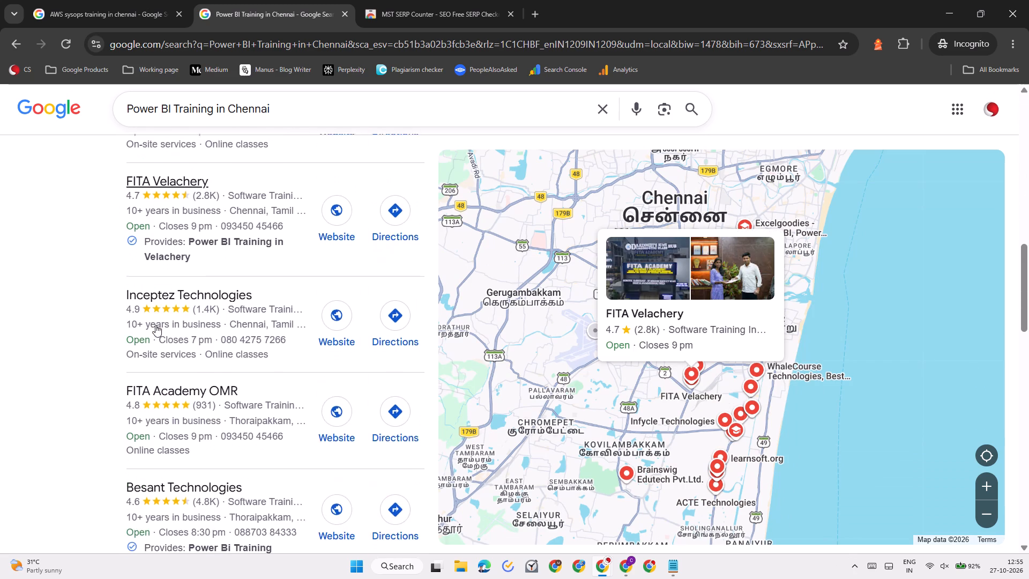
{"action": "scroll", "coordinate": [125, 324], "scroll_direction": "down", "scroll_amount": 4}
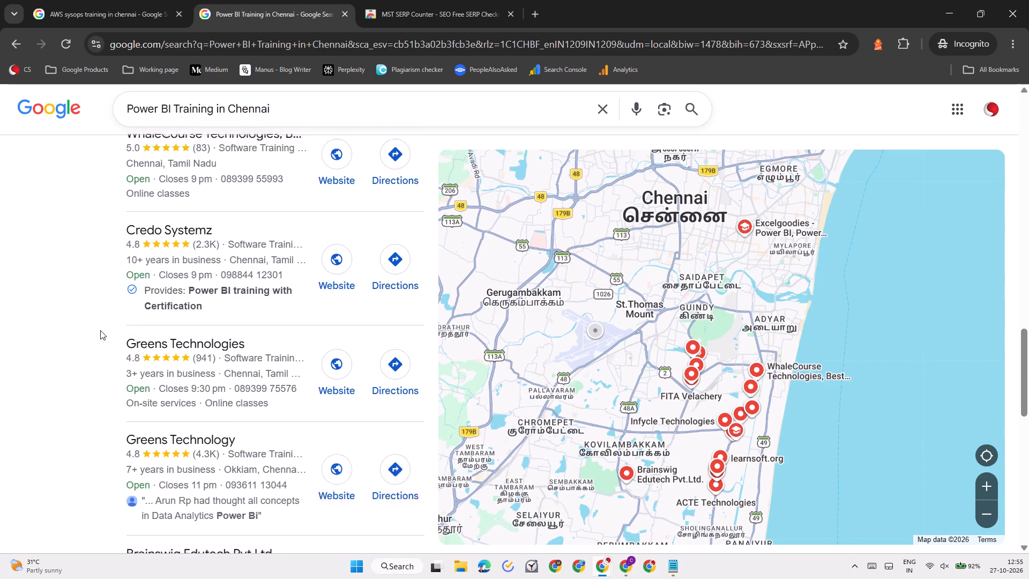
{"action": "scroll", "coordinate": [100, 330], "scroll_direction": "down", "scroll_amount": 7}
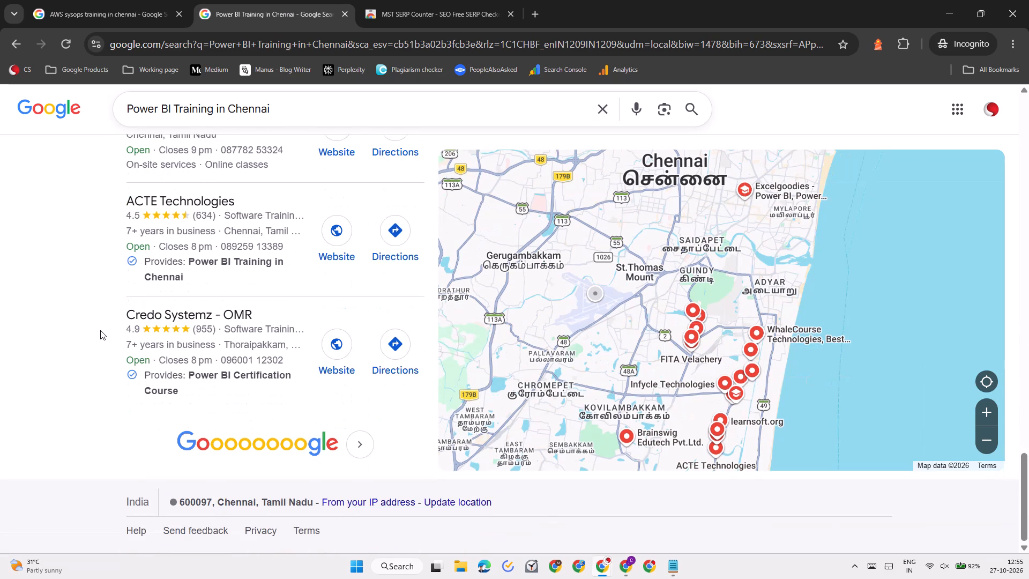
{"action": "scroll", "coordinate": [100, 330], "scroll_direction": "up", "scroll_amount": 2}
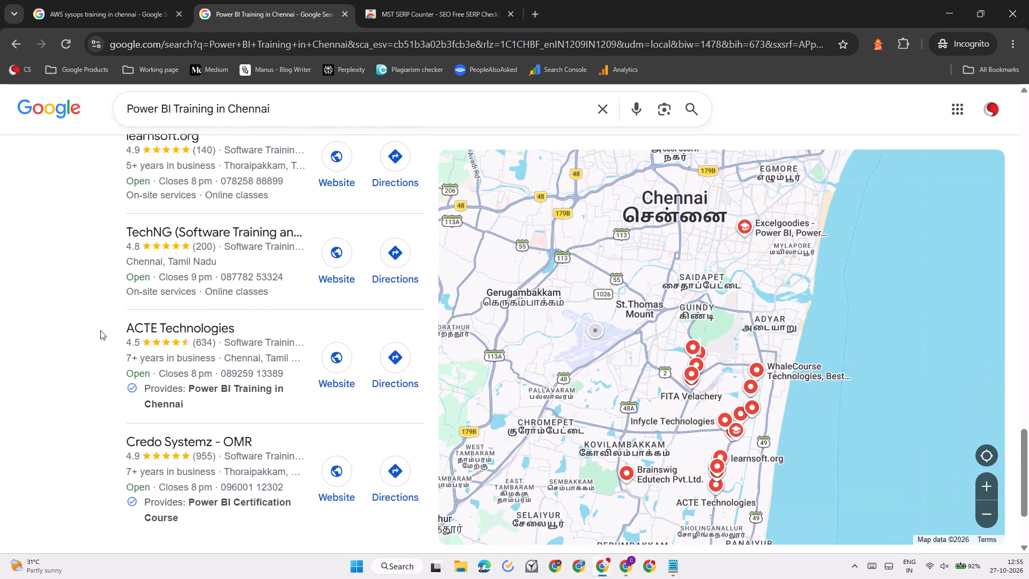
{"action": "scroll", "coordinate": [100, 330], "scroll_direction": "up", "scroll_amount": 4}
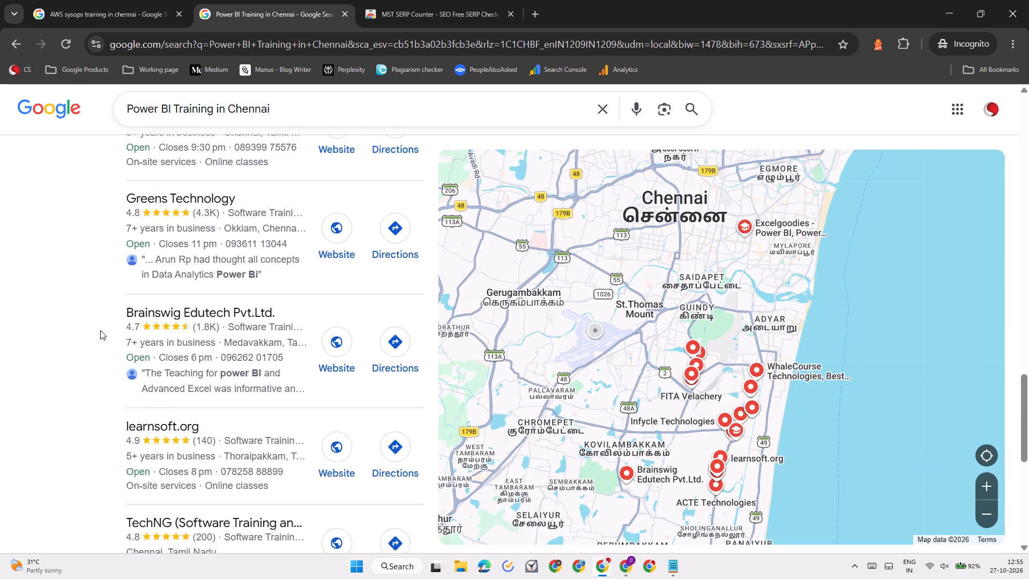
{"action": "scroll", "coordinate": [100, 330], "scroll_direction": "up", "scroll_amount": 1}
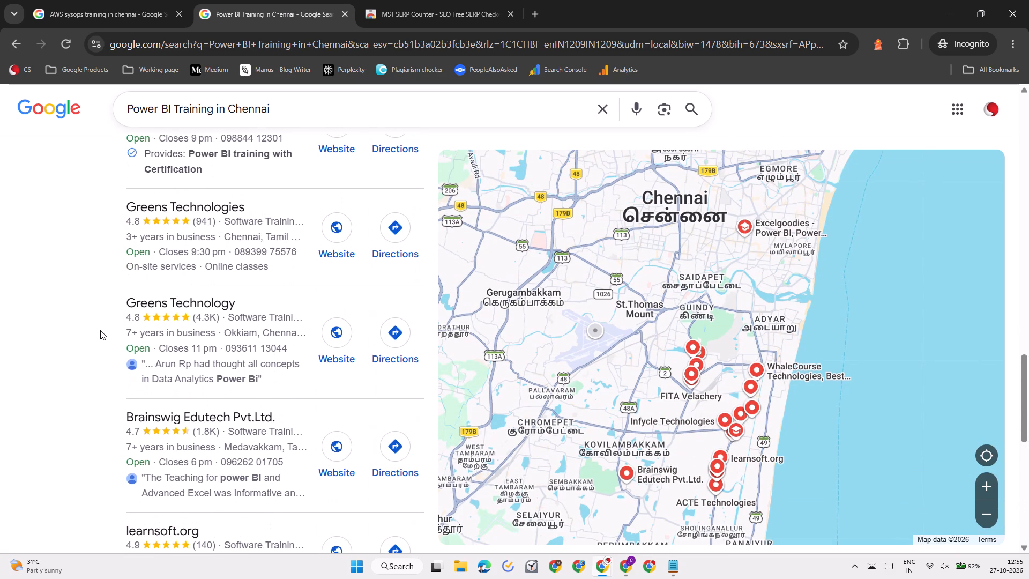
{"action": "scroll", "coordinate": [100, 330], "scroll_direction": "up", "scroll_amount": 2}
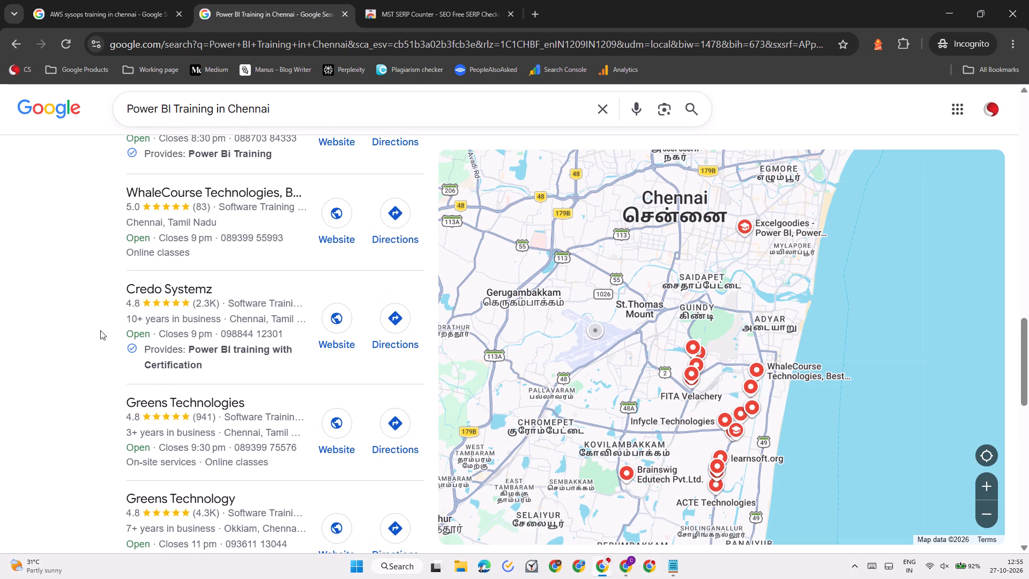
{"action": "scroll", "coordinate": [100, 334], "scroll_direction": "up", "scroll_amount": 1}
In the SERP Report sheet, set the column F ranking for Power BI Training in Chennai to 13(Vel) 20(Omr).
{"action": "key", "text": "alt+Tab"}
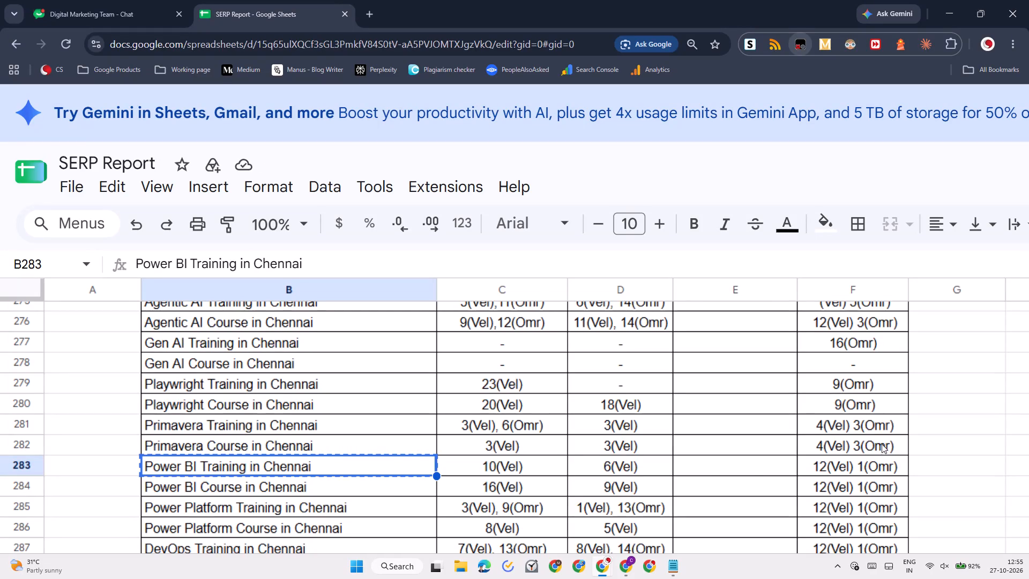
{"action": "triple_click", "coordinate": [848, 471]}
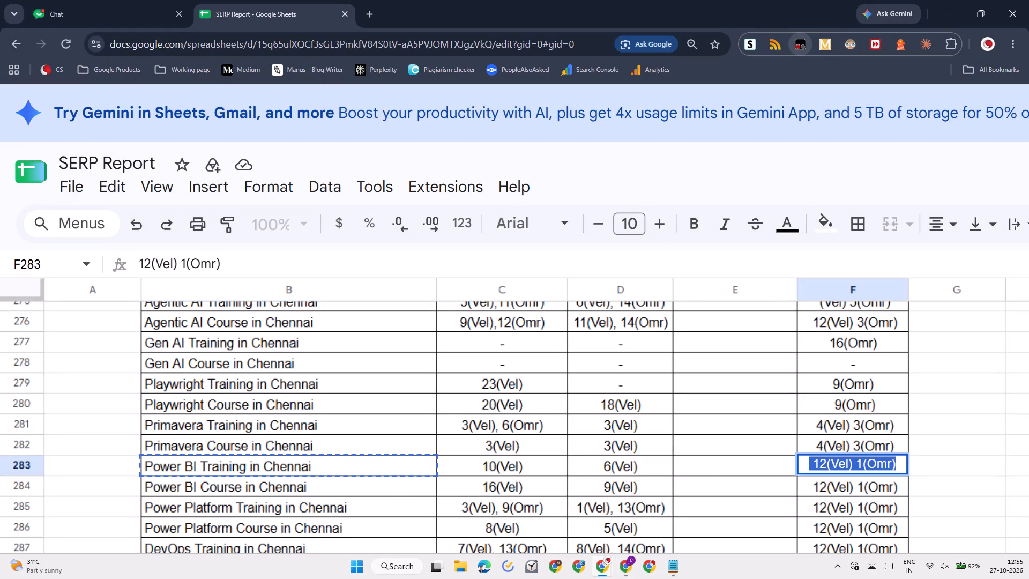
{"action": "left_click", "coordinate": [824, 466]}
{"action": "key", "text": "BackSpace"}
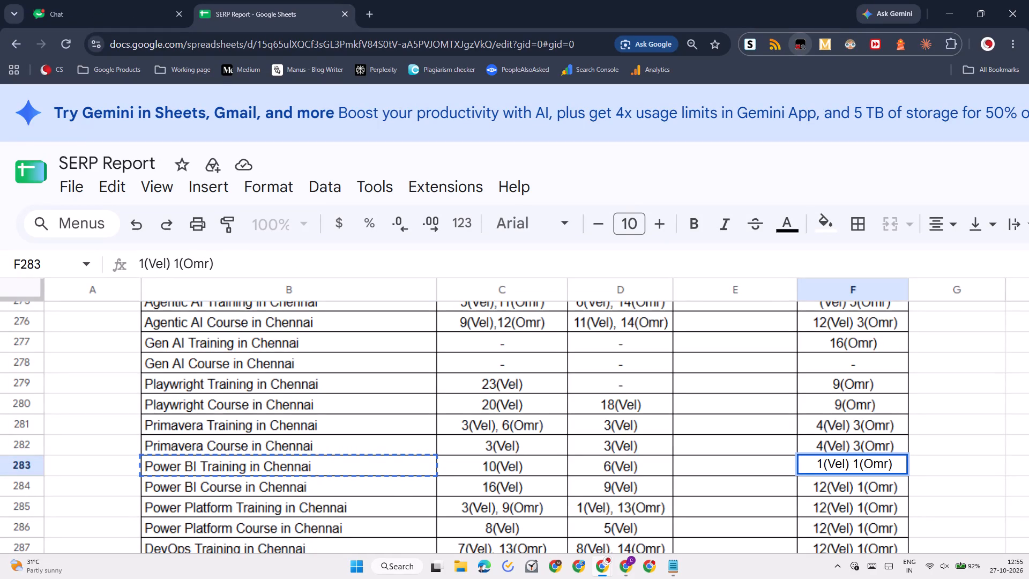
{"action": "key", "text": "3"}
{"action": "key", "text": "Right"}
{"action": "key", "text": "Right"}
{"action": "key", "text": "Right"}
{"action": "key", "text": "Right"}
{"action": "key", "text": "Right"}
{"action": "key", "text": "Right"}
{"action": "key", "text": "Right"}
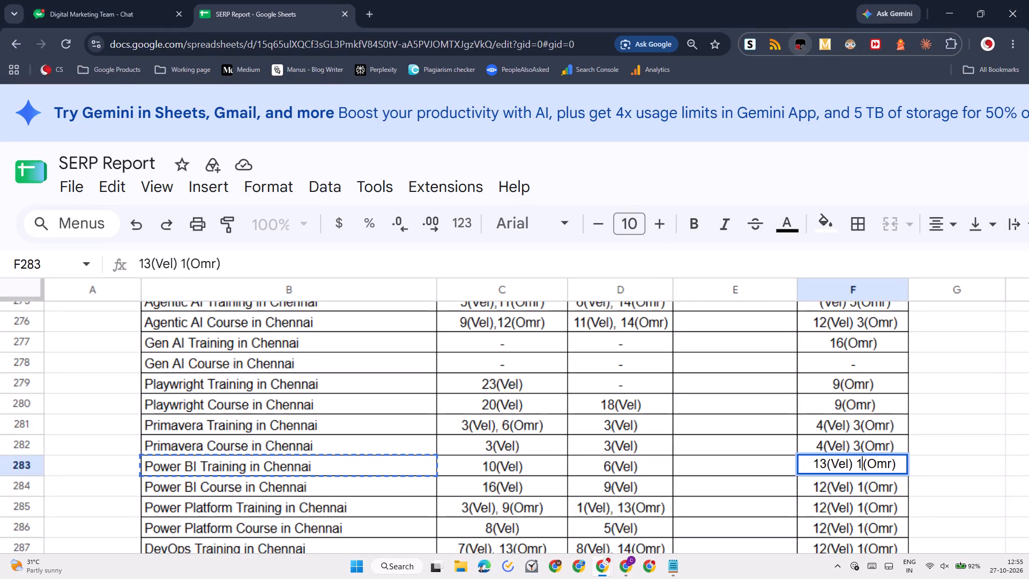
{"action": "key", "text": "BackSpace"}
{"action": "type", "text": "20"}
{"action": "key", "text": "Return"}
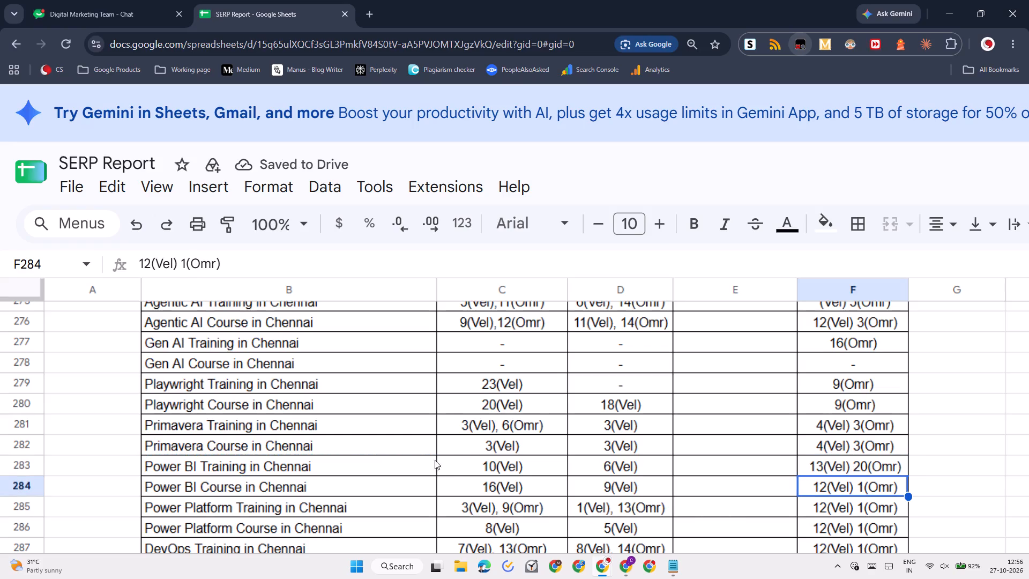
Search Google Places for Power BI Course in Chennai, using the keyword copied from the SERP Report.
{"action": "left_click", "coordinate": [350, 493]}
{"action": "key", "text": "ctrl+c"}
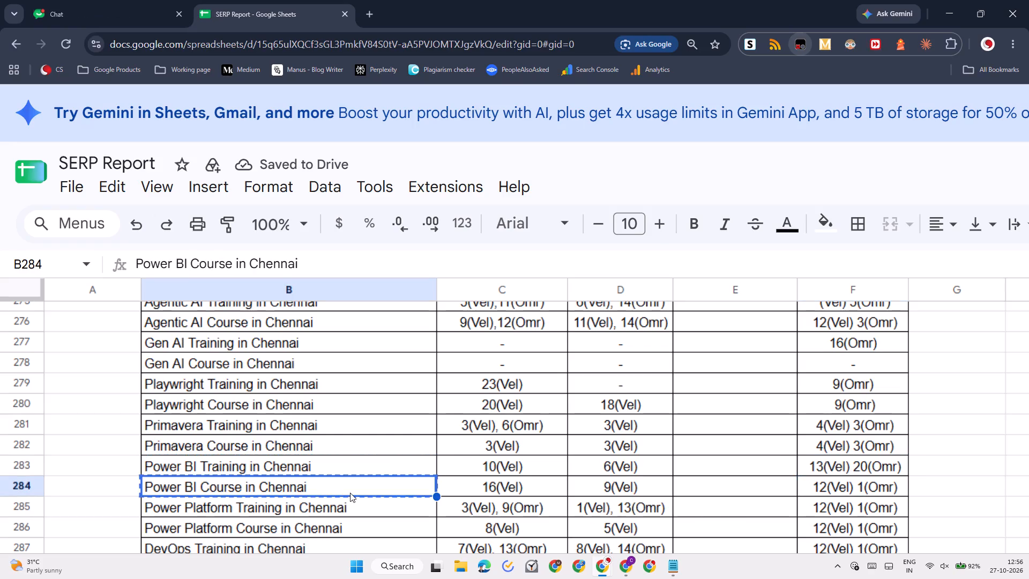
{"action": "key", "text": "alt+Tab"}
{"action": "left_click", "coordinate": [320, 102]}
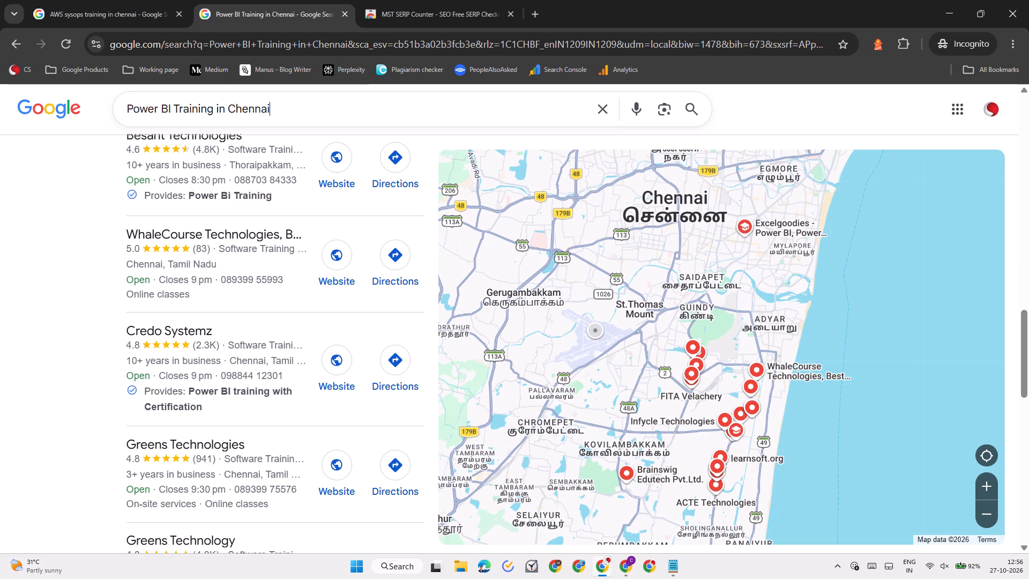
{"action": "key", "text": "ctrl+a"}
{"action": "key", "text": "ctrl+v"}
{"action": "key", "text": "Return"}
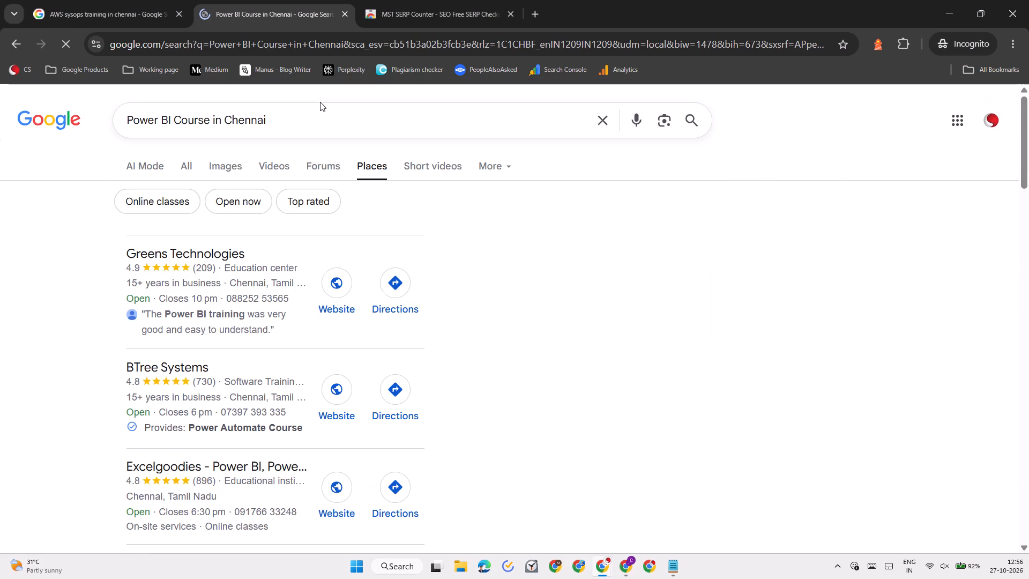
Examine the Places results for Power BI Course in Chennai to count the positions of the Credo Systemz Velachery and OMR listings.
{"action": "scroll", "coordinate": [154, 194], "scroll_direction": "left", "scroll_amount": 1}
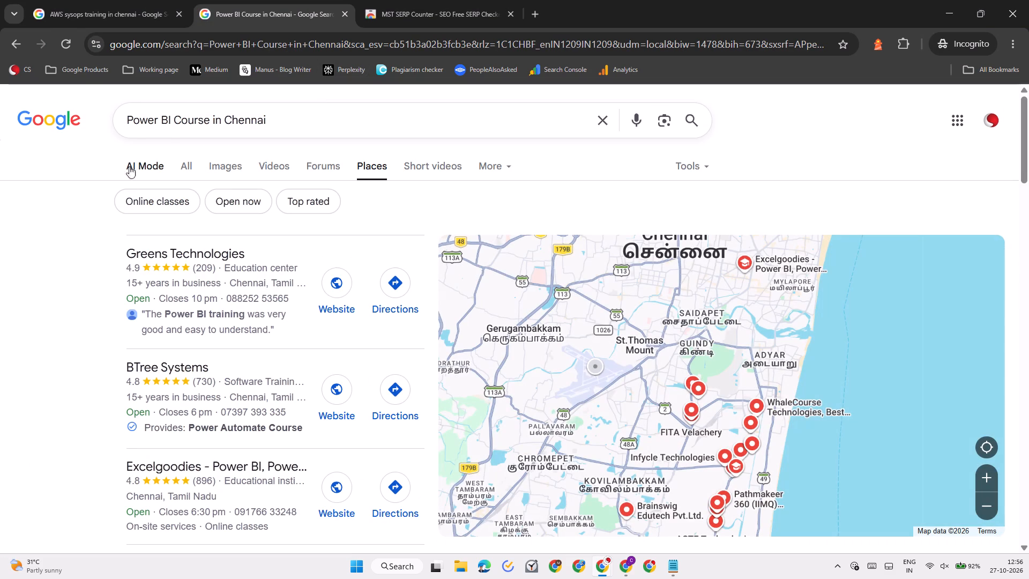
{"action": "scroll", "coordinate": [41, 451], "scroll_direction": "down", "scroll_amount": 2}
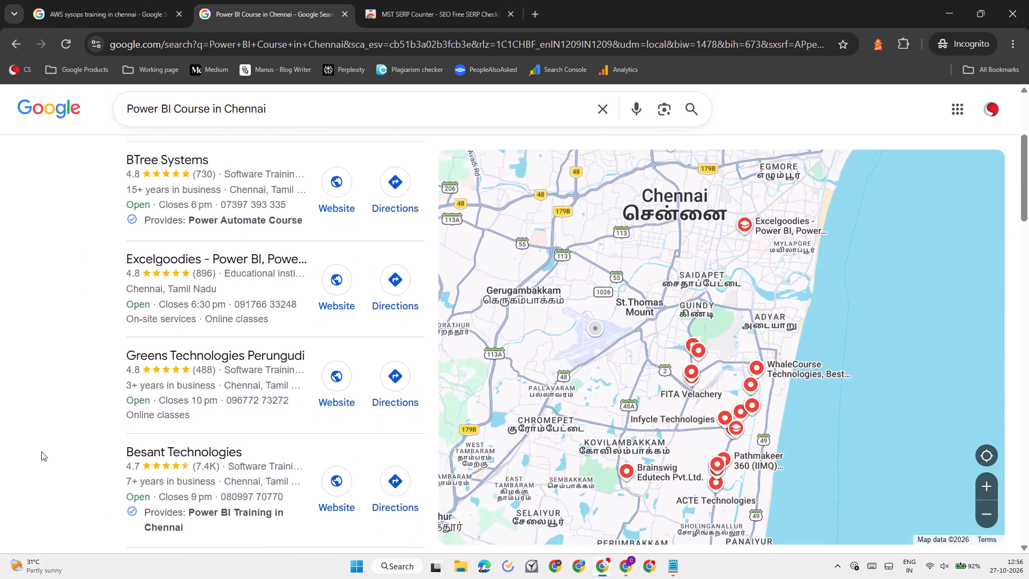
{"action": "scroll", "coordinate": [41, 451], "scroll_direction": "left", "scroll_amount": 1}
{"action": "scroll", "coordinate": [41, 451], "scroll_direction": "down", "scroll_amount": 2}
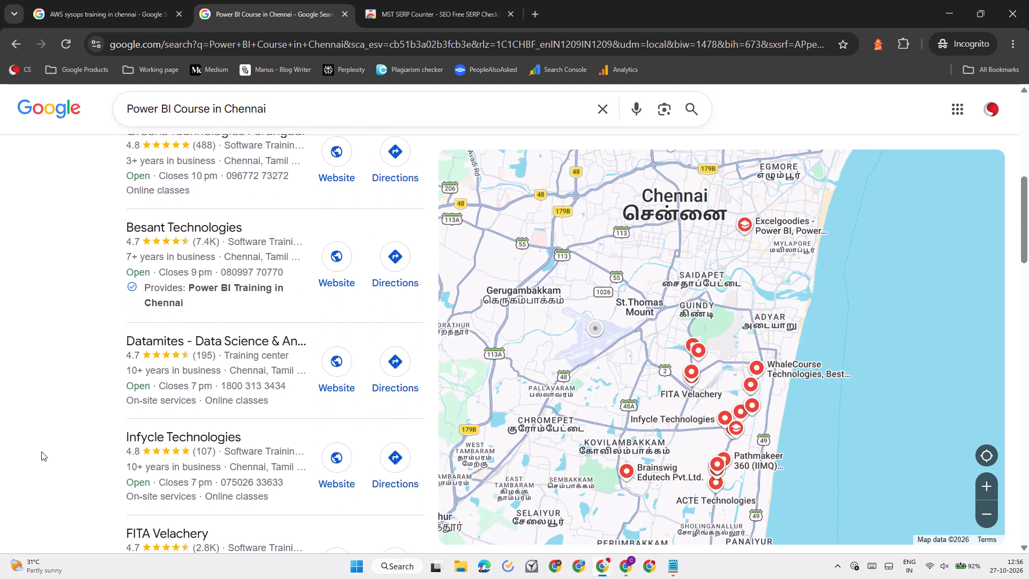
{"action": "scroll", "coordinate": [41, 451], "scroll_direction": "down", "scroll_amount": 5}
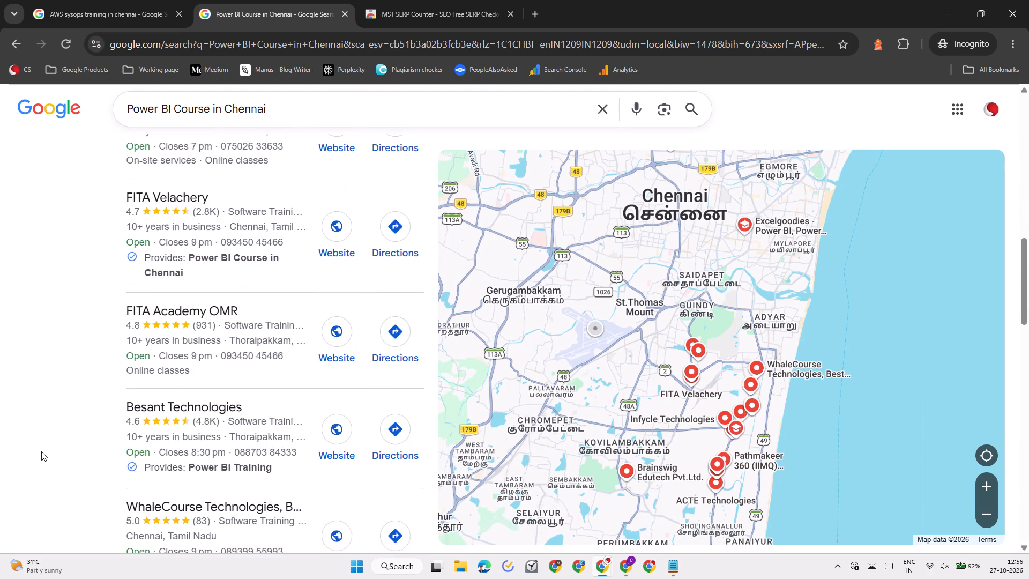
{"action": "scroll", "coordinate": [41, 451], "scroll_direction": "down", "scroll_amount": 7}
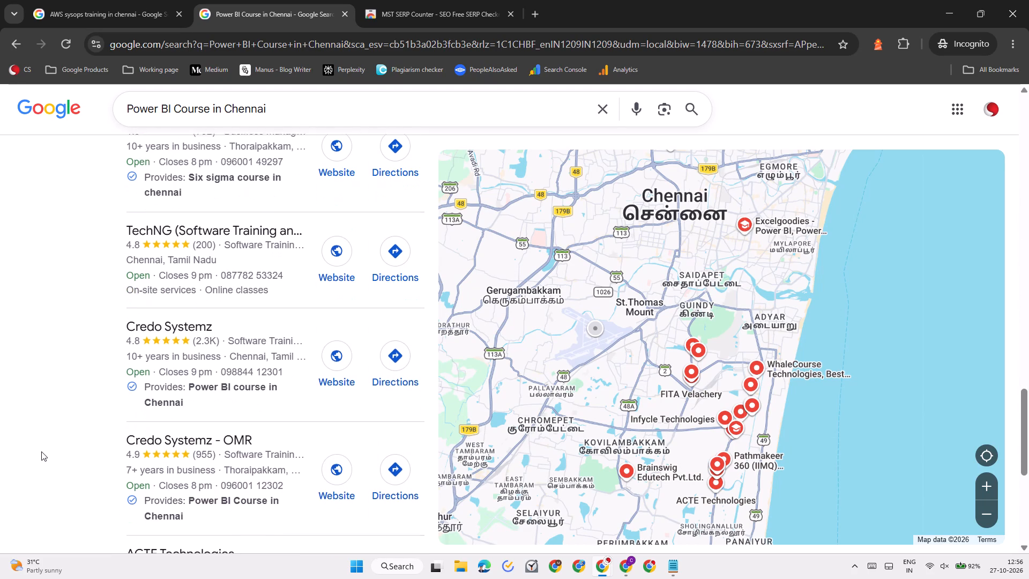
{"action": "scroll", "coordinate": [41, 451], "scroll_direction": "down", "scroll_amount": 2}
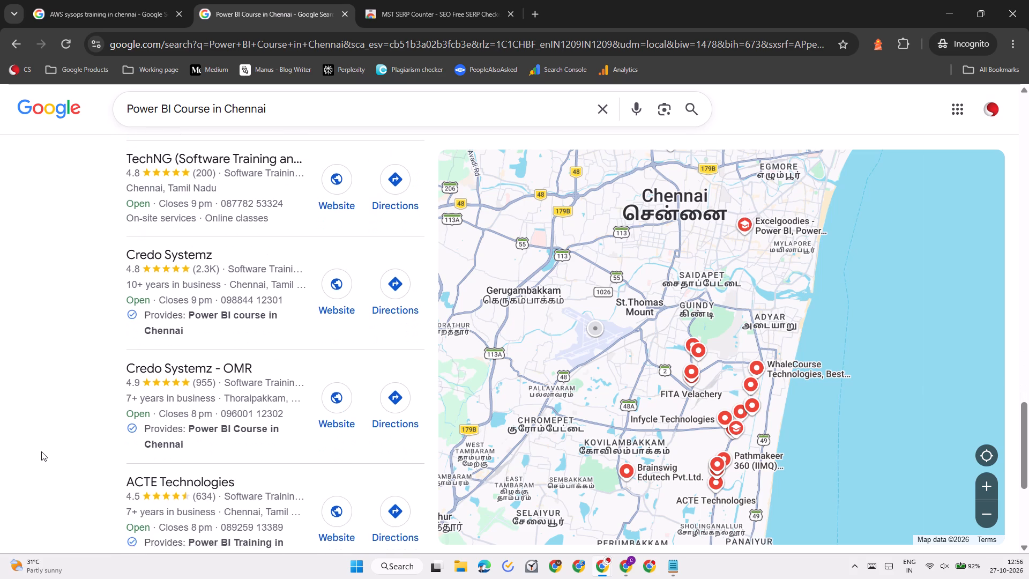
{"action": "scroll", "coordinate": [41, 451], "scroll_direction": "down", "scroll_amount": 1}
In the SERP Report sheet, set the column F ranking for Power BI Course in Chennai to 17(Vel) 18(Omr).
{"action": "key", "text": "alt+Tab"}
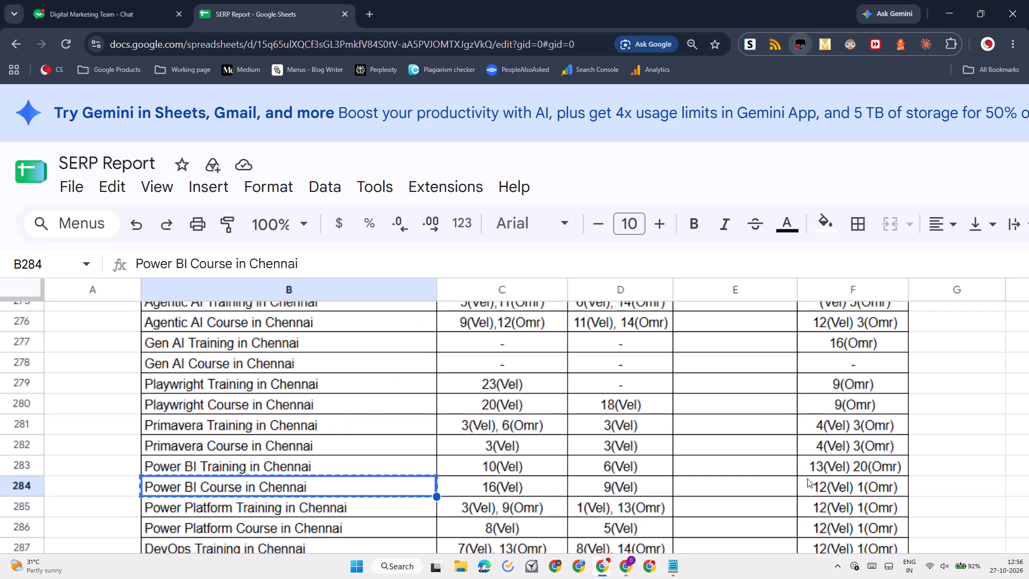
{"action": "triple_click", "coordinate": [857, 484]}
{"action": "left_click", "coordinate": [857, 484]}
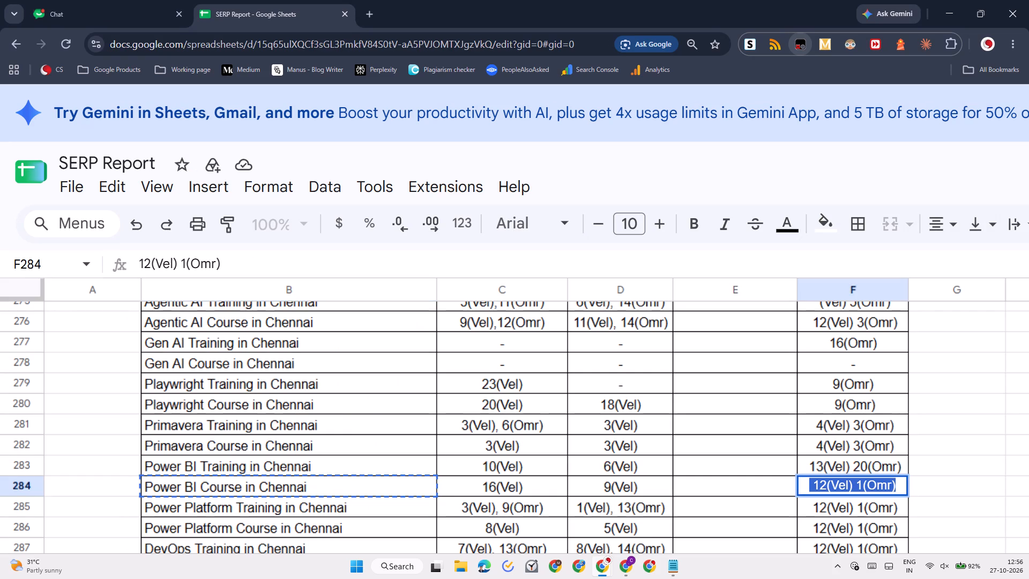
{"action": "left_click", "coordinate": [822, 482]}
{"action": "key", "text": "Right"}
{"action": "key", "text": "BackSpace"}
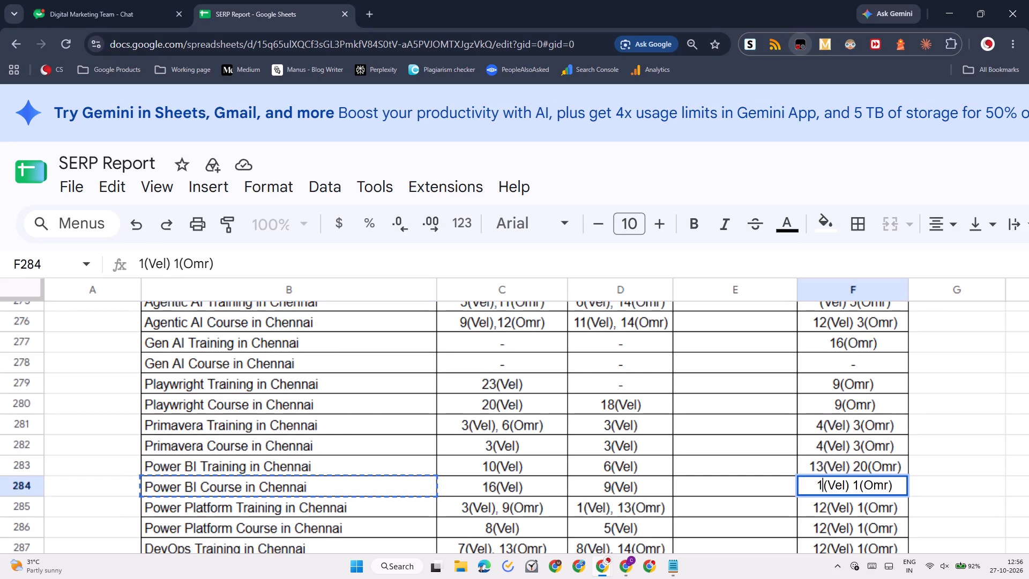
{"action": "key", "text": "7"}
{"action": "key", "text": "Right"}
{"action": "key", "text": "Right"}
{"action": "key", "text": "Right"}
{"action": "key", "text": "Right"}
{"action": "key", "text": "Right"}
{"action": "key", "text": "Right"}
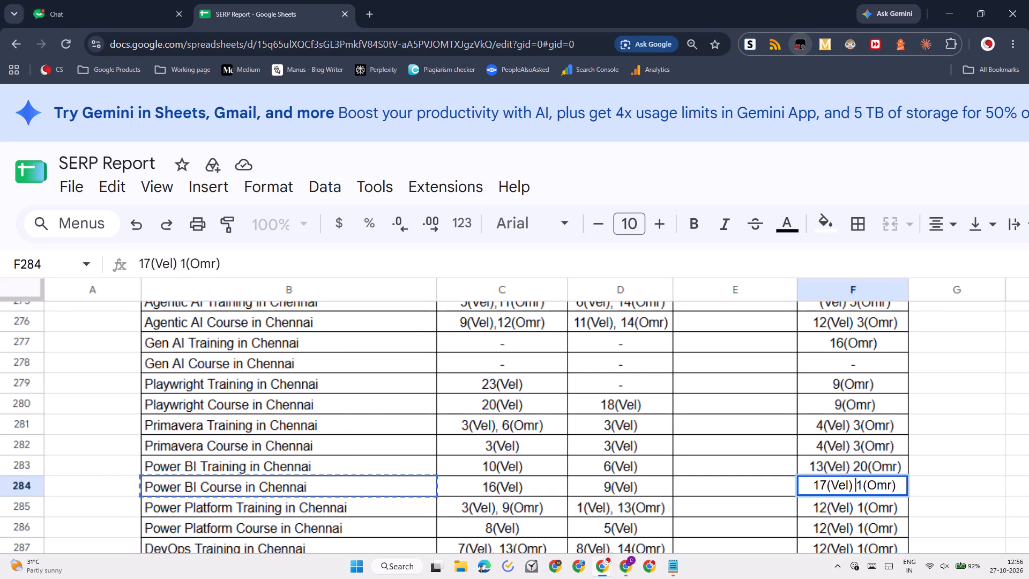
{"action": "key", "text": "Right"}
{"action": "key", "text": "BackSpace"}
{"action": "type", "text": "18"}
{"action": "key", "text": "Return"}
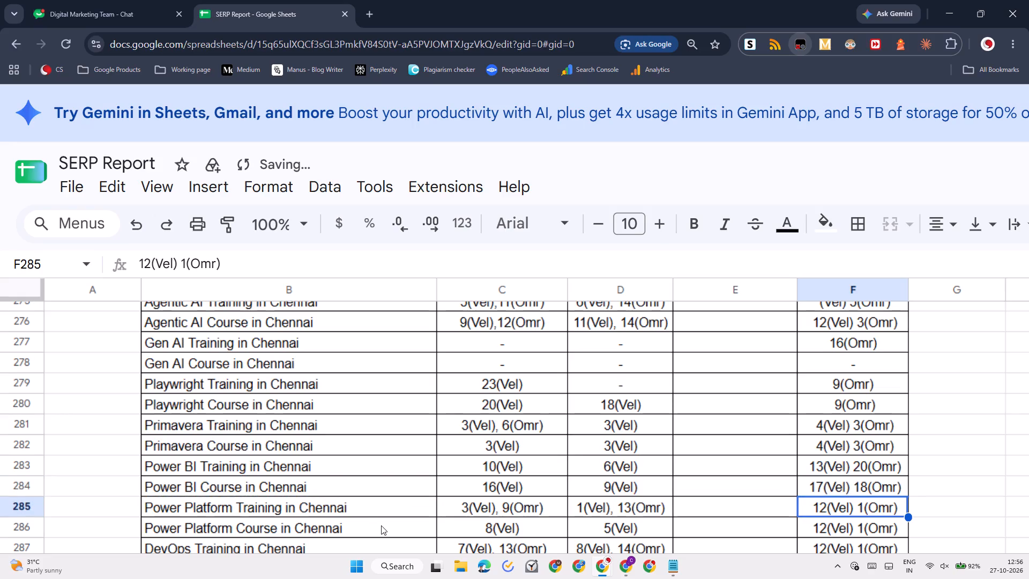
Search Google Places for Power Platform Training in Chennai, using the keyword copied from the SERP Report.
{"action": "left_click", "coordinate": [329, 499]}
{"action": "left_click", "coordinate": [322, 506]}
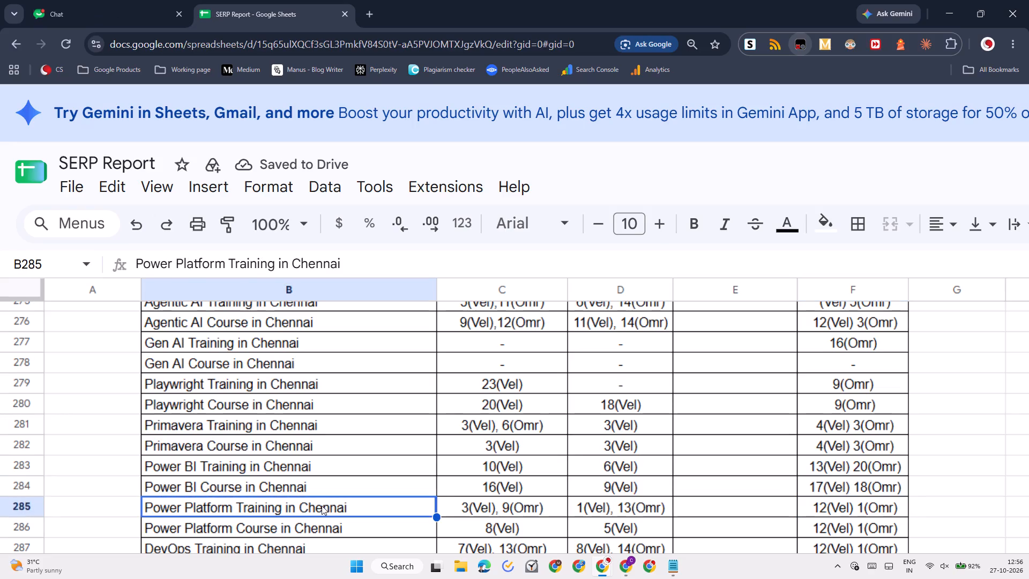
{"action": "key", "text": "ctrl+c"}
{"action": "key", "text": "alt+Tab"}
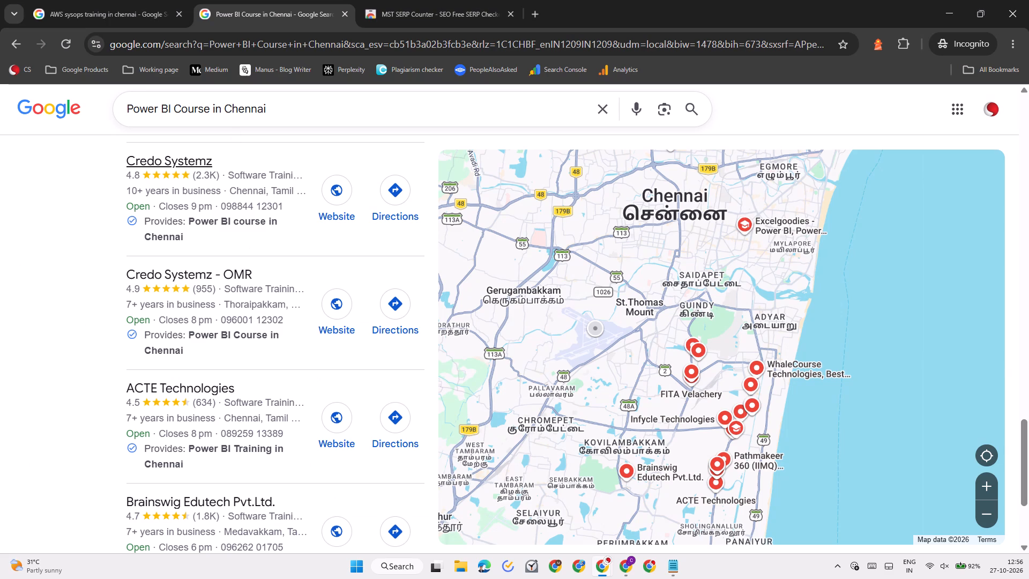
{"action": "left_click_drag", "start_coordinate": [294, 111], "coordinate": [81, 105]}
{"action": "key", "text": "ctrl+v"}
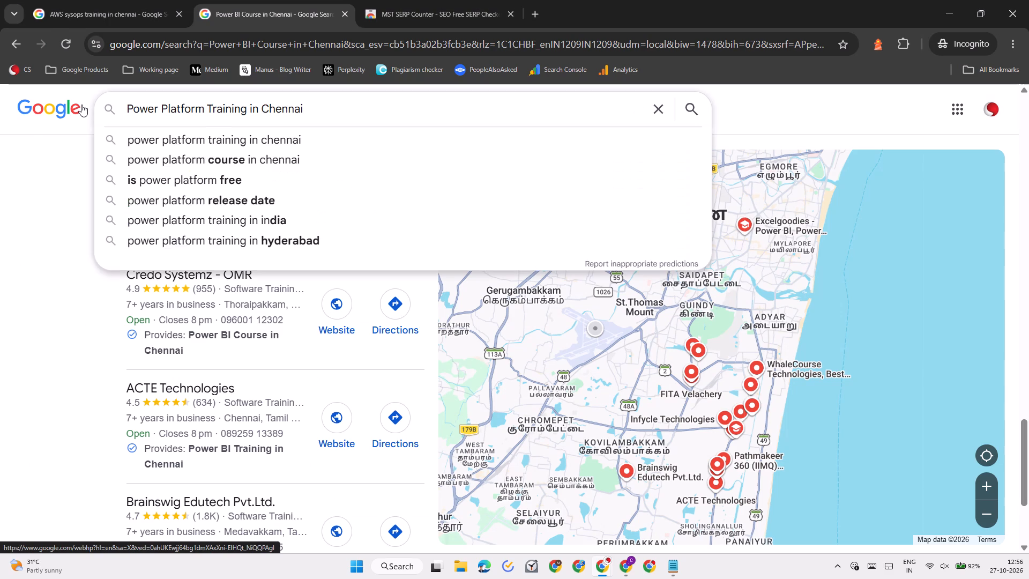
{"action": "key", "text": "Return"}
Check both Credo Systemz positions in the Places results and set Power Platform Training in Chennai's column F ranking to 7(Vel) 2(Omr).
{"action": "scroll", "coordinate": [73, 245], "scroll_direction": "down", "scroll_amount": 2}
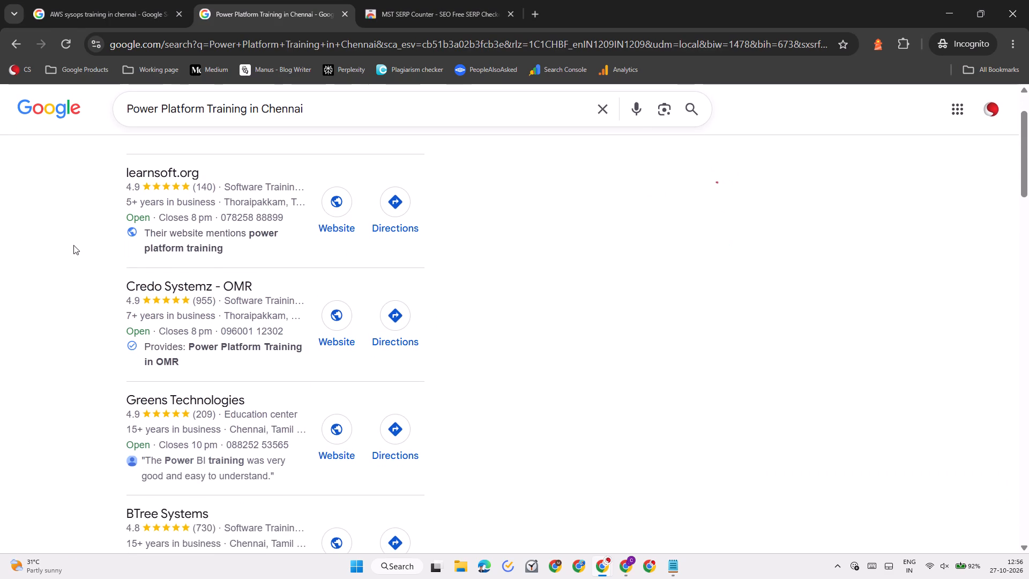
{"action": "scroll", "coordinate": [73, 245], "scroll_direction": "down", "scroll_amount": 2}
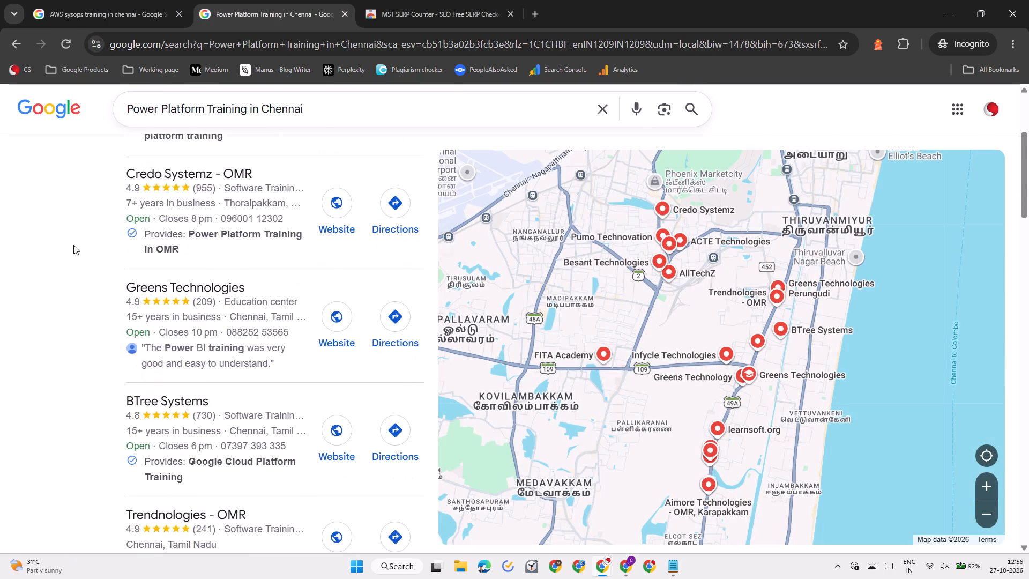
{"action": "scroll", "coordinate": [73, 245], "scroll_direction": "down", "scroll_amount": 3}
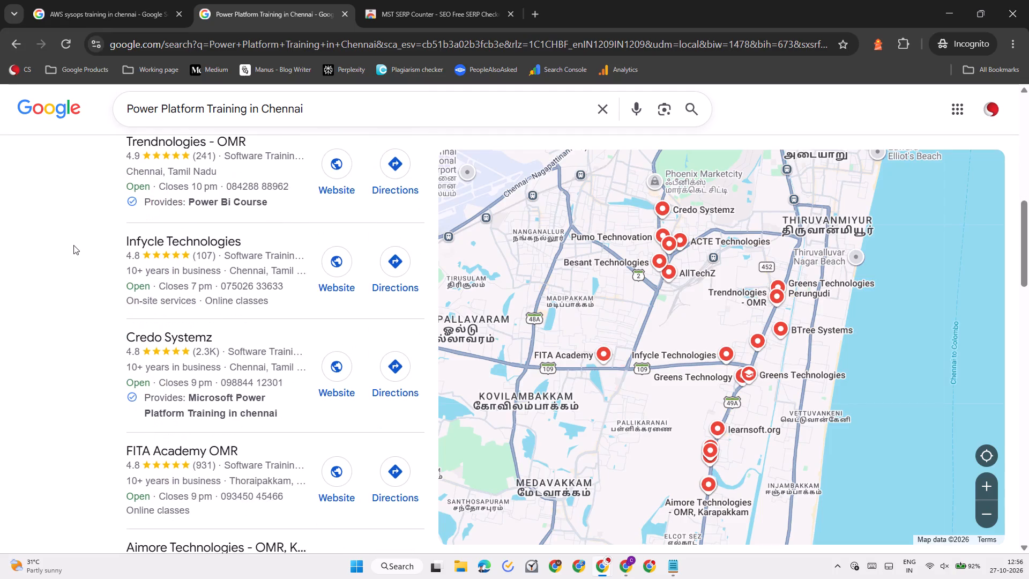
{"action": "key", "text": "alt+Tab"}
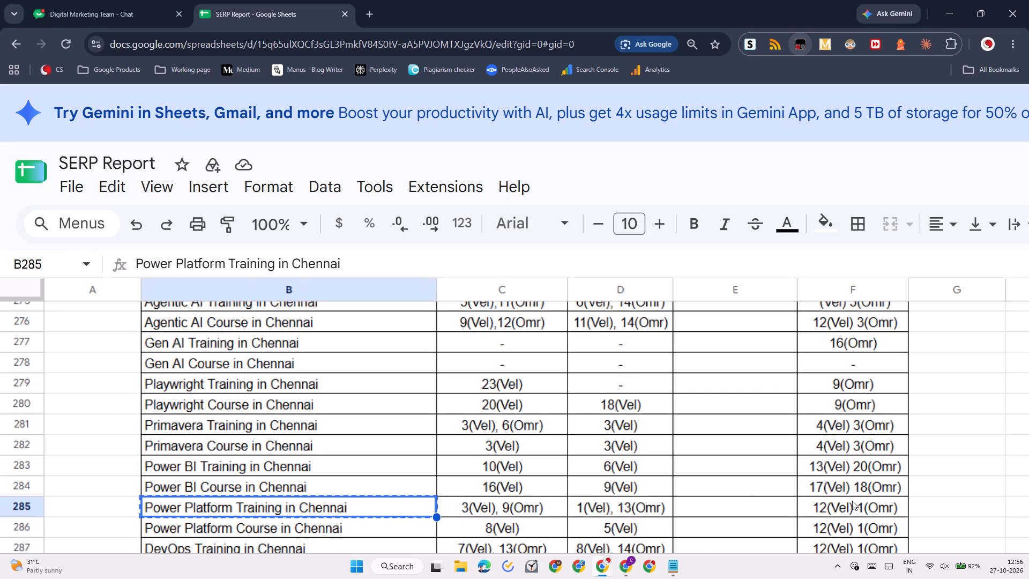
{"action": "triple_click", "coordinate": [874, 513]}
{"action": "left_click", "coordinate": [867, 503]}
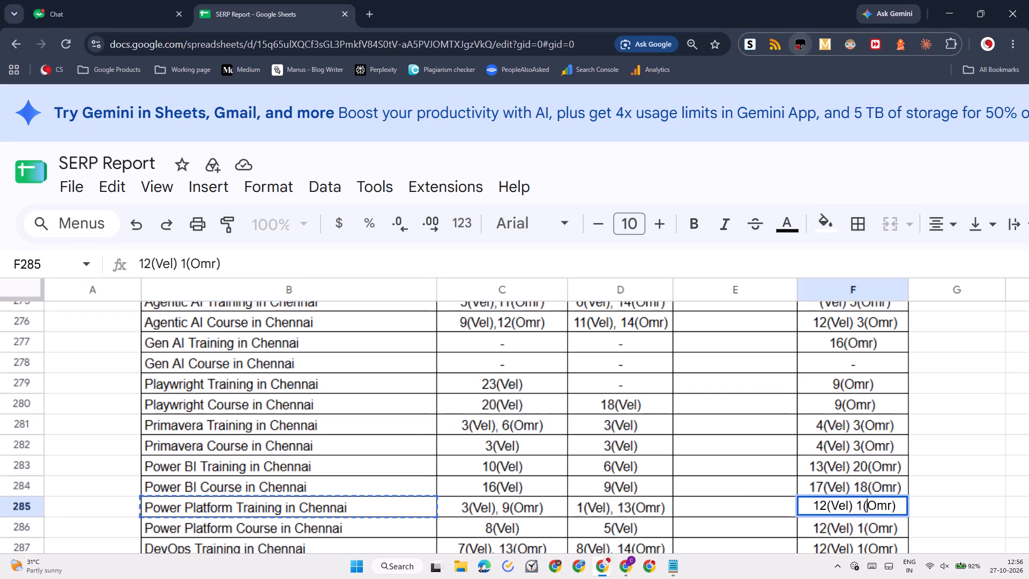
{"action": "key", "text": "Left"}
{"action": "key", "text": "BackSpace"}
{"action": "key", "text": "2"}
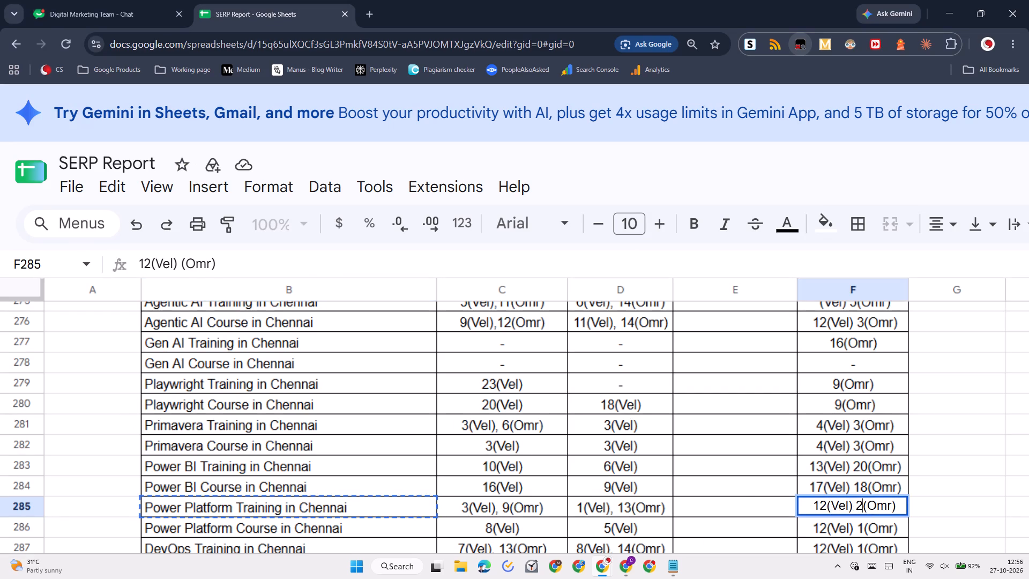
{"action": "key", "text": "Left"}
{"action": "key", "text": "Left"}
{"action": "key", "text": "Left"}
{"action": "key", "text": "Left"}
{"action": "key", "text": "Left"}
{"action": "key", "text": "Left"}
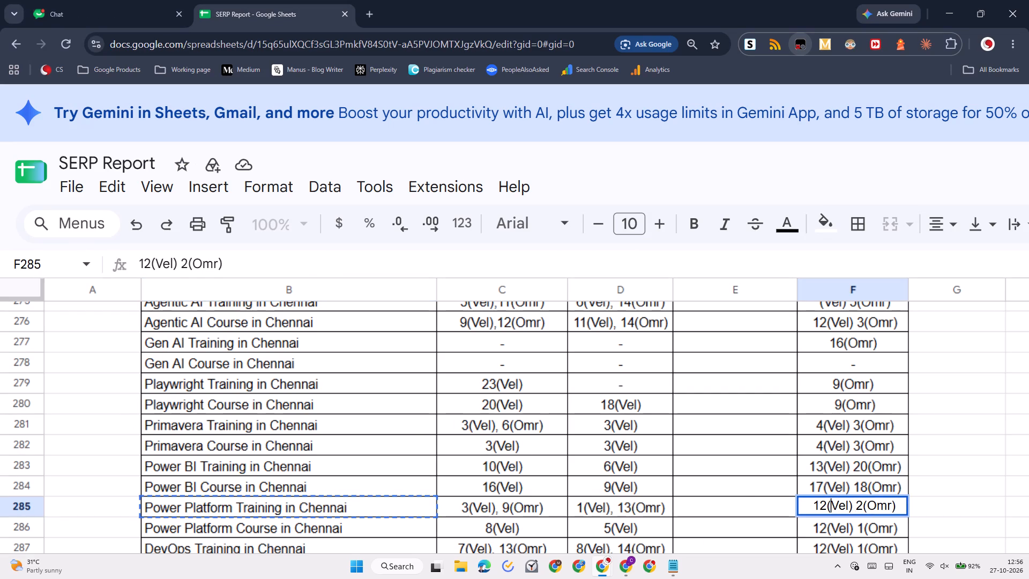
{"action": "key", "text": "Left"}
{"action": "key", "text": "BackSpace"}
{"action": "key", "text": "BackSpace"}
{"action": "key", "text": "7"}
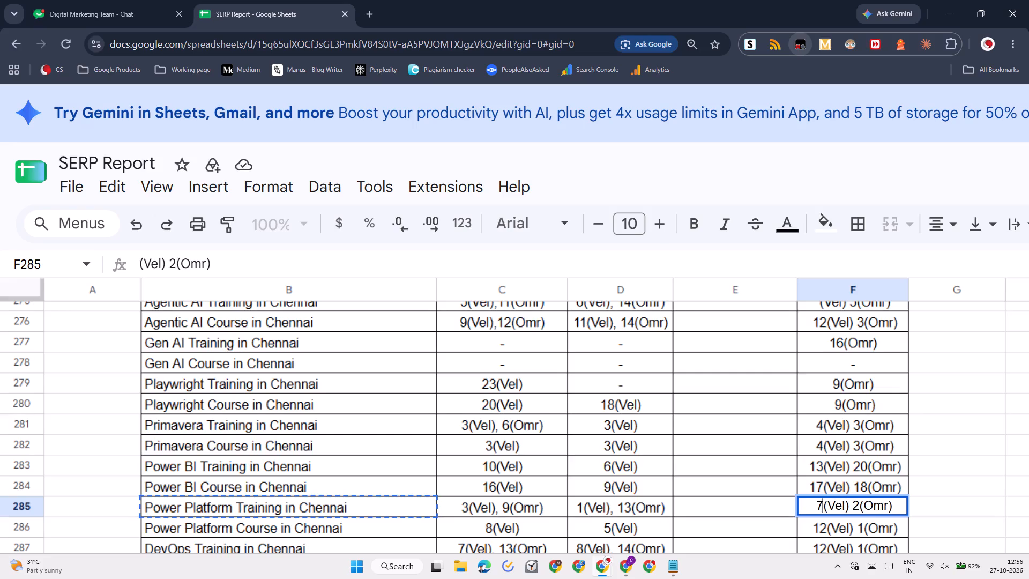
{"action": "key", "text": "Return"}
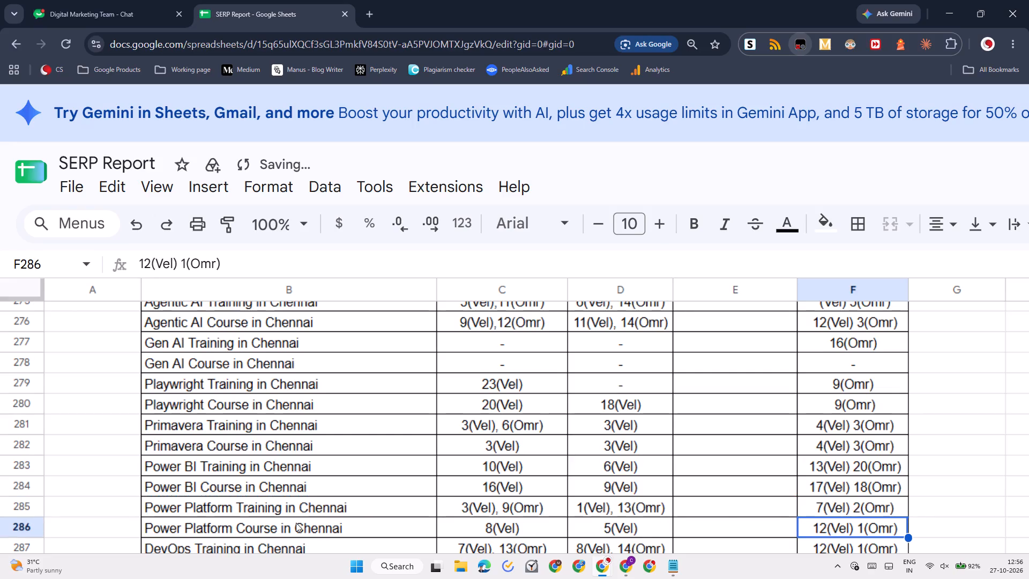
Search Google Places for Power Platform Course in Chennai, using the keyword copied from the SERP Report.
{"action": "left_click", "coordinate": [290, 520]}
{"action": "key", "text": "ctrl+c"}
{"action": "key", "text": "alt+Tab"}
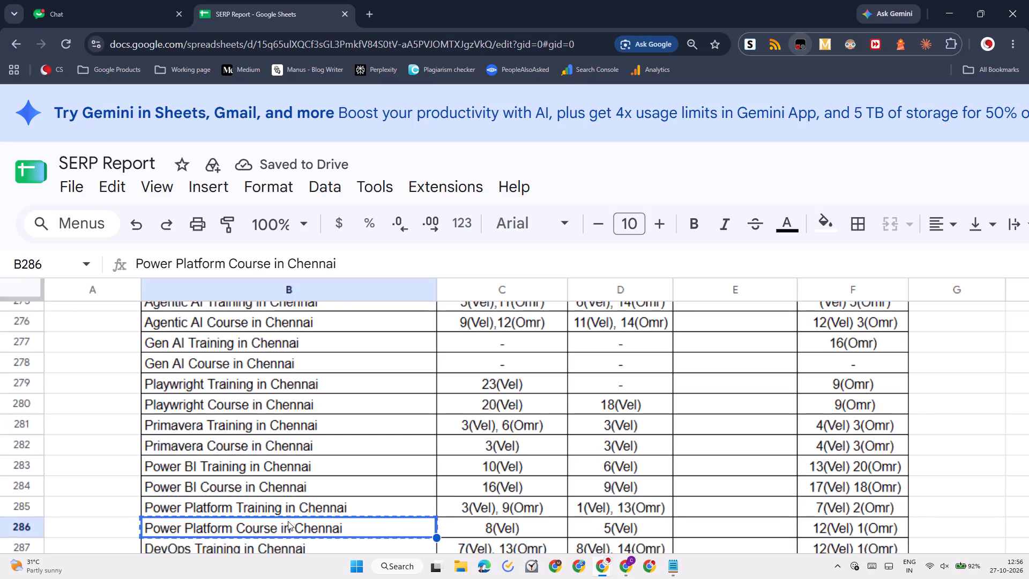
{"action": "left_click_drag", "start_coordinate": [323, 103], "coordinate": [80, 87]}
{"action": "key", "text": "ctrl+v"}
{"action": "key", "text": "Return"}
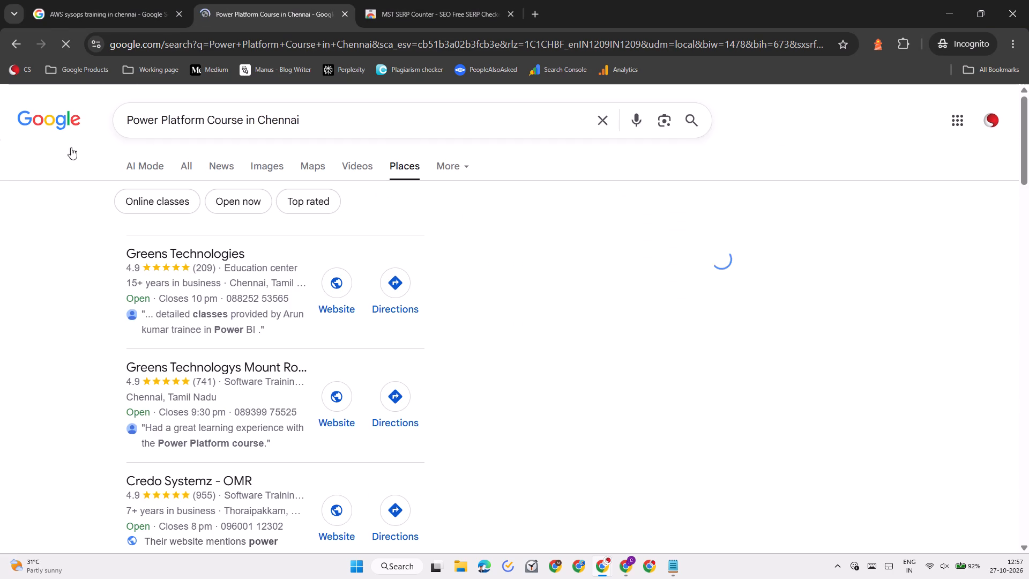
Examine the Places results for Power Platform Course in Chennai to count the positions of the Credo Systemz Velachery and OMR listings.
{"action": "scroll", "coordinate": [68, 263], "scroll_direction": "down", "scroll_amount": 3}
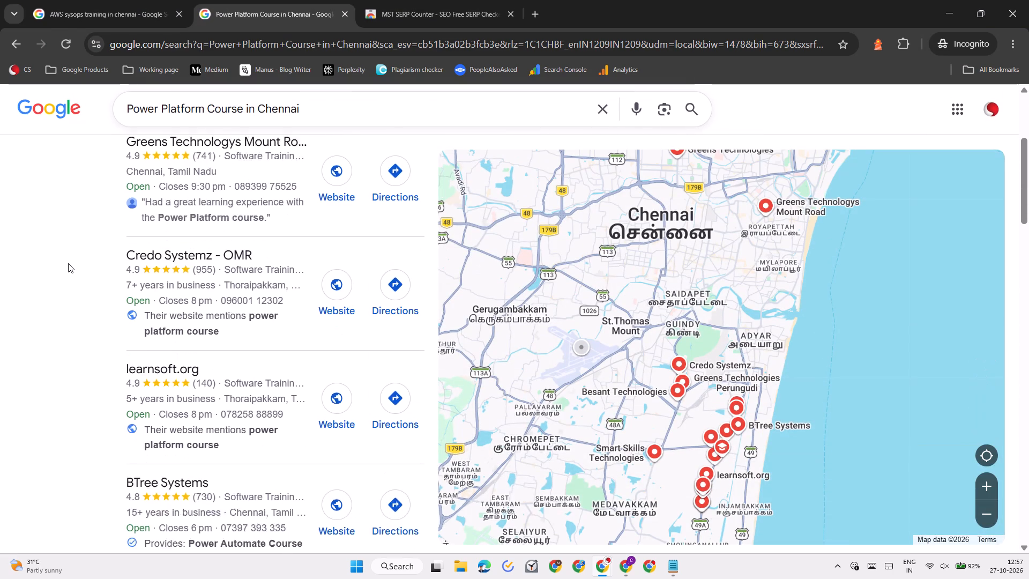
{"action": "scroll", "coordinate": [68, 263], "scroll_direction": "down", "scroll_amount": 4}
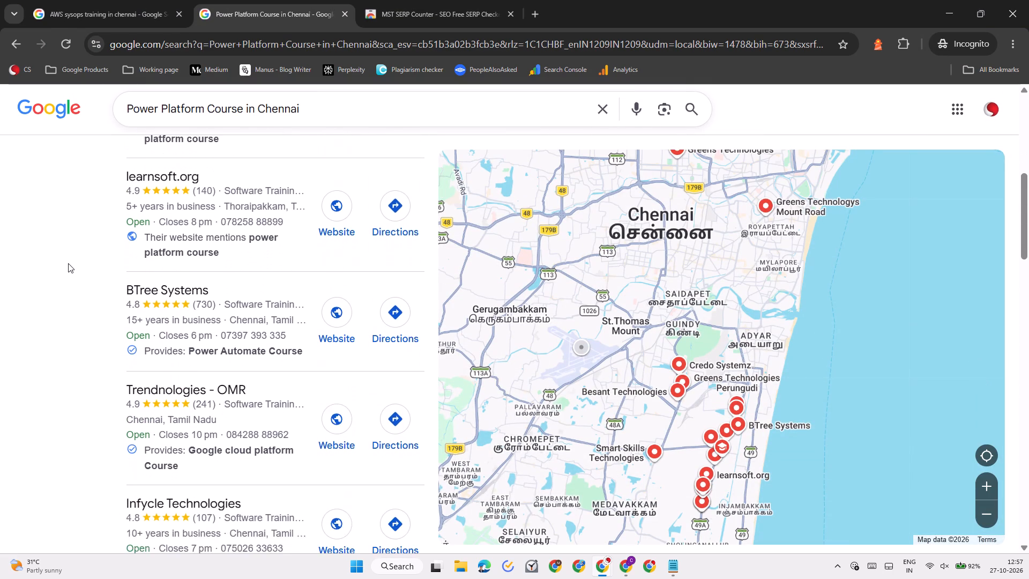
{"action": "scroll", "coordinate": [68, 263], "scroll_direction": "down", "scroll_amount": 4}
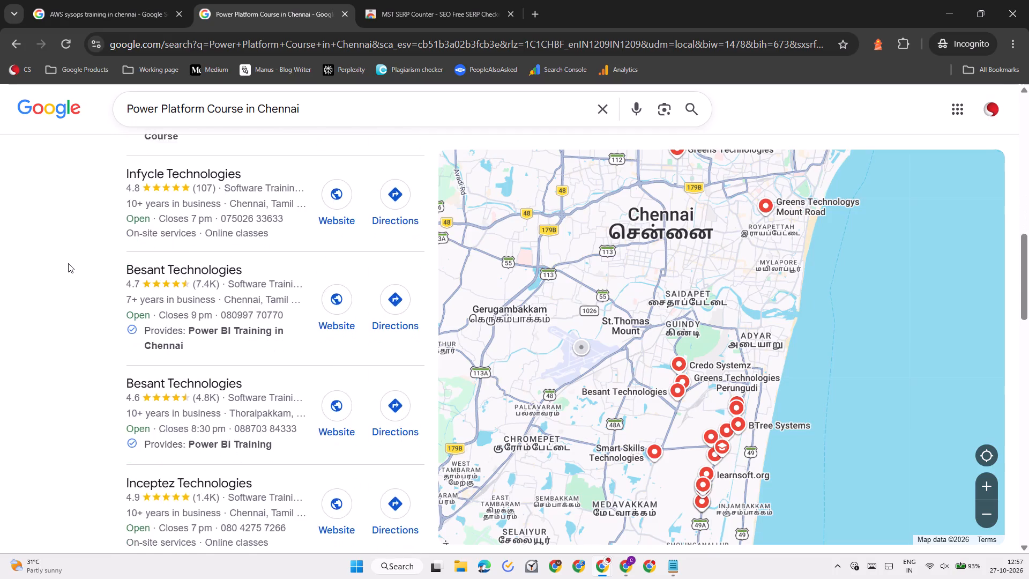
{"action": "scroll", "coordinate": [68, 263], "scroll_direction": "down", "scroll_amount": 3}
{"action": "scroll", "coordinate": [68, 263], "scroll_direction": "up", "scroll_amount": 2}
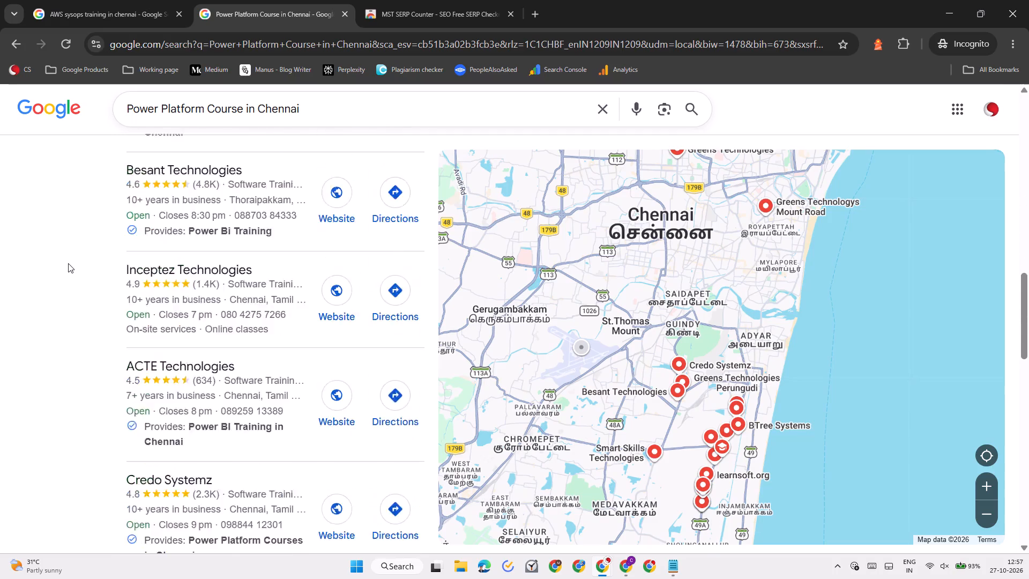
{"action": "scroll", "coordinate": [68, 263], "scroll_direction": "up", "scroll_amount": 2}
{"action": "scroll", "coordinate": [199, 358], "scroll_direction": "up", "scroll_amount": 7}
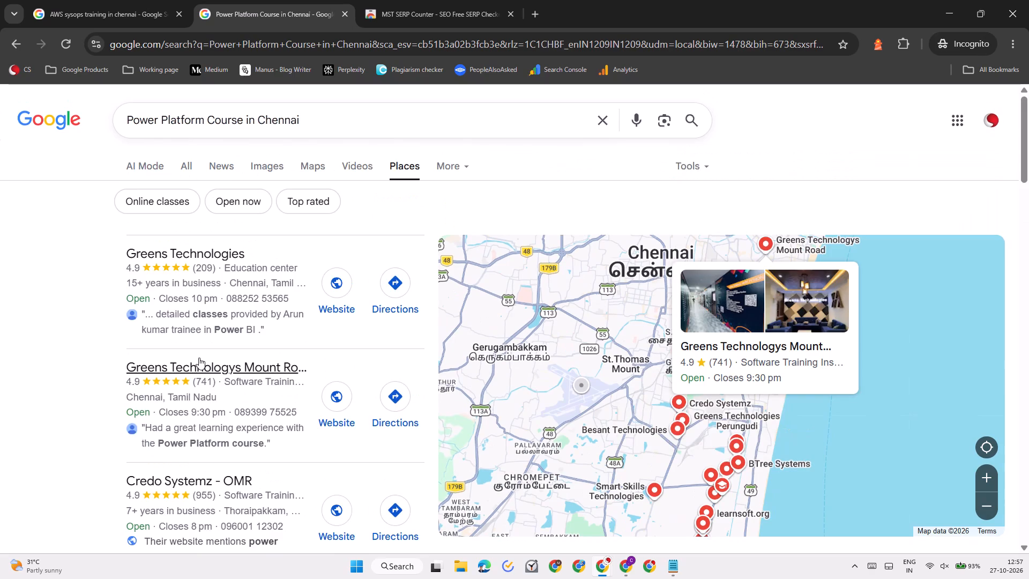
{"action": "scroll", "coordinate": [199, 358], "scroll_direction": "down", "scroll_amount": 1}
In the SERP Report sheet, set the column F ranking for Power Platform Course in Chennai to 12(Vel) 3(Omr).
{"action": "key", "text": "alt+Tab"}
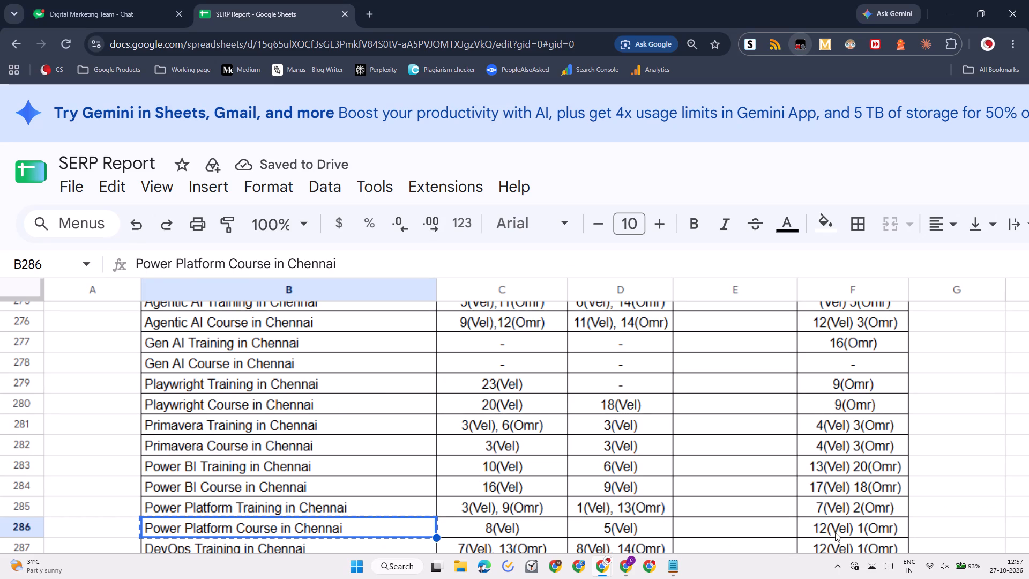
{"action": "triple_click", "coordinate": [856, 531]}
{"action": "left_click", "coordinate": [856, 531]}
{"action": "left_click", "coordinate": [863, 522]}
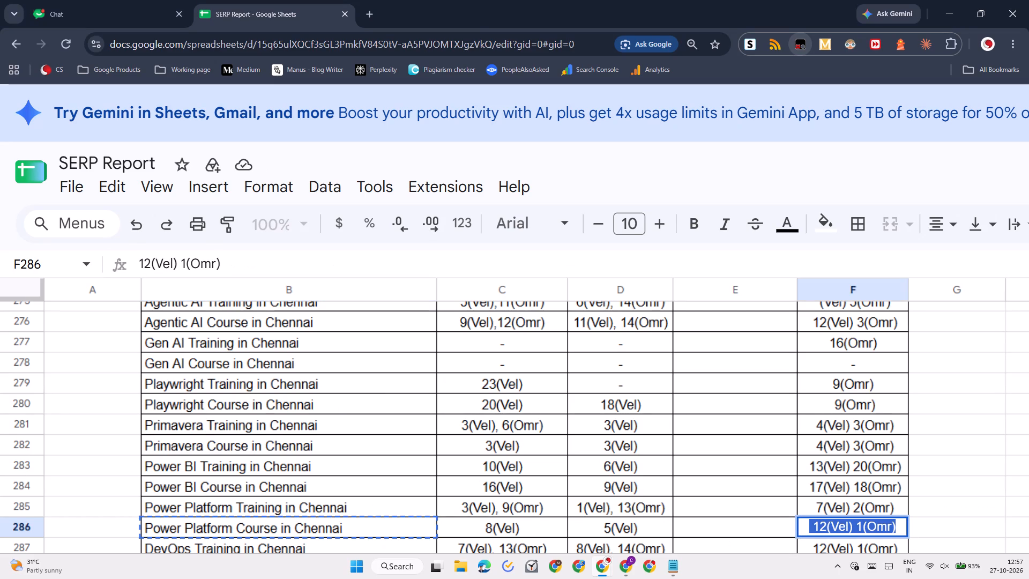
{"action": "key", "text": "BackSpace"}
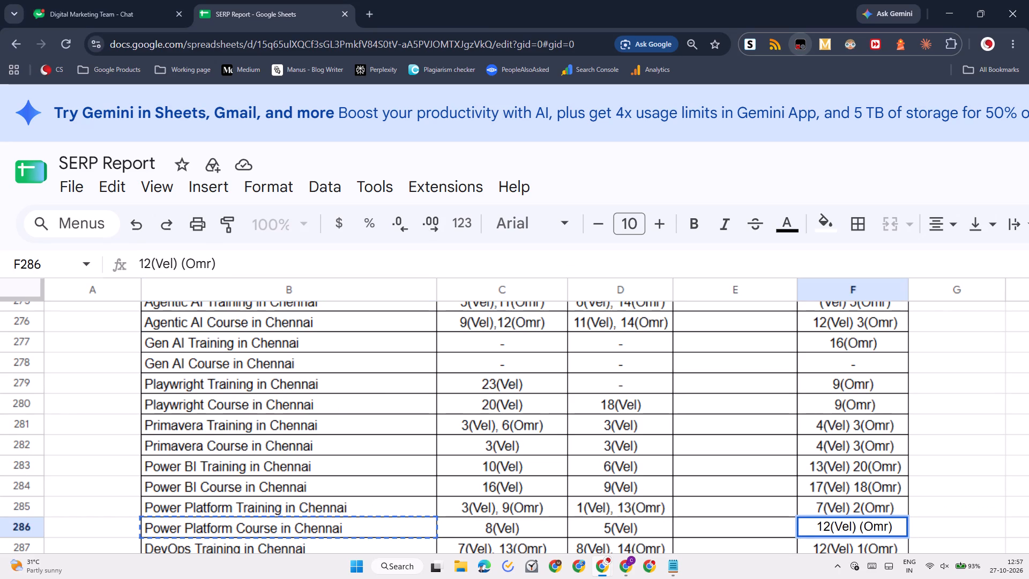
{"action": "key", "text": "3"}
{"action": "key", "text": "Return"}
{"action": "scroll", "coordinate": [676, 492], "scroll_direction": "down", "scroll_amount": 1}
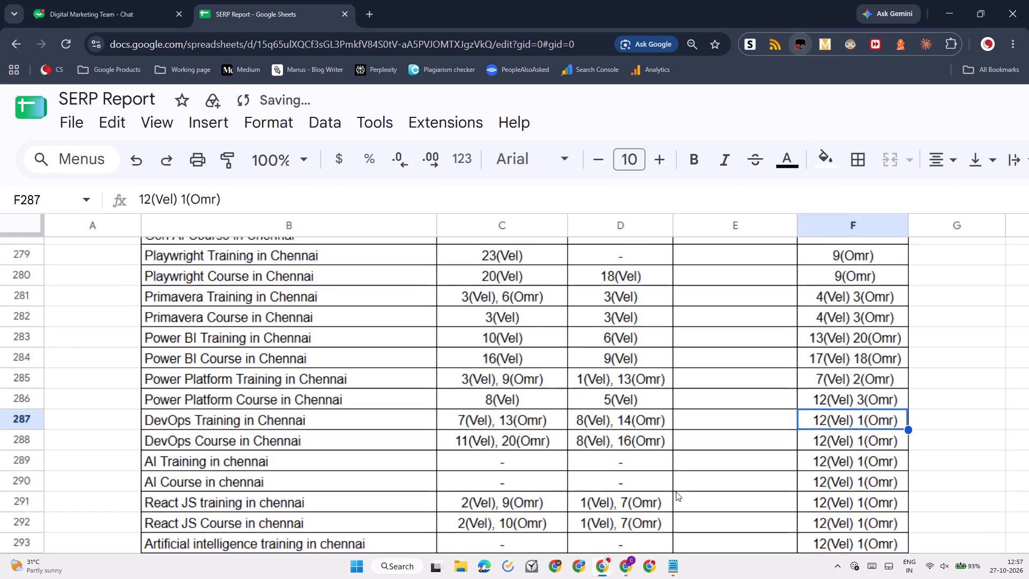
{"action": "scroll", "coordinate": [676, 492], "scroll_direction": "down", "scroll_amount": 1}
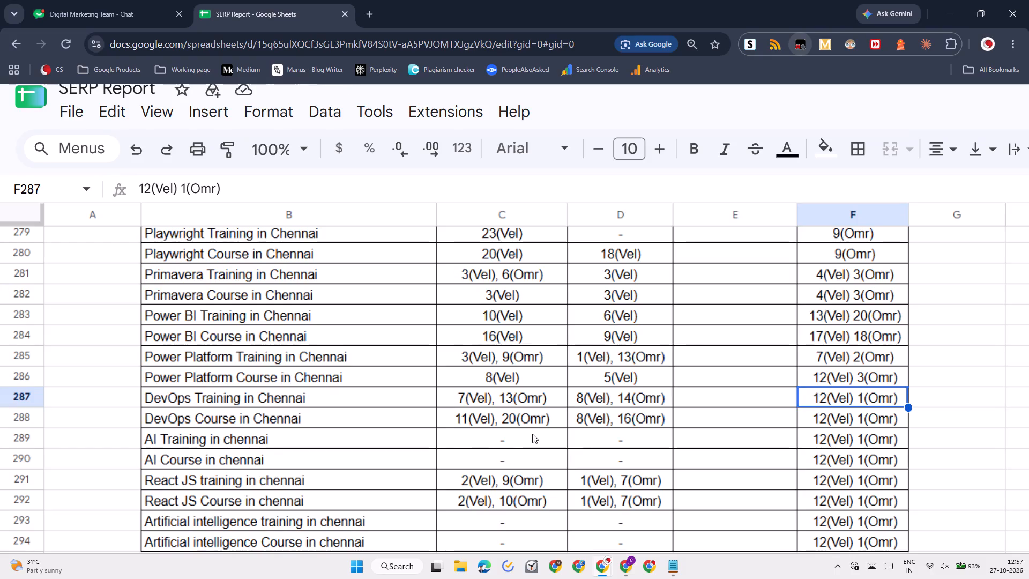
Search Google Places for DevOps Course in Chennai, using the keyword copied from the SERP Report.
{"action": "left_click", "coordinate": [638, 417]}
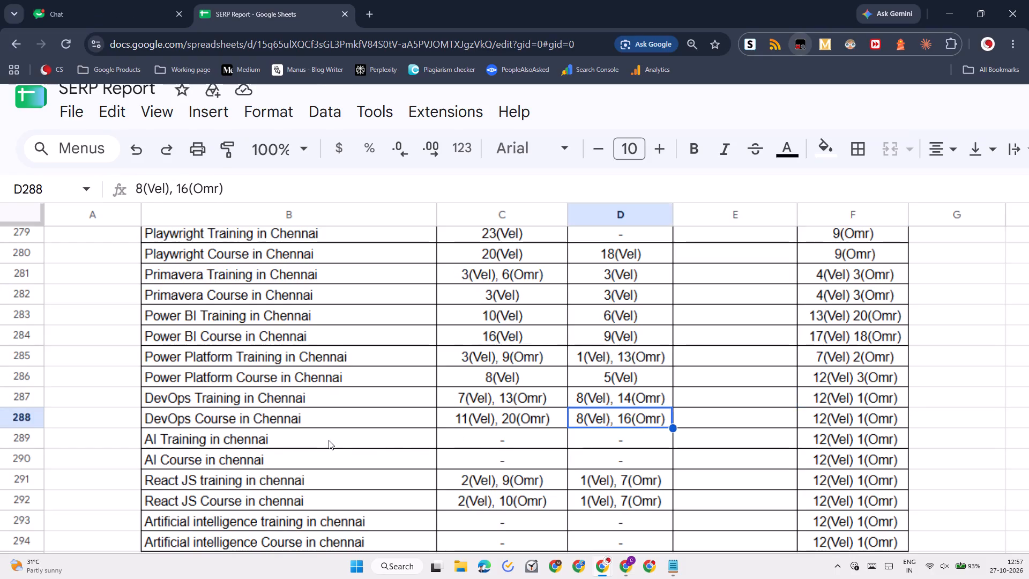
{"action": "left_click", "coordinate": [319, 423]}
{"action": "key", "text": "ctrl+c"}
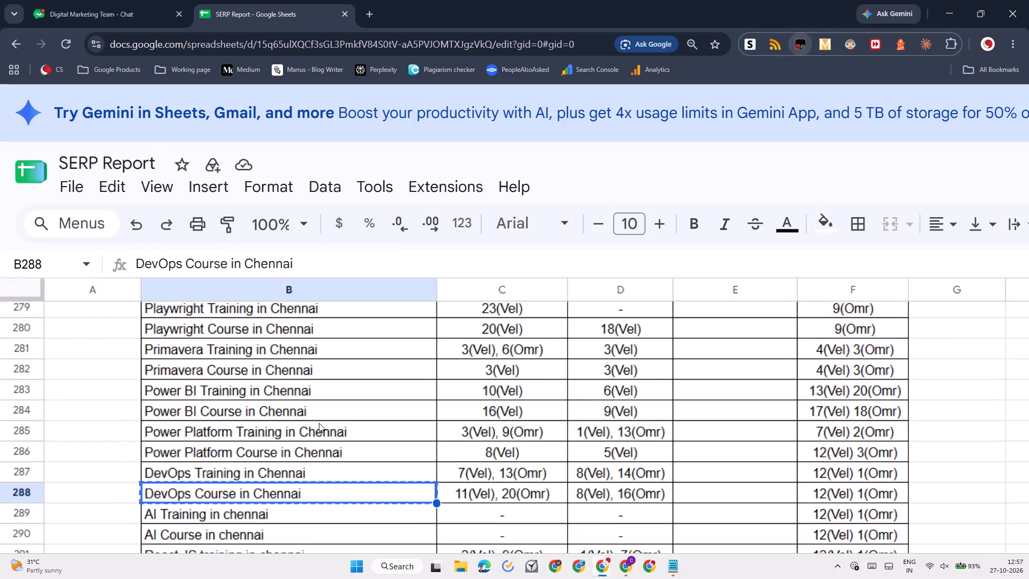
{"action": "key", "text": "alt+Tab"}
{"action": "left_click_drag", "start_coordinate": [329, 109], "coordinate": [82, 115]}
{"action": "key", "text": "ctrl+v"}
{"action": "key", "text": "Return"}
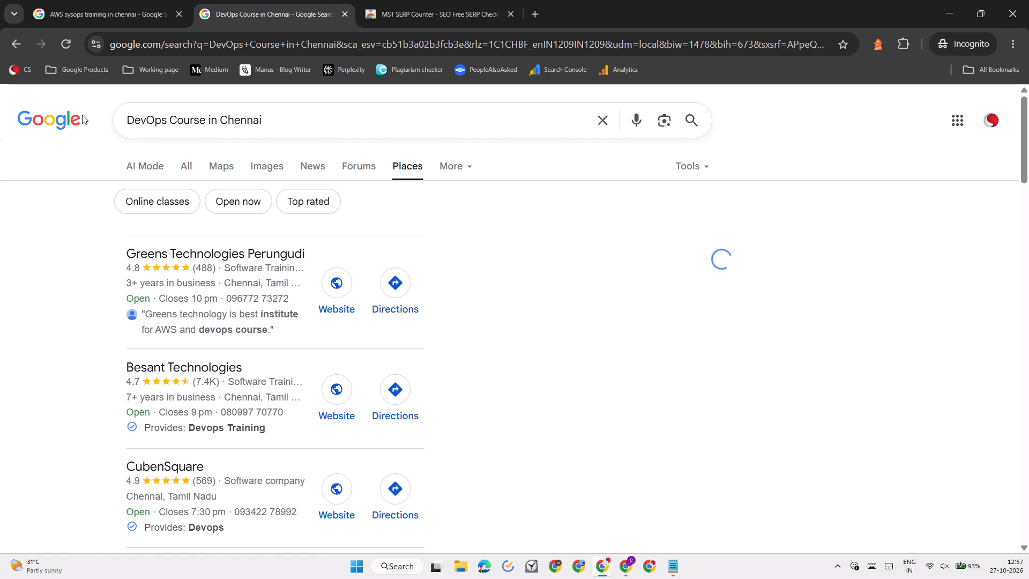
Examine the Places results for DevOps Course in Chennai to count the positions of the Credo Systemz OMR and Velachery listings.
{"action": "scroll", "coordinate": [104, 309], "scroll_direction": "down", "scroll_amount": 4}
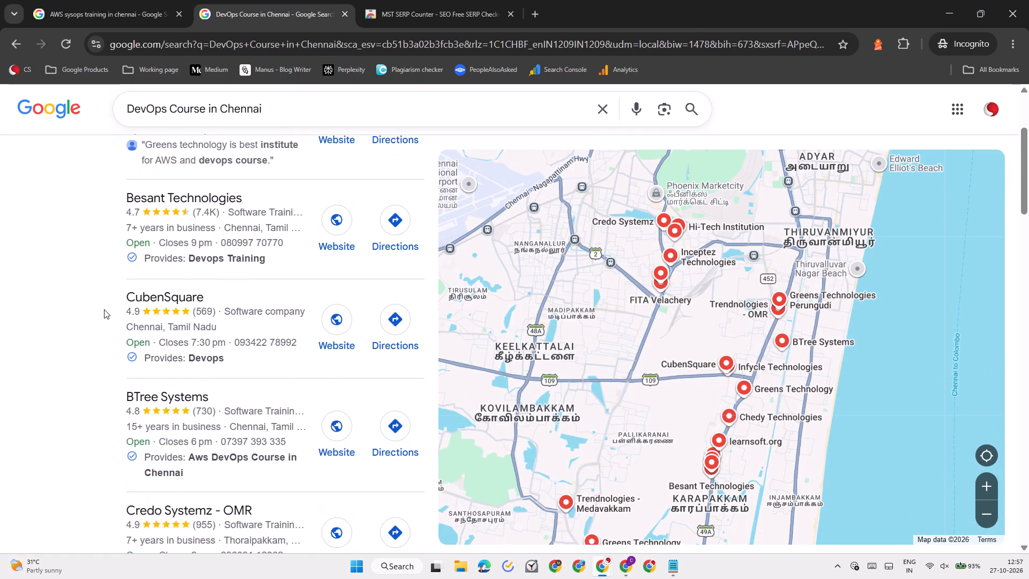
{"action": "scroll", "coordinate": [104, 309], "scroll_direction": "down", "scroll_amount": 4}
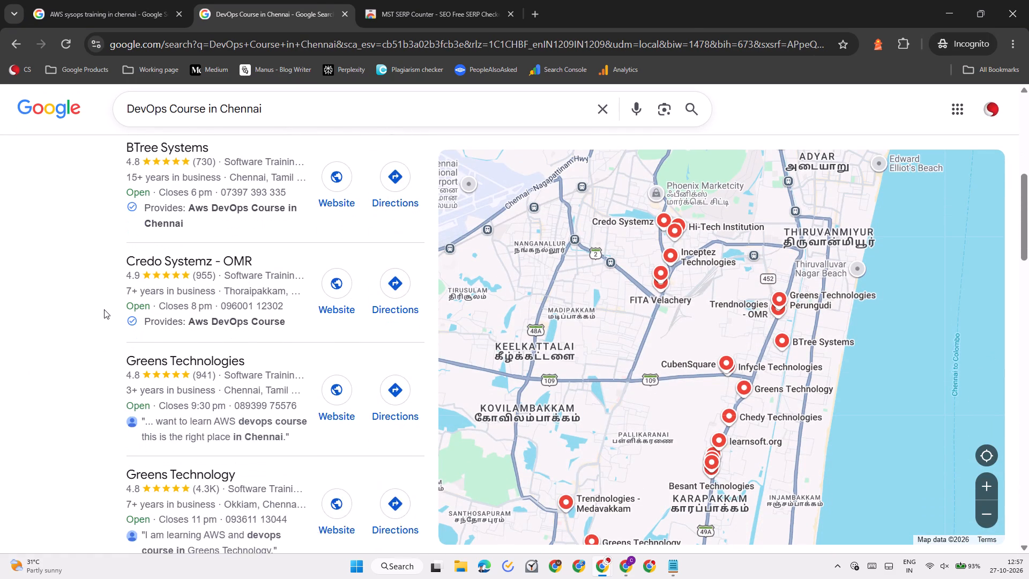
{"action": "scroll", "coordinate": [104, 309], "scroll_direction": "down", "scroll_amount": 2}
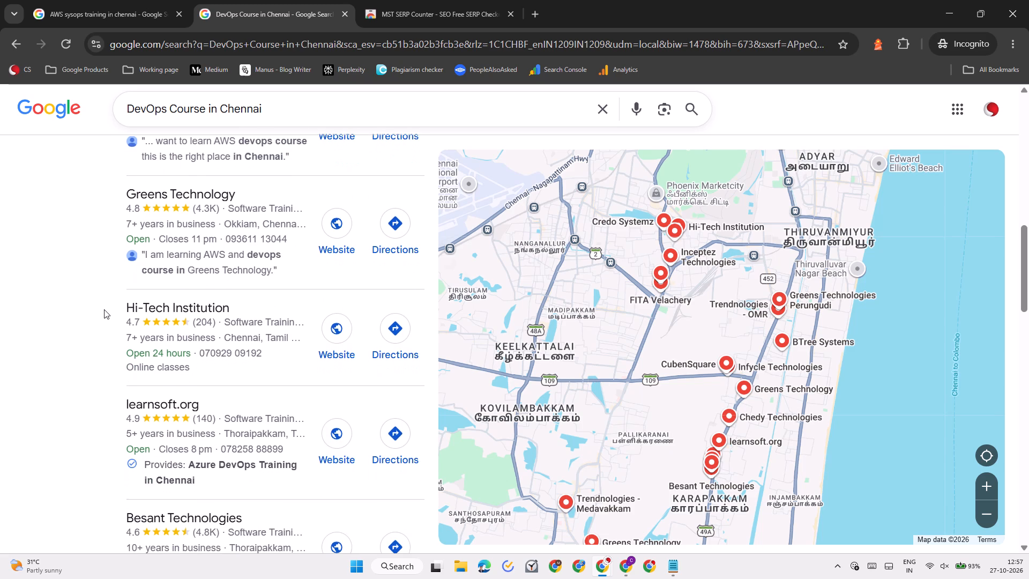
{"action": "scroll", "coordinate": [104, 309], "scroll_direction": "down", "scroll_amount": 3}
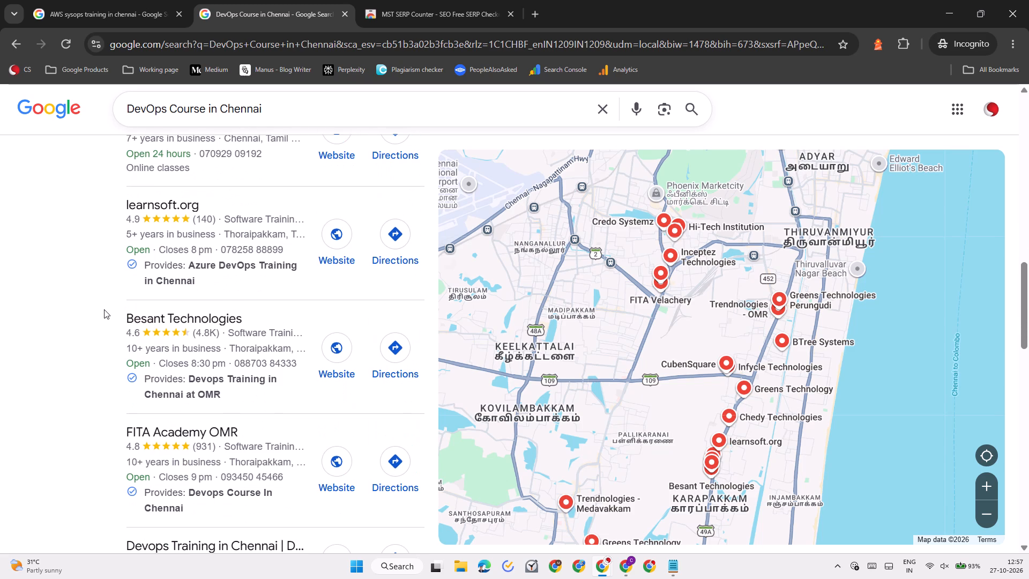
{"action": "scroll", "coordinate": [104, 309], "scroll_direction": "down", "scroll_amount": 3}
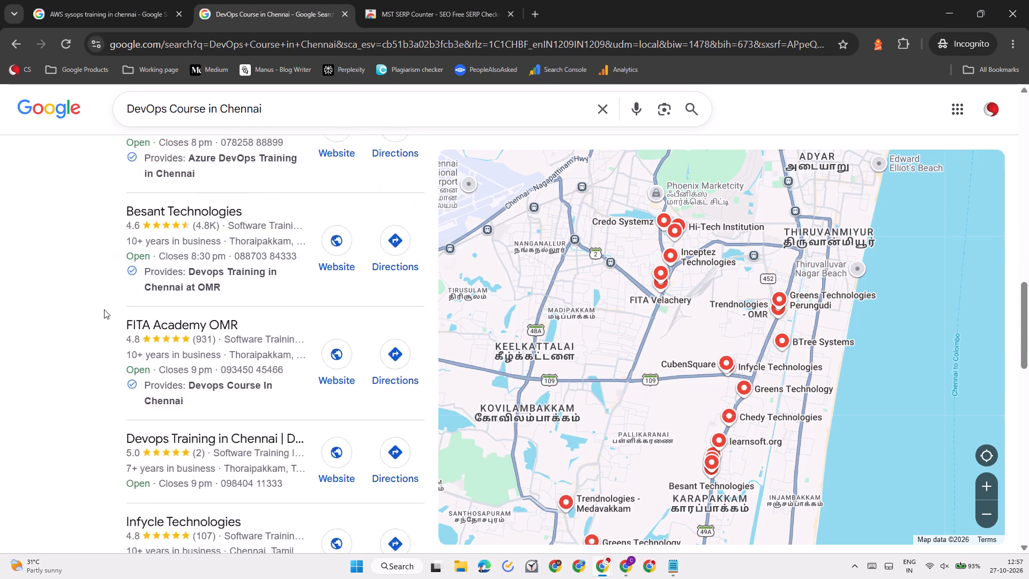
{"action": "scroll", "coordinate": [104, 309], "scroll_direction": "down", "scroll_amount": 5}
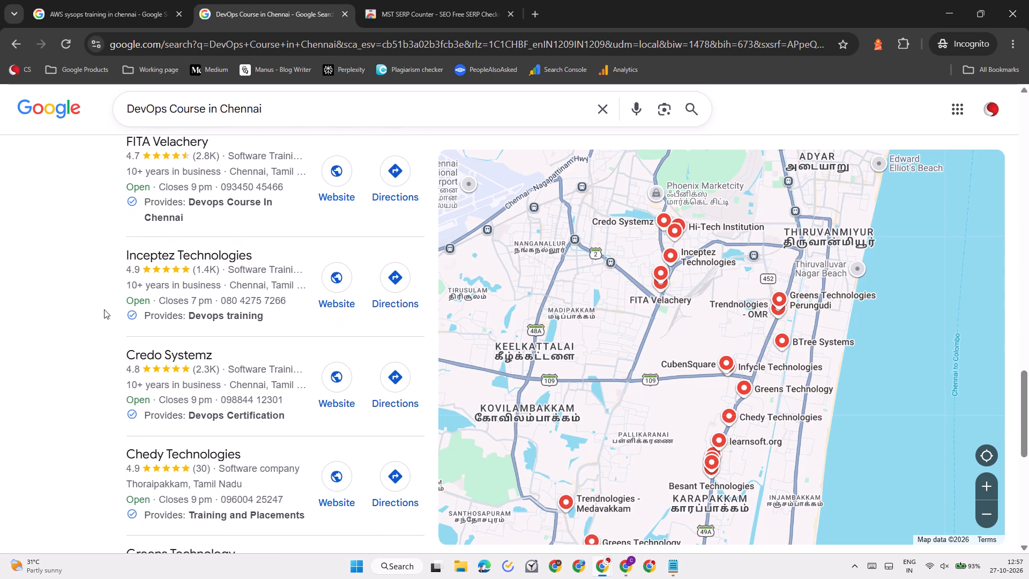
In the SERP Report, set DevOps Course in Chennai's column F ranking to 16(Vel) 5(Omr), and check the remaining Places listings for that keyword.
{"action": "key", "text": "alt+Tab"}
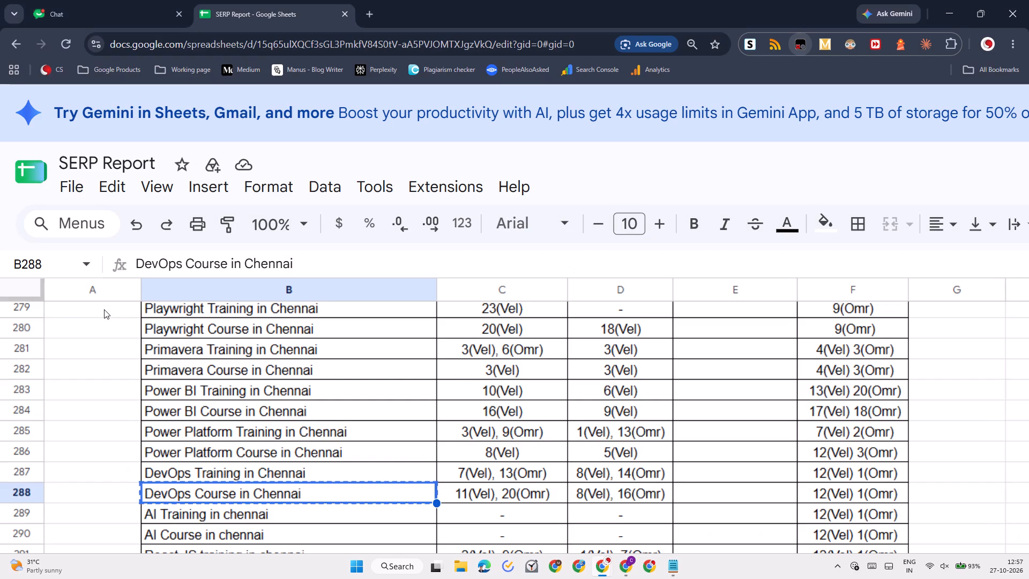
{"action": "triple_click", "coordinate": [857, 492]}
{"action": "left_click", "coordinate": [857, 492]}
{"action": "left_click", "coordinate": [864, 485]}
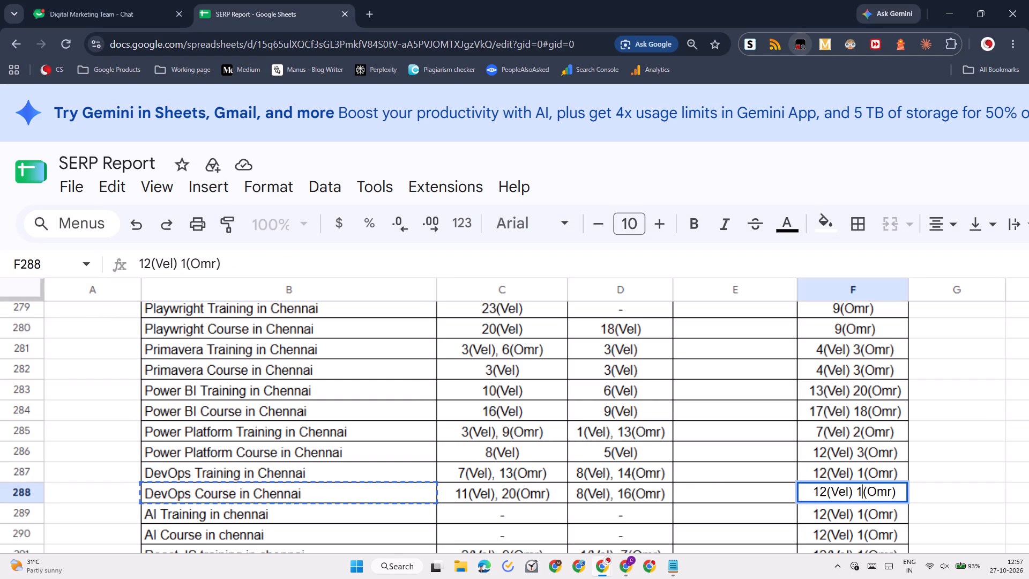
{"action": "key", "text": "BackSpace"}
{"action": "key", "text": "5"}
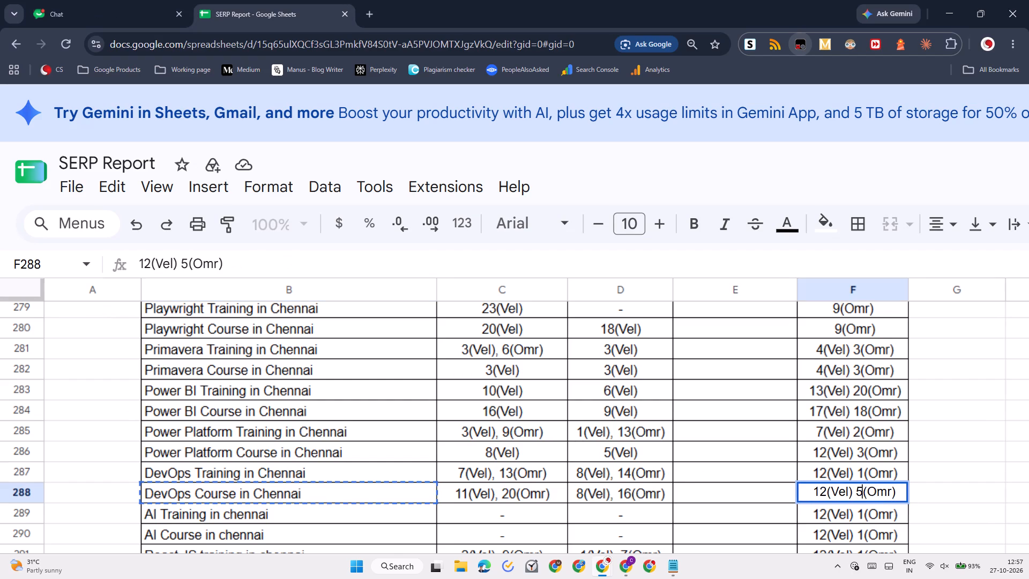
{"action": "key", "text": "Left"}
{"action": "key", "text": "Left"}
{"action": "key", "text": "Left"}
{"action": "key", "text": "Left"}
{"action": "key", "text": "Left"}
{"action": "key", "text": "Left"}
{"action": "key", "text": "Left"}
{"action": "key", "text": "BackSpace"}
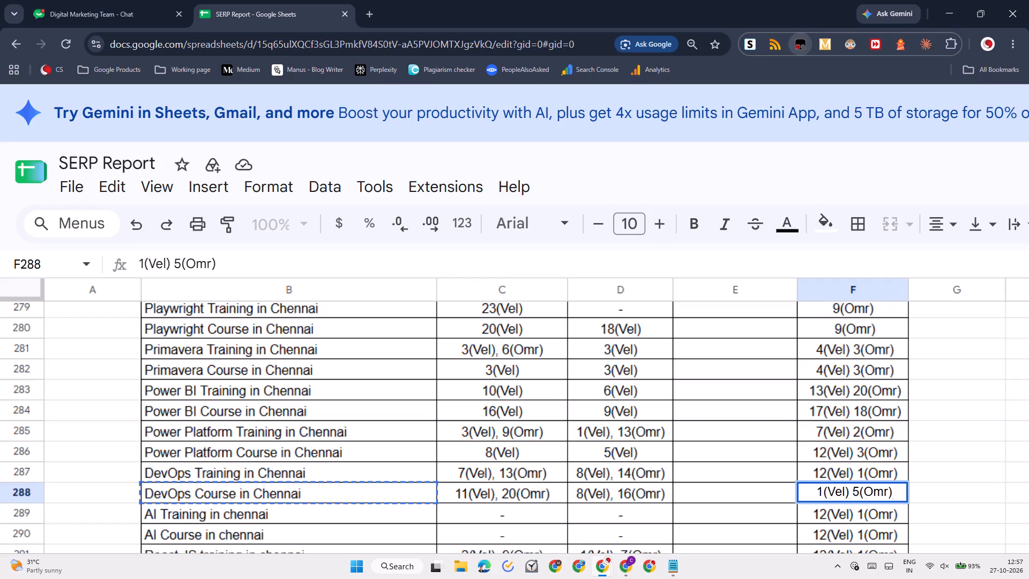
{"action": "key", "text": "6"}
{"action": "key", "text": "Return"}
{"action": "key", "text": "alt+Tab"}
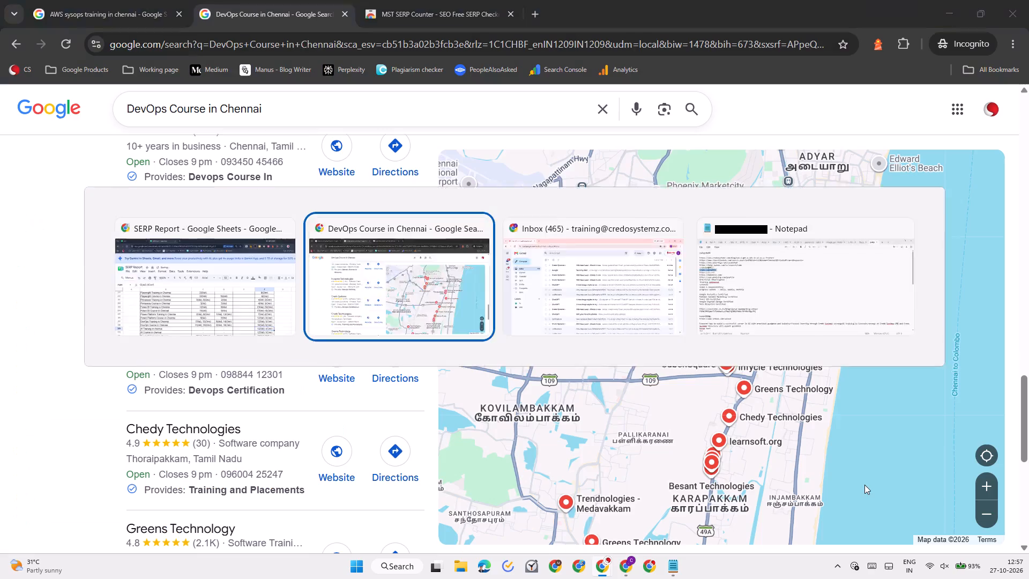
{"action": "scroll", "coordinate": [260, 430], "scroll_direction": "down", "scroll_amount": 2}
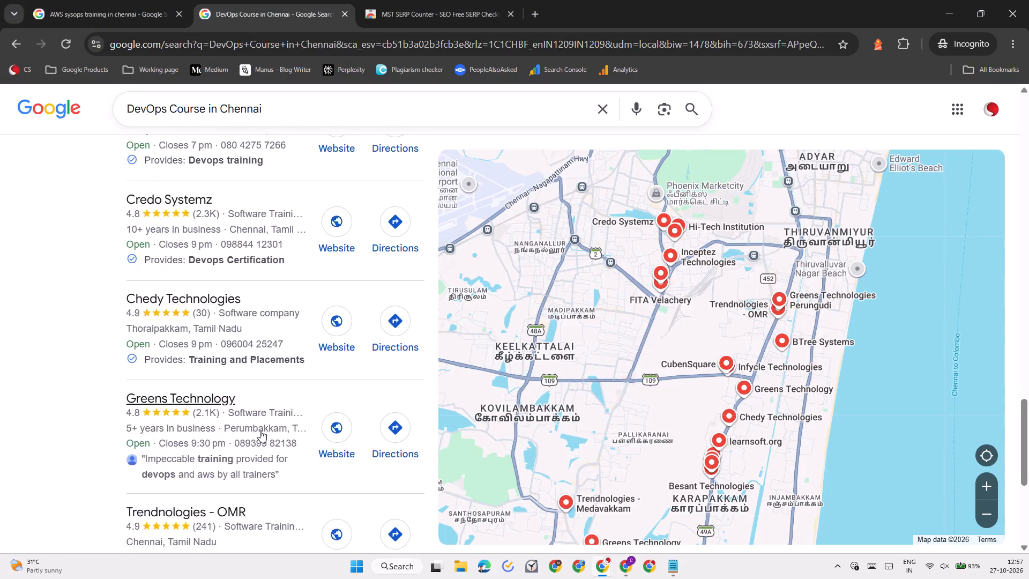
{"action": "scroll", "coordinate": [260, 430], "scroll_direction": "down", "scroll_amount": 2}
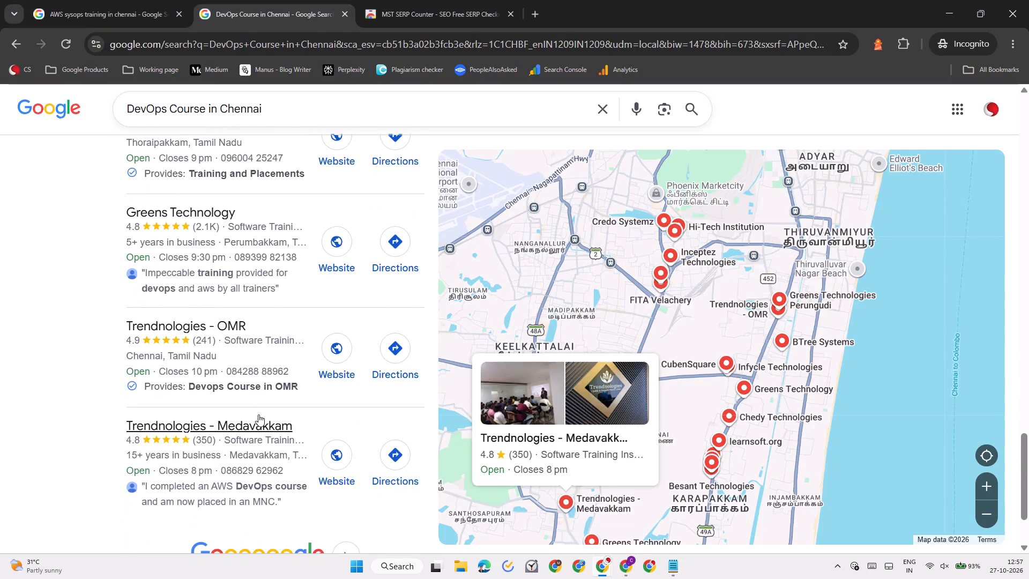
Search Google Places for AI Training in chennai, using the keyword copied from the SERP Report.
{"action": "key", "text": "alt+Tab"}
{"action": "scroll", "coordinate": [412, 460], "scroll_direction": "down", "scroll_amount": 1}
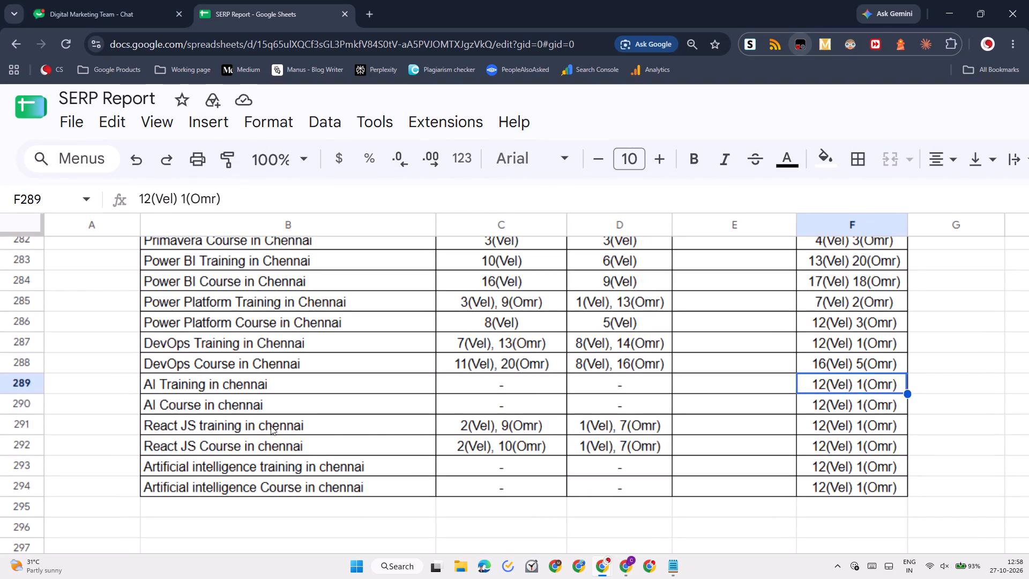
{"action": "left_click", "coordinate": [243, 388]}
{"action": "key", "text": "ctrl+c"}
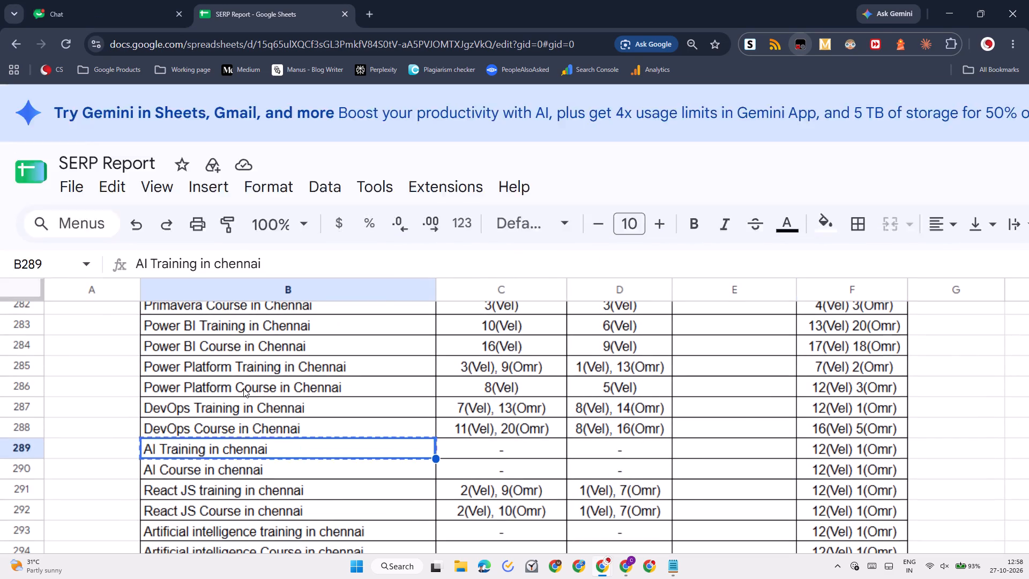
{"action": "key", "text": "alt+Tab"}
{"action": "left_click_drag", "start_coordinate": [282, 107], "coordinate": [41, 132]}
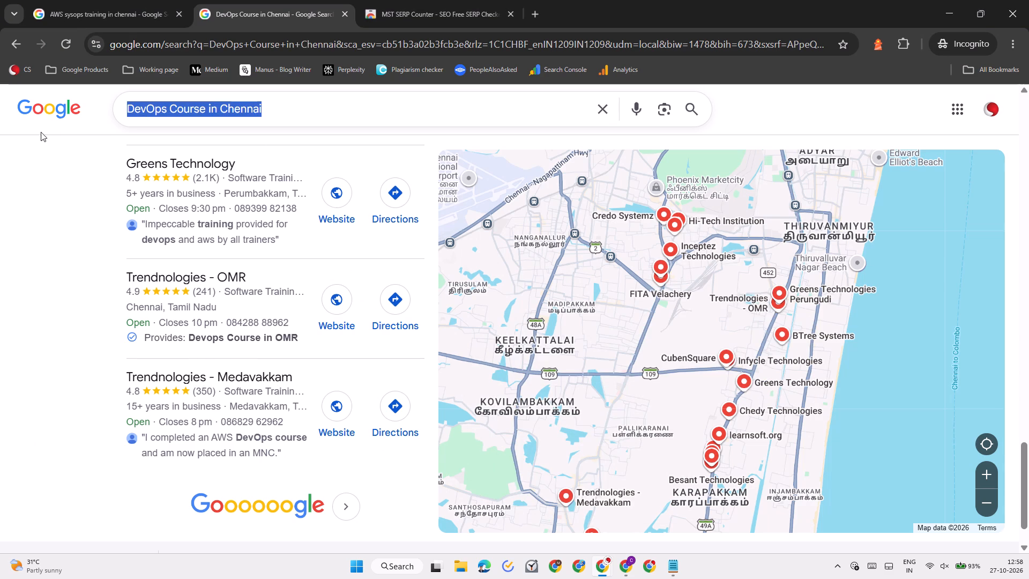
{"action": "key", "text": "ctrl+v"}
{"action": "key", "text": "ctrl+Return"}
Examine the full Places results page for AI Training in chennai, looking for any Credo Systemz Velachery or OMR listing.
{"action": "scroll", "coordinate": [34, 251], "scroll_direction": "down", "scroll_amount": 1}
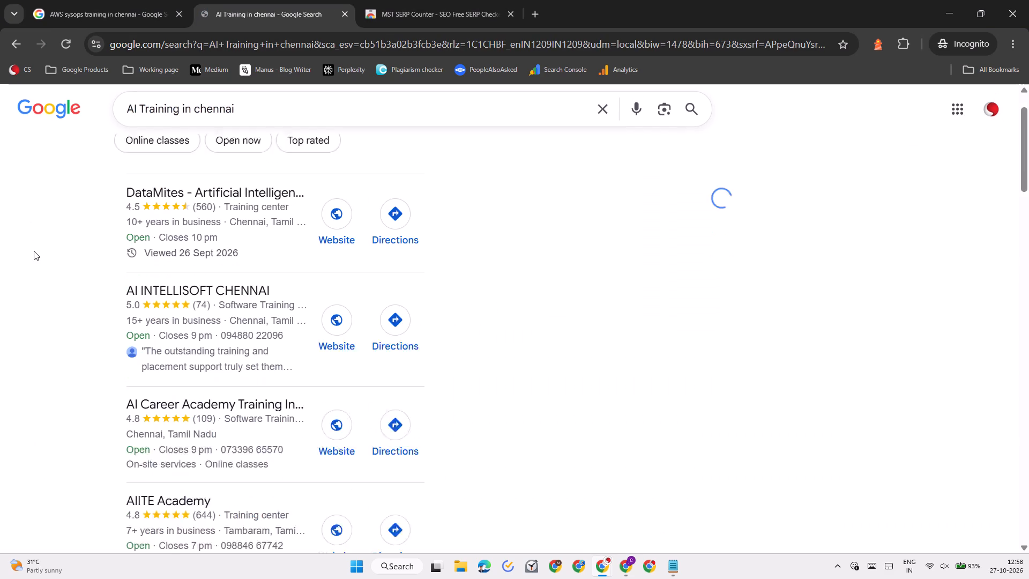
{"action": "scroll", "coordinate": [34, 251], "scroll_direction": "down", "scroll_amount": 4}
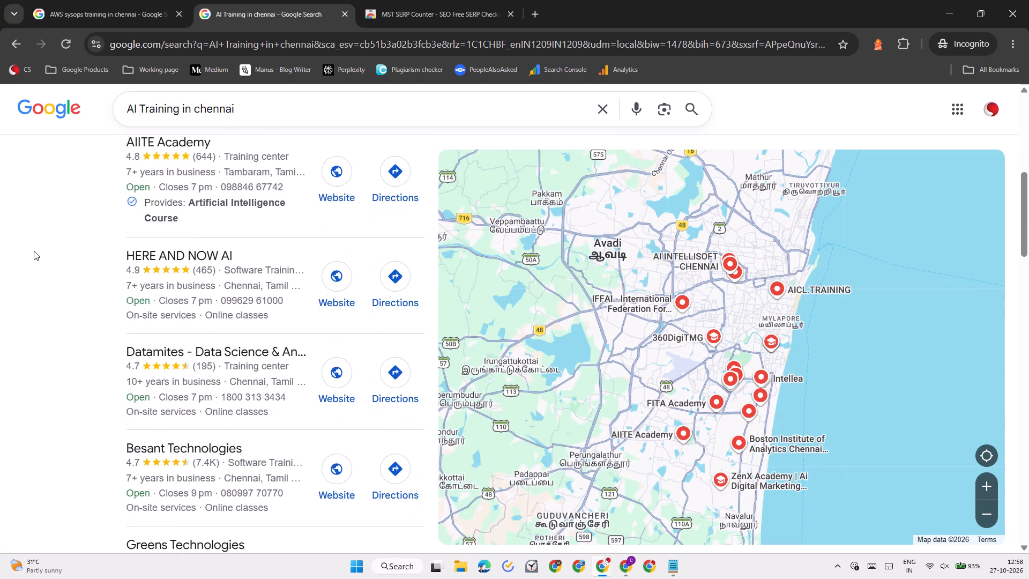
{"action": "scroll", "coordinate": [34, 251], "scroll_direction": "down", "scroll_amount": 2}
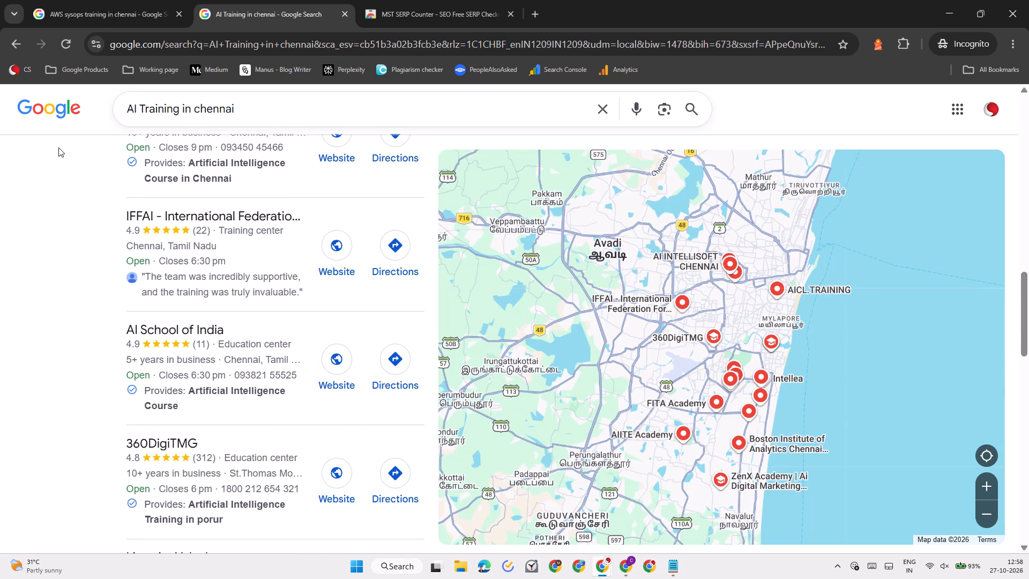
{"action": "scroll", "coordinate": [186, 405], "scroll_direction": "down", "scroll_amount": 2}
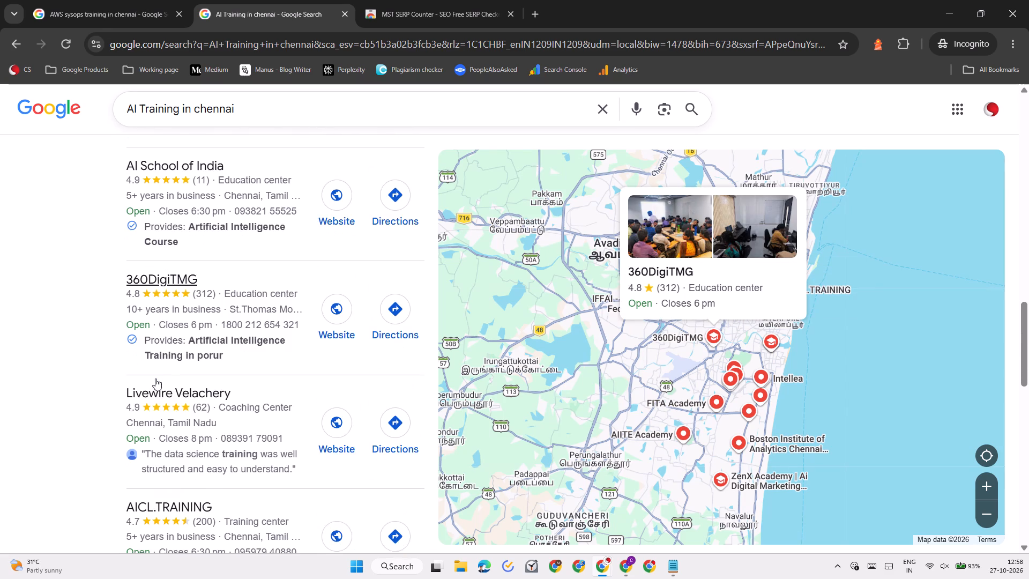
{"action": "scroll", "coordinate": [155, 378], "scroll_direction": "down", "scroll_amount": 4}
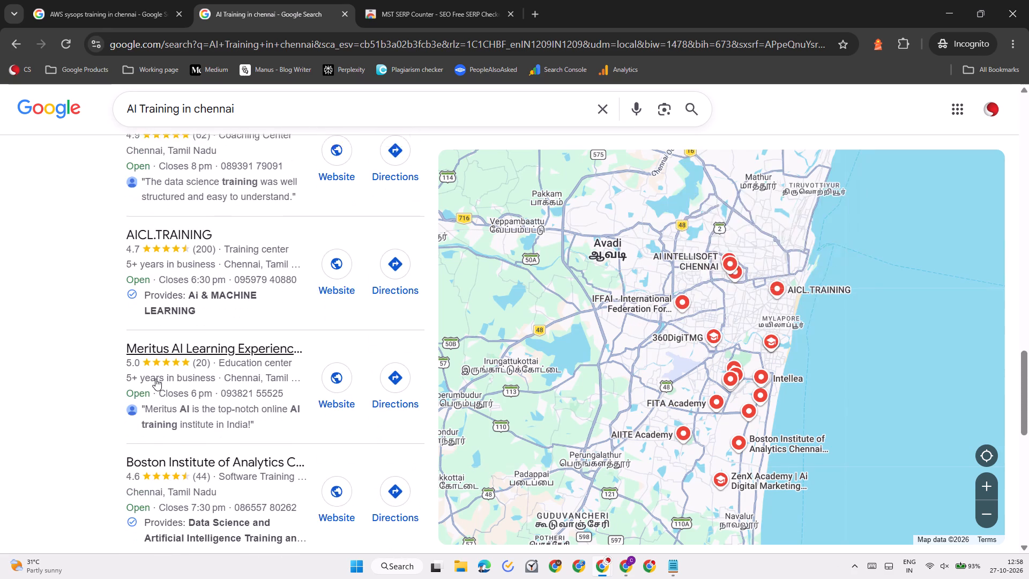
{"action": "scroll", "coordinate": [155, 378], "scroll_direction": "down", "scroll_amount": 6}
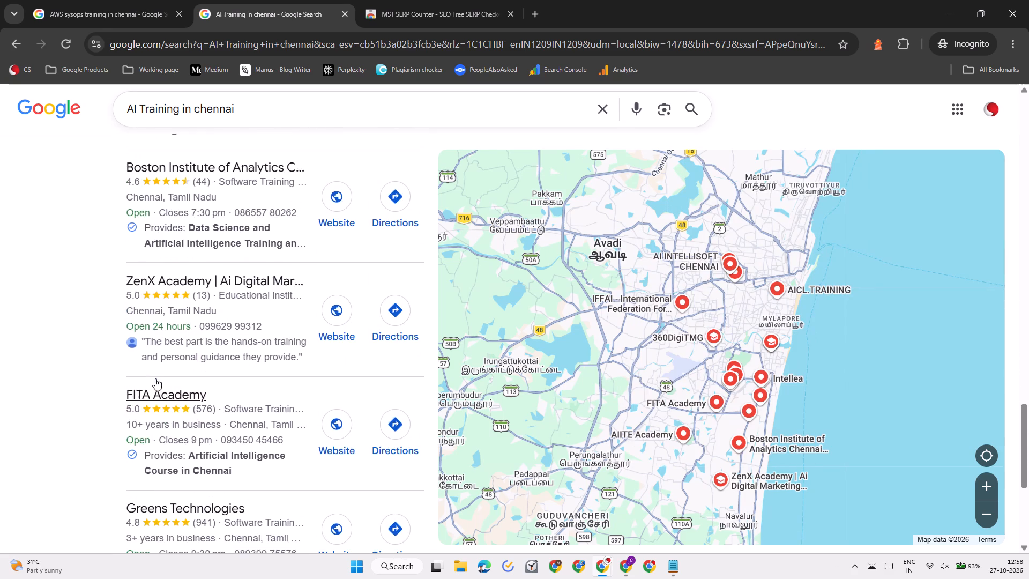
{"action": "scroll", "coordinate": [155, 378], "scroll_direction": "down", "scroll_amount": 2}
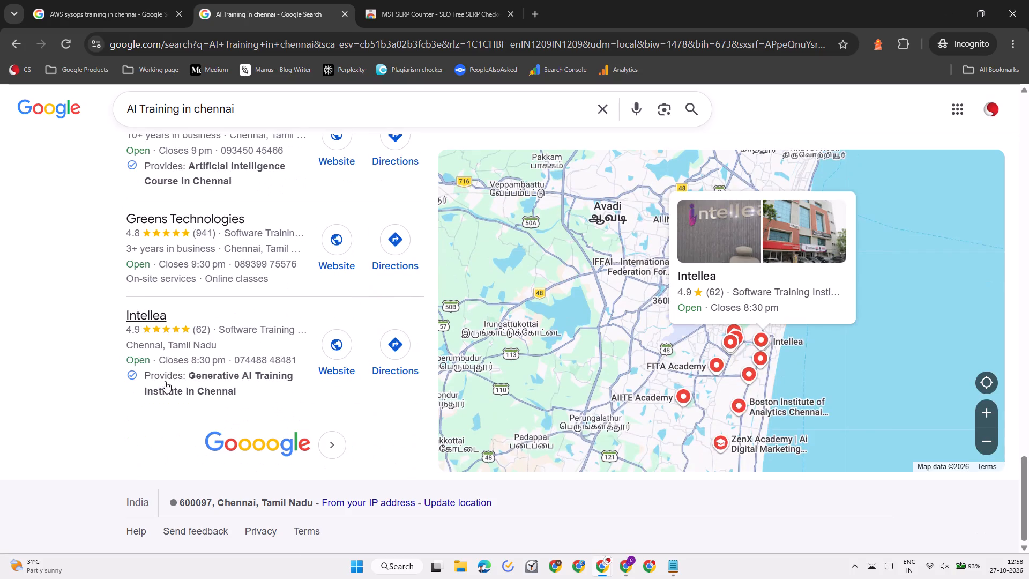
Search Google Places for AI Course in chennai, using the keyword copied from the SERP Report.
{"action": "key", "text": "alt+Tab"}
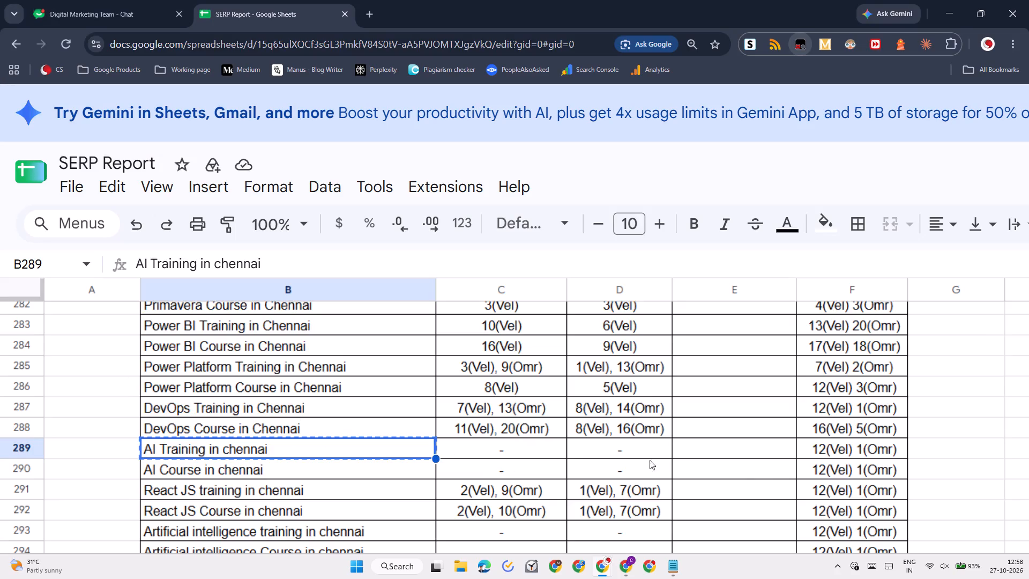
{"action": "left_click", "coordinate": [824, 457]}
{"action": "left_click", "coordinate": [285, 467]}
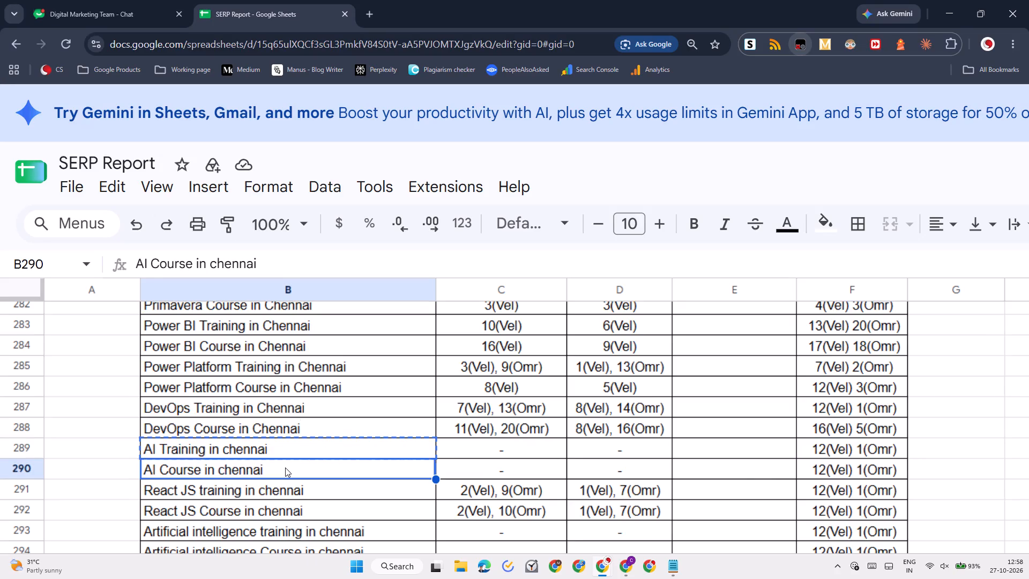
{"action": "key", "text": "ctrl+c"}
{"action": "key", "text": "alt+Tab"}
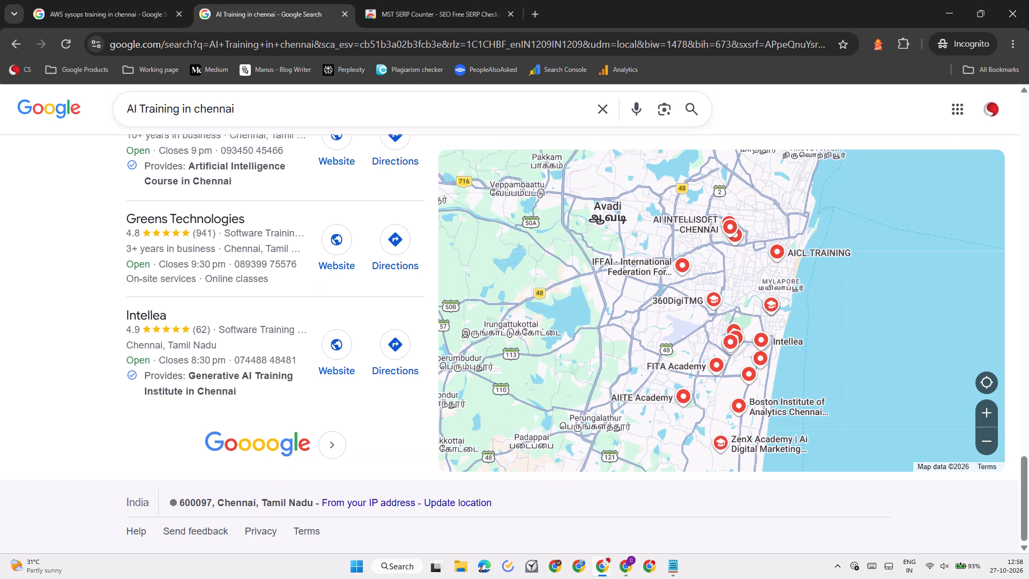
{"action": "left_click_drag", "start_coordinate": [243, 105], "coordinate": [17, 100]}
{"action": "key", "text": "ctrl+v"}
{"action": "key", "text": "Return"}
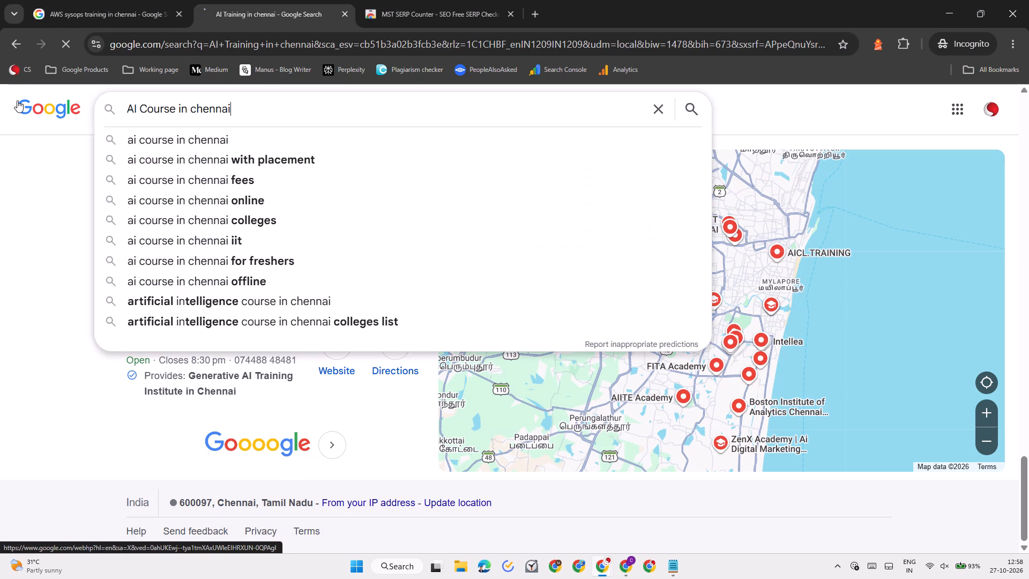
Examine the full Places results page for AI Course in chennai, looking for any Credo Systemz Velachery or OMR listing.
{"action": "scroll", "coordinate": [22, 284], "scroll_direction": "down", "scroll_amount": 3}
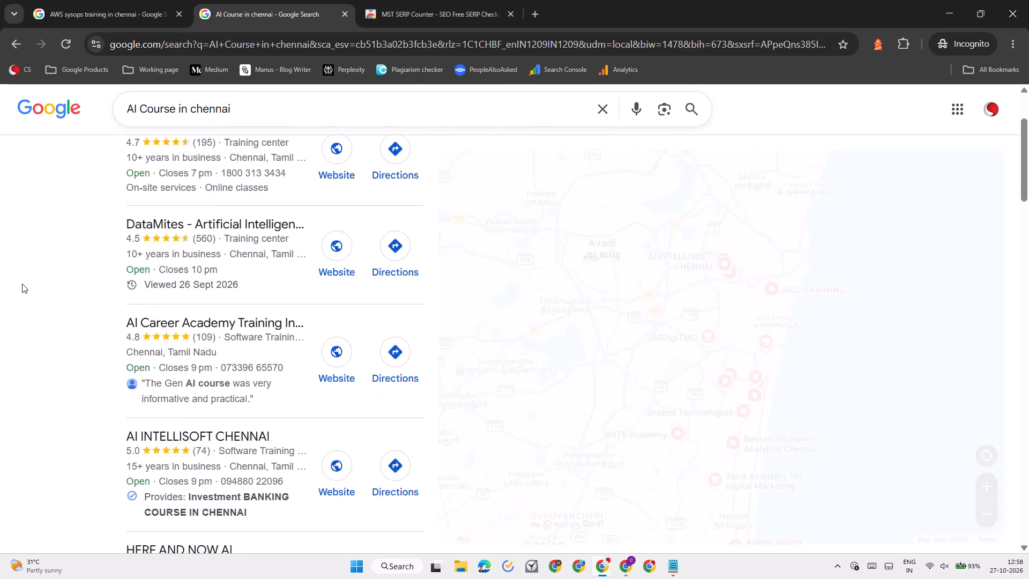
{"action": "scroll", "coordinate": [22, 284], "scroll_direction": "down", "scroll_amount": 5}
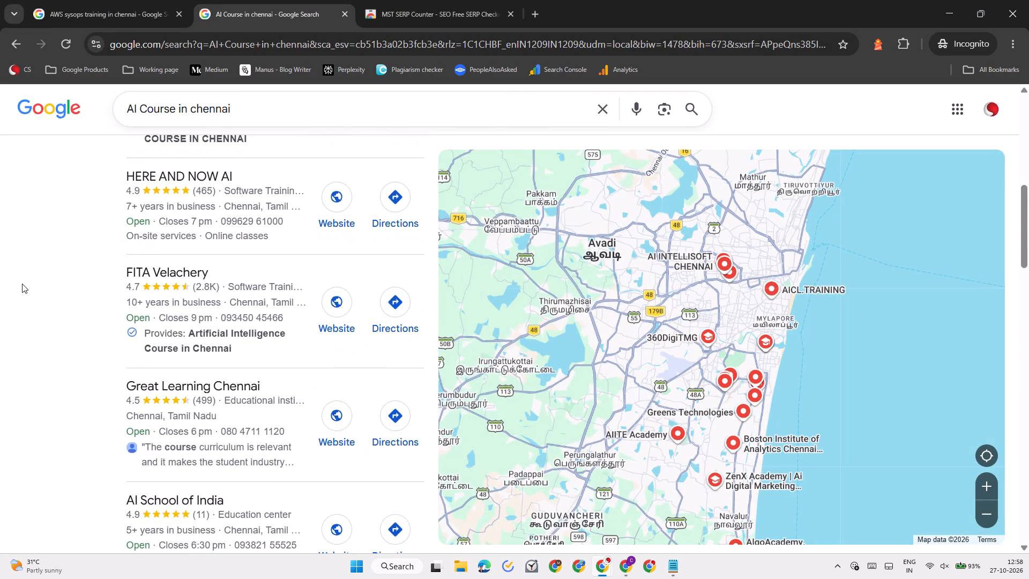
{"action": "scroll", "coordinate": [22, 284], "scroll_direction": "down", "scroll_amount": 6}
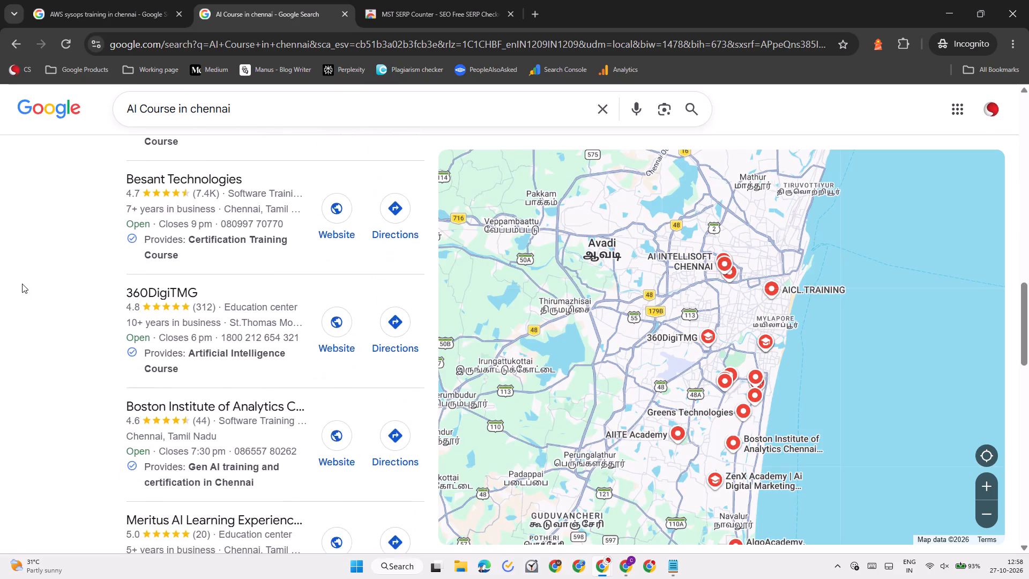
{"action": "scroll", "coordinate": [22, 284], "scroll_direction": "down", "scroll_amount": 5}
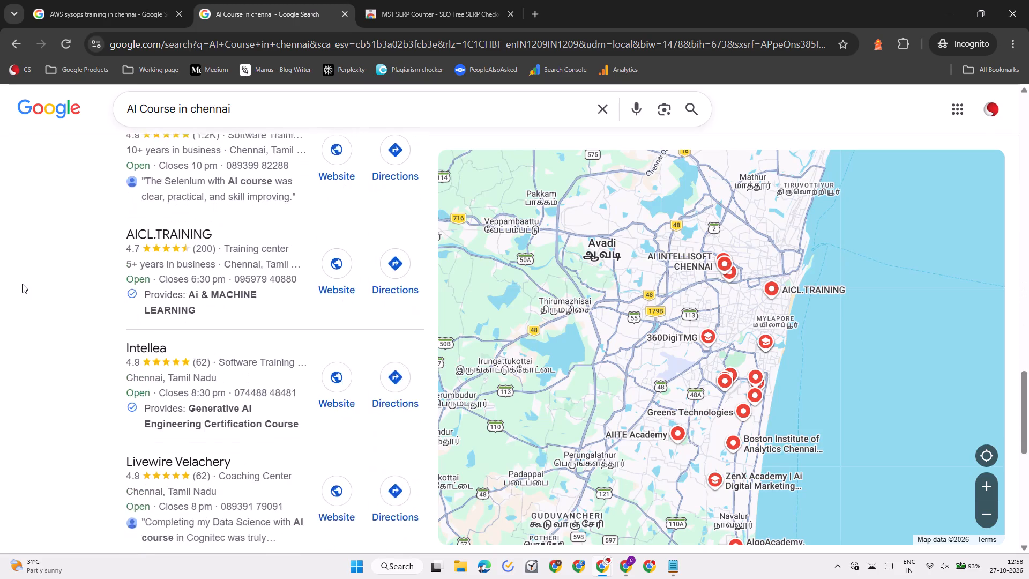
{"action": "scroll", "coordinate": [22, 284], "scroll_direction": "down", "scroll_amount": 4}
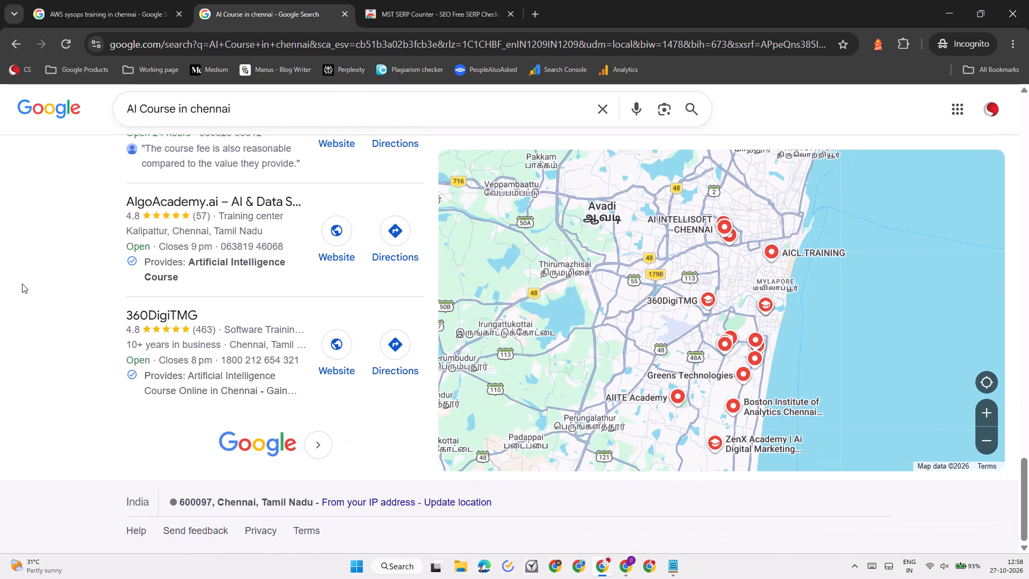
In the SERP Report's Desktop- Oct 27 column, record a dash (-) for both AI Training in chennai and AI Course in chennai.
{"action": "key", "text": "alt+Tab"}
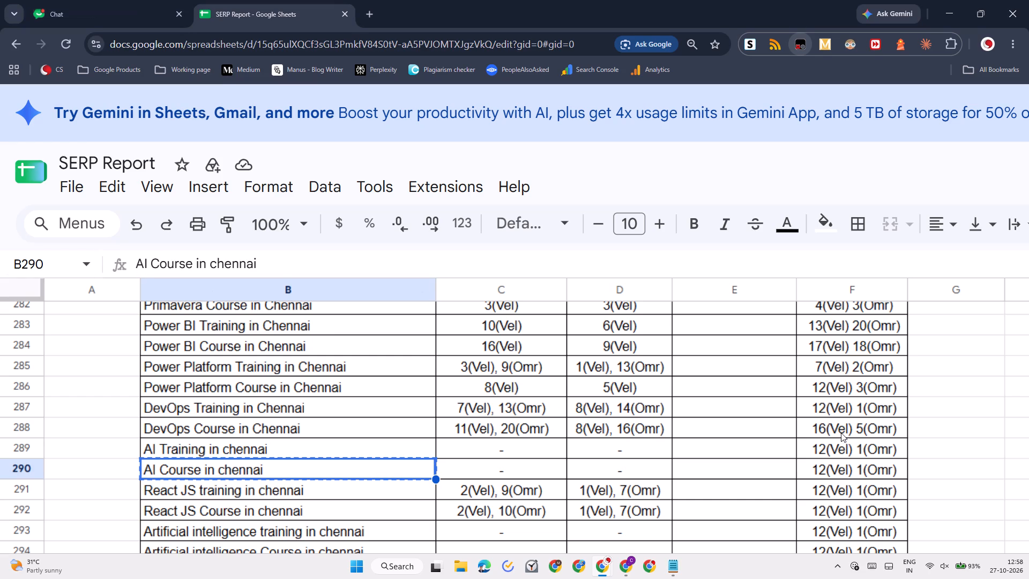
{"action": "left_click", "coordinate": [857, 445]}
{"action": "key", "text": "BackSpace"}
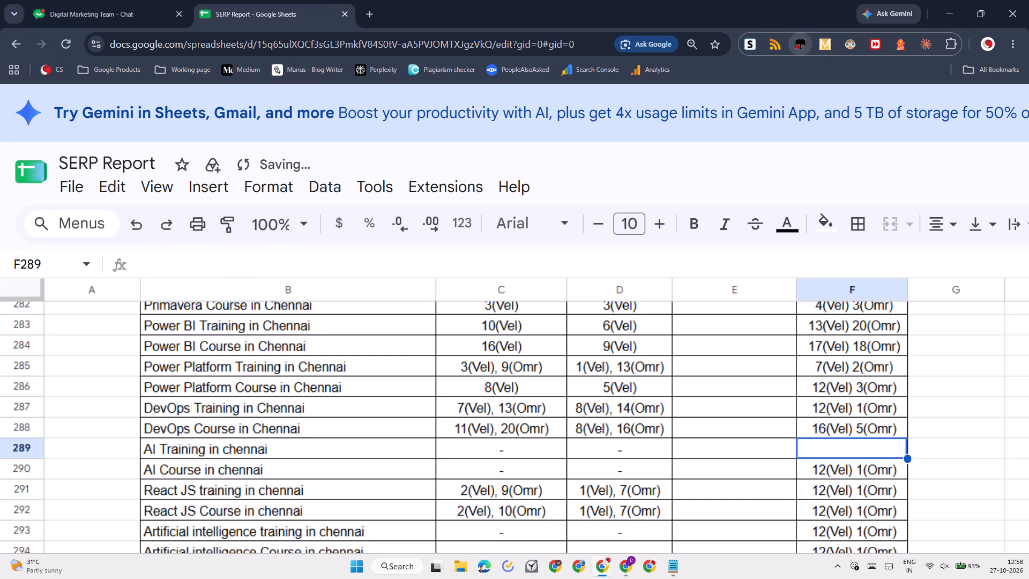
{"action": "key", "text": "minus"}
{"action": "key", "text": "Return"}
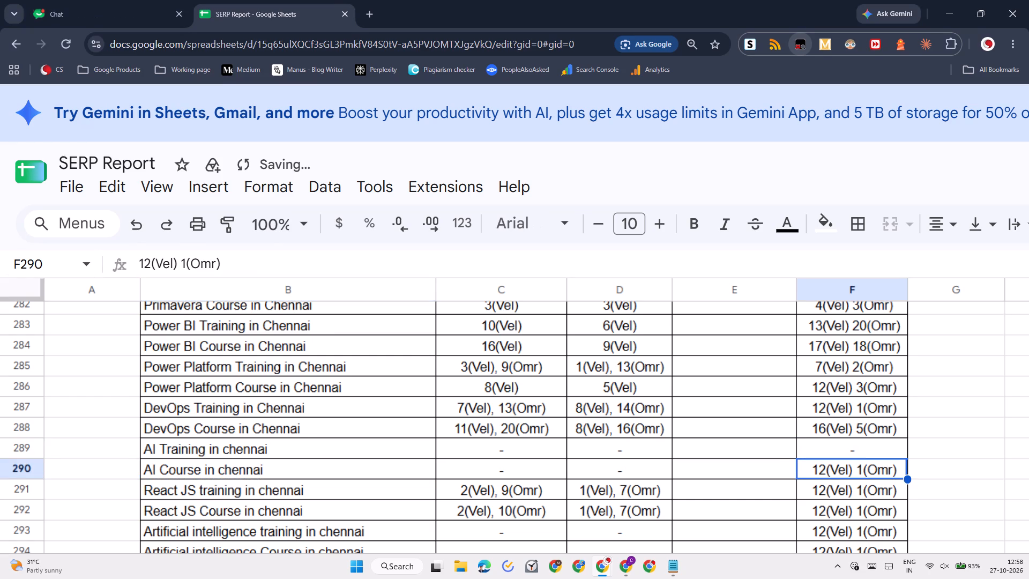
{"action": "key", "text": "BackSpace"}
{"action": "key", "text": "minus"}
{"action": "key", "text": "Return"}
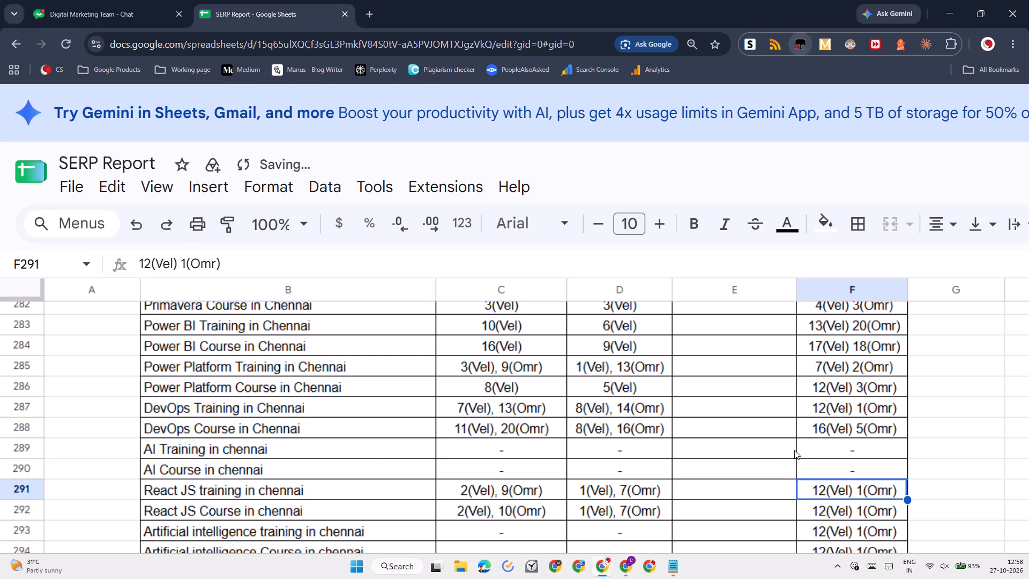
Search Google Places for React JS training in chennai, using the keyword copied from the SERP Report.
{"action": "left_click", "coordinate": [332, 481]}
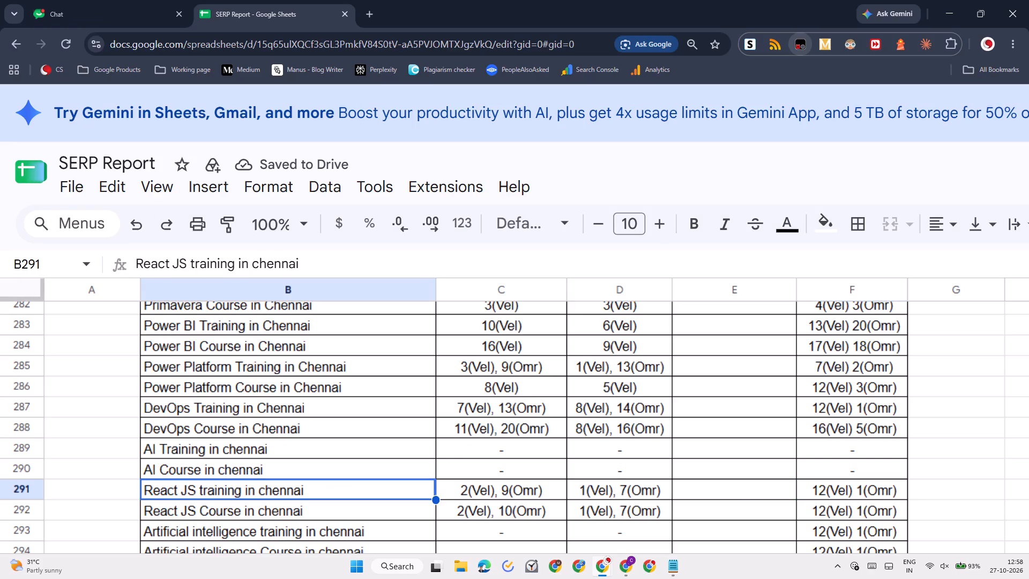
{"action": "key", "text": "ctrl+c"}
{"action": "key", "text": "alt+Tab"}
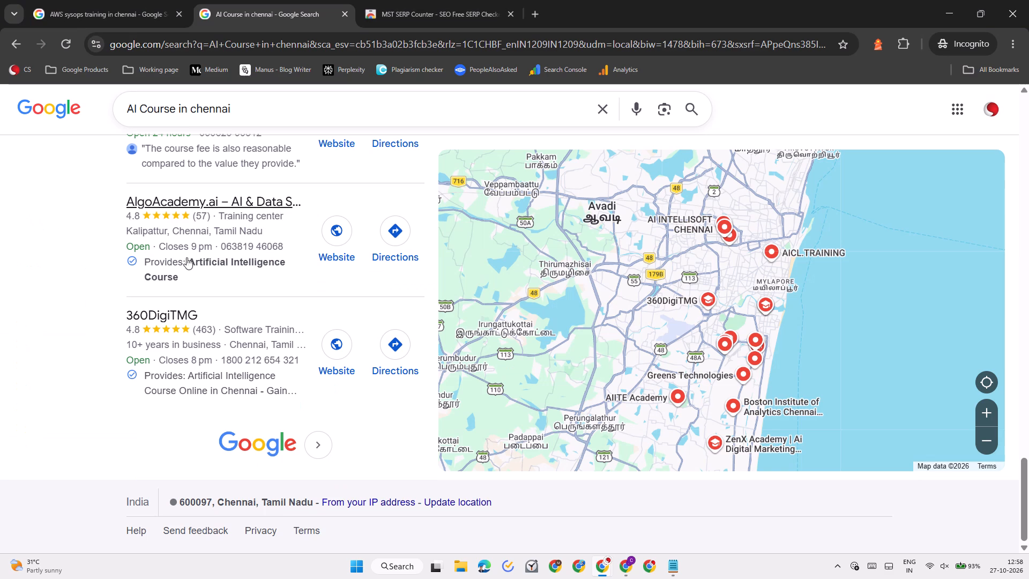
{"action": "left_click_drag", "start_coordinate": [251, 116], "coordinate": [46, 120]}
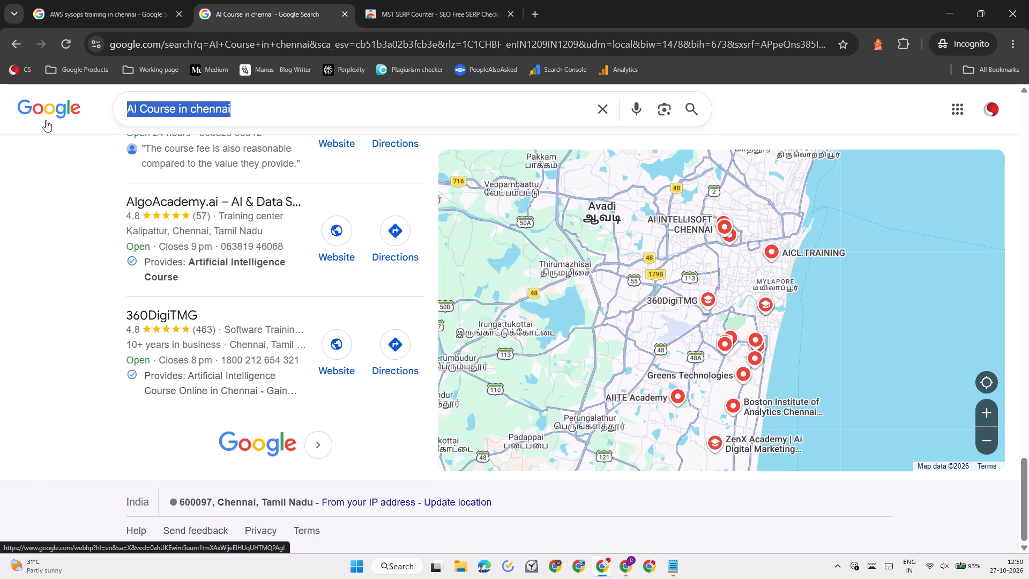
{"action": "key", "text": "ctrl+v"}
{"action": "key", "text": "Return"}
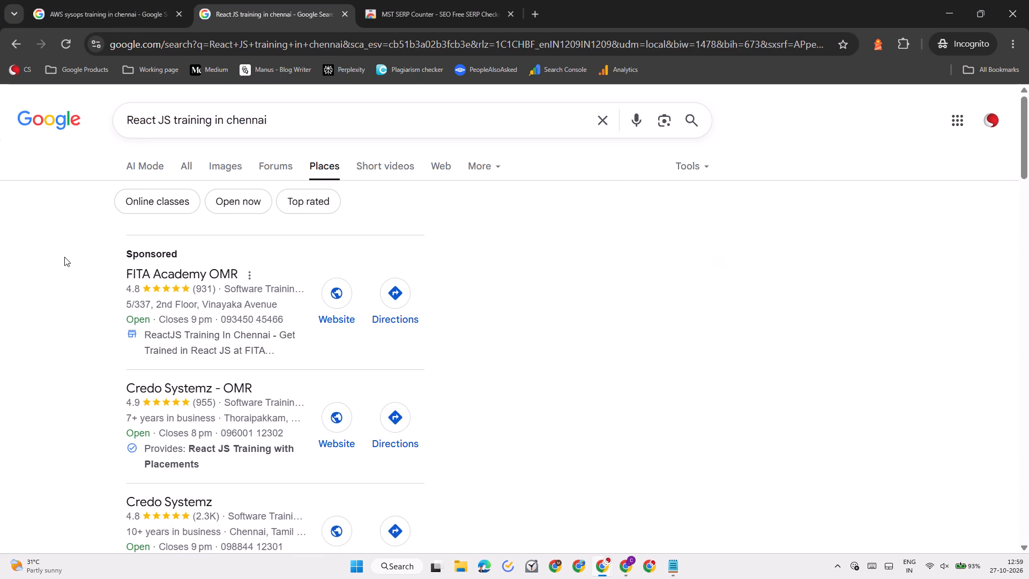
Set the Desktop- Oct 27 ranking for React JS training in chennai to 3(Vel) 2(Omr) in the SERP Report.
{"action": "key", "text": "alt+Tab"}
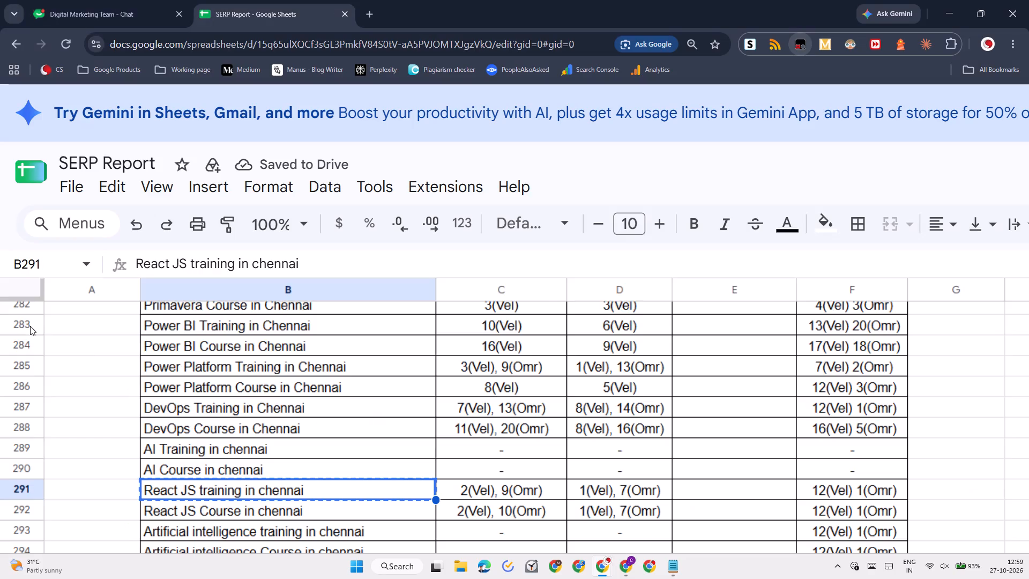
{"action": "triple_click", "coordinate": [829, 489]}
{"action": "double_click", "coordinate": [829, 489]}
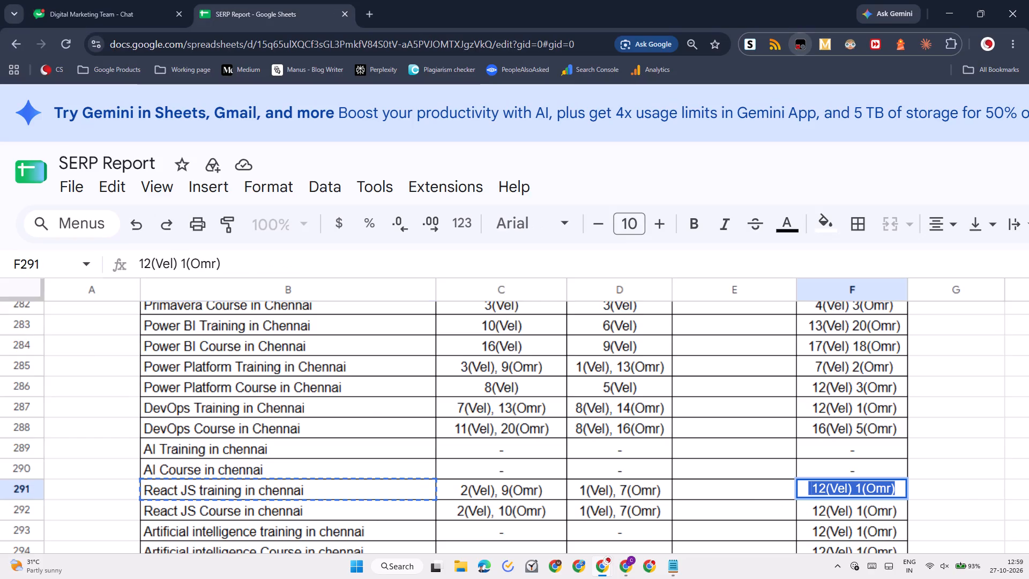
{"action": "left_click", "coordinate": [829, 489]}
{"action": "key", "text": "Right"}
{"action": "key", "text": "Right"}
{"action": "key", "text": "Right"}
{"action": "key", "text": "Right"}
{"action": "key", "text": "Right"}
{"action": "key", "text": "Right"}
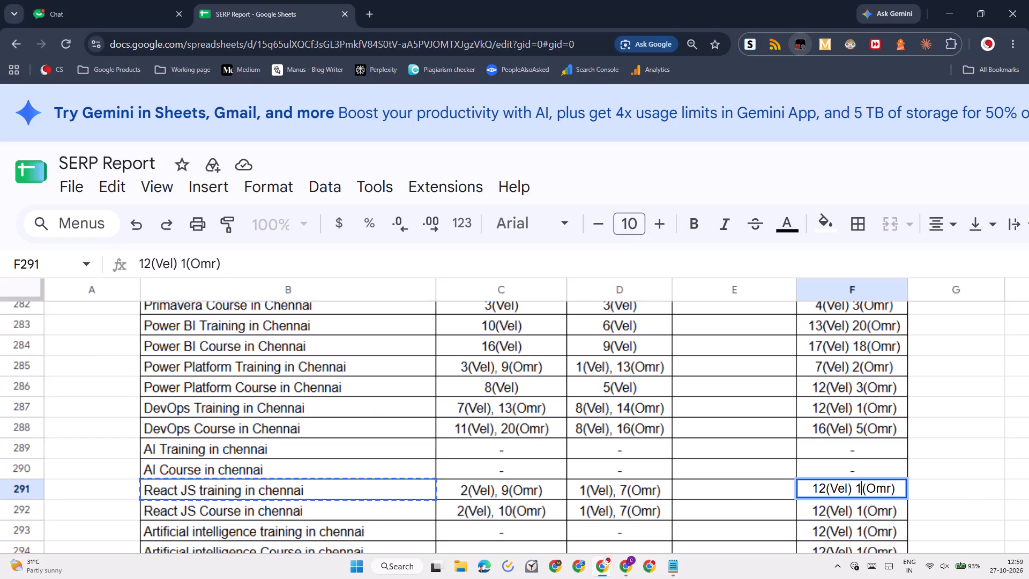
{"action": "key", "text": "BackSpace"}
{"action": "key", "text": "2"}
{"action": "key", "text": "Left"}
{"action": "key", "text": "Left"}
{"action": "key", "text": "Left"}
{"action": "key", "text": "Left"}
{"action": "key", "text": "Left"}
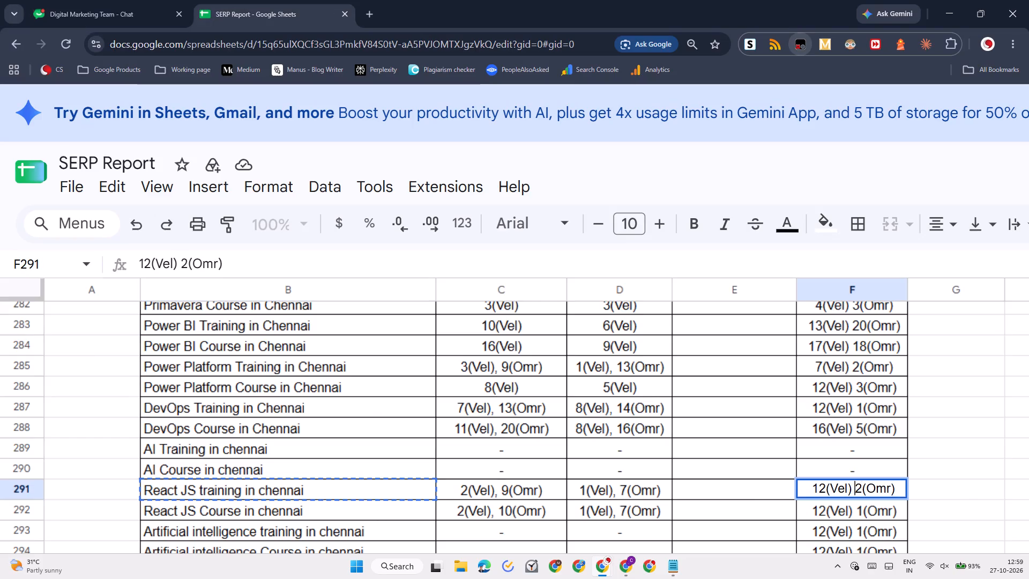
{"action": "key", "text": "Left"}
{"action": "key", "text": "Left"}
{"action": "key", "text": "BackSpace"}
{"action": "key", "text": "BackSpace"}
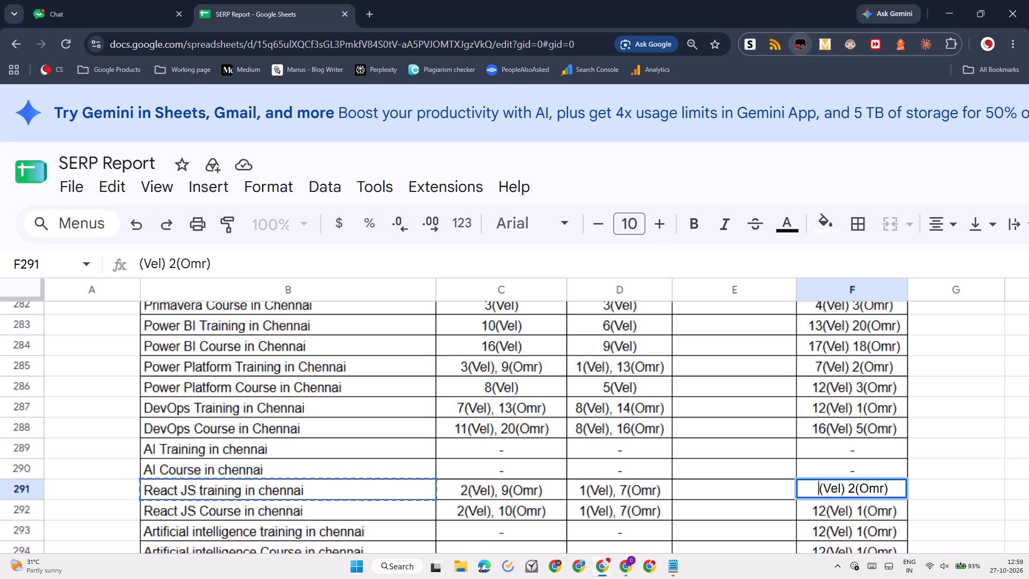
{"action": "key", "text": "3"}
{"action": "key", "text": "Return"}
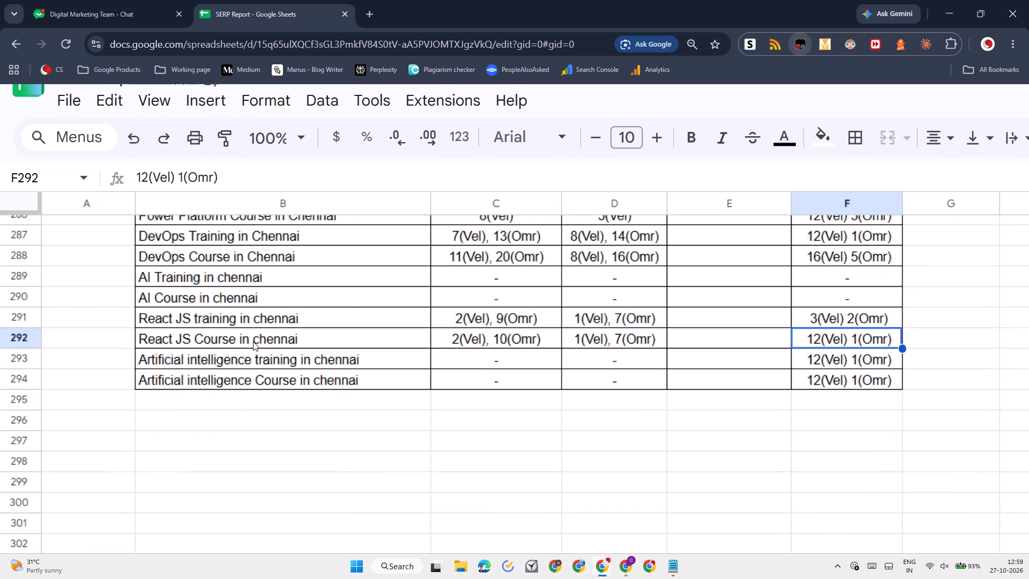
Search Google Places for React JS Course in chennai, using the keyword copied from the SERP Report.
{"action": "left_click", "coordinate": [253, 342]}
{"action": "key", "text": "ctrl+c"}
{"action": "key", "text": "alt+Tab"}
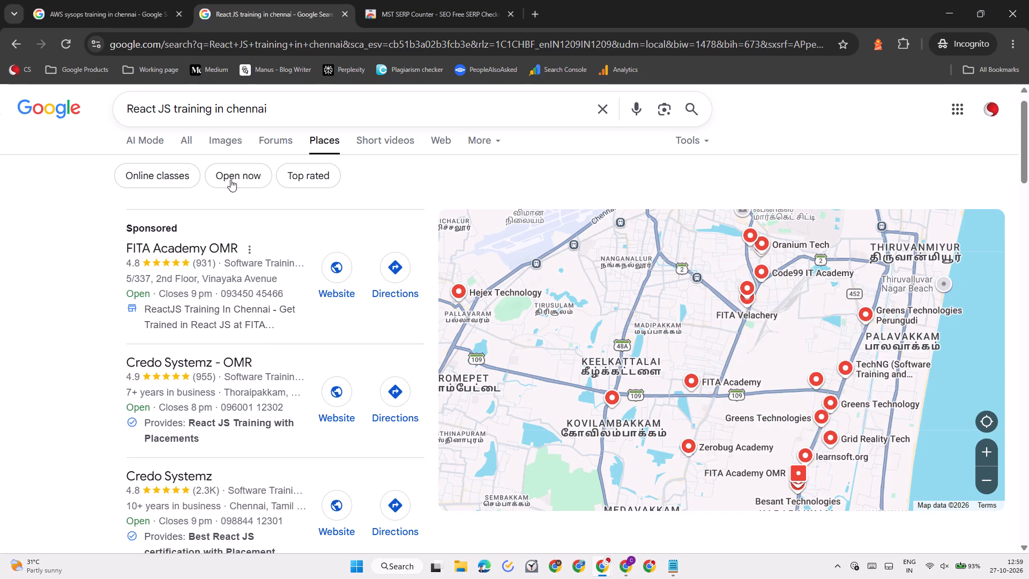
{"action": "left_click_drag", "start_coordinate": [282, 103], "coordinate": [36, 127]}
{"action": "key", "text": "ctrl+v"}
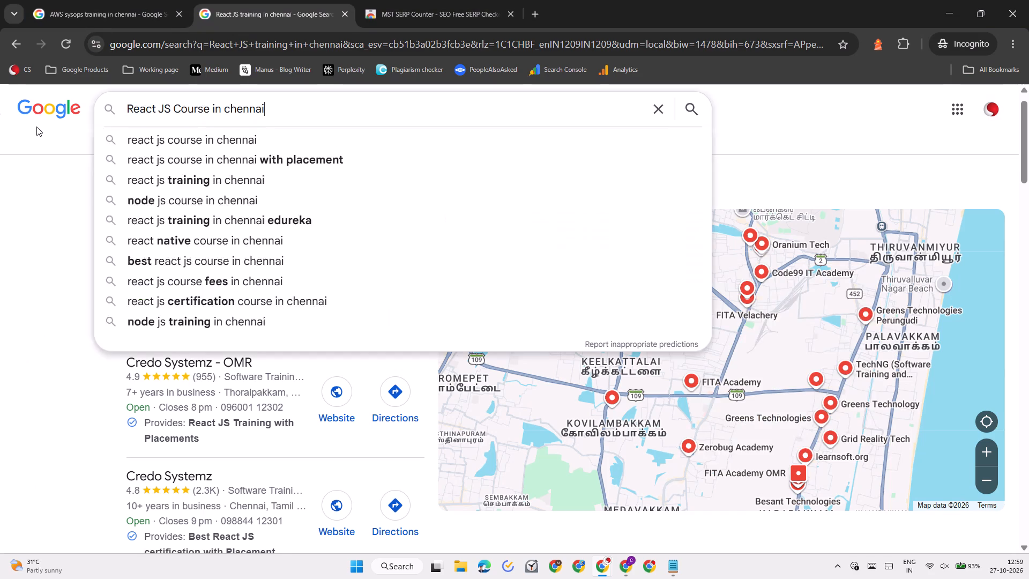
{"action": "key", "text": "Return"}
{"action": "scroll", "coordinate": [50, 272], "scroll_direction": "down", "scroll_amount": 1}
{"action": "scroll", "coordinate": [50, 272], "scroll_direction": "up", "scroll_amount": 1}
Set the Desktop- Oct 27 ranking for React JS Course in chennai to 2(Vel) 1(Omr) in the SERP Report.
{"action": "key", "text": "alt+Tab"}
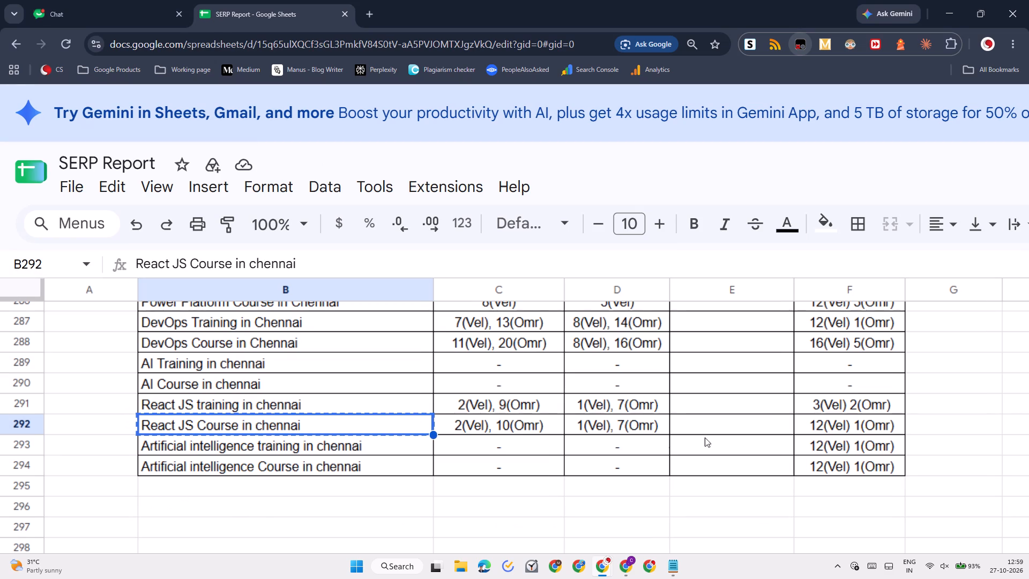
{"action": "triple_click", "coordinate": [833, 434]}
{"action": "triple_click", "coordinate": [832, 420]}
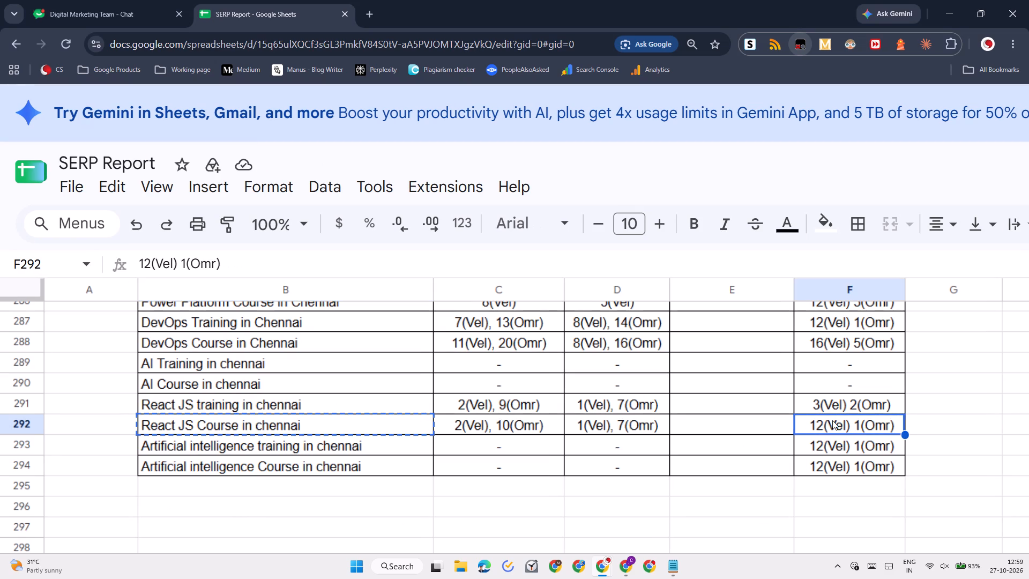
{"action": "left_click", "coordinate": [821, 426]}
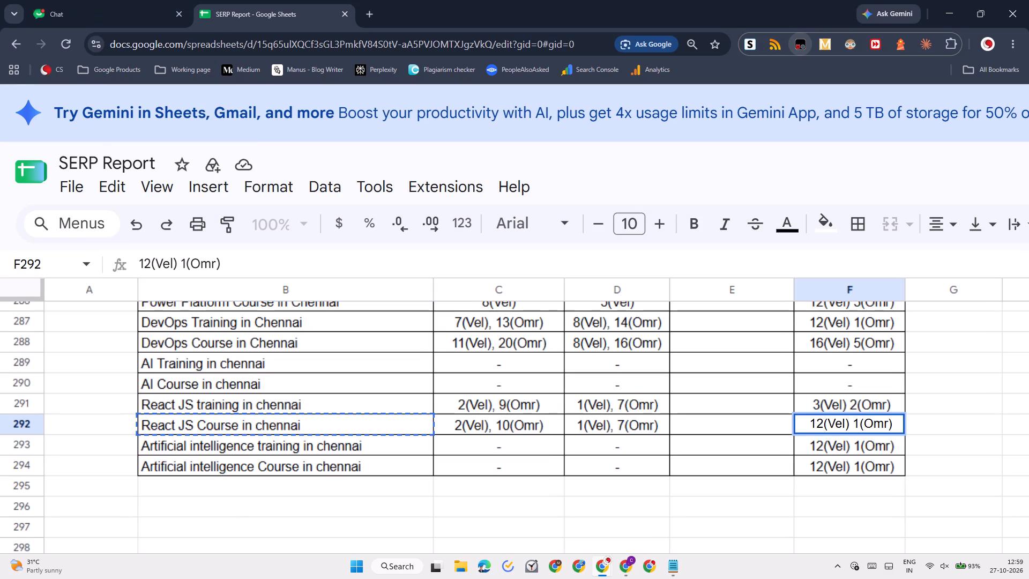
{"action": "key", "text": "Left"}
{"action": "key", "text": "BackSpace"}
{"action": "key", "text": "Return"}
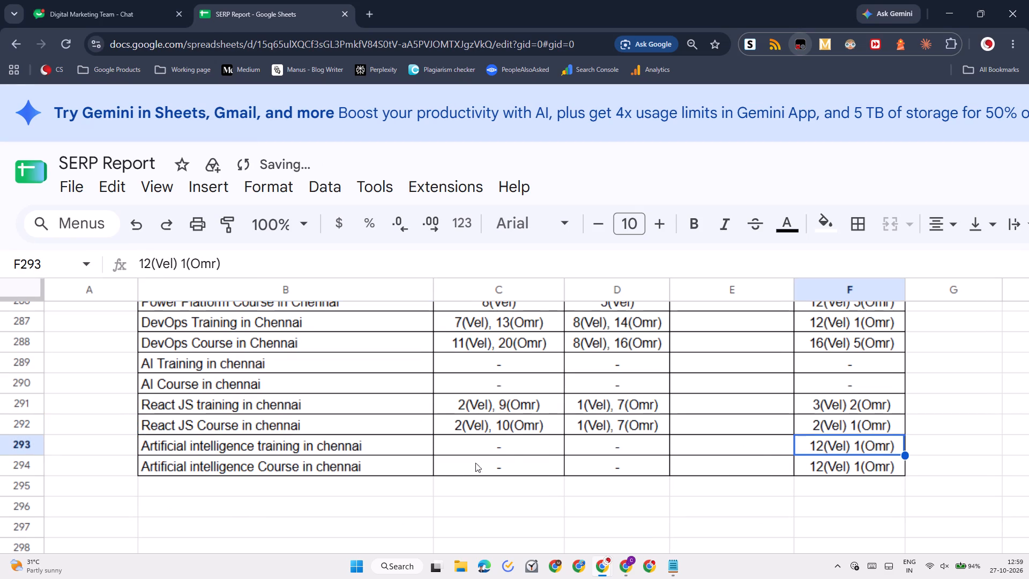
Search Google Places for Artificial intelligence training in chennai, using the keyword copied from the SERP Report.
{"action": "left_click", "coordinate": [396, 455]}
{"action": "key", "text": "ctrl+c"}
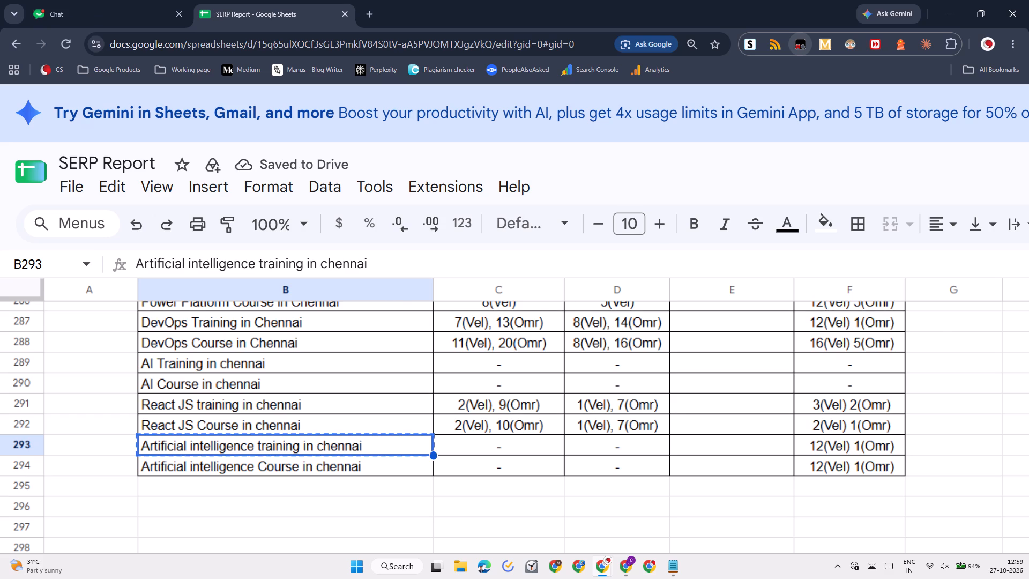
{"action": "key", "text": "alt+Tab"}
{"action": "left_click_drag", "start_coordinate": [277, 124], "coordinate": [249, 117]}
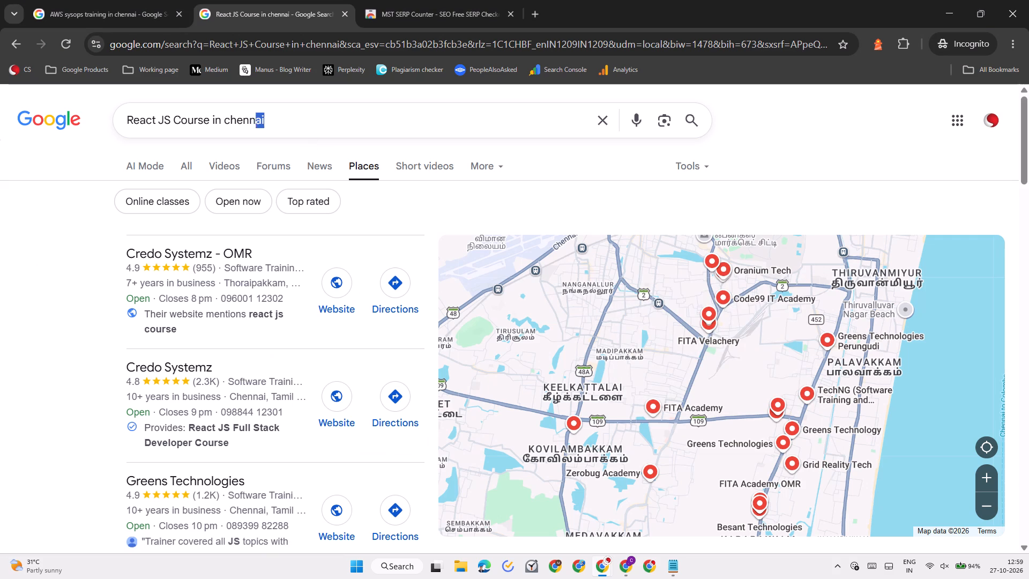
{"action": "left_click_drag", "start_coordinate": [249, 117], "coordinate": [88, 121]}
{"action": "key", "text": "ctrl+v"}
{"action": "key", "text": "ctrl+Return"}
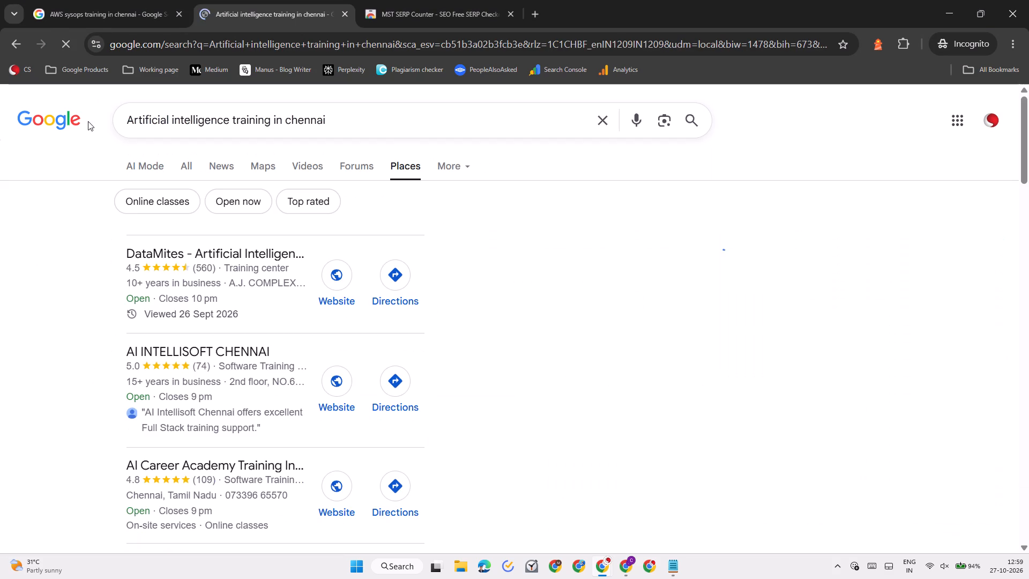
Examine the full Places results page for Artificial intelligence training in chennai, looking for any Credo Systemz Velachery or OMR listing.
{"action": "scroll", "coordinate": [71, 270], "scroll_direction": "down", "scroll_amount": 4}
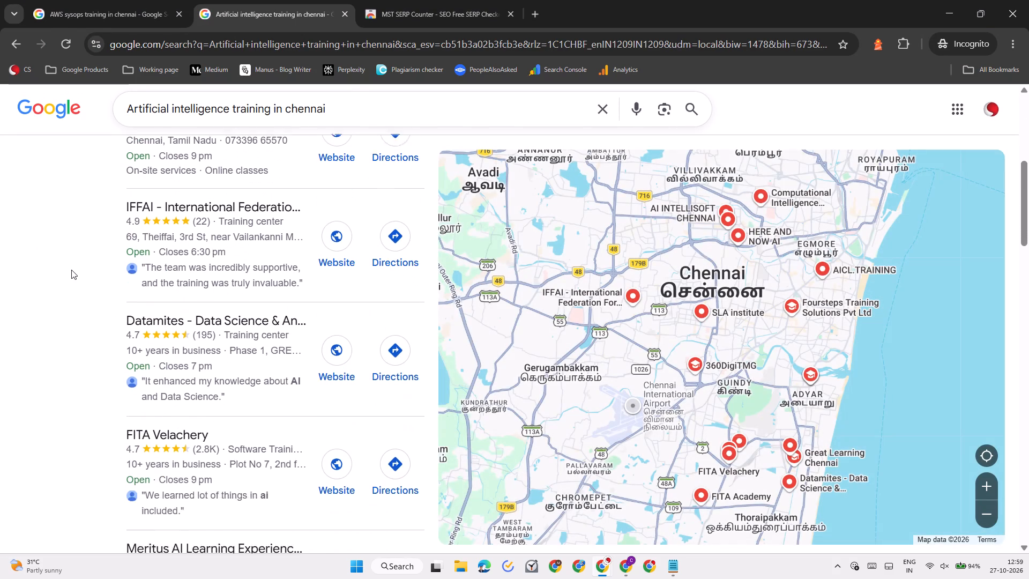
{"action": "scroll", "coordinate": [71, 270], "scroll_direction": "down", "scroll_amount": 1}
{"action": "scroll", "coordinate": [71, 270], "scroll_direction": "up", "scroll_amount": 6}
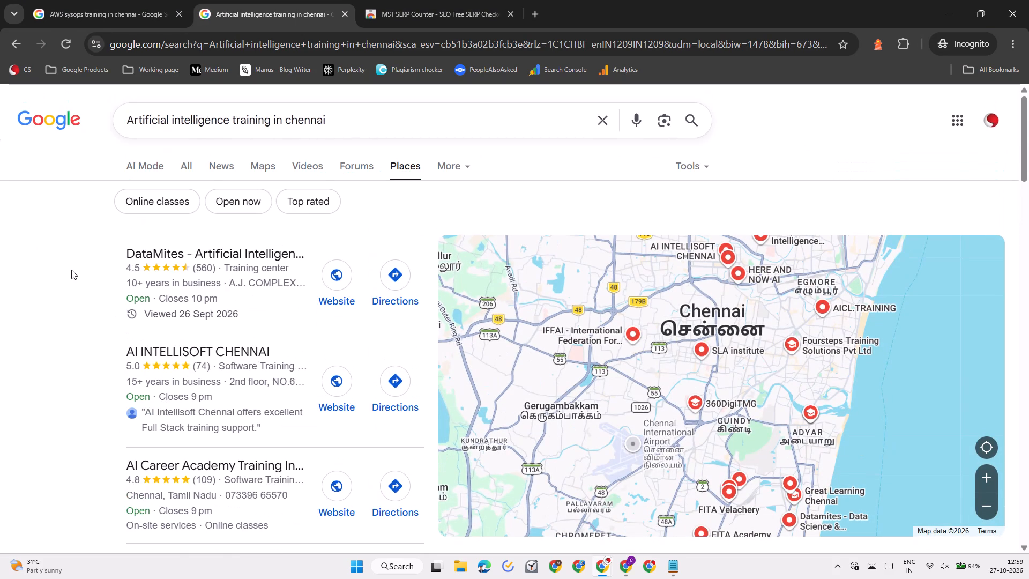
{"action": "scroll", "coordinate": [71, 270], "scroll_direction": "down", "scroll_amount": 3}
{"action": "scroll", "coordinate": [89, 184], "scroll_direction": "down", "scroll_amount": 1}
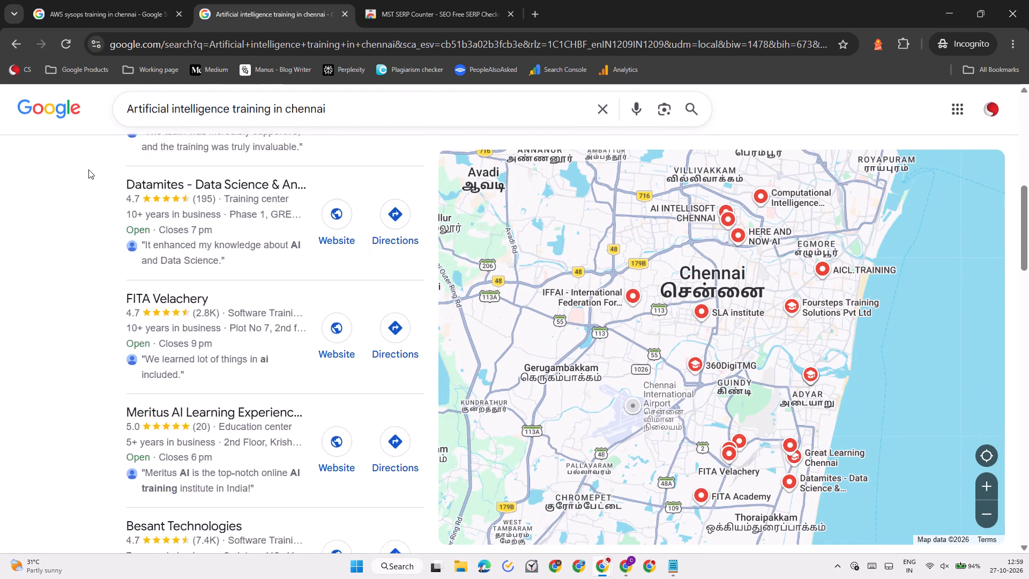
{"action": "scroll", "coordinate": [139, 331], "scroll_direction": "down", "scroll_amount": 2}
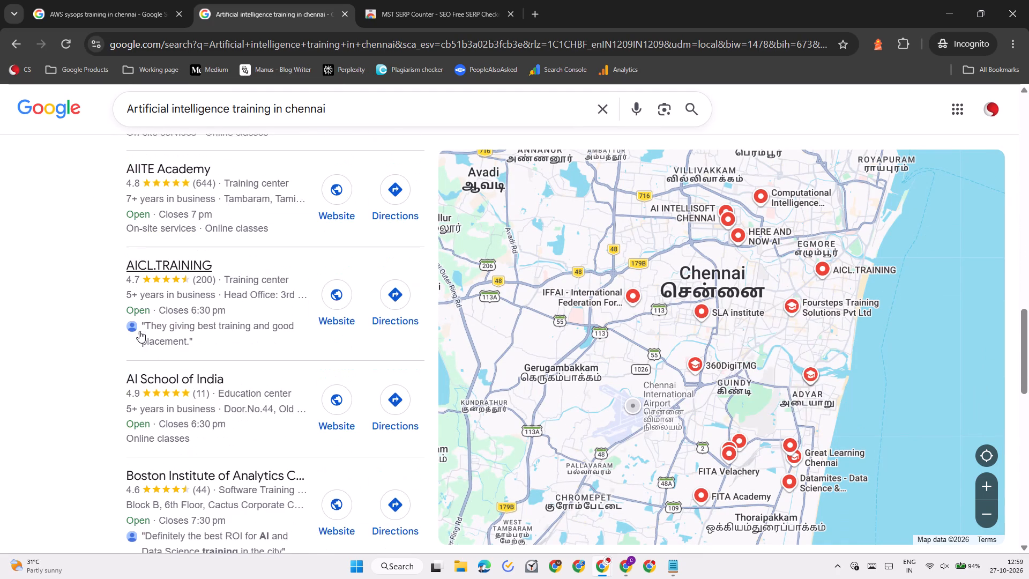
{"action": "scroll", "coordinate": [139, 331], "scroll_direction": "down", "scroll_amount": 5}
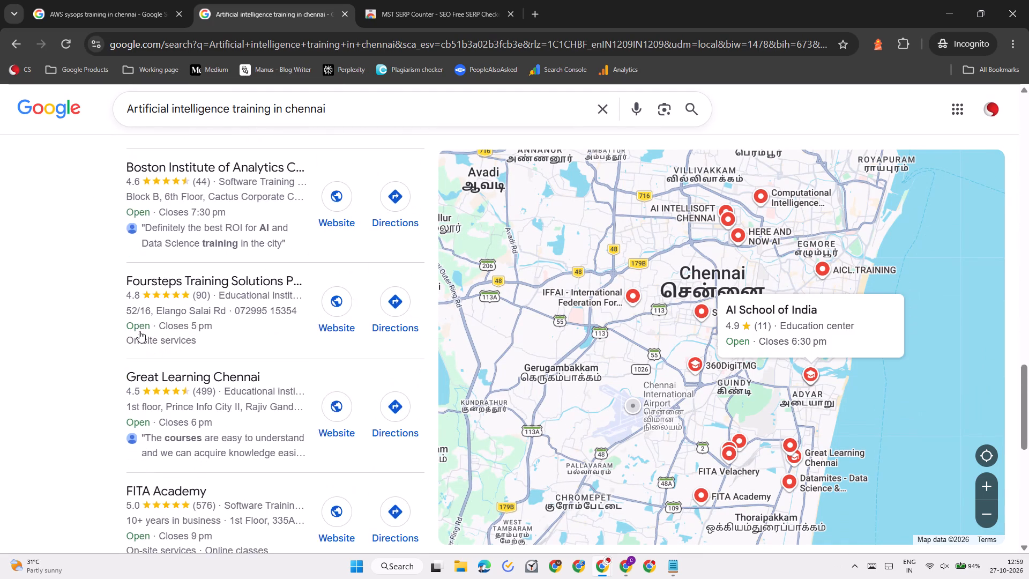
{"action": "scroll", "coordinate": [139, 331], "scroll_direction": "down", "scroll_amount": 4}
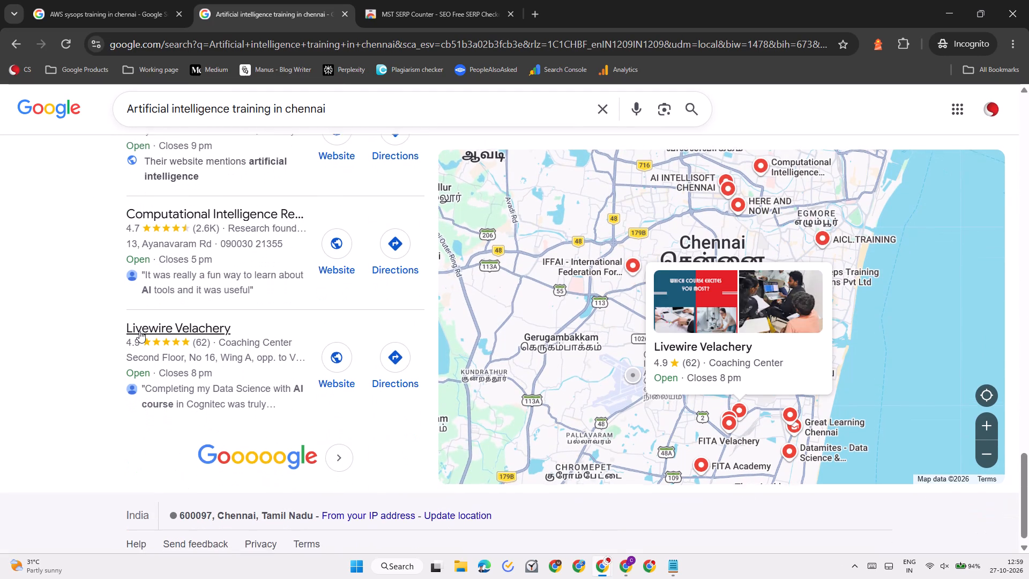
{"action": "scroll", "coordinate": [139, 331], "scroll_direction": "down", "scroll_amount": 1}
{"action": "left_click", "coordinate": [336, 446]}
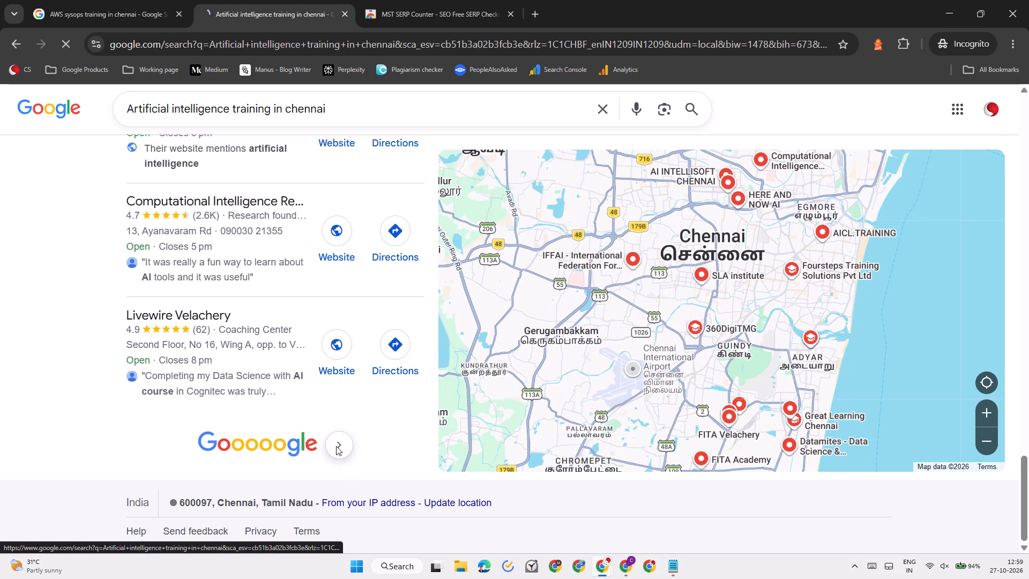
{"action": "scroll", "coordinate": [200, 413], "scroll_direction": "right", "scroll_amount": 9}
Search Google Places for Artificial intelligence Course in chennai, using the keyword copied from the SERP Report.
{"action": "key", "text": "alt+Tab"}
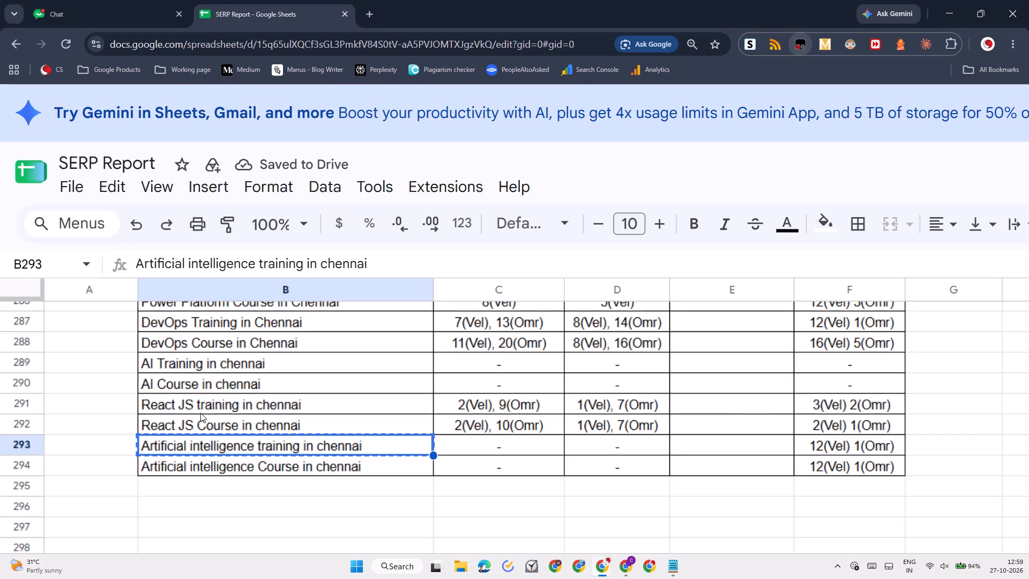
{"action": "left_click", "coordinate": [265, 470]}
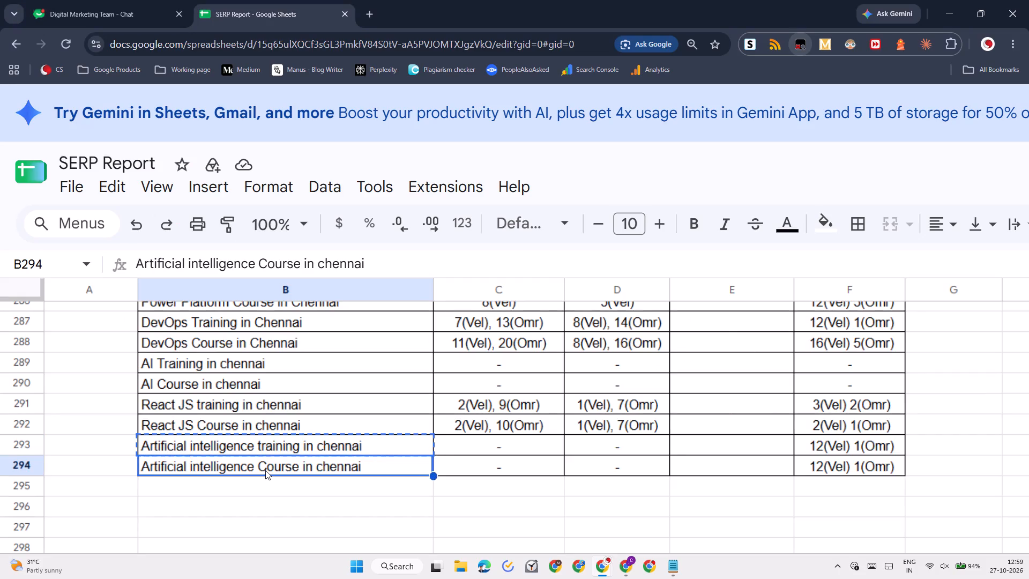
{"action": "key", "text": "ctrl+c"}
{"action": "key", "text": "alt+Tab"}
{"action": "triple_click", "coordinate": [252, 103]}
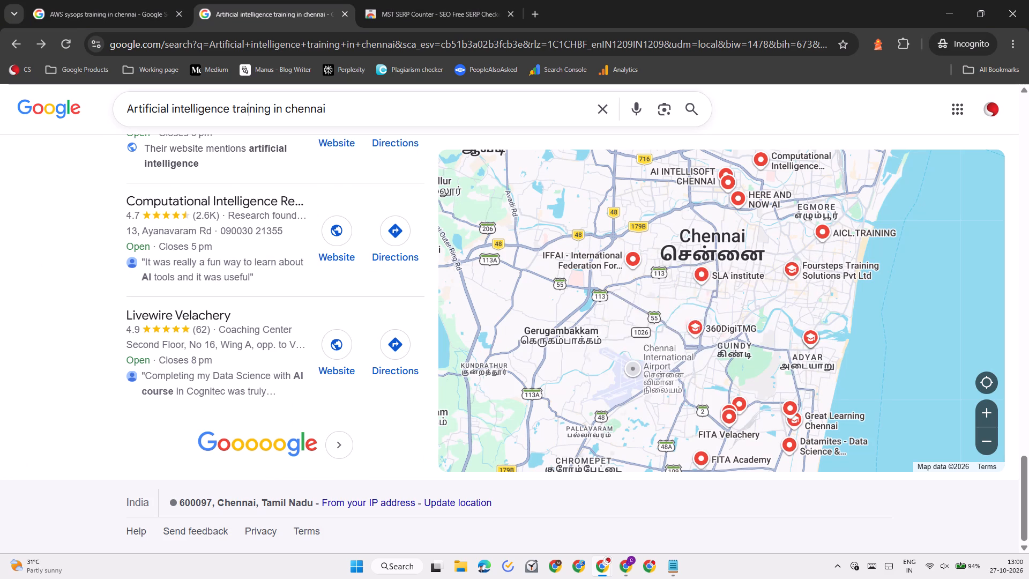
{"action": "left_click", "coordinate": [252, 103]}
{"action": "key", "text": "ctrl+v"}
{"action": "key", "text": "Return"}
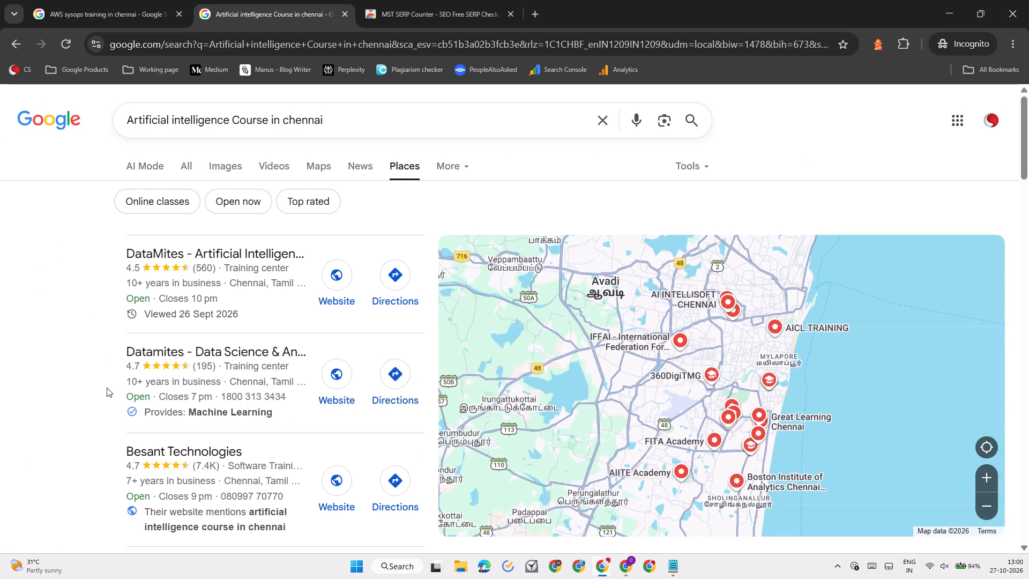
Examine the full Places results page for Artificial intelligence Course in chennai, looking for any Credo Systemz Velachery or OMR listing.
{"action": "scroll", "coordinate": [206, 301], "scroll_direction": "down", "scroll_amount": 2}
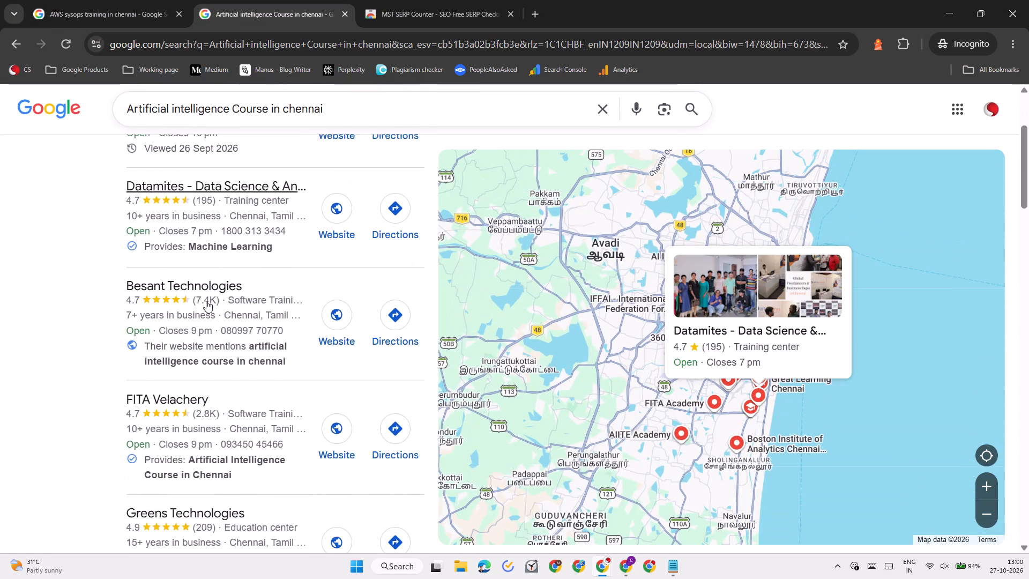
{"action": "scroll", "coordinate": [206, 301], "scroll_direction": "down", "scroll_amount": 10}
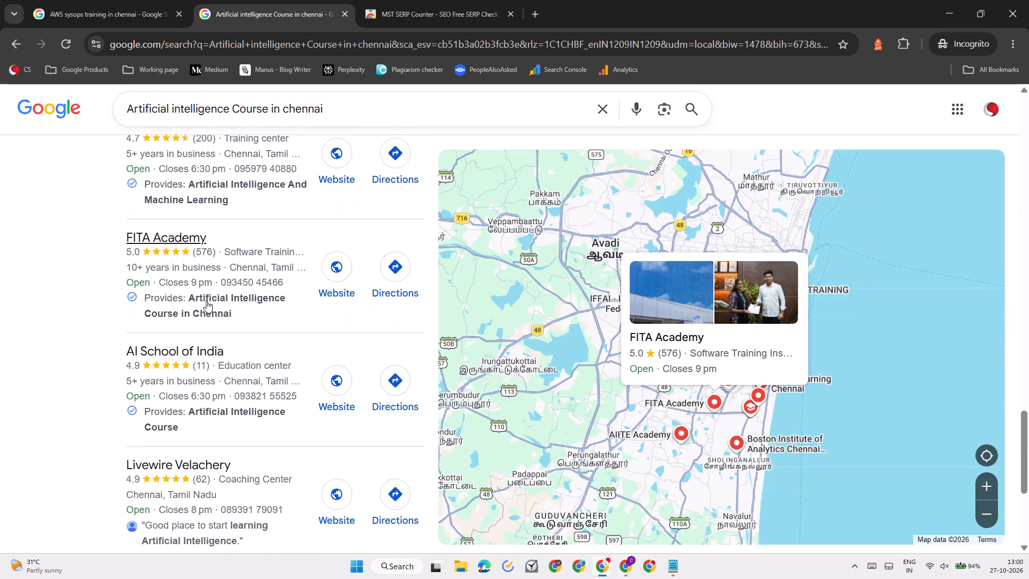
{"action": "scroll", "coordinate": [206, 301], "scroll_direction": "down", "scroll_amount": 3}
Set the Desktop- Oct 27 rankings for Artificial intelligence training in chennai and Artificial intelligence Course in chennai to - in the SERP Report.
{"action": "key", "text": "alt+Tab"}
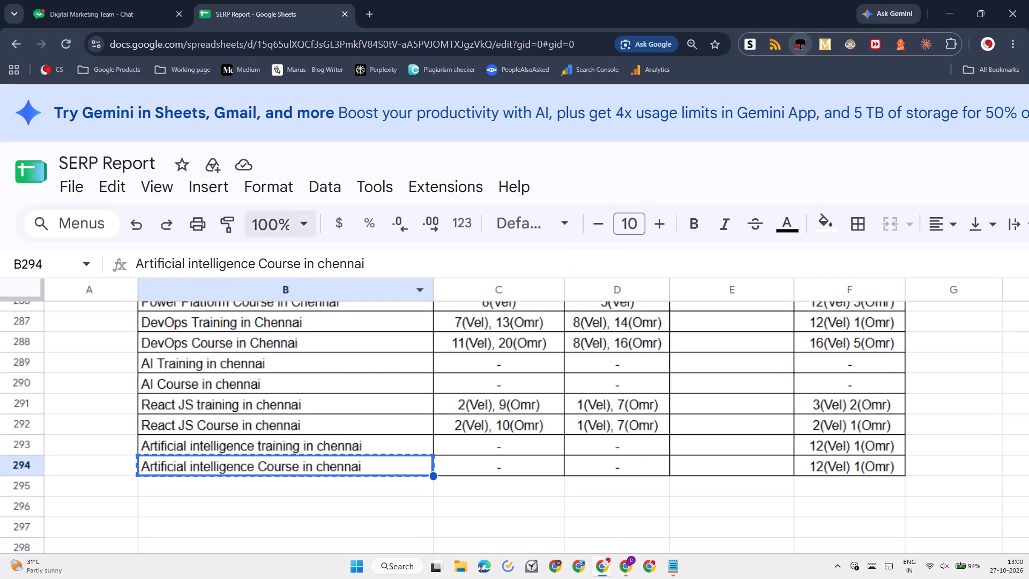
{"action": "left_click", "coordinate": [852, 453]}
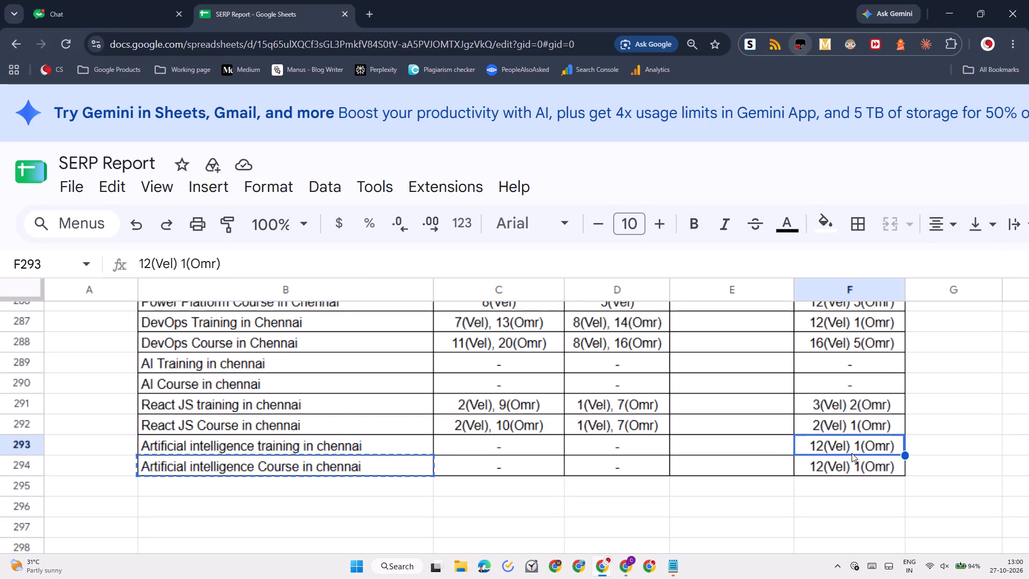
{"action": "key", "text": "BackSpace"}
{"action": "key", "text": "minus"}
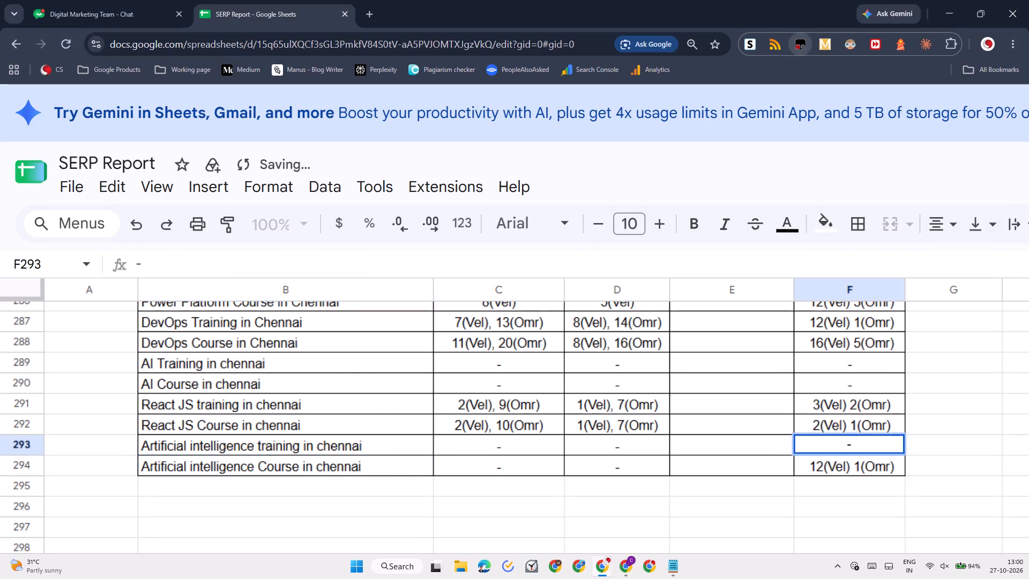
{"action": "key", "text": "Return"}
{"action": "key", "text": "BackSpace"}
{"action": "key", "text": "minus"}
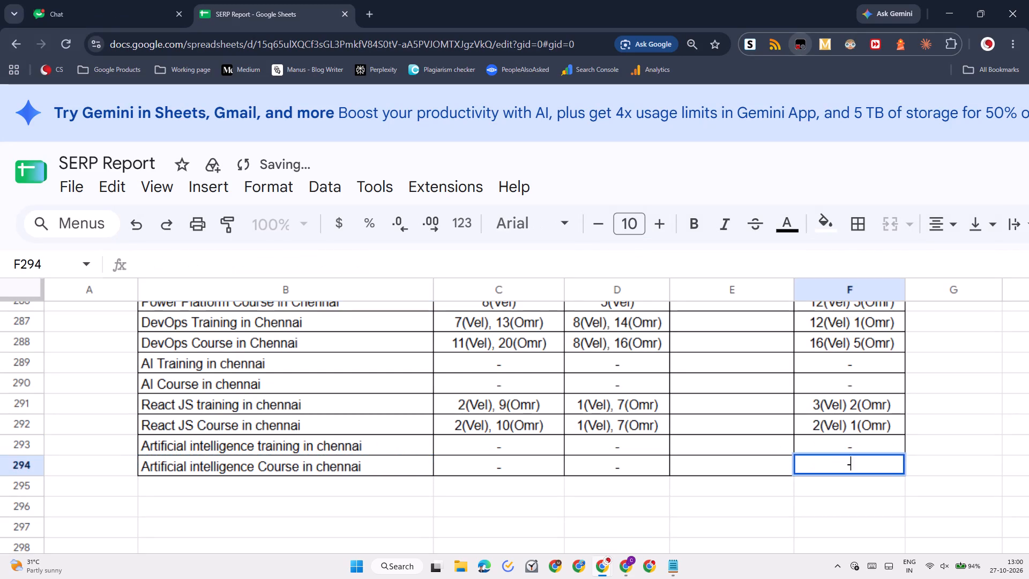
{"action": "key", "text": "Return"}
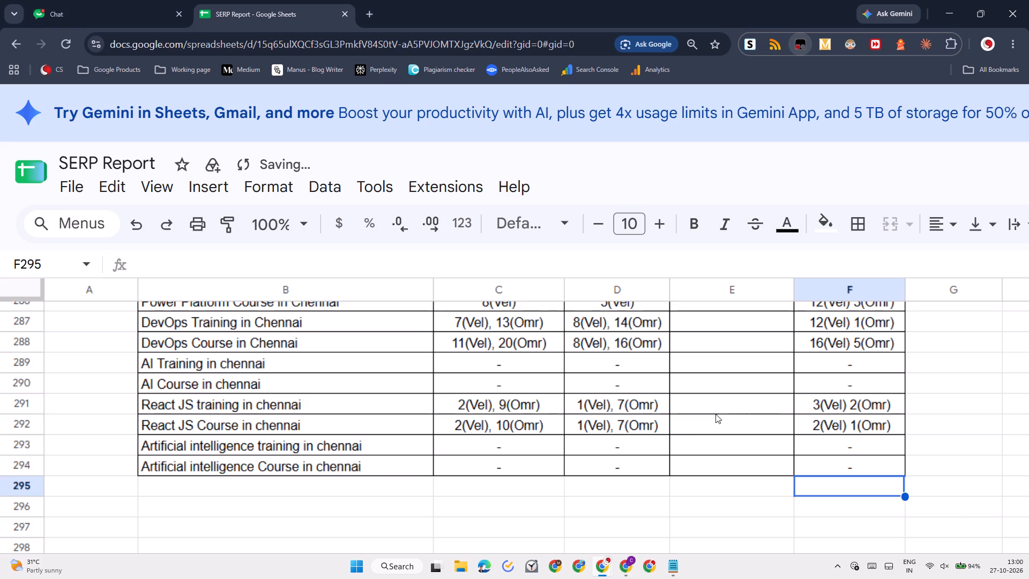
Review the Map SERP Keywords table, checking the Desktop- Oct 27 rankings recorded for the Chennai course keywords.
{"action": "scroll", "coordinate": [636, 424], "scroll_direction": "up", "scroll_amount": 4}
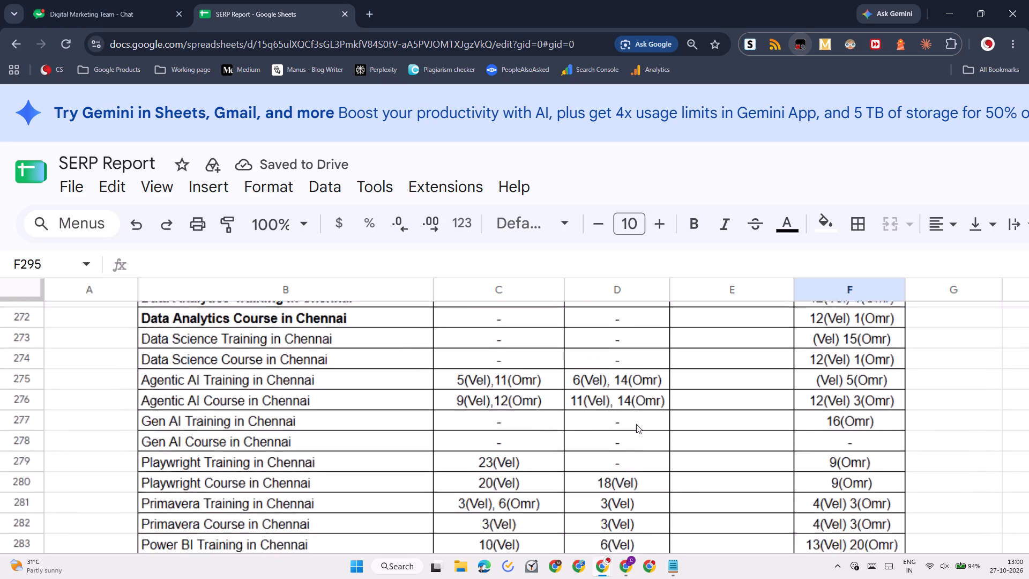
{"action": "scroll", "coordinate": [636, 424], "scroll_direction": "up", "scroll_amount": 3}
{"action": "scroll", "coordinate": [636, 424], "scroll_direction": "down", "scroll_amount": 4}
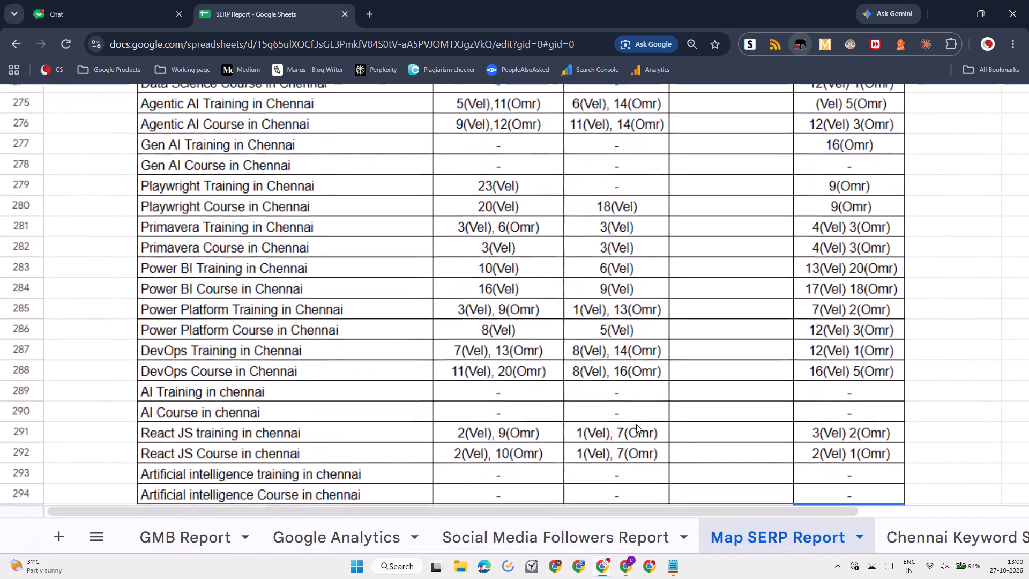
{"action": "scroll", "coordinate": [636, 424], "scroll_direction": "up", "scroll_amount": 3}
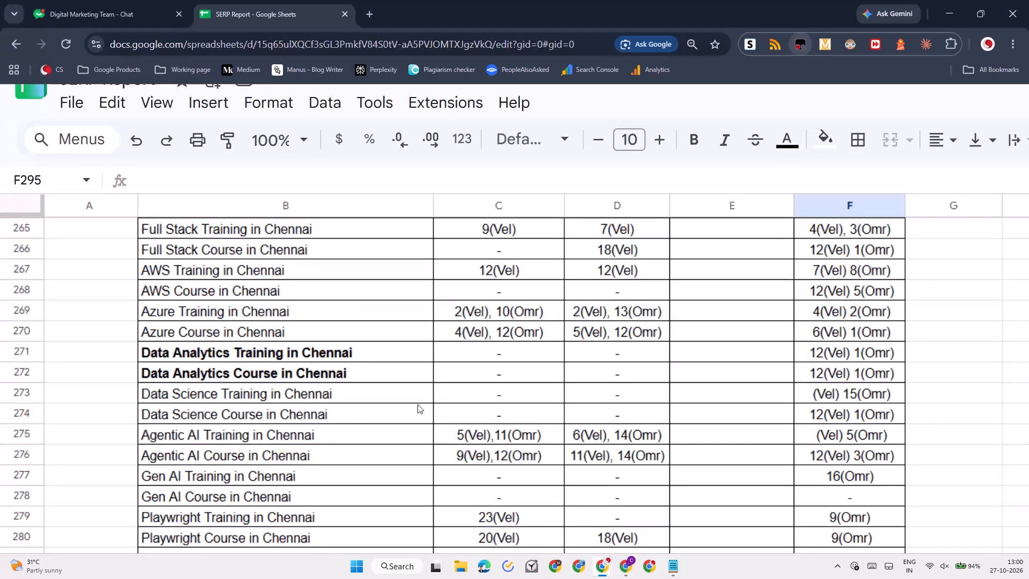
{"action": "left_click", "coordinate": [319, 392]}
{"action": "left_click", "coordinate": [326, 368]}
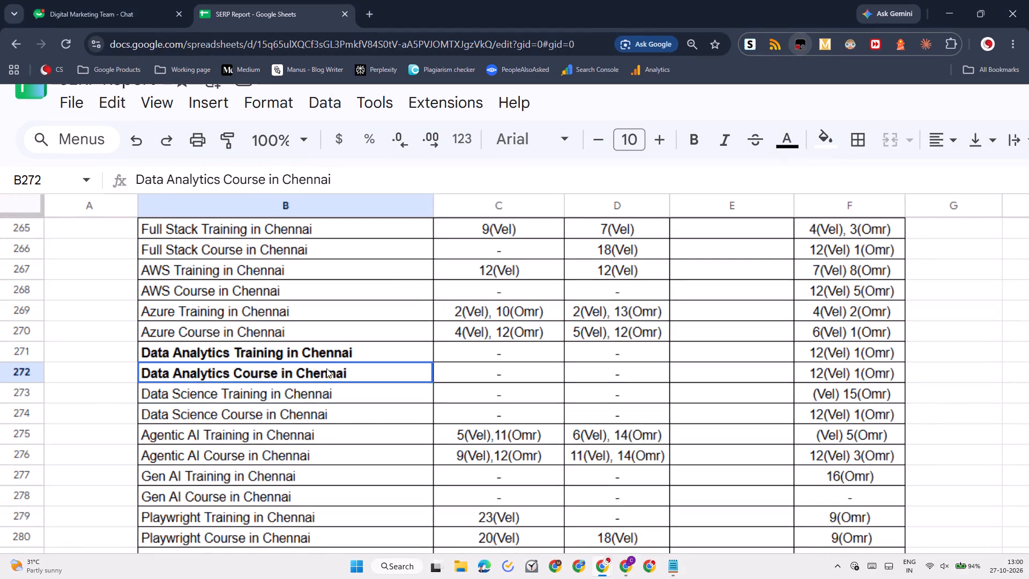
{"action": "left_click", "coordinate": [329, 390]}
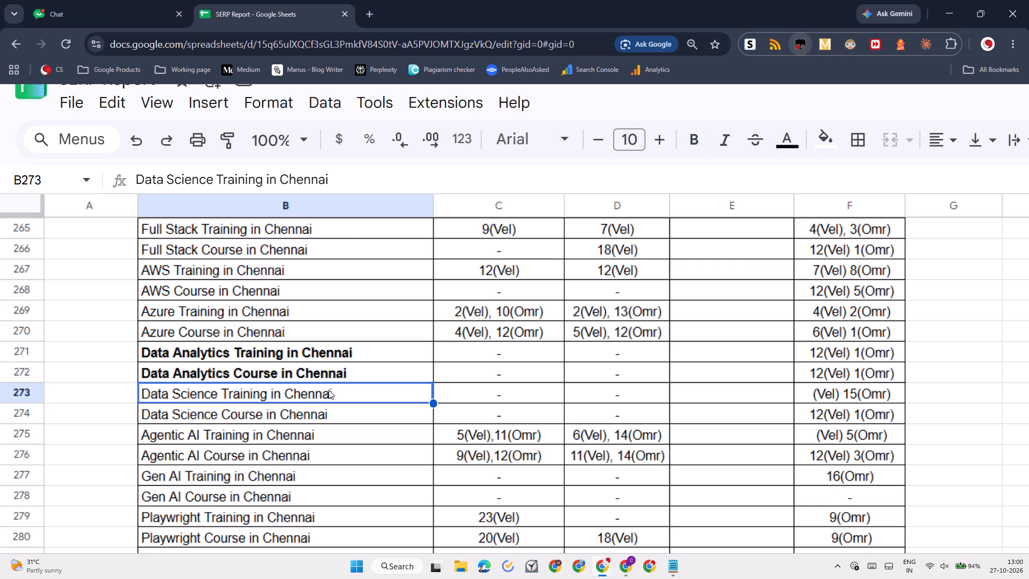
{"action": "scroll", "coordinate": [329, 390], "scroll_direction": "down", "scroll_amount": 2}
{"action": "scroll", "coordinate": [329, 390], "scroll_direction": "up", "scroll_amount": 2}
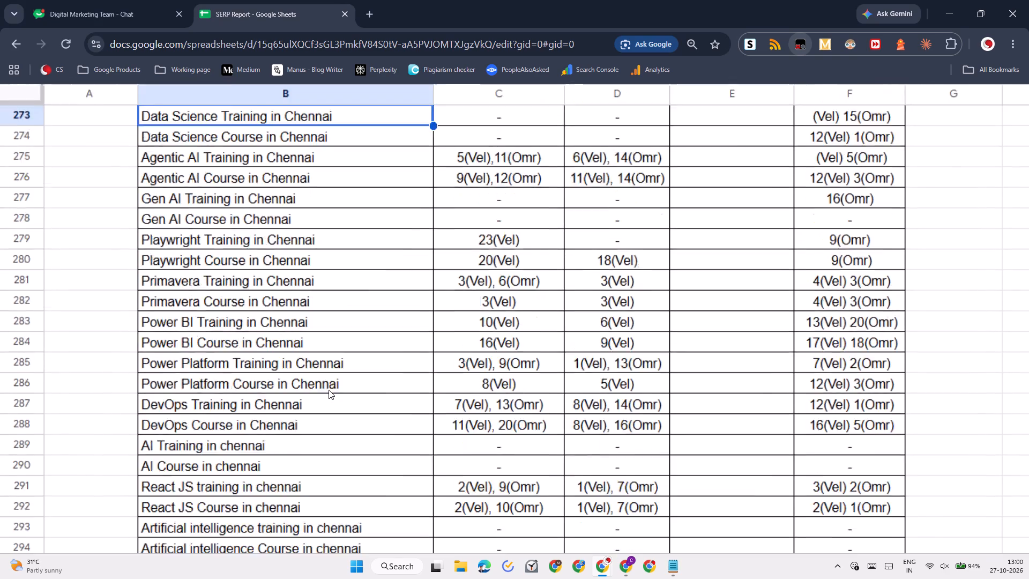
{"action": "scroll", "coordinate": [329, 390], "scroll_direction": "up", "scroll_amount": 2}
{"action": "scroll", "coordinate": [329, 390], "scroll_direction": "down", "scroll_amount": 1}
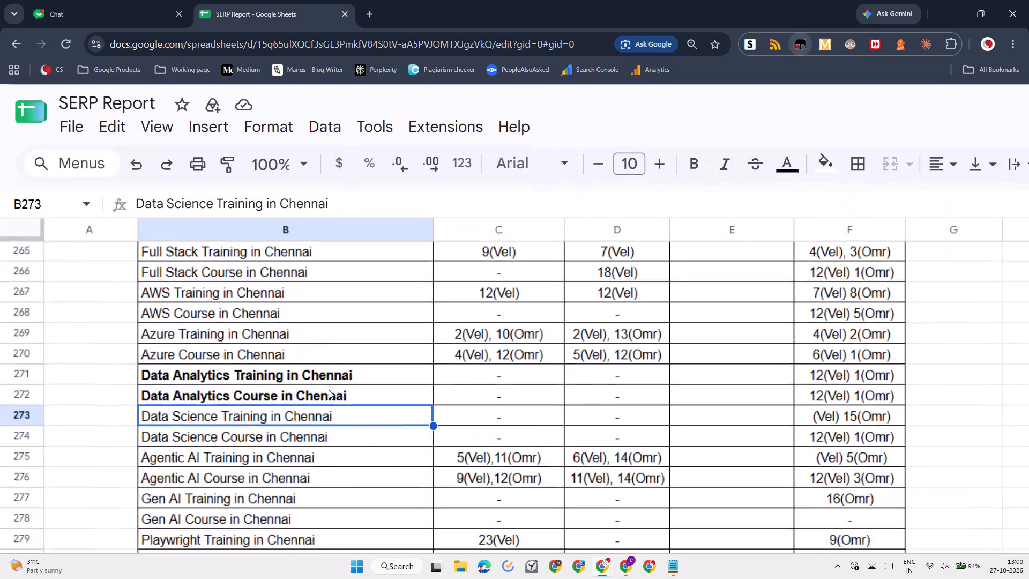
Search Google Places for Full Stack Training in Chennai, copied from the SERP Report, and locate the Credo Systemz Velachery and OMR listings.
{"action": "left_click", "coordinate": [298, 330]}
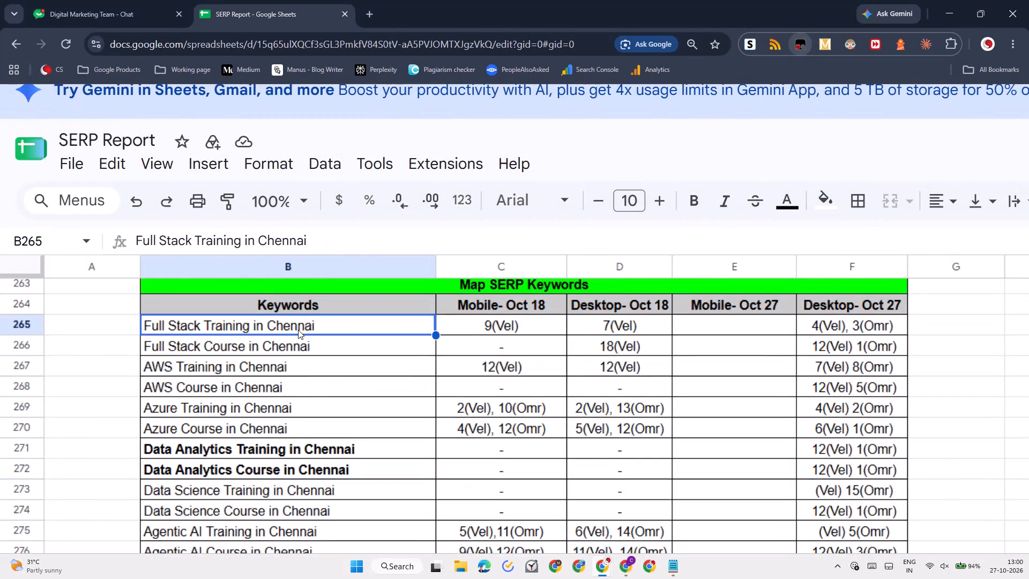
{"action": "key", "text": "ctrl+c"}
{"action": "key", "text": "alt+Tab"}
{"action": "left_click", "coordinate": [288, 97]}
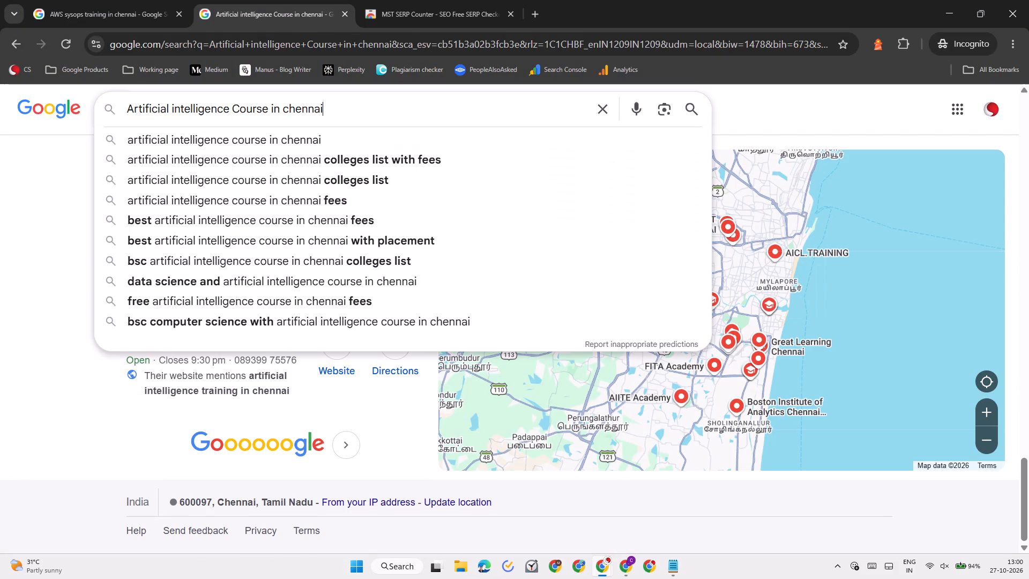
{"action": "key", "text": "ctrl+a"}
{"action": "key", "text": "ctrl+v"}
{"action": "key", "text": "ctrl+Return"}
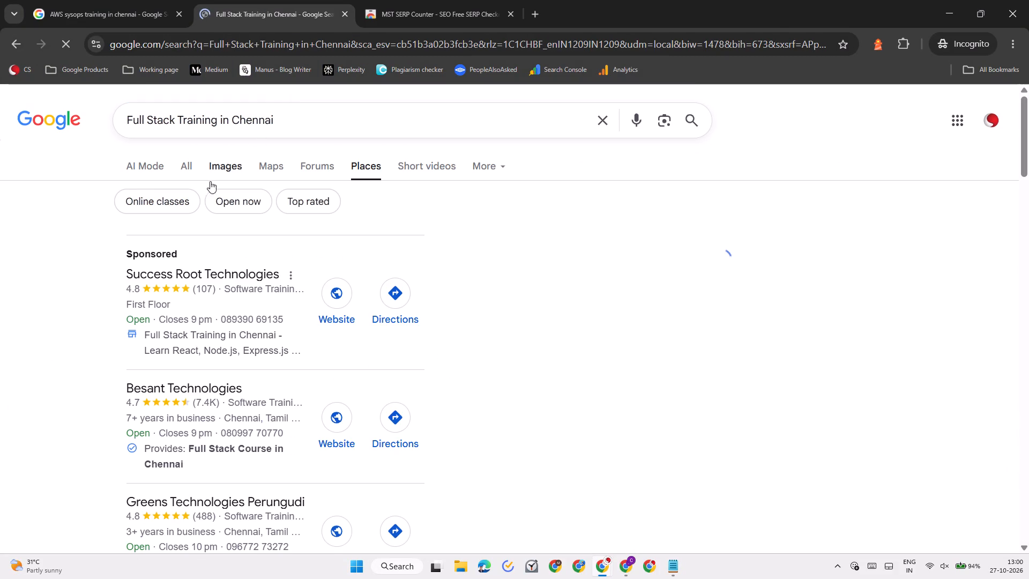
{"action": "scroll", "coordinate": [34, 348], "scroll_direction": "down", "scroll_amount": 2}
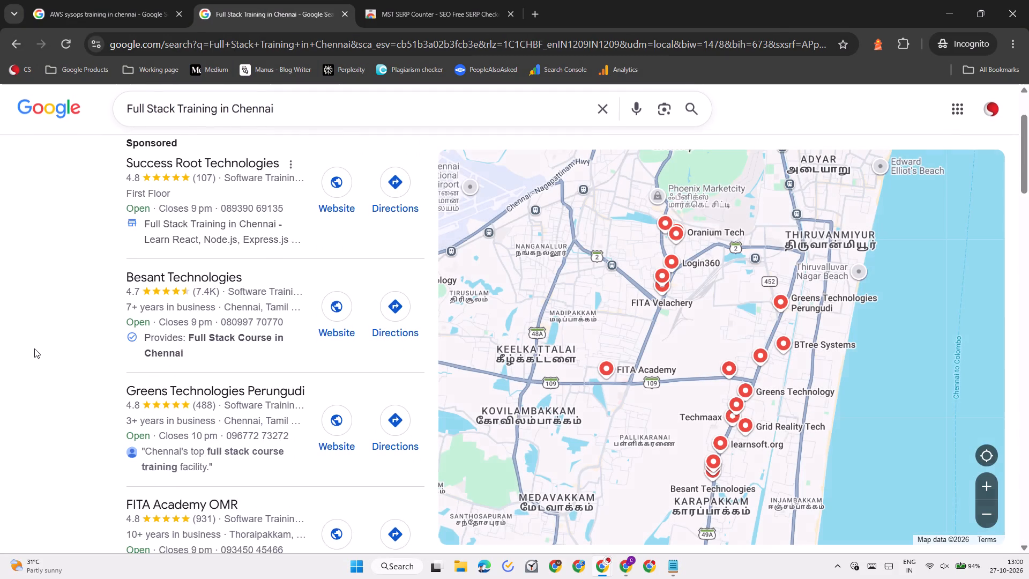
{"action": "scroll", "coordinate": [34, 348], "scroll_direction": "down", "scroll_amount": 3}
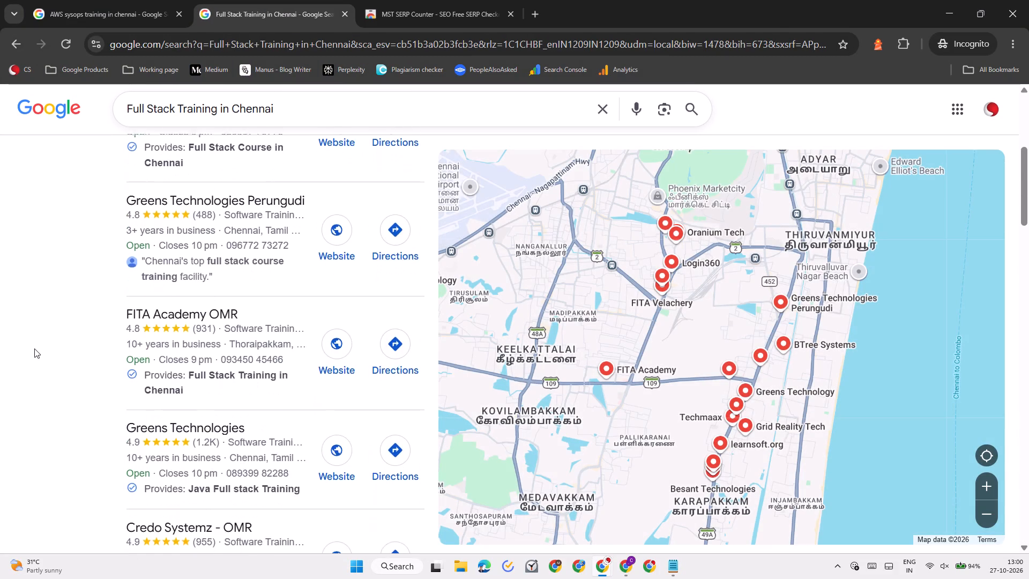
{"action": "scroll", "coordinate": [34, 348], "scroll_direction": "down", "scroll_amount": 3}
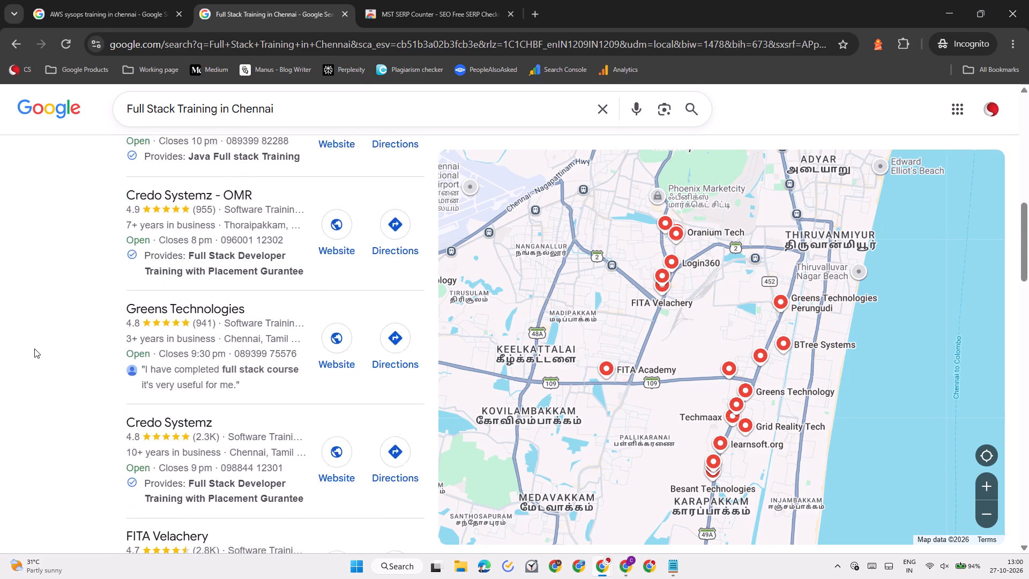
{"action": "scroll", "coordinate": [34, 348], "scroll_direction": "down", "scroll_amount": 1}
Set the Desktop- Oct 27 ranking for Full Stack Training in Chennai to 7(Vel), 5(Omr) in the SERP Report.
{"action": "key", "text": "alt+Tab"}
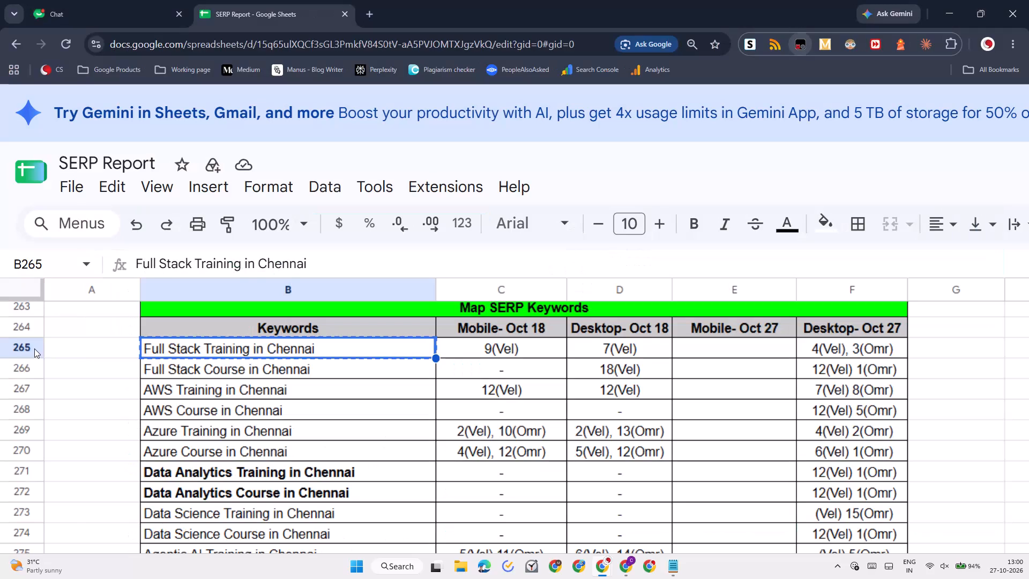
{"action": "triple_click", "coordinate": [854, 354]}
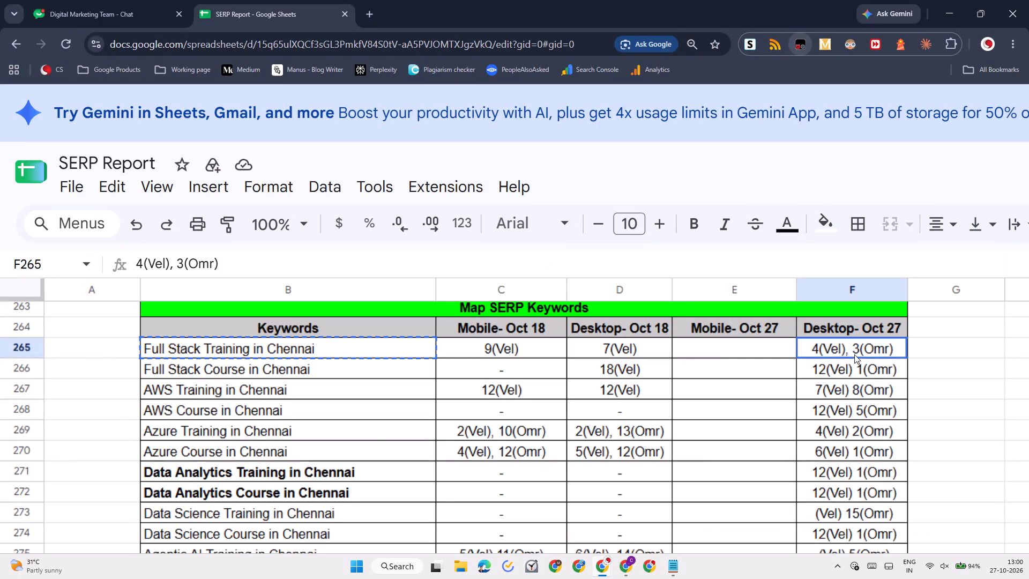
{"action": "left_click", "coordinate": [863, 337]}
{"action": "left_click", "coordinate": [858, 348]}
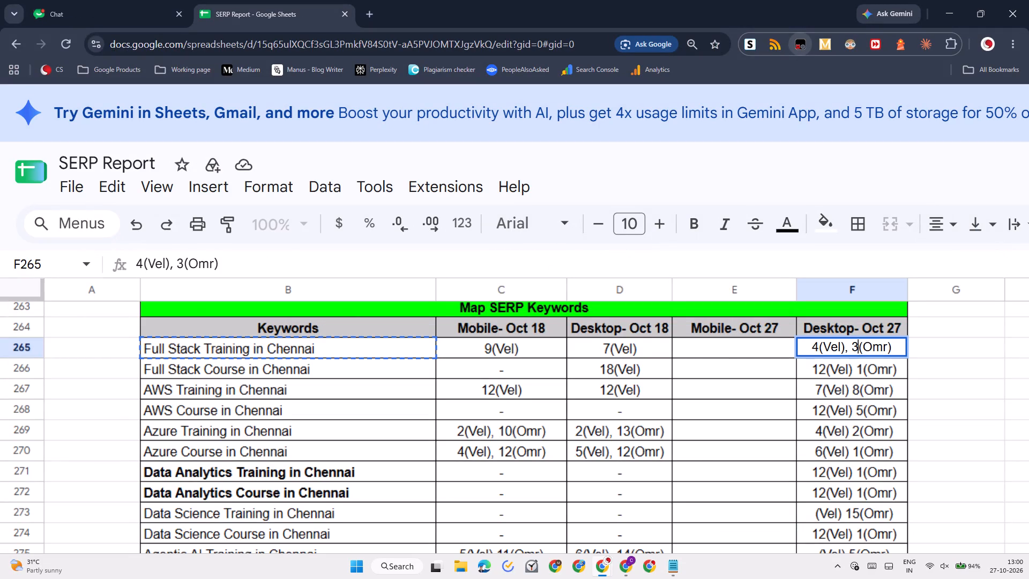
{"action": "key", "text": "BackSpace"}
{"action": "key", "text": "5"}
{"action": "key", "text": "Left"}
{"action": "key", "text": "Left"}
{"action": "key", "text": "Left"}
{"action": "key", "text": "Left"}
{"action": "key", "text": "Left"}
{"action": "key", "text": "Left"}
{"action": "key", "text": "Left"}
{"action": "key", "text": "Left"}
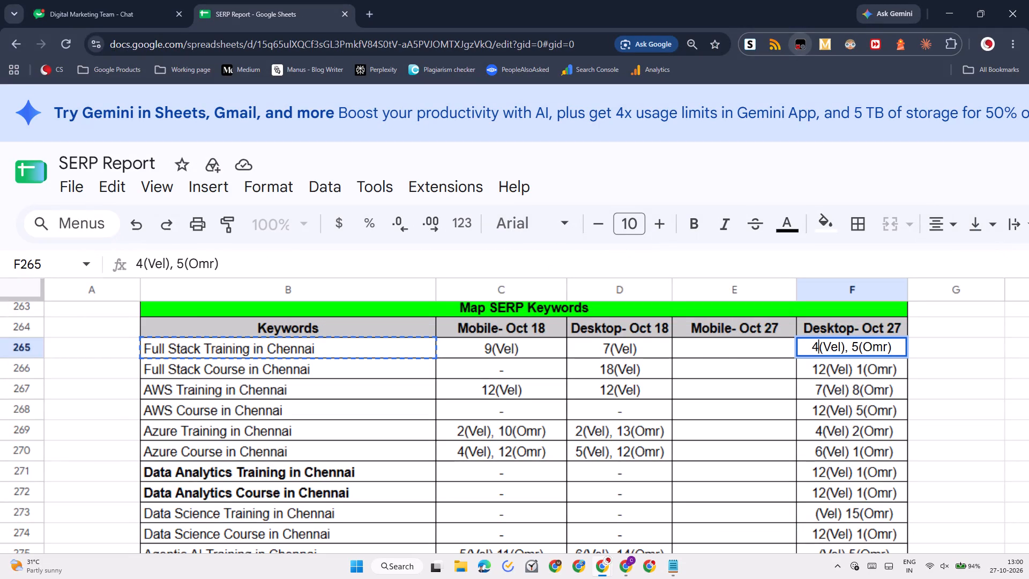
{"action": "key", "text": "BackSpace"}
{"action": "key", "text": "7"}
{"action": "key", "text": "Return"}
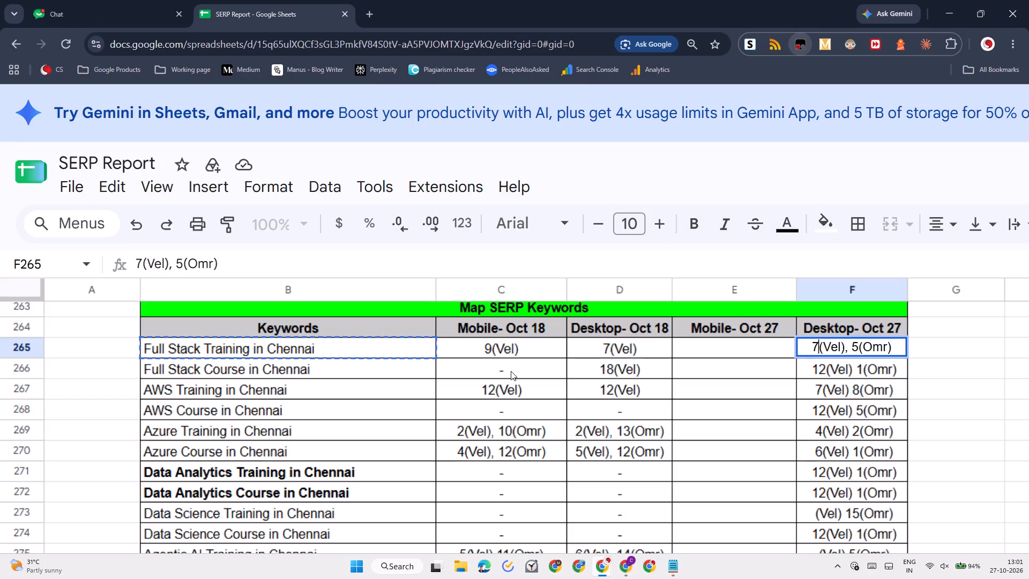
Search Google Places for Full Stack Course in Chennai, using the keyword copied from the SERP Report.
{"action": "left_click", "coordinate": [352, 369]}
{"action": "key", "text": "ctrl+c"}
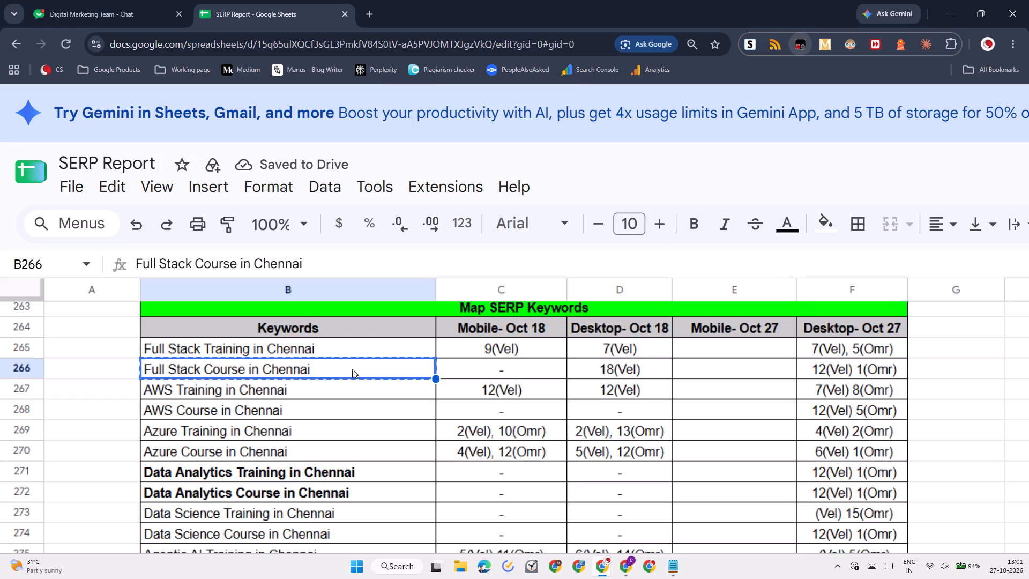
{"action": "key", "text": "alt+Tab"}
{"action": "left_click_drag", "start_coordinate": [294, 113], "coordinate": [69, 124]}
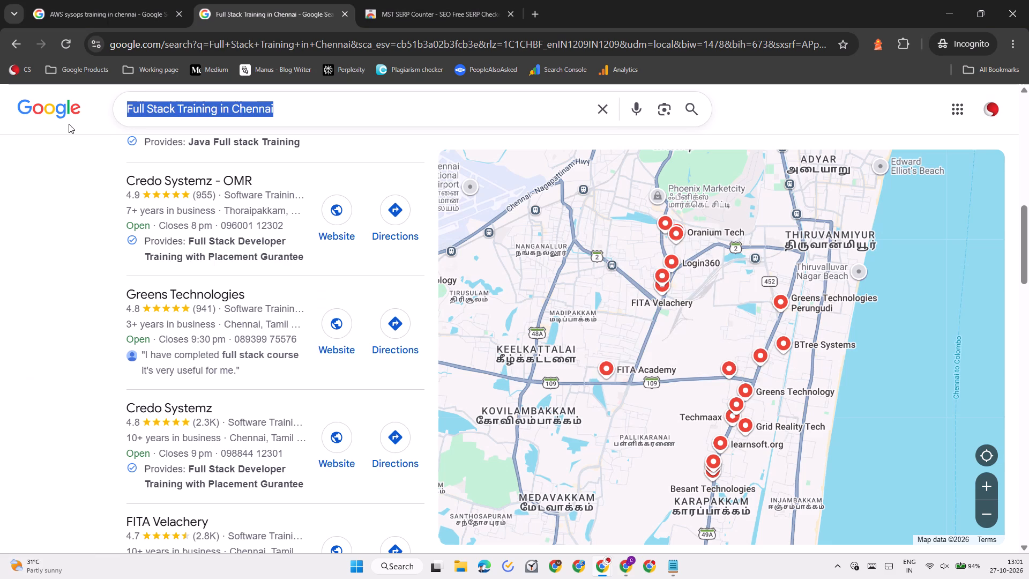
{"action": "key", "text": "ctrl+v"}
{"action": "key", "text": "Return"}
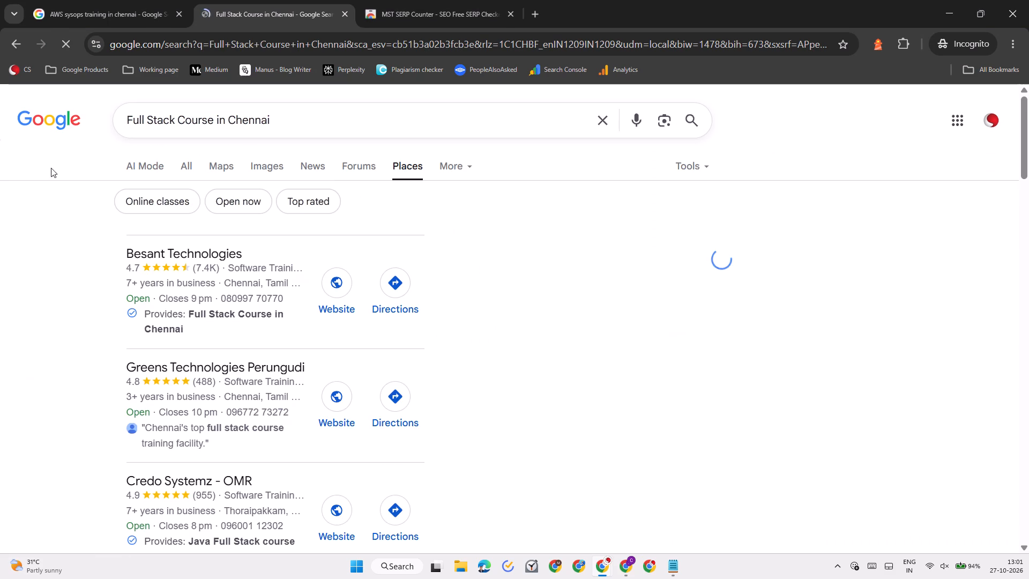
Look through the Google Places results for Full Stack Course in Chennai for the Credo Systemz Velachery and OMR listings.
{"action": "scroll", "coordinate": [47, 212], "scroll_direction": "down", "scroll_amount": 7}
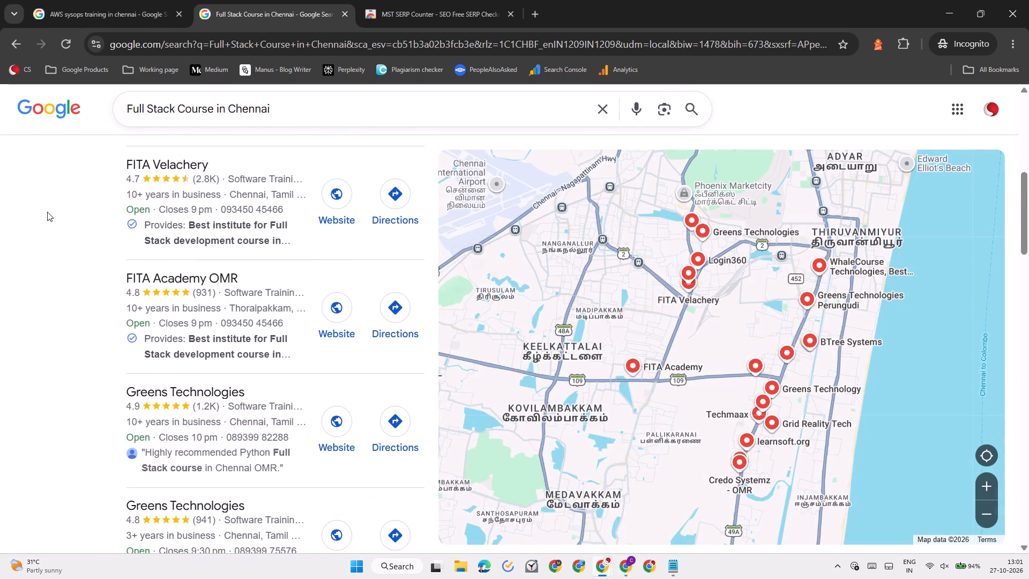
{"action": "scroll", "coordinate": [47, 212], "scroll_direction": "down", "scroll_amount": 2}
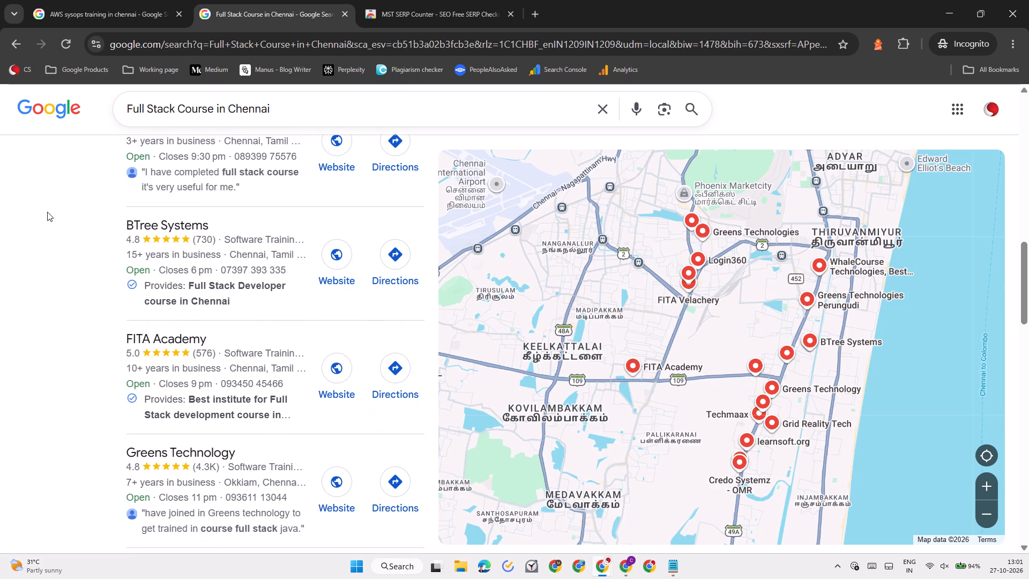
{"action": "scroll", "coordinate": [47, 212], "scroll_direction": "down", "scroll_amount": 4}
{"action": "scroll", "coordinate": [47, 212], "scroll_direction": "up", "scroll_amount": 1}
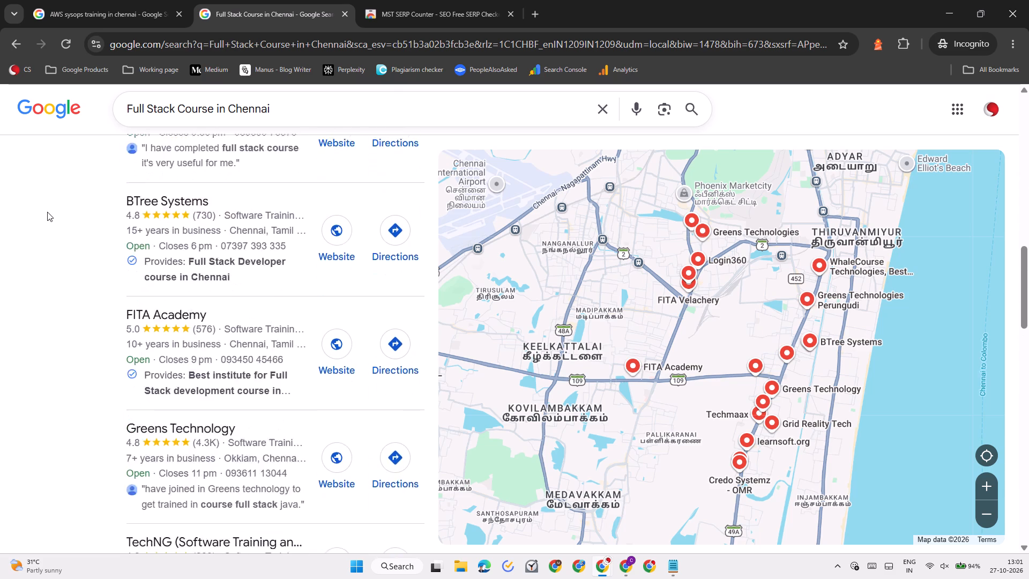
{"action": "scroll", "coordinate": [47, 212], "scroll_direction": "up", "scroll_amount": 1}
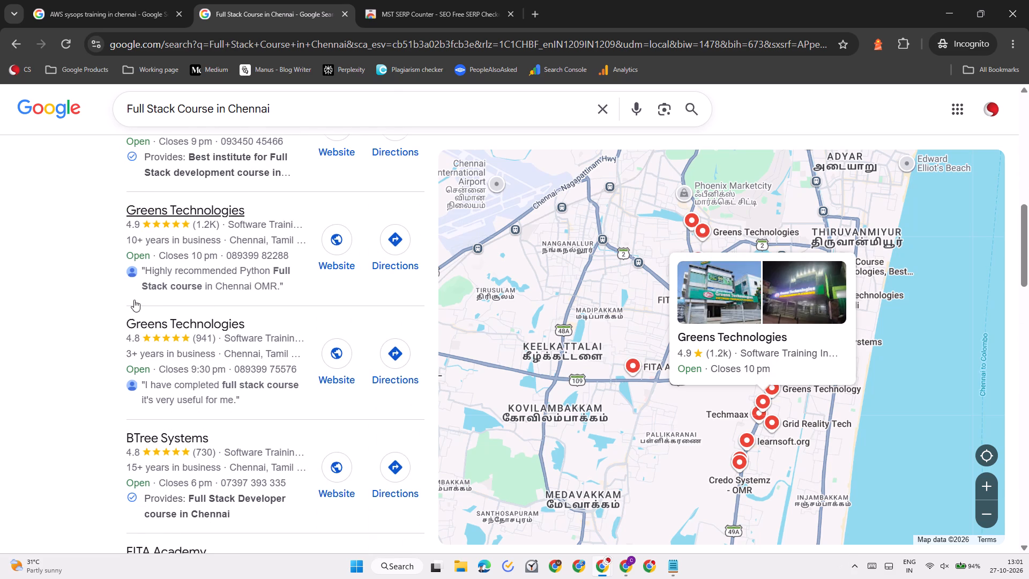
{"action": "scroll", "coordinate": [134, 300], "scroll_direction": "up", "scroll_amount": 10}
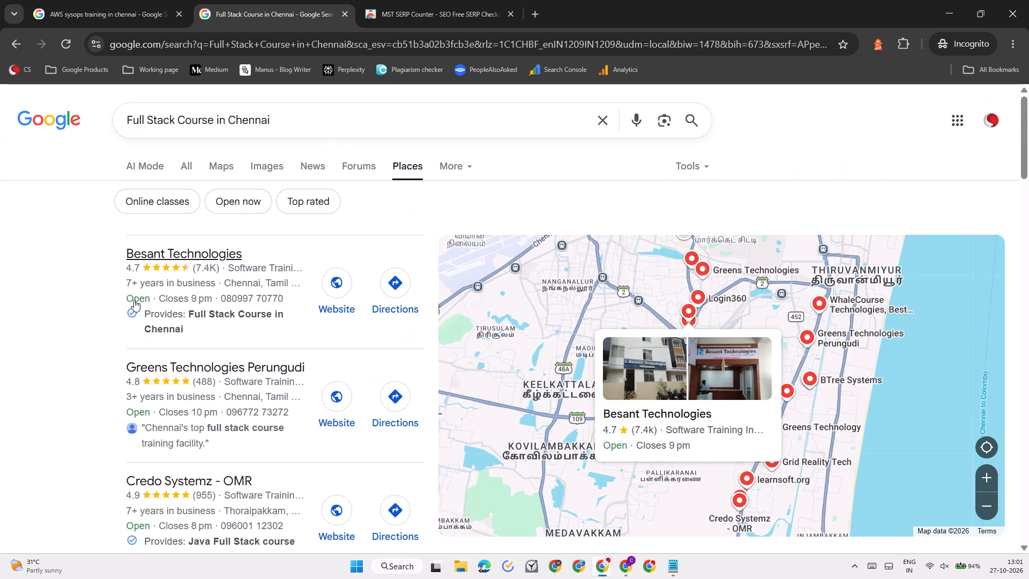
{"action": "scroll", "coordinate": [134, 300], "scroll_direction": "up", "scroll_amount": 1}
Count the Full Stack Course in Chennai results from the first listing to determine the rankings of both Credo Systemz branches.
{"action": "scroll", "coordinate": [134, 300], "scroll_direction": "down", "scroll_amount": 4}
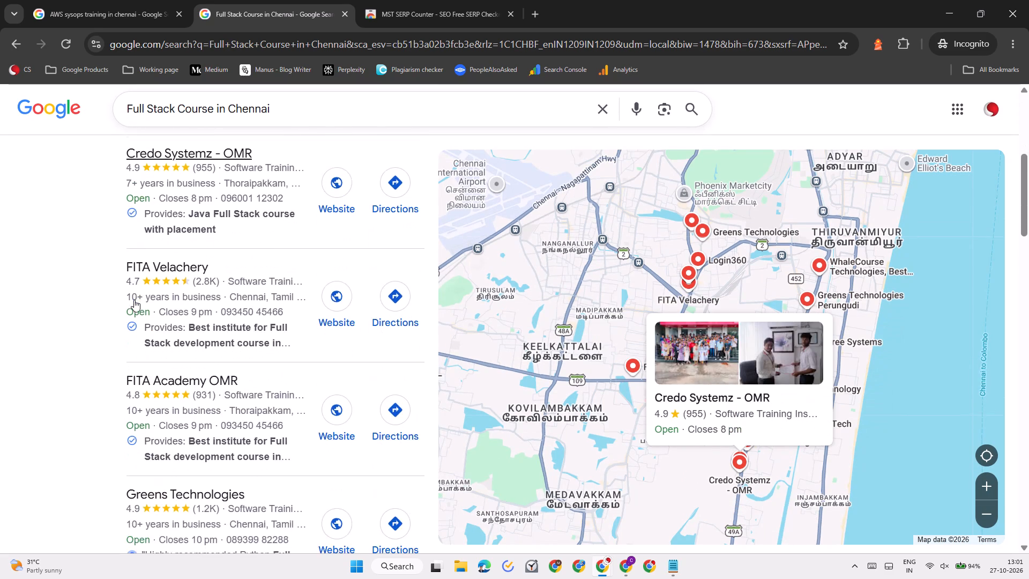
{"action": "scroll", "coordinate": [134, 300], "scroll_direction": "down", "scroll_amount": 4}
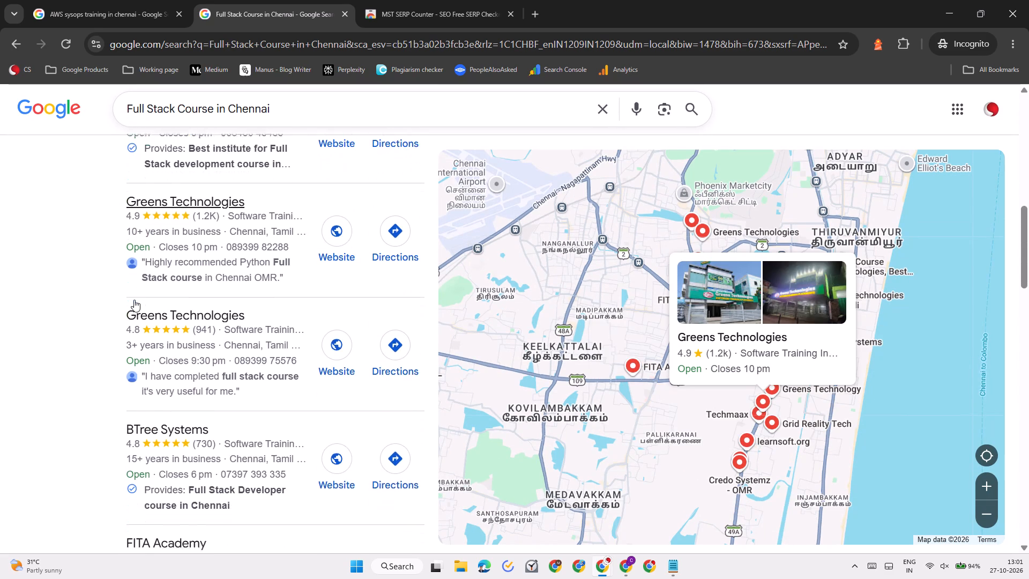
{"action": "scroll", "coordinate": [134, 300], "scroll_direction": "down", "scroll_amount": 5}
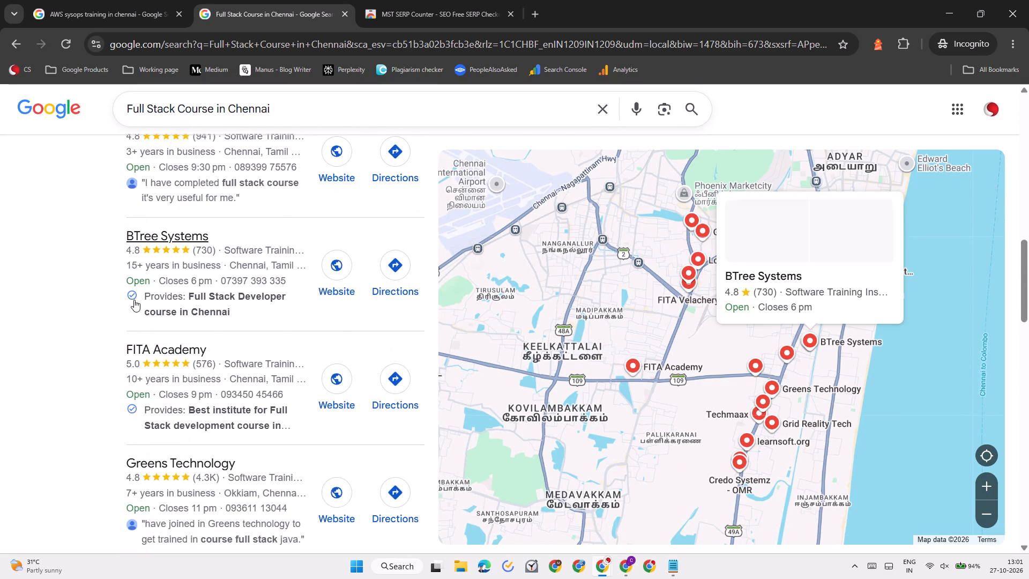
{"action": "scroll", "coordinate": [134, 300], "scroll_direction": "down", "scroll_amount": 4}
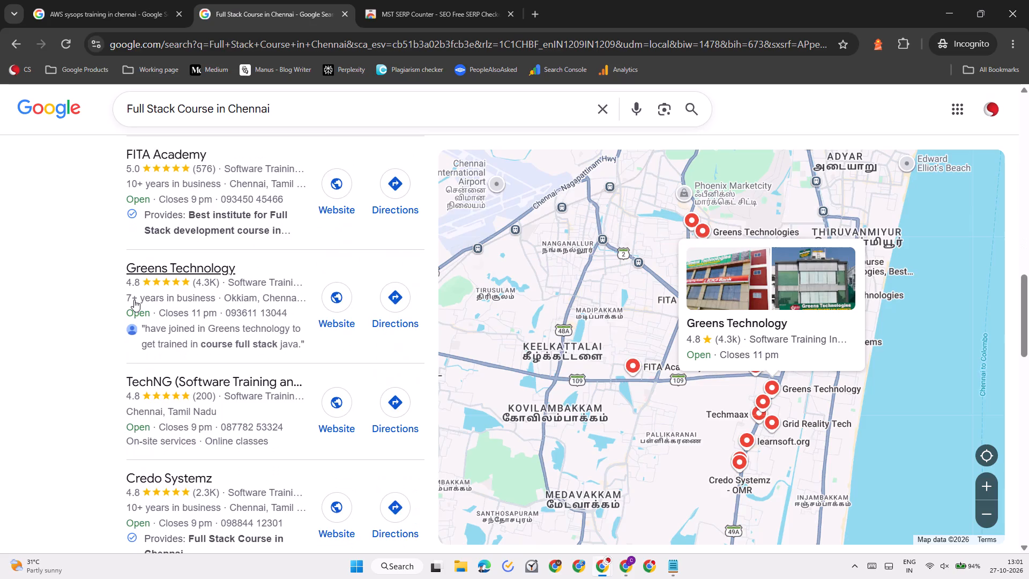
{"action": "scroll", "coordinate": [122, 275], "scroll_direction": "down", "scroll_amount": 1}
{"action": "scroll", "coordinate": [122, 275], "scroll_direction": "up", "scroll_amount": 8}
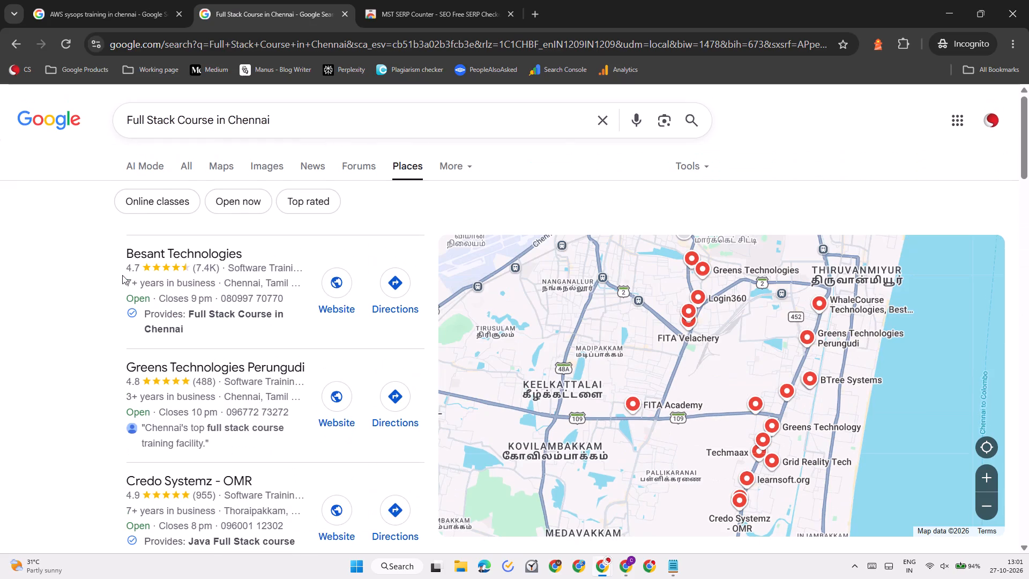
{"action": "scroll", "coordinate": [122, 275], "scroll_direction": "up", "scroll_amount": 3}
Set the Desktop- Oct 27 ranking for Full Stack Course in Chennai to 12(Vel) 3(Omr) in the SERP Report.
{"action": "key", "text": "alt+Tab"}
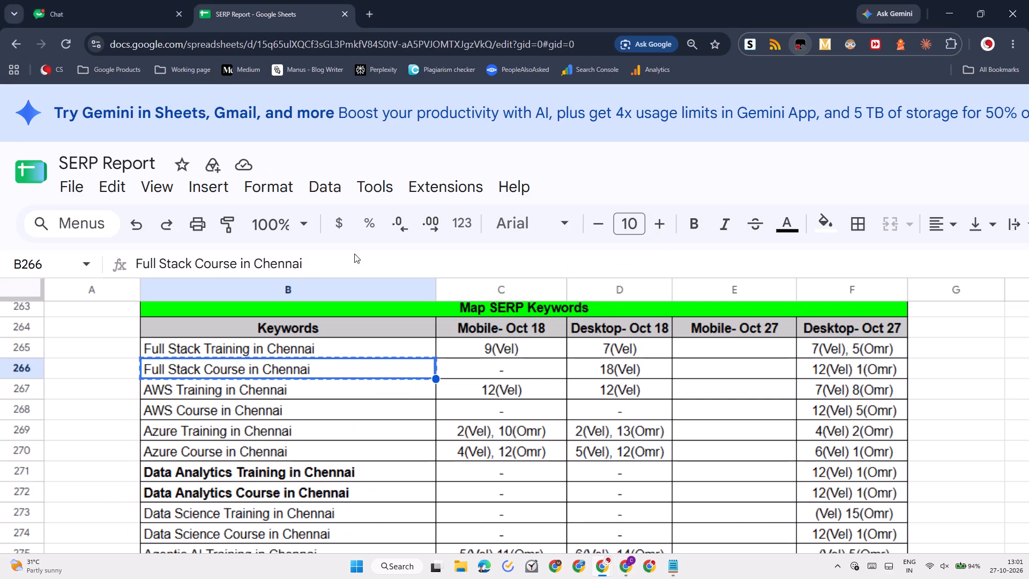
{"action": "triple_click", "coordinate": [833, 374]}
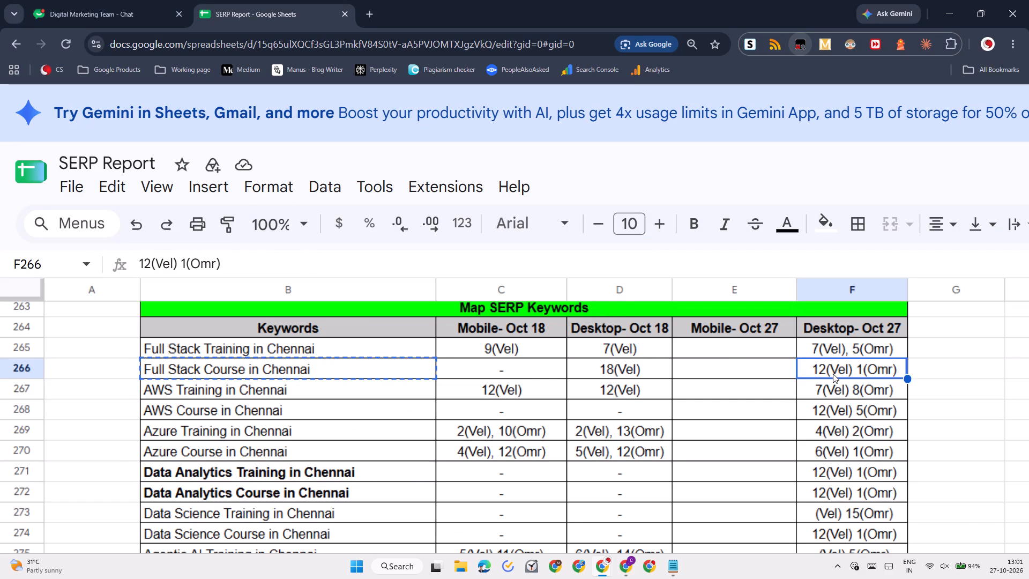
{"action": "left_click", "coordinate": [833, 374]}
{"action": "left_click", "coordinate": [859, 363]}
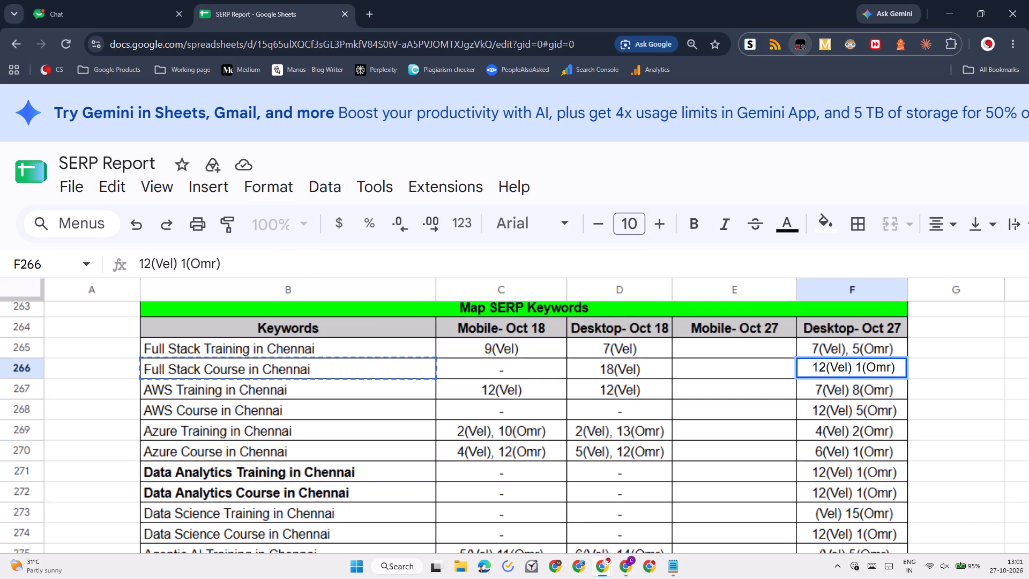
{"action": "key", "text": "Right"}
{"action": "key", "text": "BackSpace"}
{"action": "key", "text": "3"}
{"action": "key", "text": "Return"}
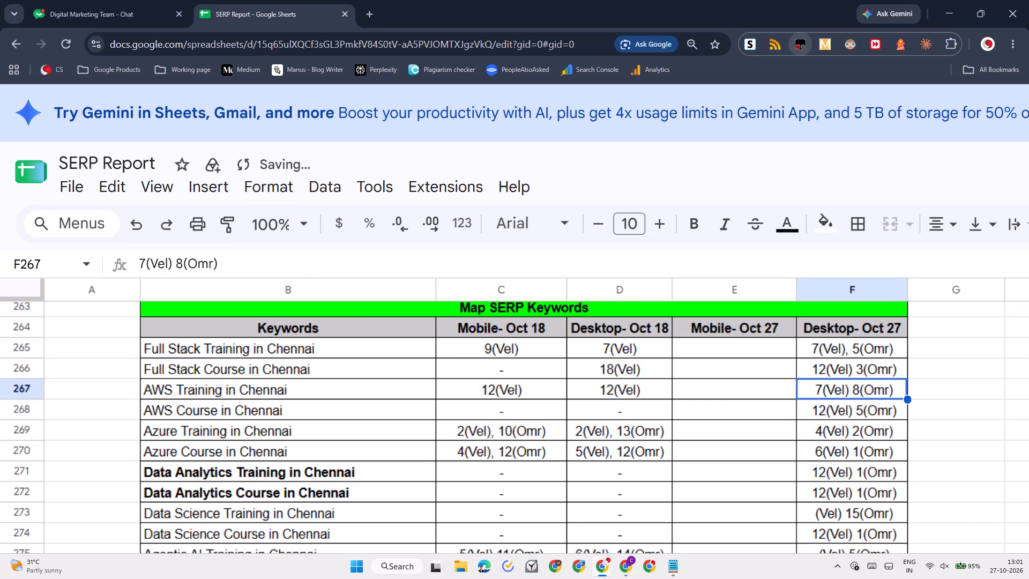
Search Google Places for AWS Training in Chennai, using the keyword copied from the SERP Report.
{"action": "left_click", "coordinate": [302, 391]}
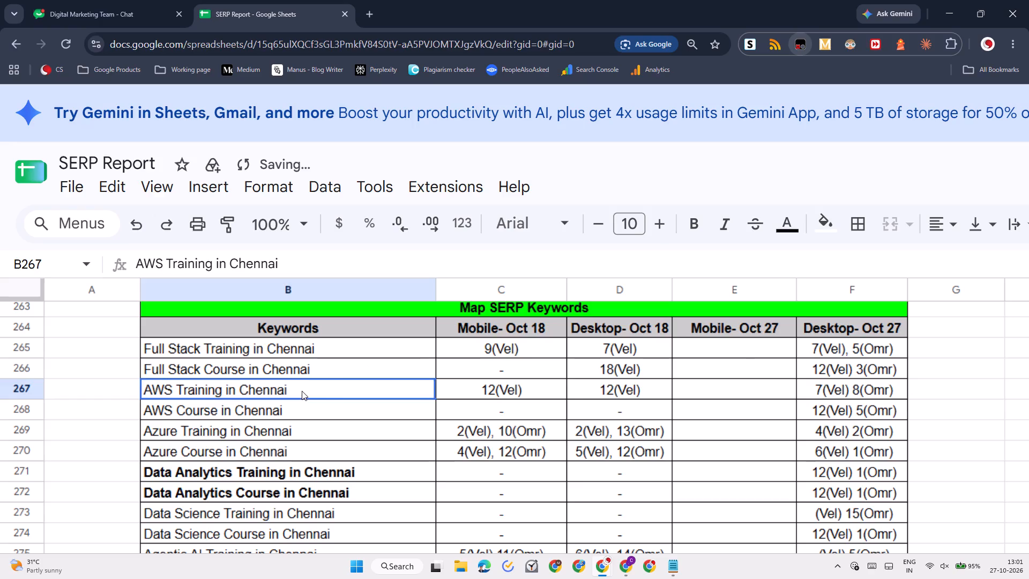
{"action": "key", "text": "ctrl+c"}
{"action": "key", "text": "alt+Tab"}
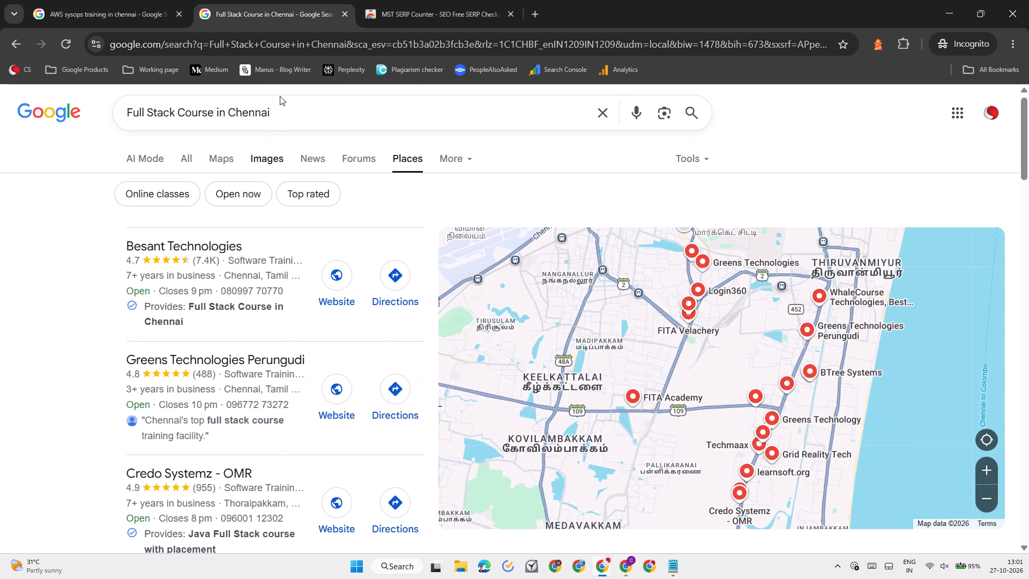
{"action": "left_click_drag", "start_coordinate": [285, 119], "coordinate": [73, 118]}
{"action": "key", "text": "ctrl+v"}
{"action": "key", "text": "ctrl+Return"}
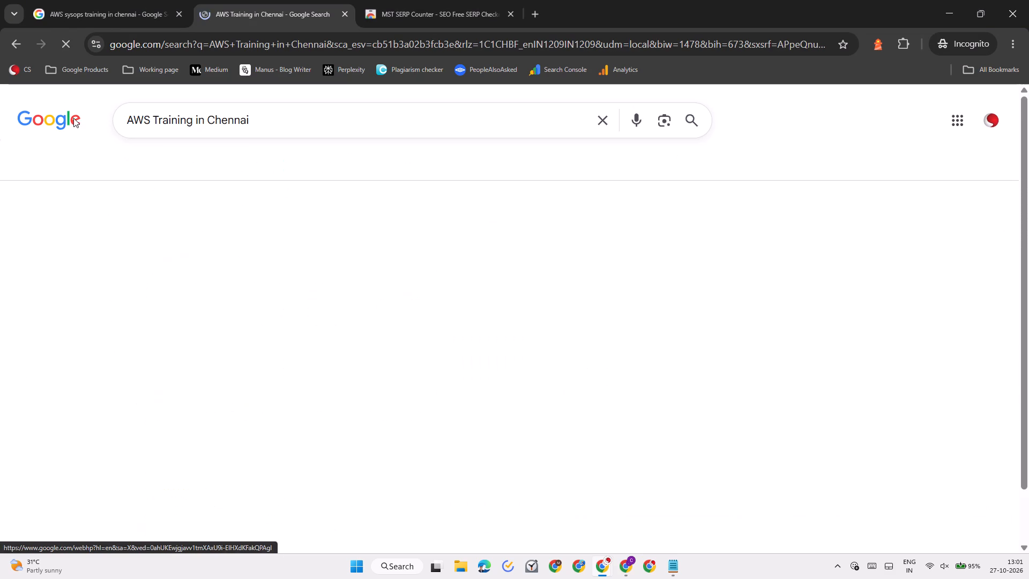
Go through the AWS Training in Chennai results to determine the rankings of the Credo Systemz Velachery and OMR listings.
{"action": "scroll", "coordinate": [36, 292], "scroll_direction": "down", "scroll_amount": 4}
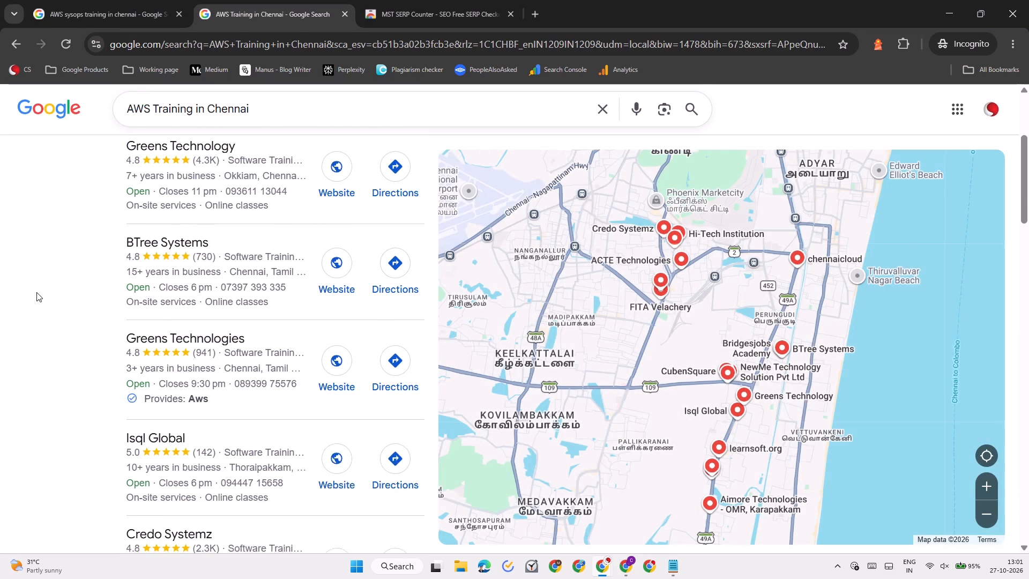
{"action": "scroll", "coordinate": [36, 292], "scroll_direction": "down", "scroll_amount": 5}
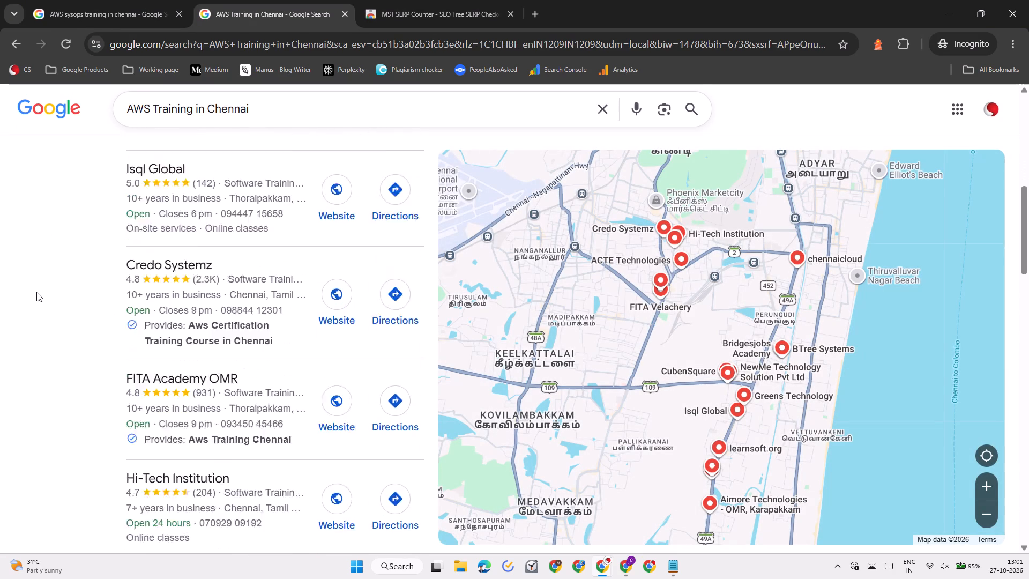
{"action": "scroll", "coordinate": [36, 292], "scroll_direction": "down", "scroll_amount": 4}
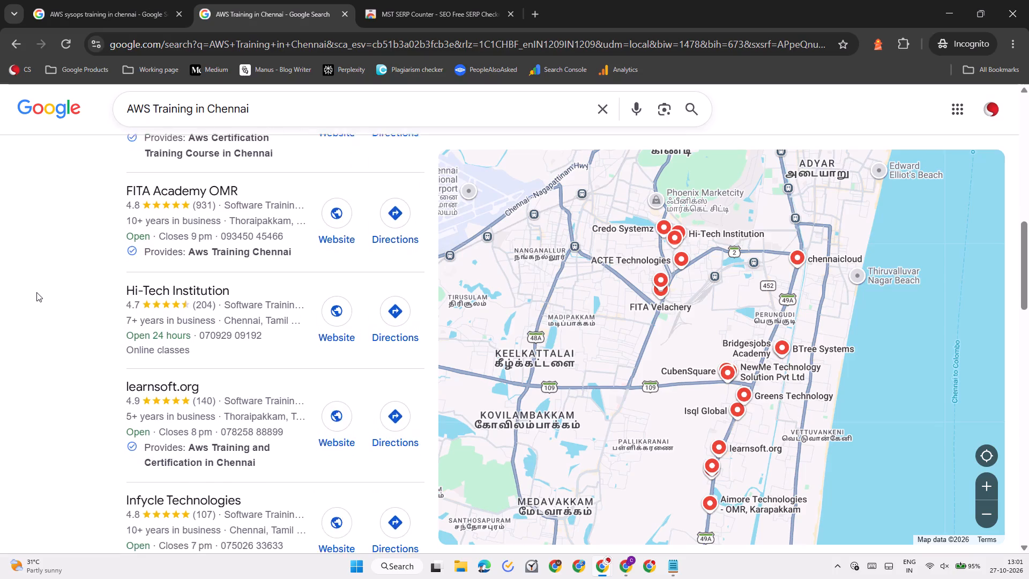
{"action": "scroll", "coordinate": [36, 292], "scroll_direction": "down", "scroll_amount": 4}
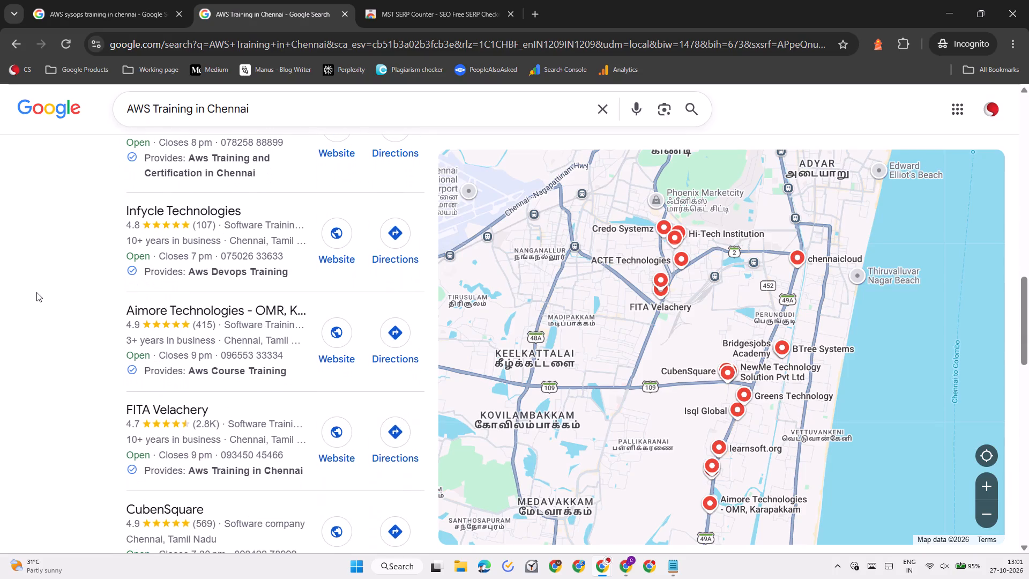
{"action": "scroll", "coordinate": [36, 292], "scroll_direction": "down", "scroll_amount": 2}
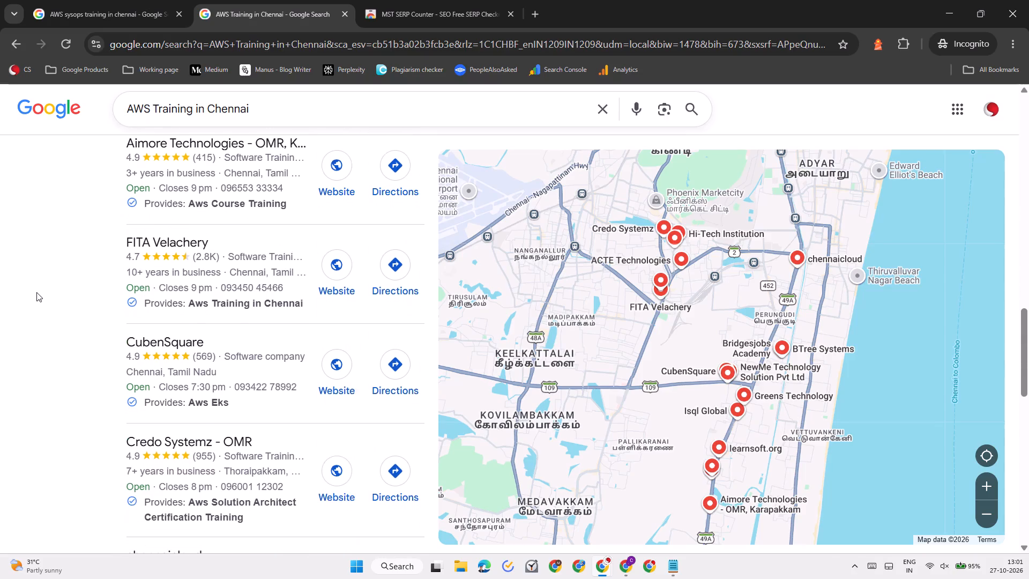
{"action": "scroll", "coordinate": [36, 292], "scroll_direction": "down", "scroll_amount": 2}
Set the Desktop- Oct 27 ranking for AWS Training in Chennai to 6(Vel) 14(Omr) in the SERP Report.
{"action": "key", "text": "alt+Tab"}
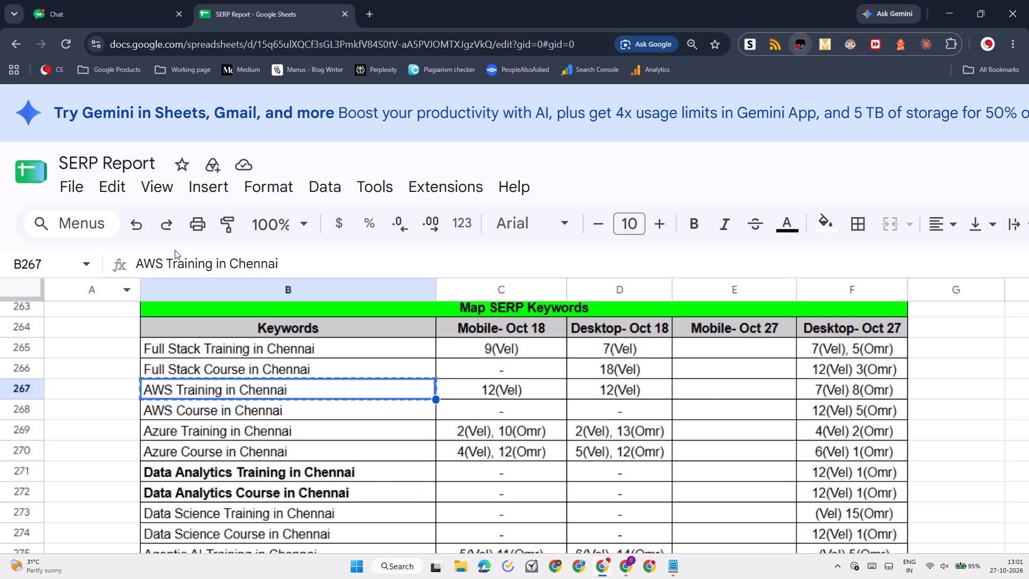
{"action": "triple_click", "coordinate": [849, 395]}
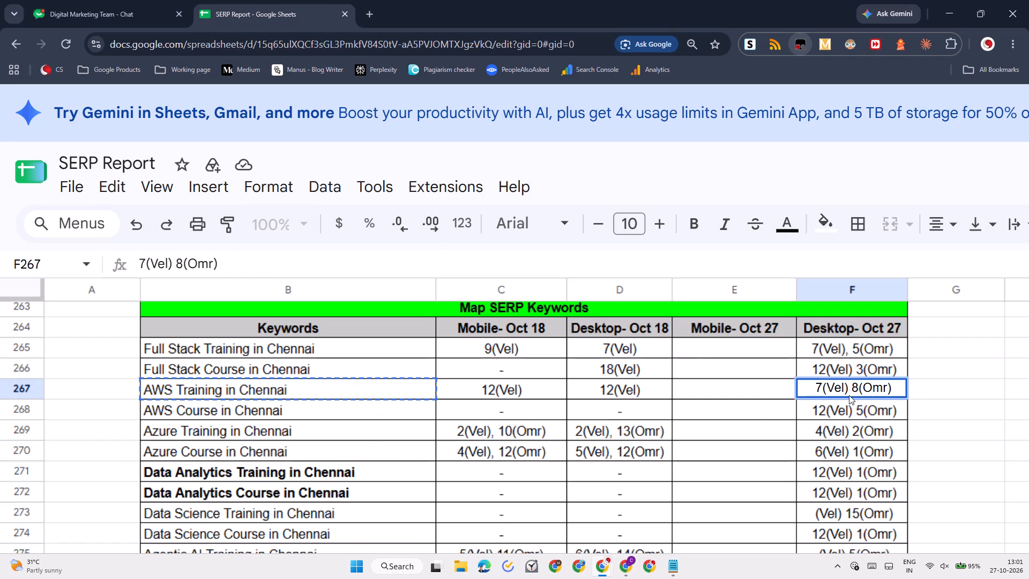
{"action": "double_click", "coordinate": [849, 395]}
{"action": "left_click", "coordinate": [833, 391]}
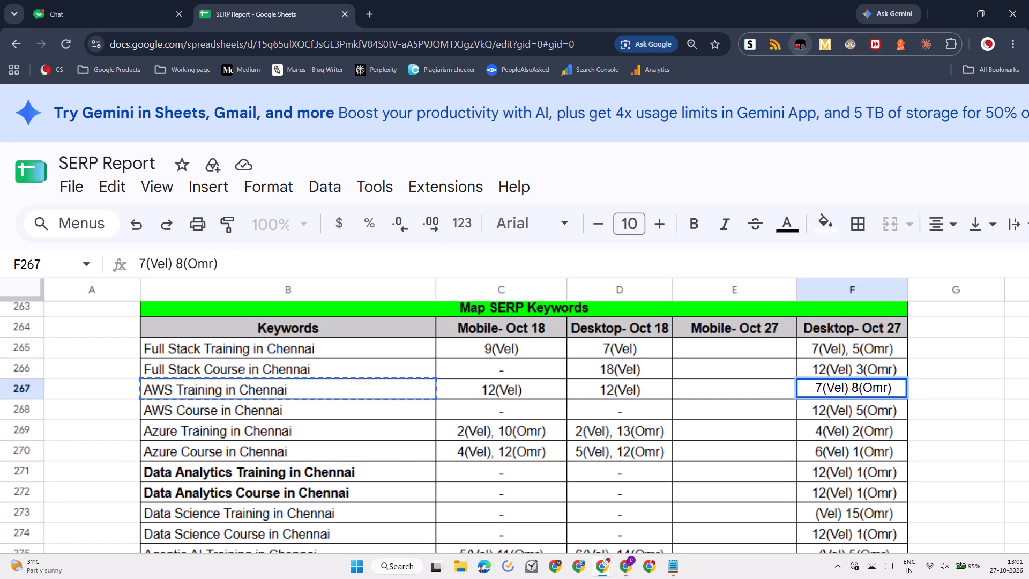
{"action": "key", "text": "Left"}
{"action": "key", "text": "Left"}
{"action": "key", "text": "BackSpace"}
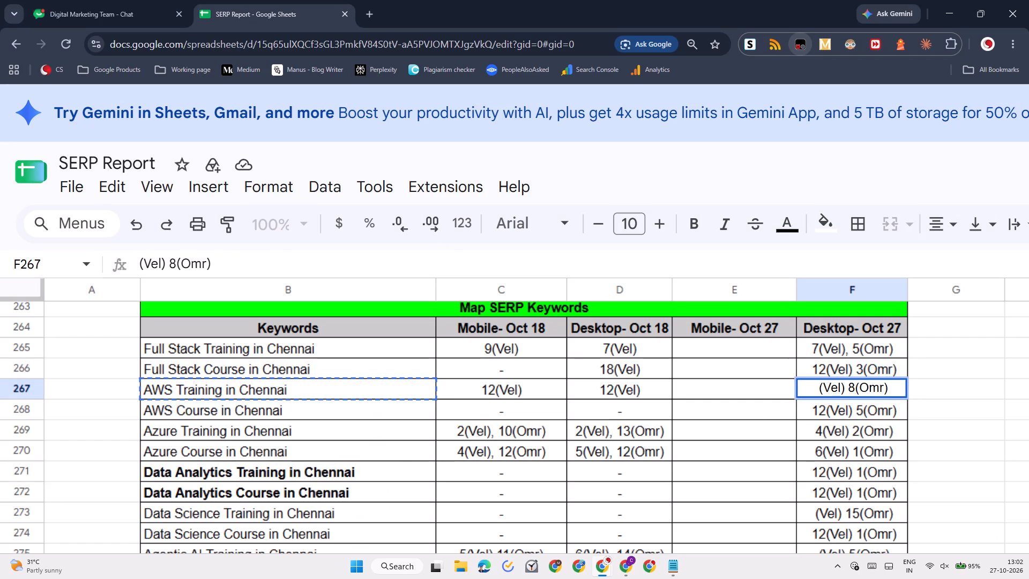
{"action": "key", "text": "6"}
{"action": "key", "text": "Right"}
{"action": "key", "text": "Right"}
{"action": "key", "text": "Right"}
{"action": "key", "text": "Right"}
{"action": "key", "text": "Right"}
{"action": "key", "text": "Right"}
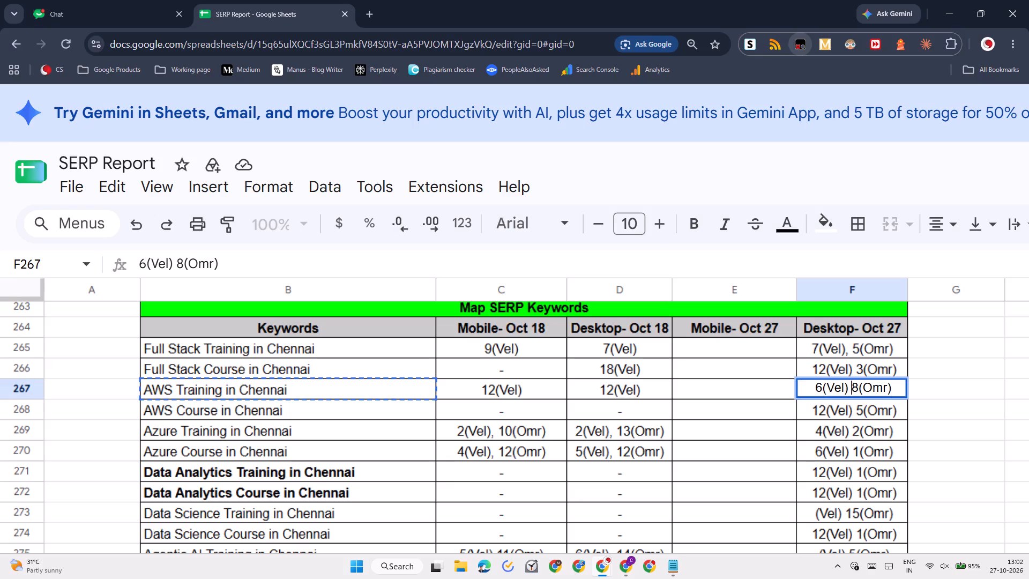
{"action": "key", "text": "Right"}
{"action": "key", "text": "BackSpace"}
{"action": "type", "text": "14"}
{"action": "key", "text": "Return"}
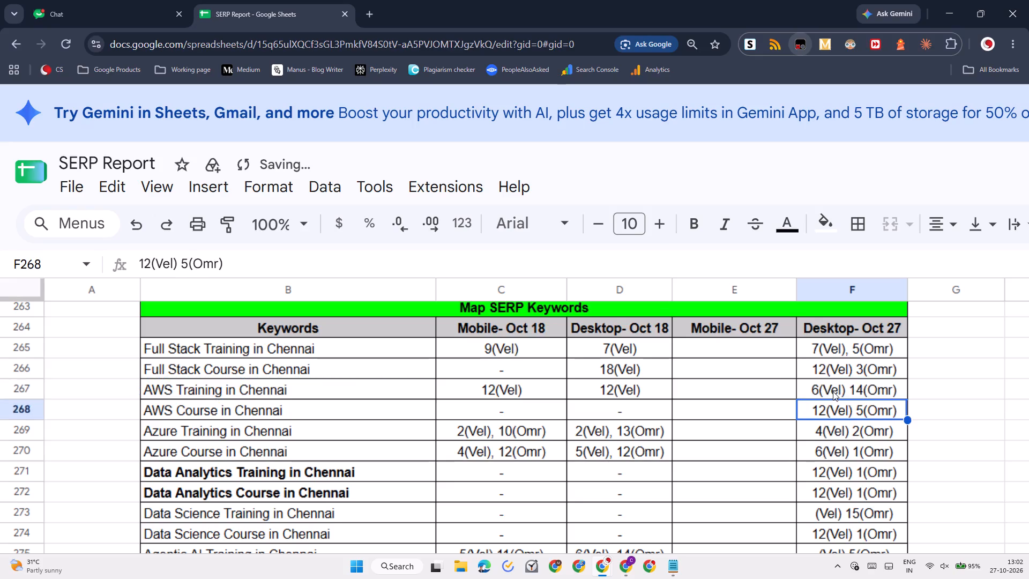
Search Google Places for Azure Training in Chennai, copied from the SERP Report, and check both Credo Systemz rankings against its Desktop- Oct 27 entry.
{"action": "key", "text": "alt+Tab"}
{"action": "key", "text": "alt+Tab"}
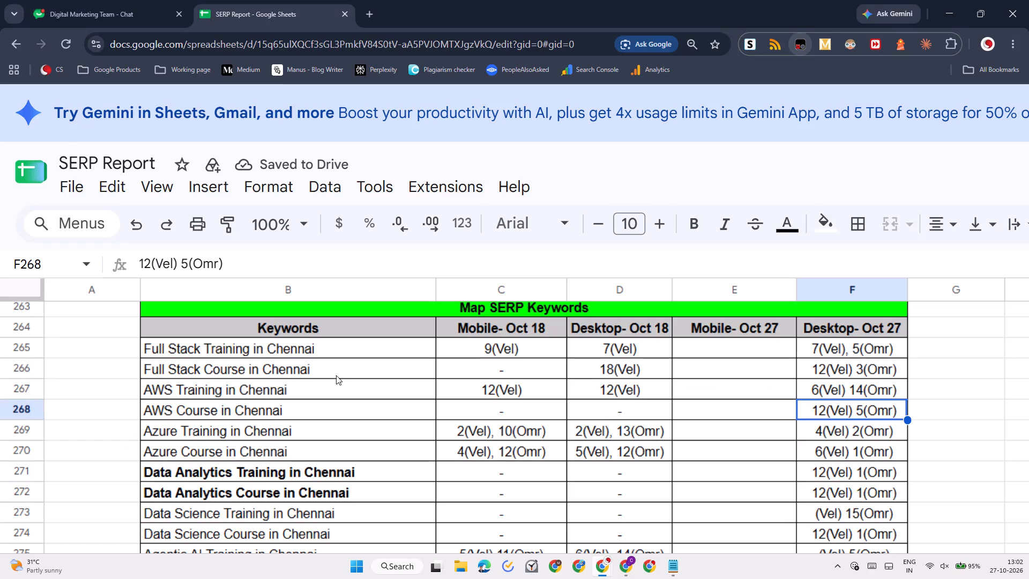
{"action": "left_click", "coordinate": [279, 431]}
{"action": "key", "text": "ctrl+c"}
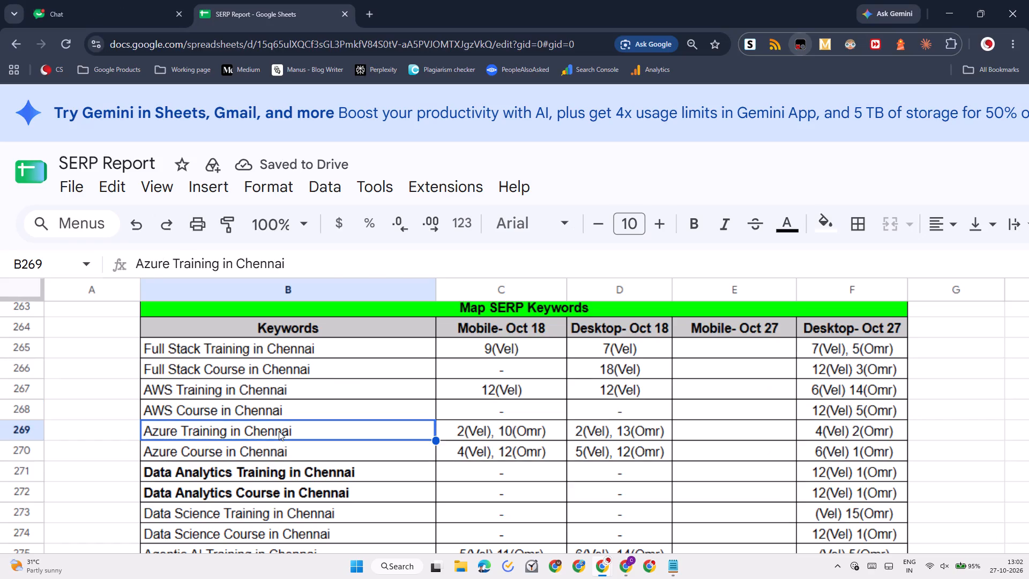
{"action": "key", "text": "alt+Tab"}
{"action": "left_click_drag", "start_coordinate": [270, 107], "coordinate": [64, 114]}
{"action": "key", "text": "ctrl+v"}
{"action": "key", "text": "Return"}
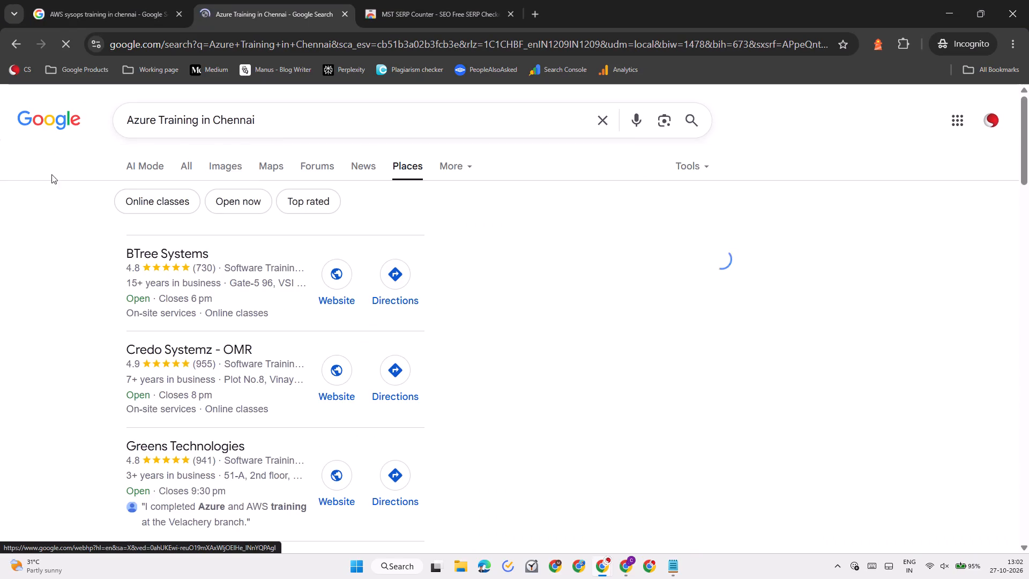
{"action": "scroll", "coordinate": [54, 258], "scroll_direction": "down", "scroll_amount": 2}
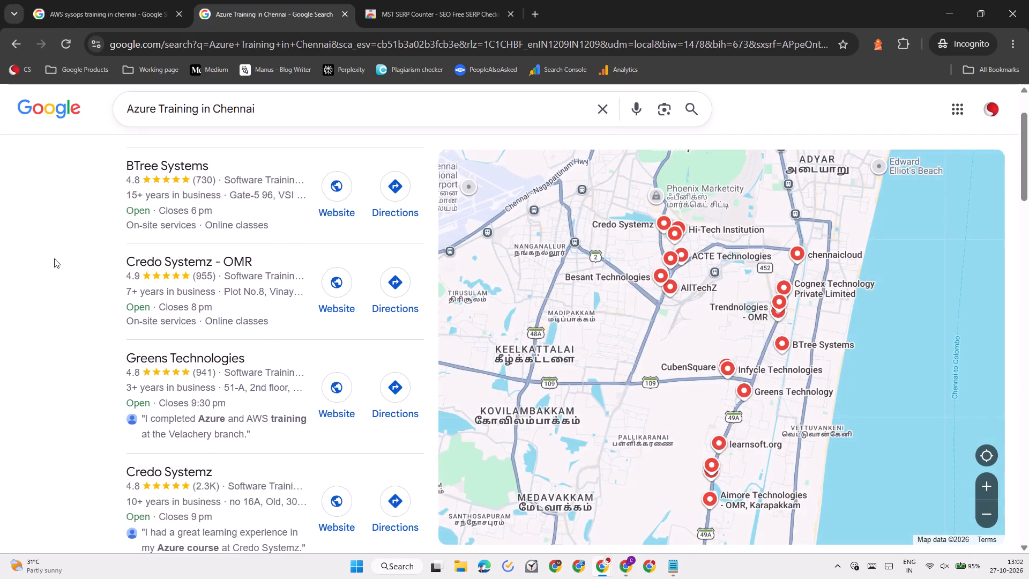
{"action": "key", "text": "alt+Tab"}
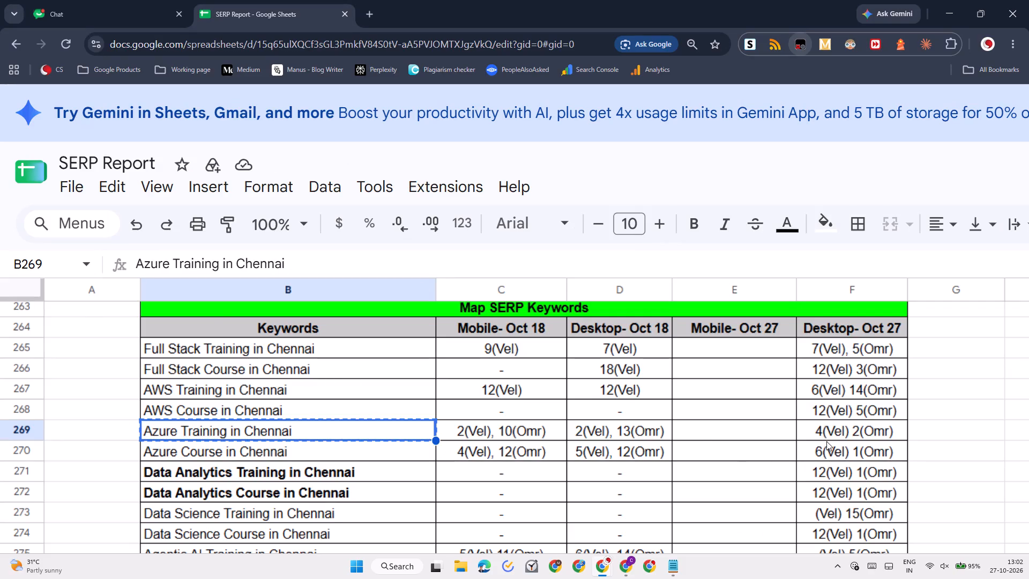
Search Google Places for Azure Course in Chennai, using the keyword copied from the SERP Report.
{"action": "left_click", "coordinate": [200, 461]}
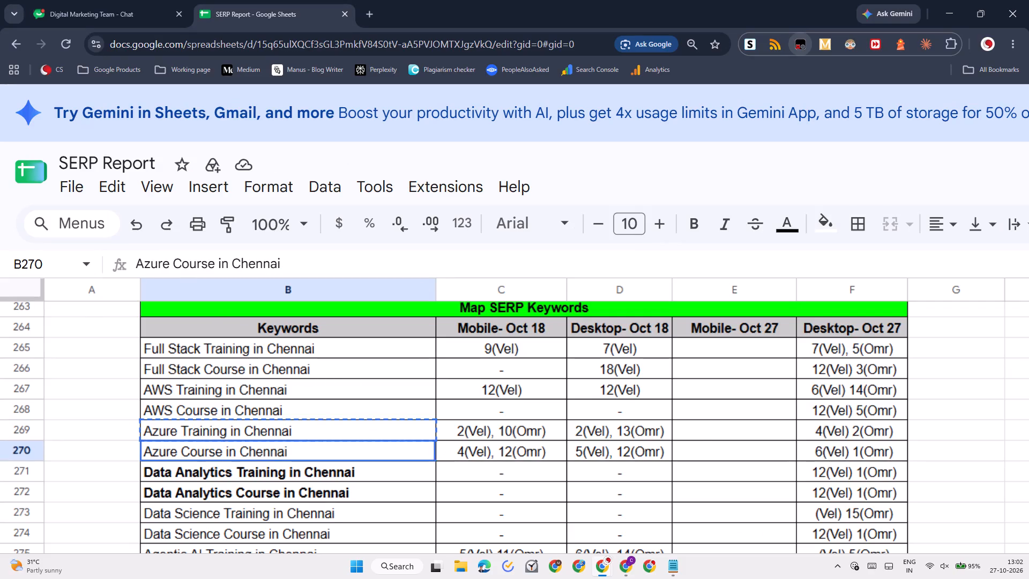
{"action": "key", "text": "ctrl+c"}
{"action": "key", "text": "alt+Tab"}
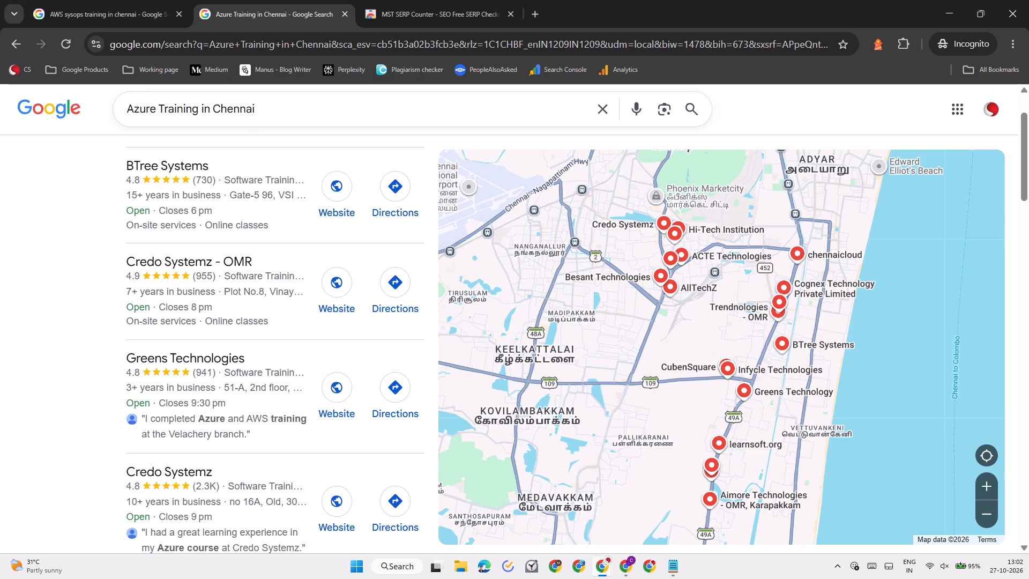
{"action": "left_click_drag", "start_coordinate": [280, 107], "coordinate": [24, 111]}
{"action": "key", "text": "ctrl+v"}
{"action": "key", "text": "Return"}
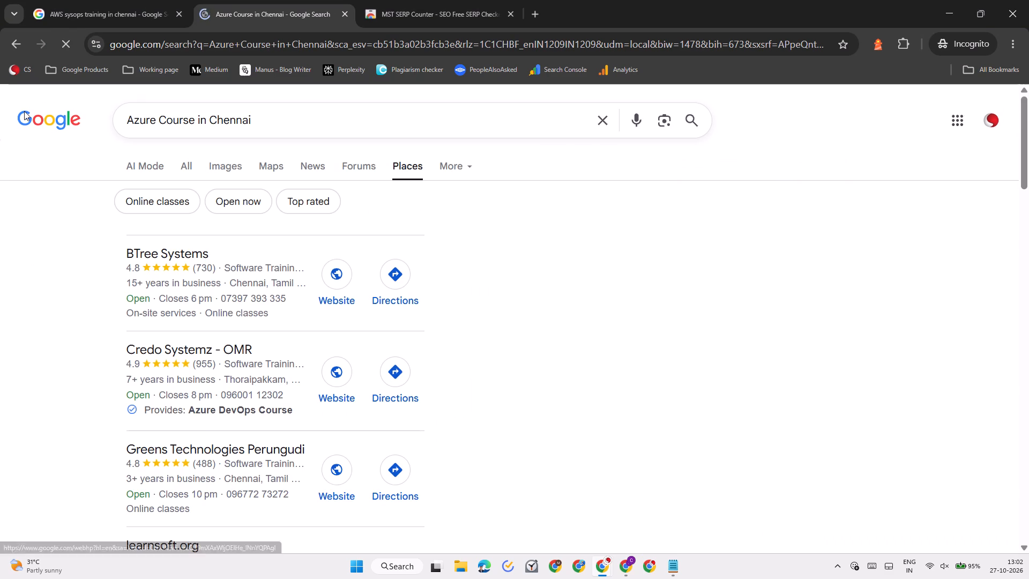
Go through the Azure Course in Chennai results and compare both Credo Systemz listings' rankings with the Desktop- Oct 27 entry.
{"action": "scroll", "coordinate": [48, 310], "scroll_direction": "down", "scroll_amount": 1}
{"action": "scroll", "coordinate": [0, 442], "scroll_direction": "down", "scroll_amount": 1}
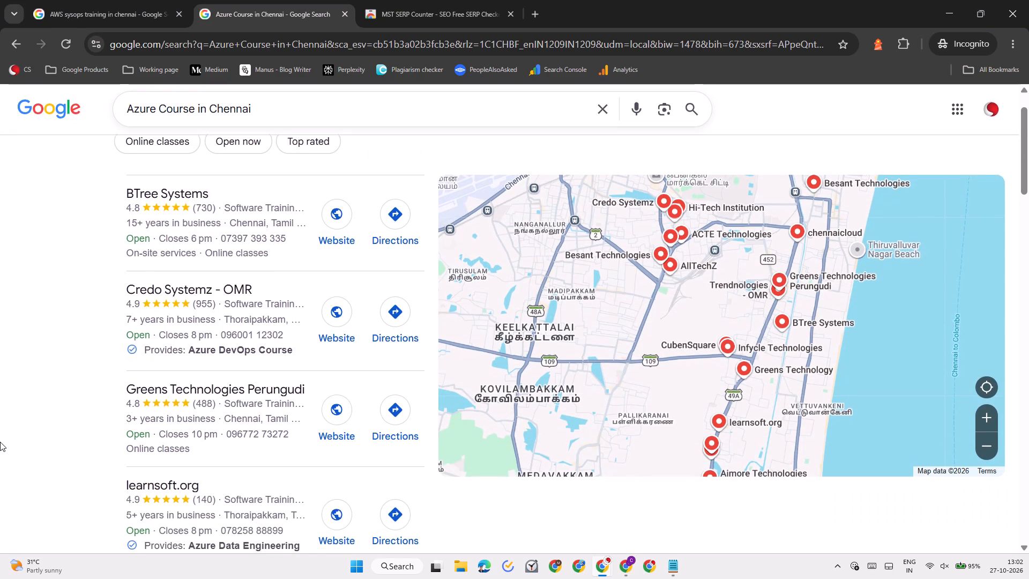
{"action": "scroll", "coordinate": [0, 442], "scroll_direction": "down", "scroll_amount": 4}
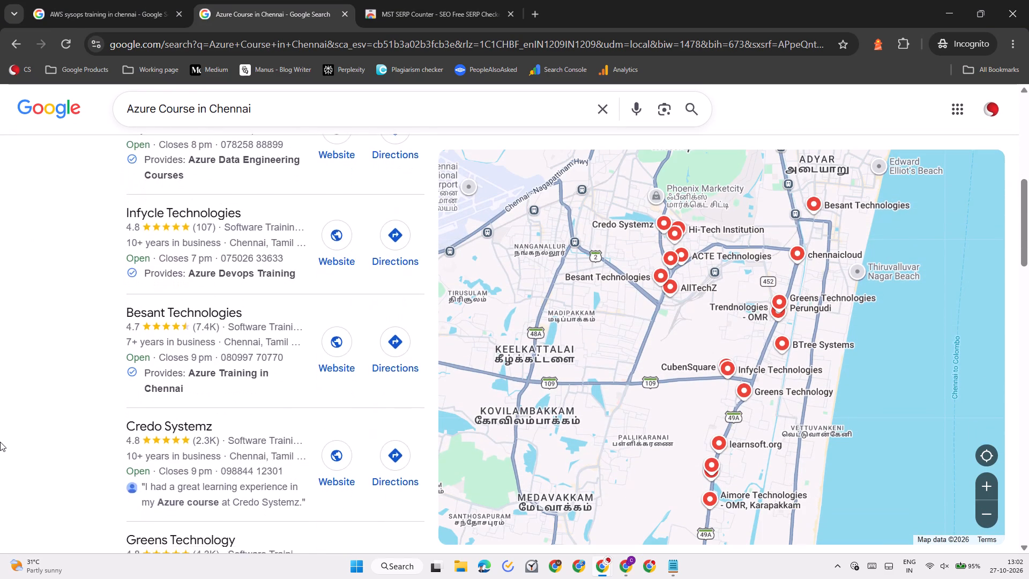
{"action": "scroll", "coordinate": [0, 442], "scroll_direction": "down", "scroll_amount": 1}
{"action": "scroll", "coordinate": [0, 442], "scroll_direction": "up", "scroll_amount": 5}
{"action": "scroll", "coordinate": [0, 442], "scroll_direction": "down", "scroll_amount": 6}
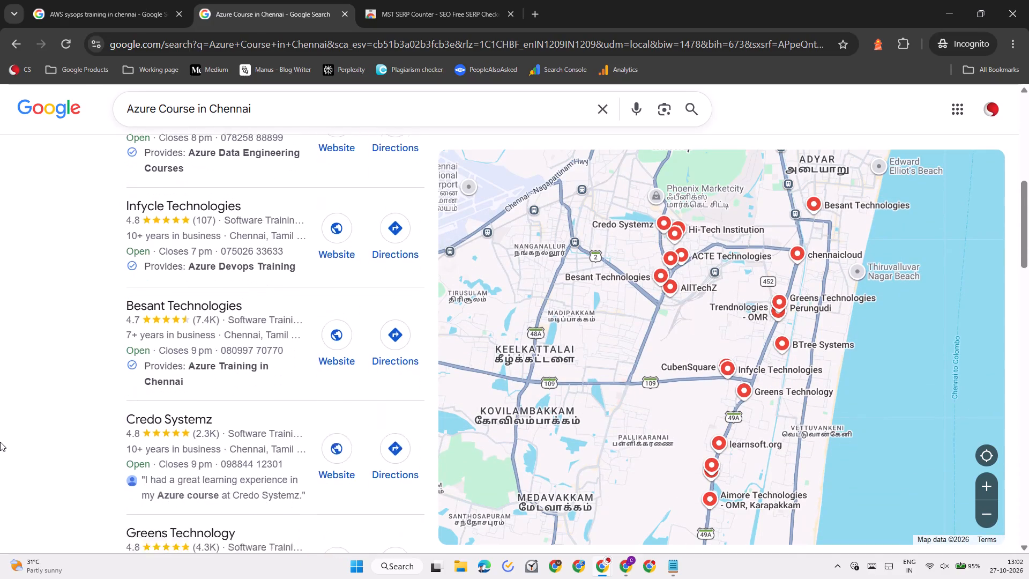
{"action": "scroll", "coordinate": [0, 442], "scroll_direction": "down", "scroll_amount": 1}
{"action": "key", "text": "alt+Tab"}
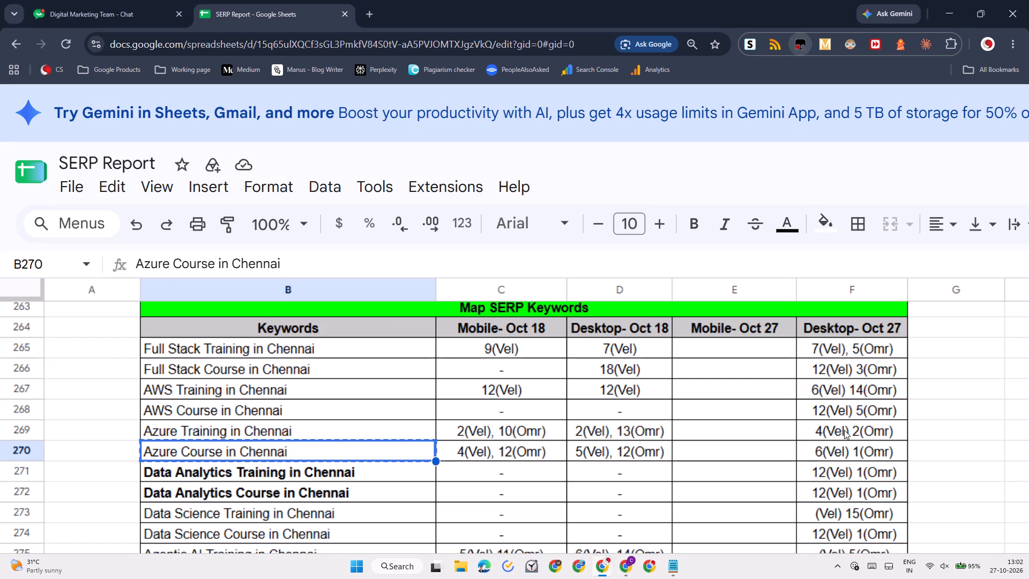
{"action": "left_click", "coordinate": [826, 455]}
{"action": "key", "text": "alt+Tab"}
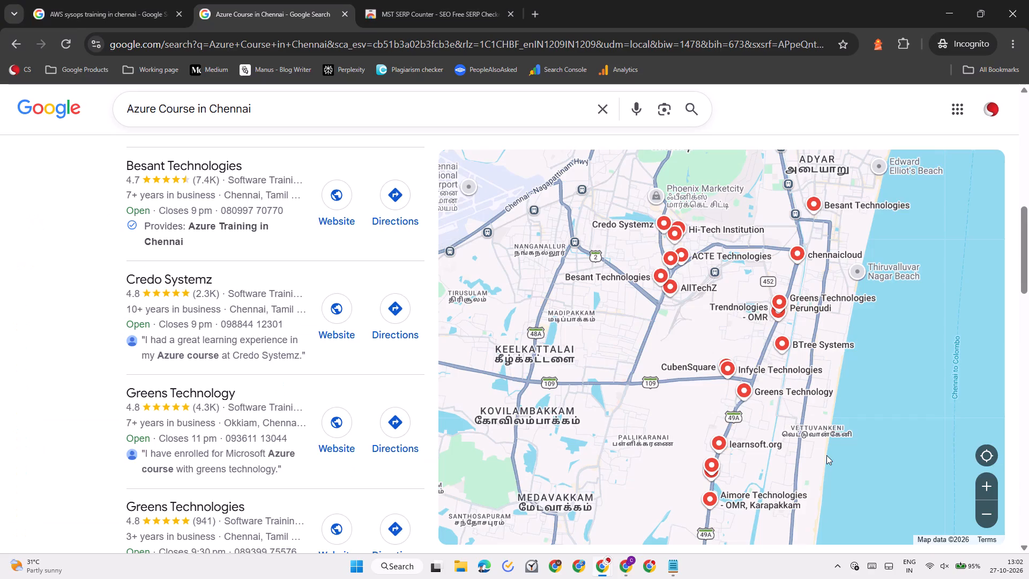
{"action": "scroll", "coordinate": [237, 301], "scroll_direction": "up", "scroll_amount": 8}
Change the Desktop- Oct 27 entry for Azure Course in Chennai to 7(Vel) (Omr), leaving the OMR rank number out.
{"action": "key", "text": "alt+Tab"}
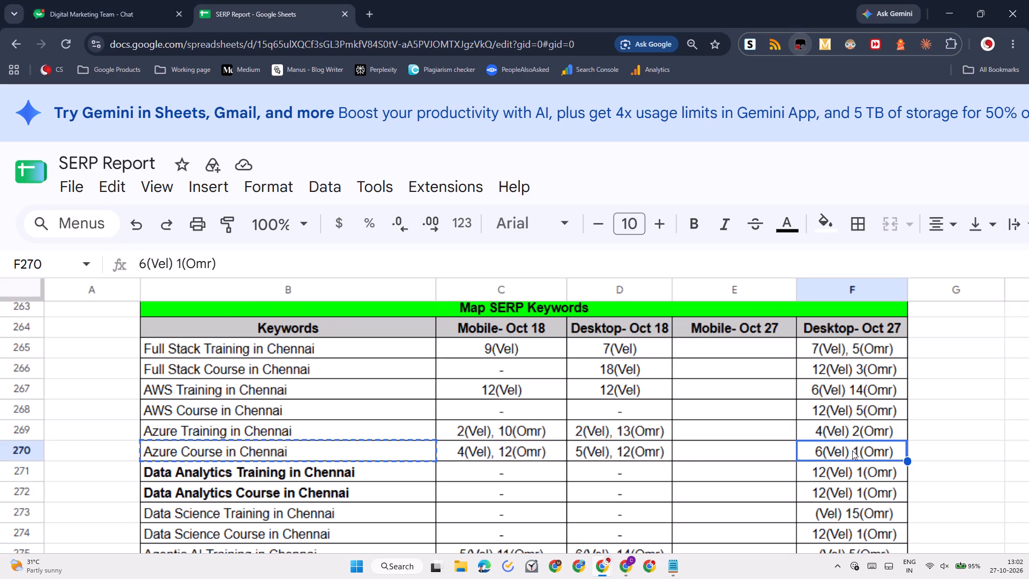
{"action": "triple_click", "coordinate": [852, 450]}
{"action": "left_click", "coordinate": [852, 450]}
{"action": "left_click", "coordinate": [852, 450]}
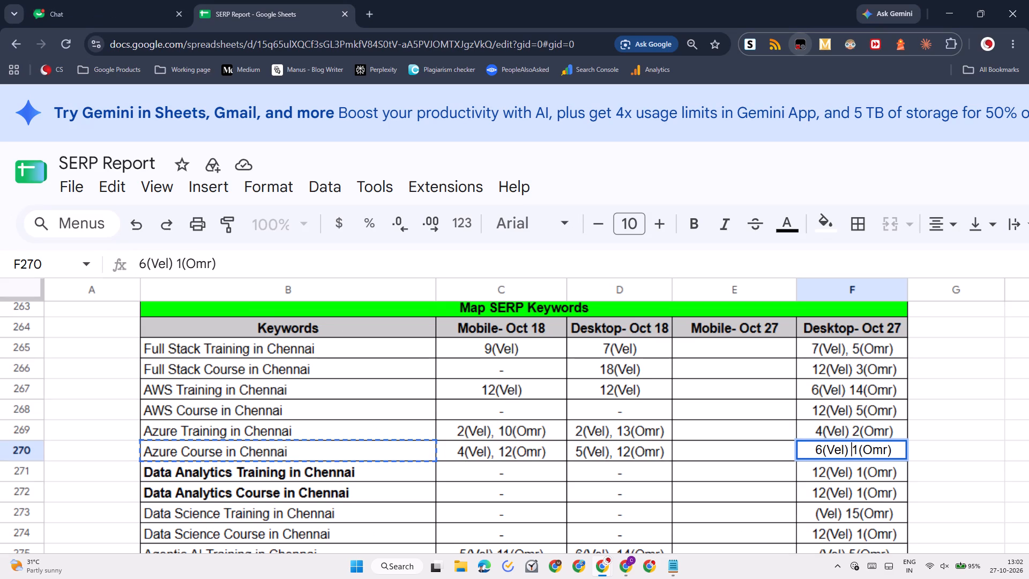
{"action": "key", "text": "Right"}
{"action": "key", "text": "BackSpace"}
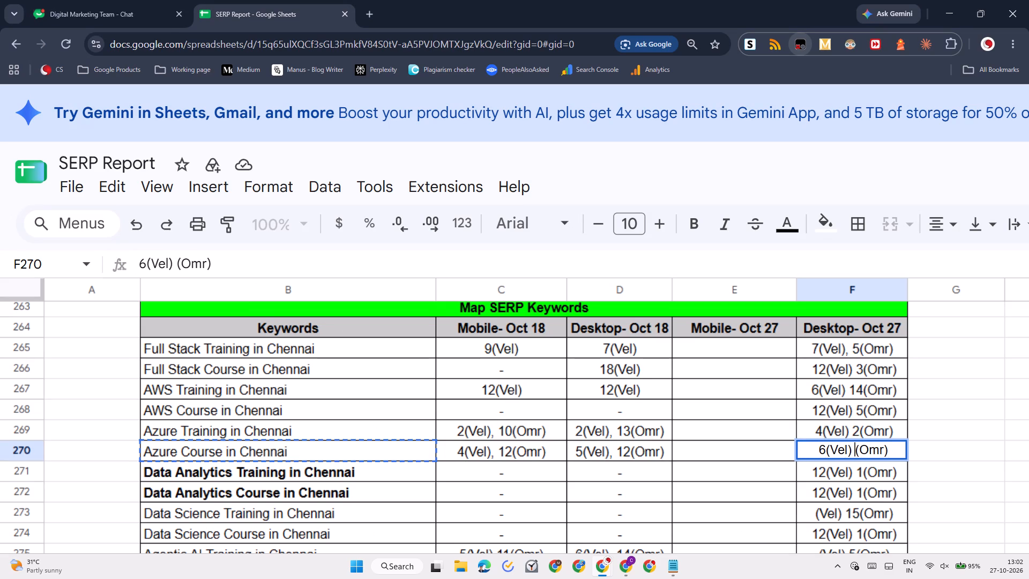
{"action": "key", "text": "Left"}
{"action": "key", "text": "Left"}
{"action": "key", "text": "Left"}
{"action": "key", "text": "Left"}
{"action": "key", "text": "Left"}
{"action": "key", "text": "Left"}
{"action": "key", "text": "BackSpace"}
{"action": "key", "text": "7"}
{"action": "key", "text": "Return"}
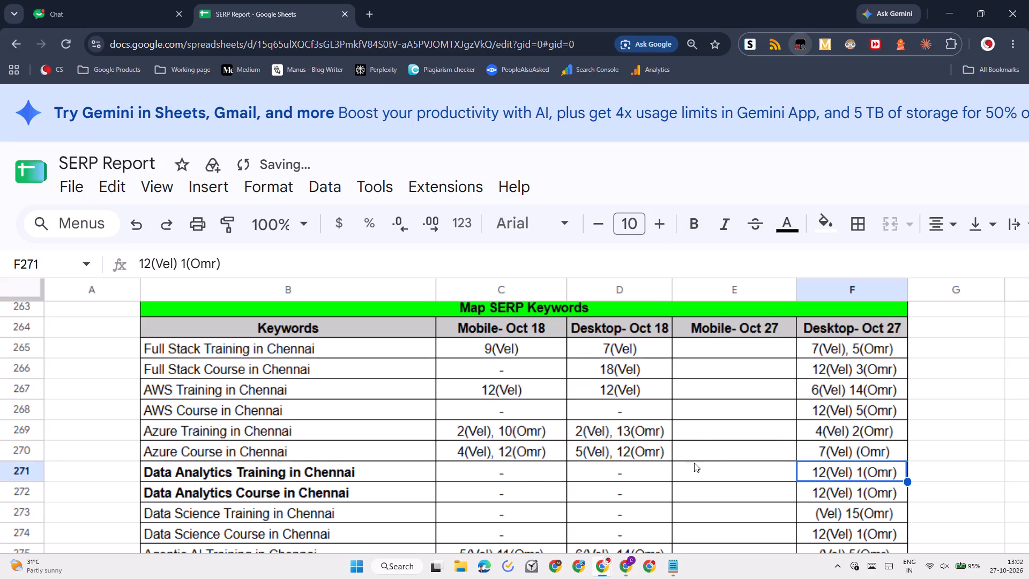
Search Google Places for Data Analytics Training in Chennai, using the keyword copied from the SERP Report.
{"action": "left_click", "coordinate": [379, 467]}
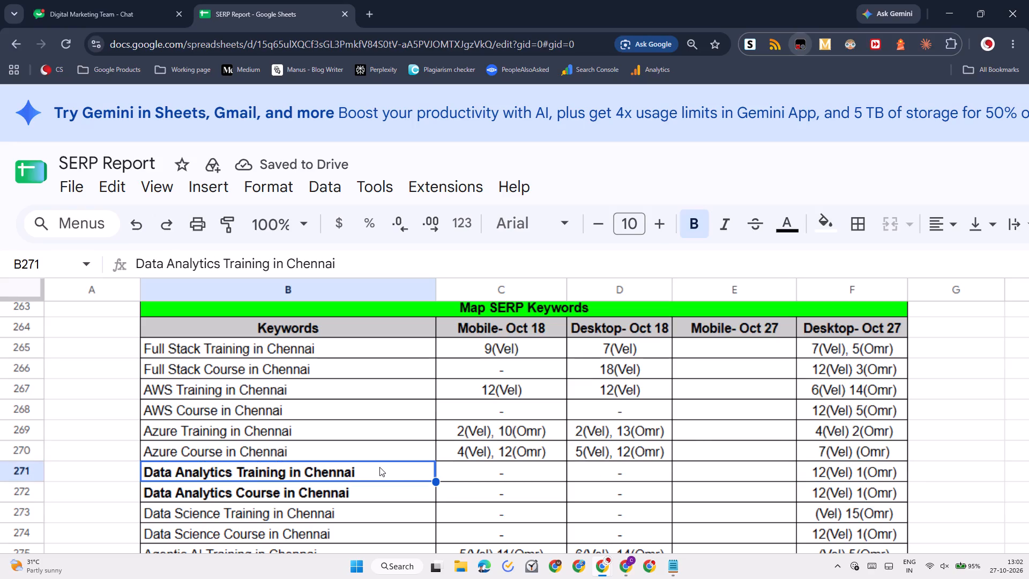
{"action": "key", "text": "ctrl+c"}
{"action": "key", "text": "alt+Tab"}
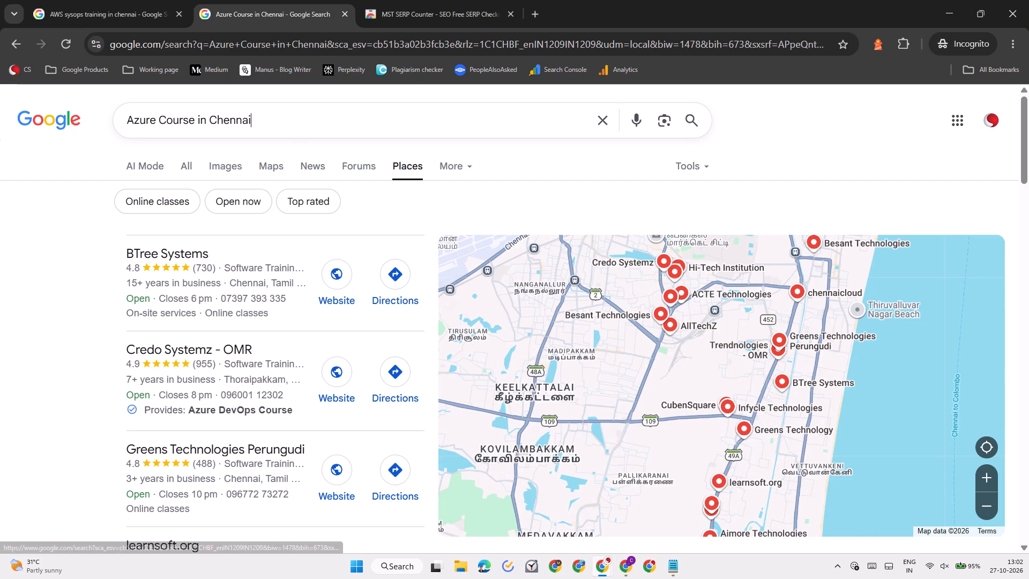
{"action": "left_click", "coordinate": [295, 135]}
{"action": "key", "text": "ctrl+a"}
{"action": "key", "text": "ctrl+v"}
{"action": "key", "text": "ctrl+Return"}
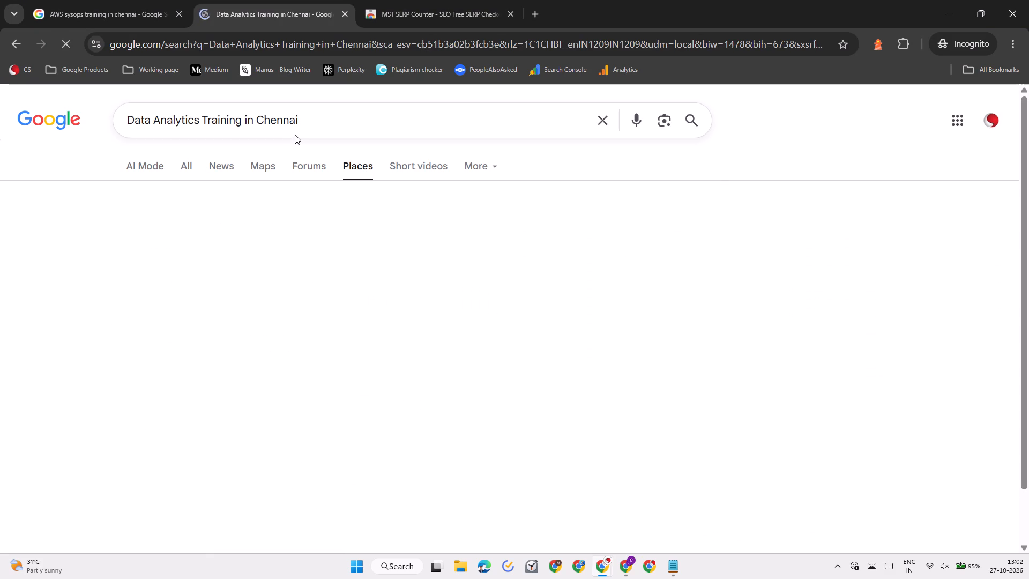
Go through the Data Analytics Training in Chennai results, looking for the Credo Systemz Velachery and OMR listings.
{"action": "scroll", "coordinate": [136, 277], "scroll_direction": "down", "scroll_amount": 2}
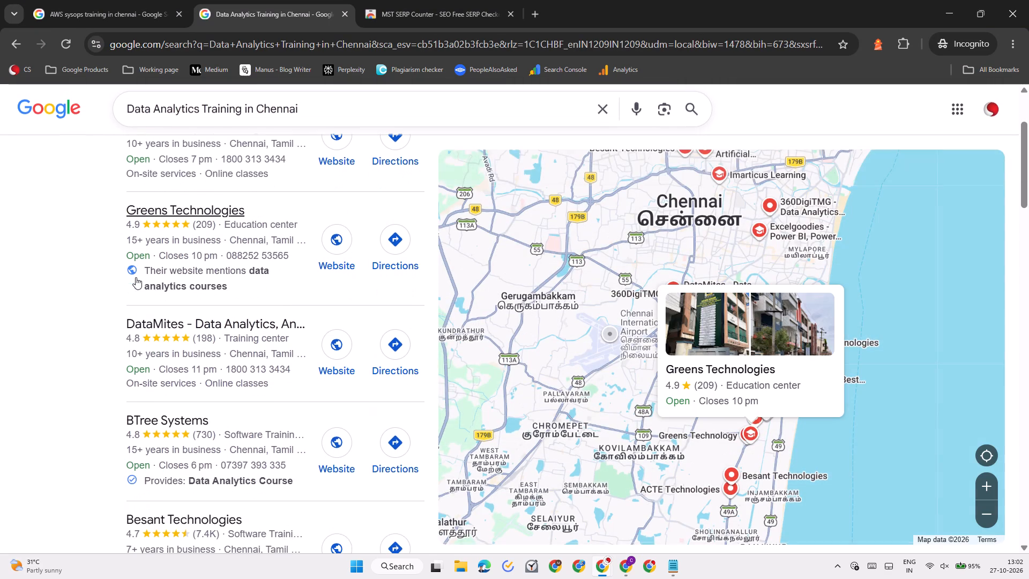
{"action": "scroll", "coordinate": [136, 277], "scroll_direction": "down", "scroll_amount": 5}
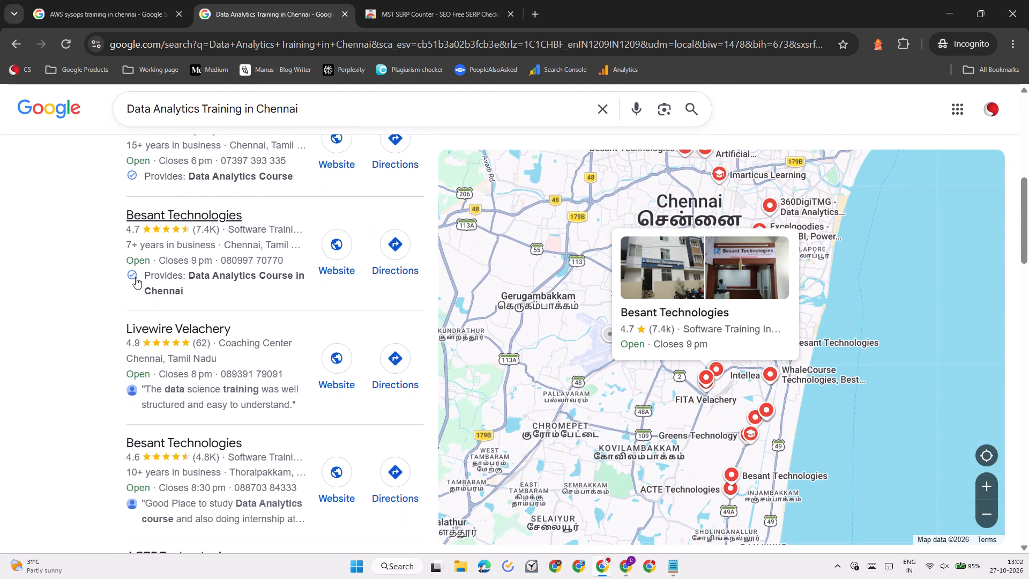
{"action": "scroll", "coordinate": [136, 277], "scroll_direction": "down", "scroll_amount": 5}
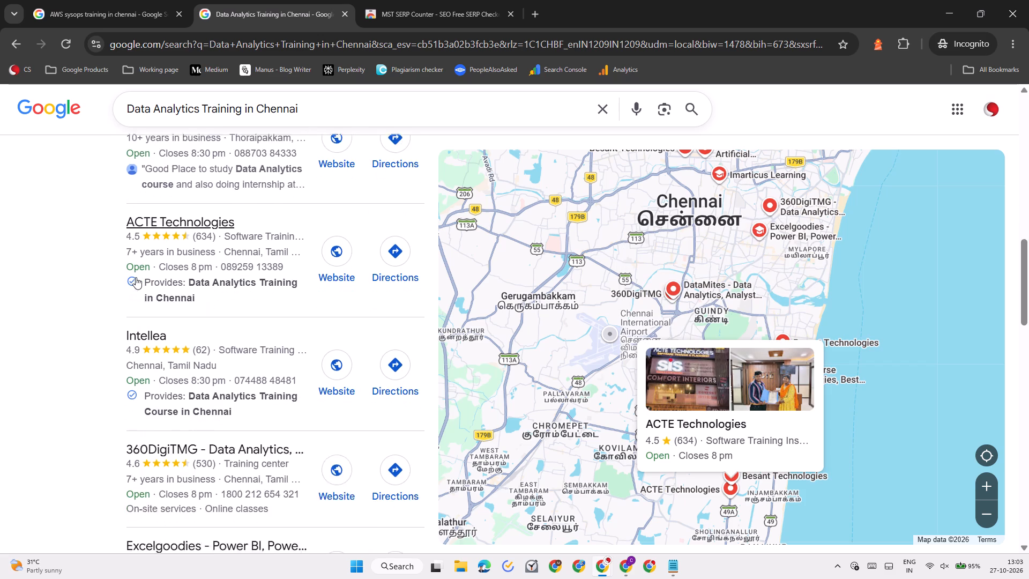
{"action": "scroll", "coordinate": [136, 277], "scroll_direction": "down", "scroll_amount": 3}
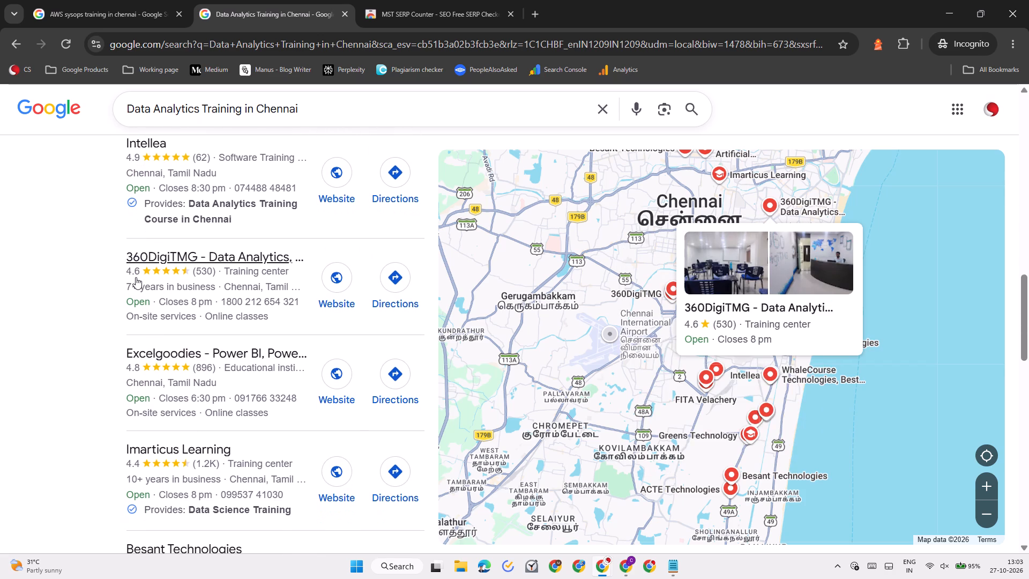
{"action": "scroll", "coordinate": [136, 277], "scroll_direction": "down", "scroll_amount": 1}
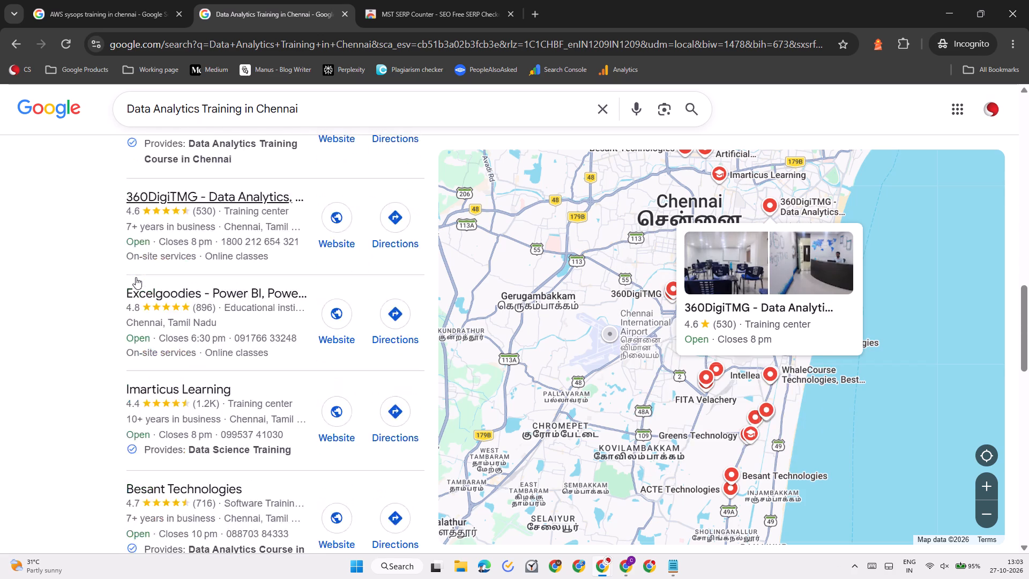
{"action": "scroll", "coordinate": [136, 277], "scroll_direction": "down", "scroll_amount": 3}
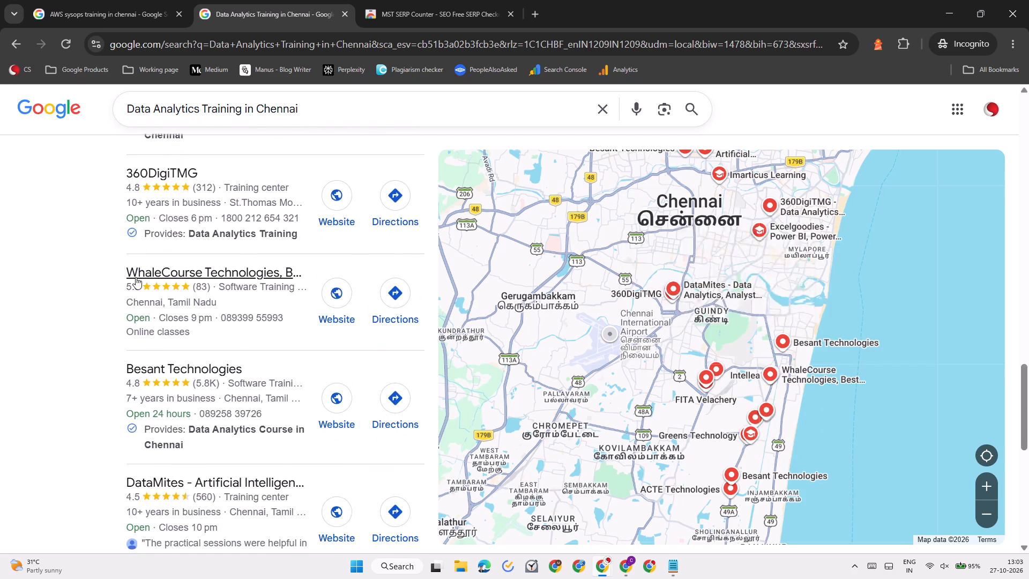
{"action": "scroll", "coordinate": [136, 277], "scroll_direction": "down", "scroll_amount": 1}
{"action": "scroll", "coordinate": [136, 277], "scroll_direction": "up", "scroll_amount": 3}
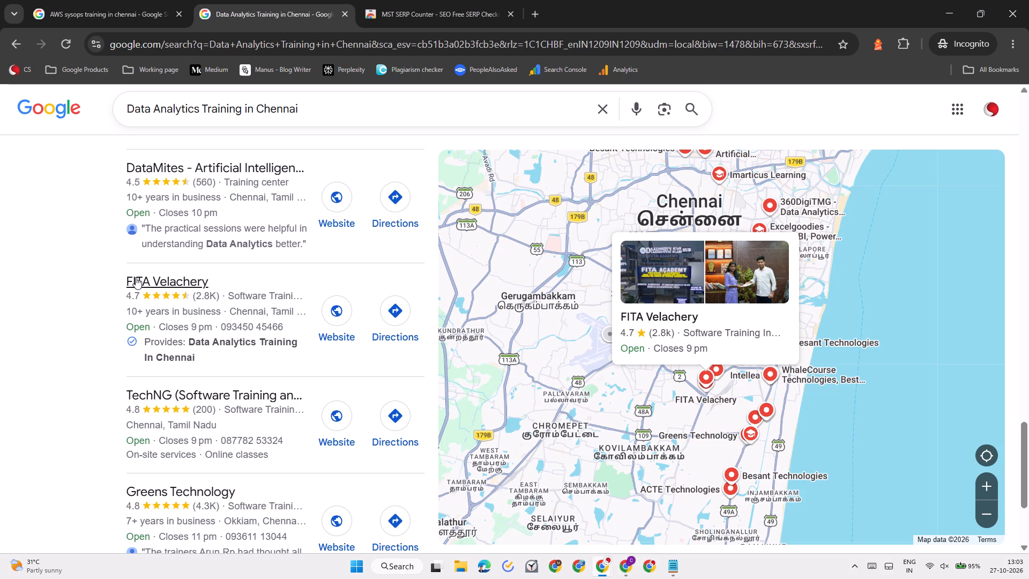
{"action": "scroll", "coordinate": [136, 277], "scroll_direction": "down", "scroll_amount": 3}
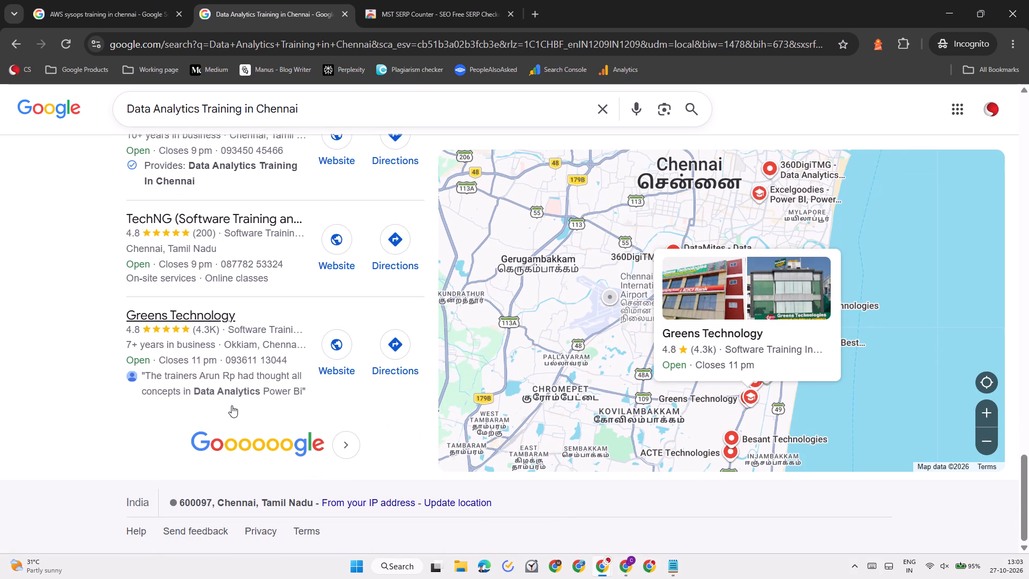
{"action": "scroll", "coordinate": [232, 405], "scroll_direction": "up", "scroll_amount": 10}
{"action": "scroll", "coordinate": [232, 405], "scroll_direction": "down", "scroll_amount": 1}
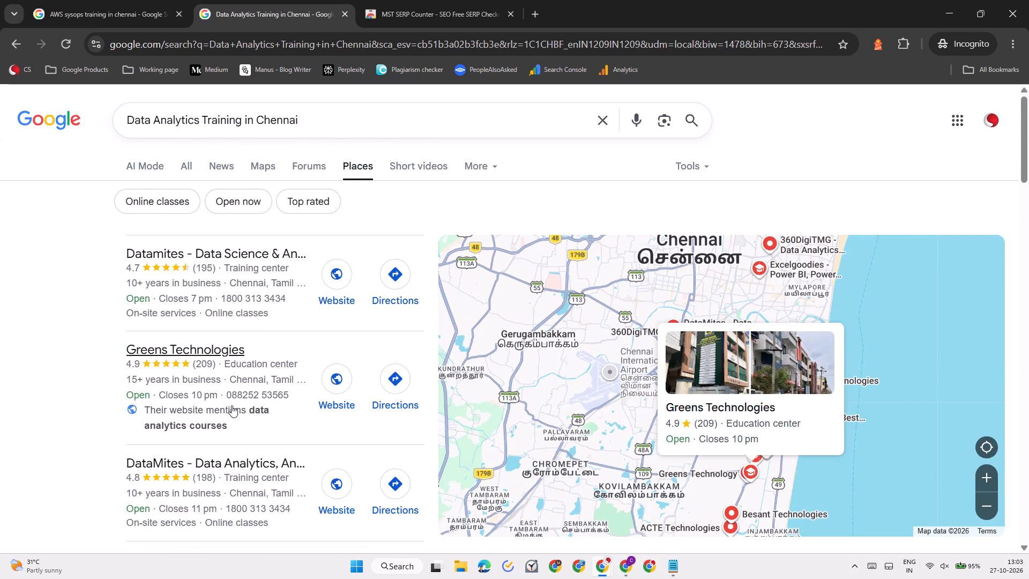
{"action": "scroll", "coordinate": [232, 405], "scroll_direction": "down", "scroll_amount": 6}
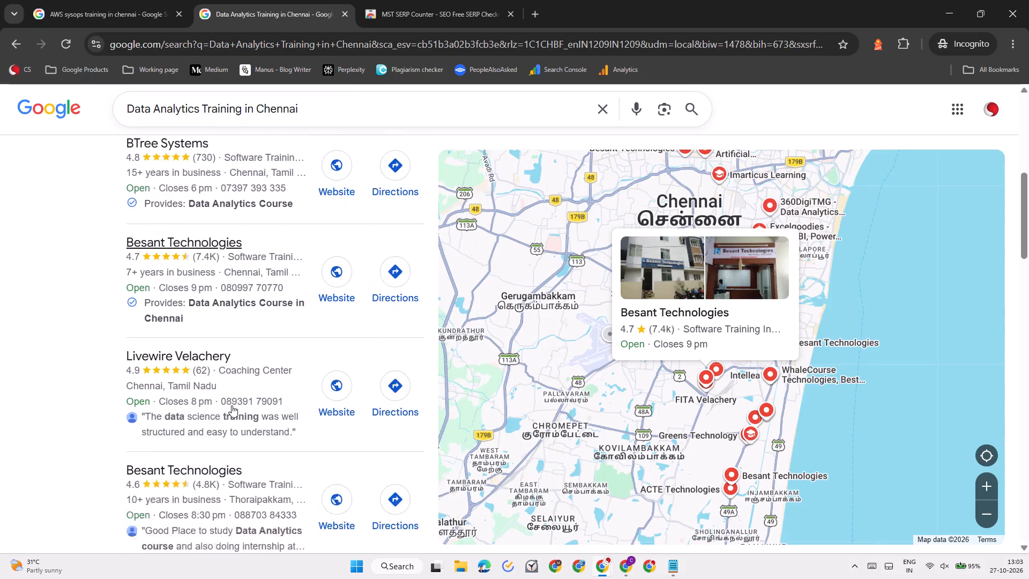
{"action": "scroll", "coordinate": [232, 405], "scroll_direction": "down", "scroll_amount": 1}
{"action": "scroll", "coordinate": [232, 405], "scroll_direction": "up", "scroll_amount": 4}
Replace the Desktop- Oct 27 ranking for Data Analytics Training in Chennai with a dash (-) in the SERP Report.
{"action": "key", "text": "alt+Tab"}
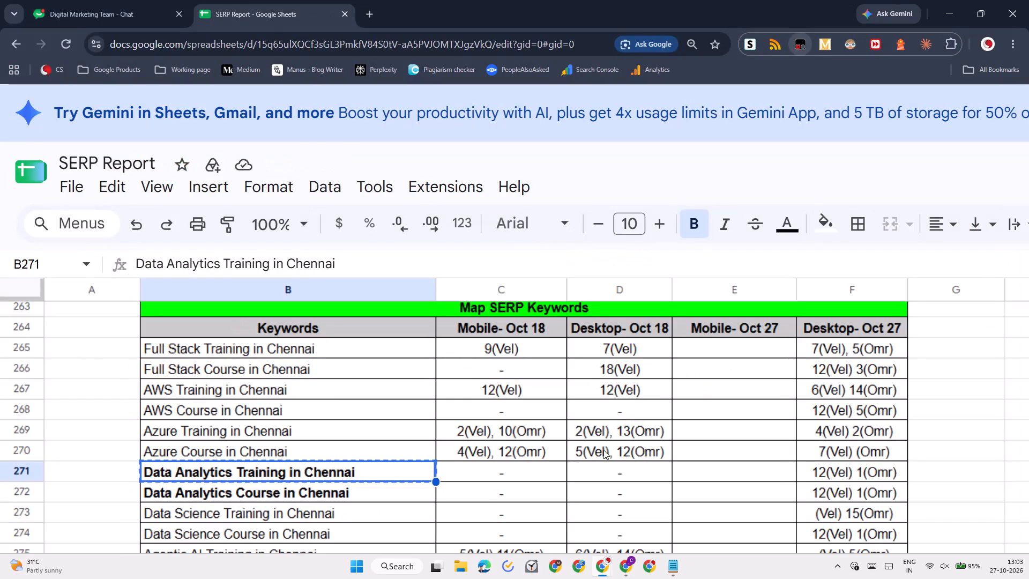
{"action": "left_click", "coordinate": [846, 473]}
{"action": "key", "text": "BackSpace"}
{"action": "key", "text": "minus"}
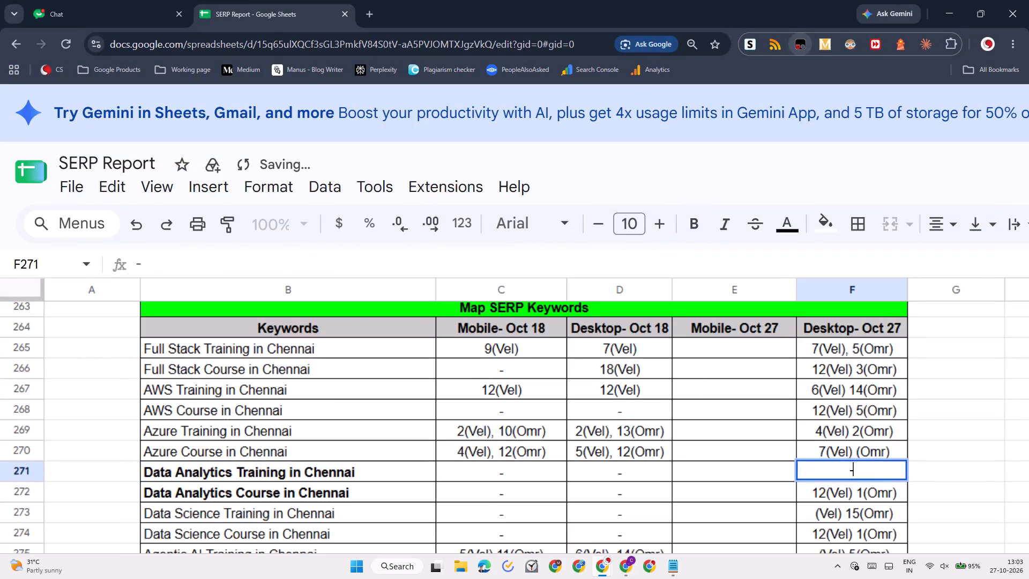
{"action": "key", "text": "Return"}
Search Google Places for Data Analytics Course in Chennai, using the keyword copied from the SERP Report.
{"action": "left_click", "coordinate": [267, 490]}
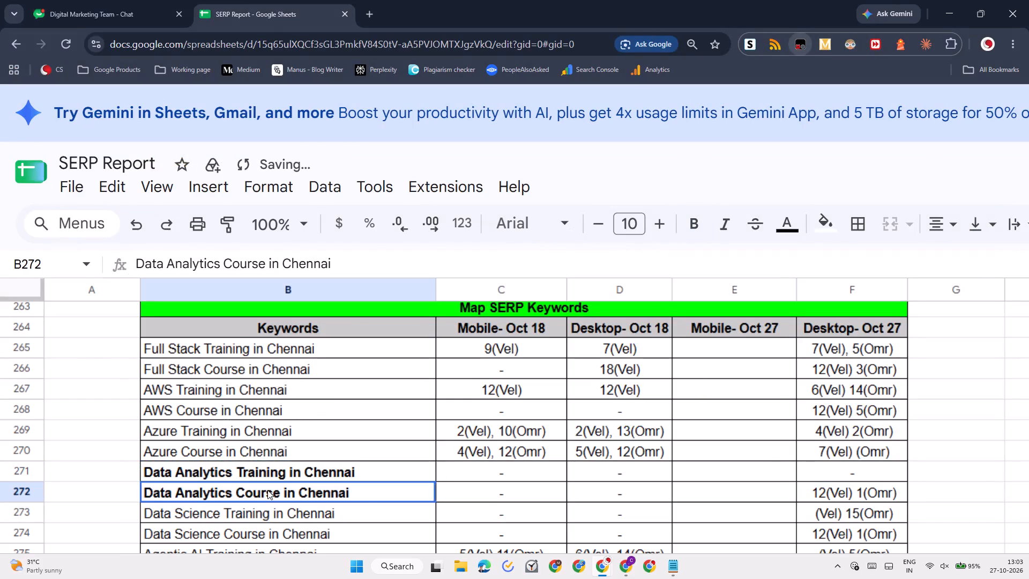
{"action": "key", "text": "ctrl+c"}
{"action": "key", "text": "alt+Tab"}
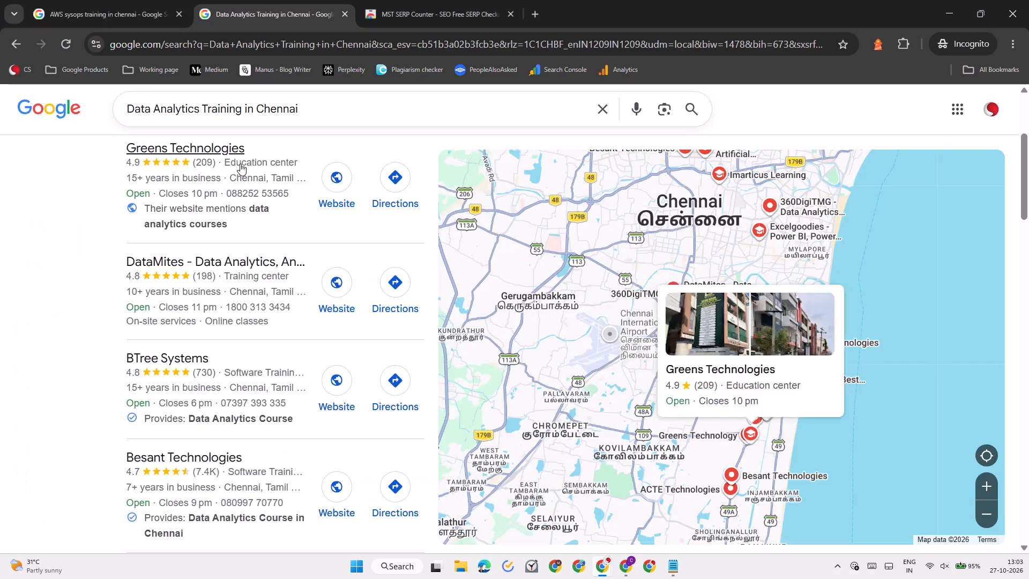
{"action": "left_click", "coordinate": [262, 120]}
{"action": "key", "text": "ctrl+a"}
{"action": "key", "text": "ctrl+v"}
{"action": "key", "text": "ctrl+Return"}
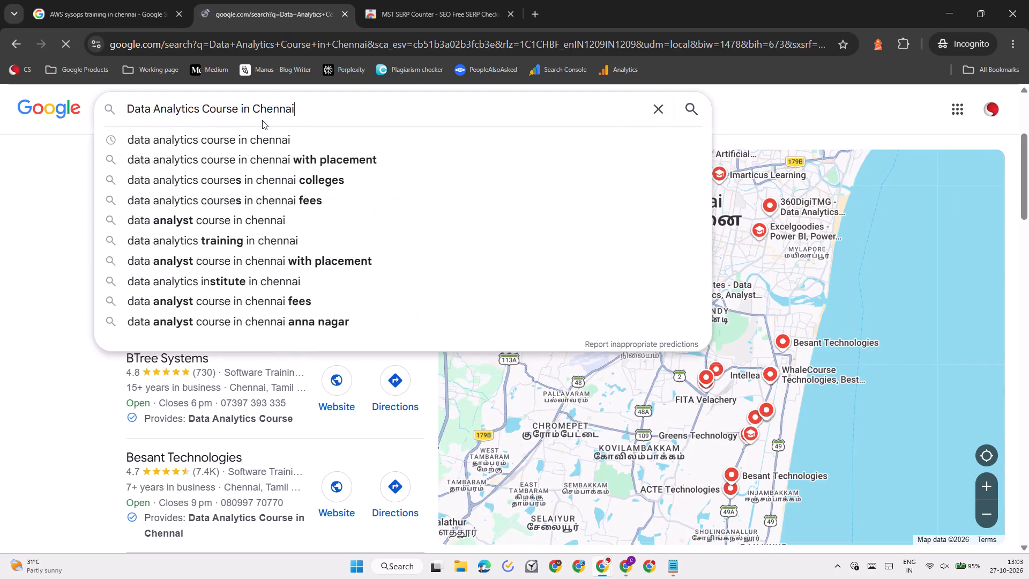
Go through the Data Analytics Course in Chennai results, looking for the Credo Systemz Velachery and OMR listings.
{"action": "scroll", "coordinate": [125, 358], "scroll_direction": "down", "scroll_amount": 1}
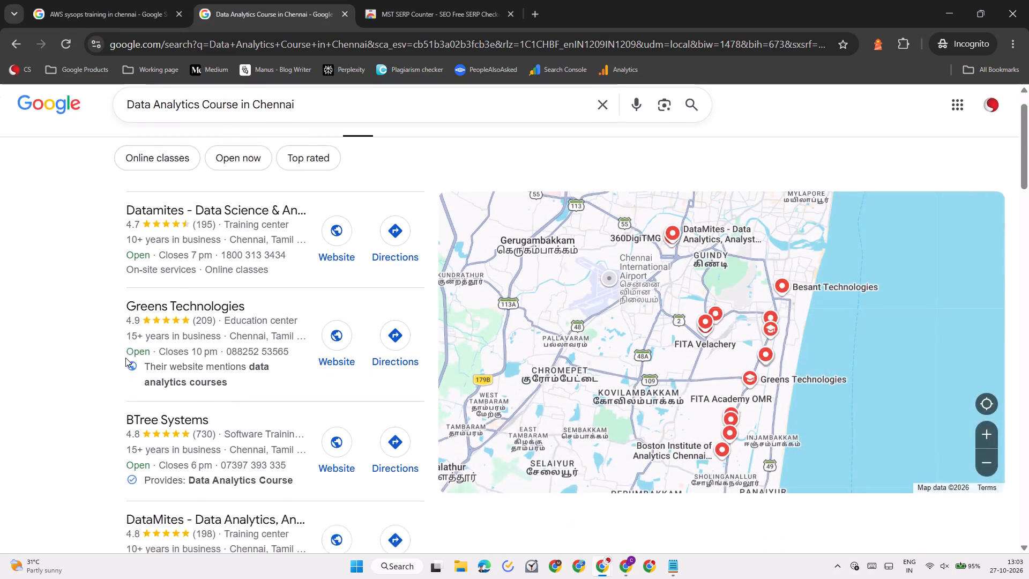
{"action": "scroll", "coordinate": [125, 358], "scroll_direction": "down", "scroll_amount": 5}
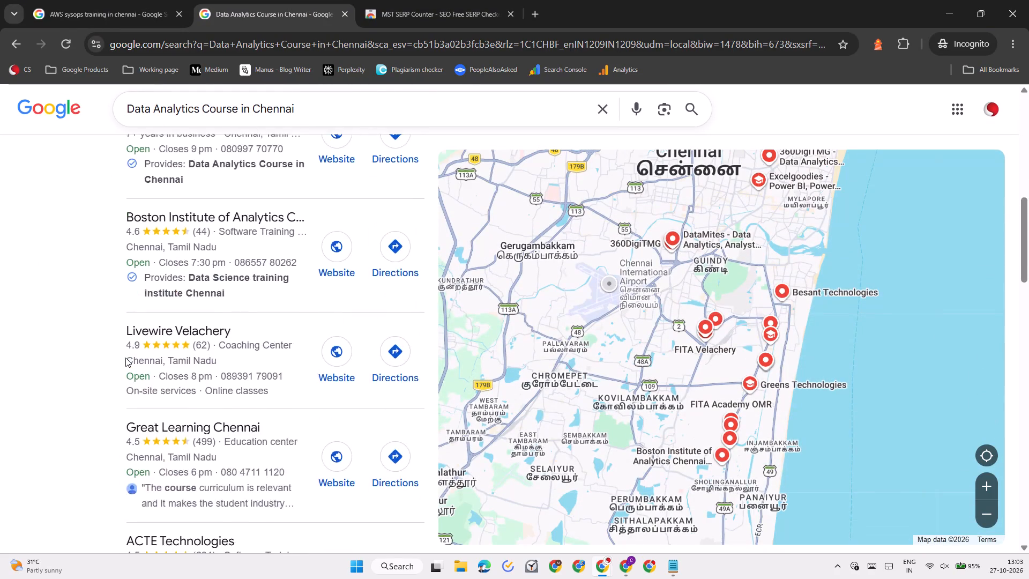
{"action": "scroll", "coordinate": [125, 358], "scroll_direction": "down", "scroll_amount": 6}
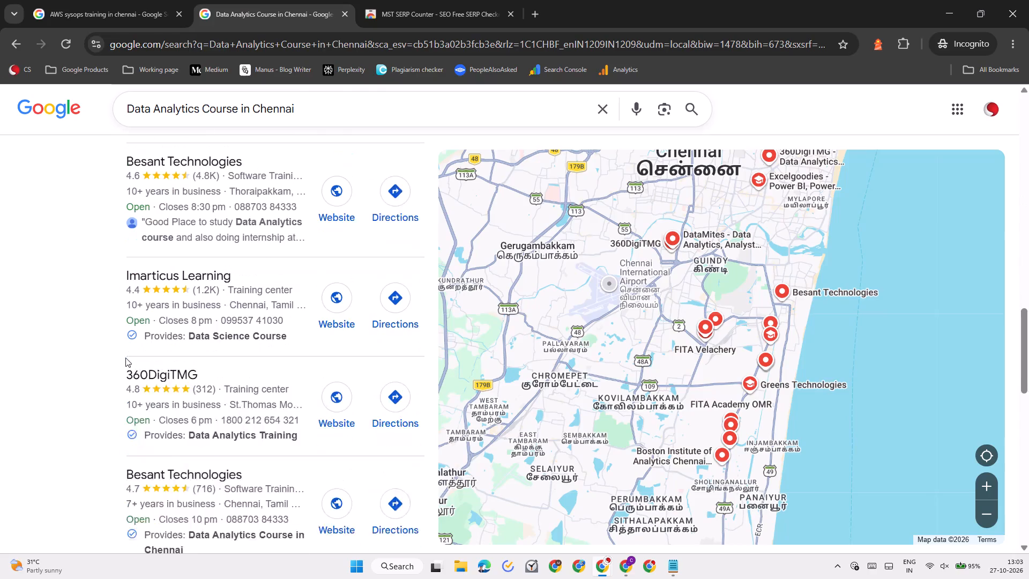
{"action": "scroll", "coordinate": [125, 358], "scroll_direction": "down", "scroll_amount": 6}
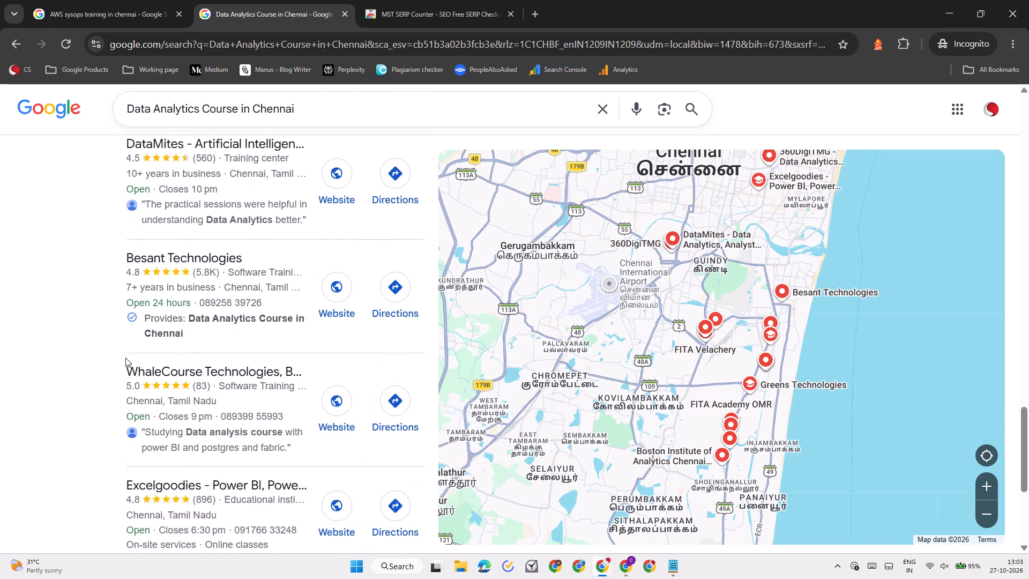
{"action": "scroll", "coordinate": [125, 358], "scroll_direction": "down", "scroll_amount": 3}
Replace the Desktop- Oct 27 ranking for Data Analytics Course in Chennai with a dash (-) in the SERP Report.
{"action": "key", "text": "alt+Tab"}
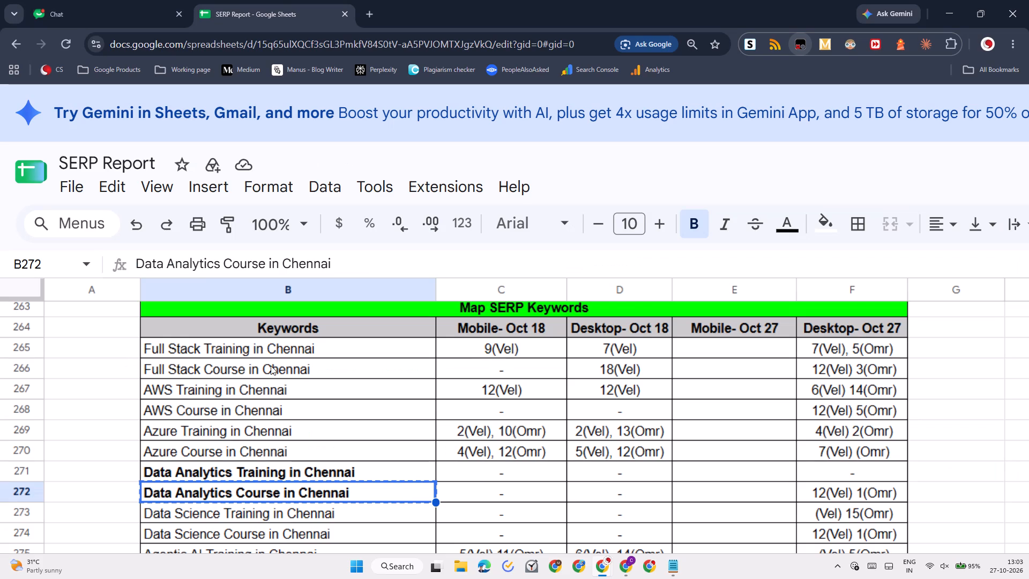
{"action": "scroll", "coordinate": [335, 424], "scroll_direction": "down", "scroll_amount": 1}
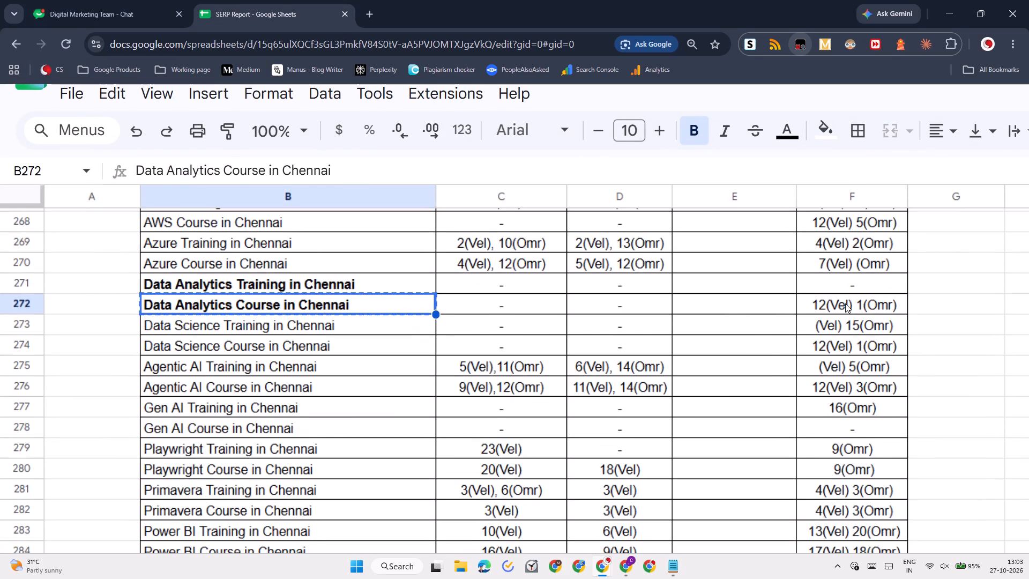
{"action": "left_click", "coordinate": [845, 303]}
{"action": "key", "text": "BackSpace"}
{"action": "key", "text": "minus"}
{"action": "key", "text": "Return"}
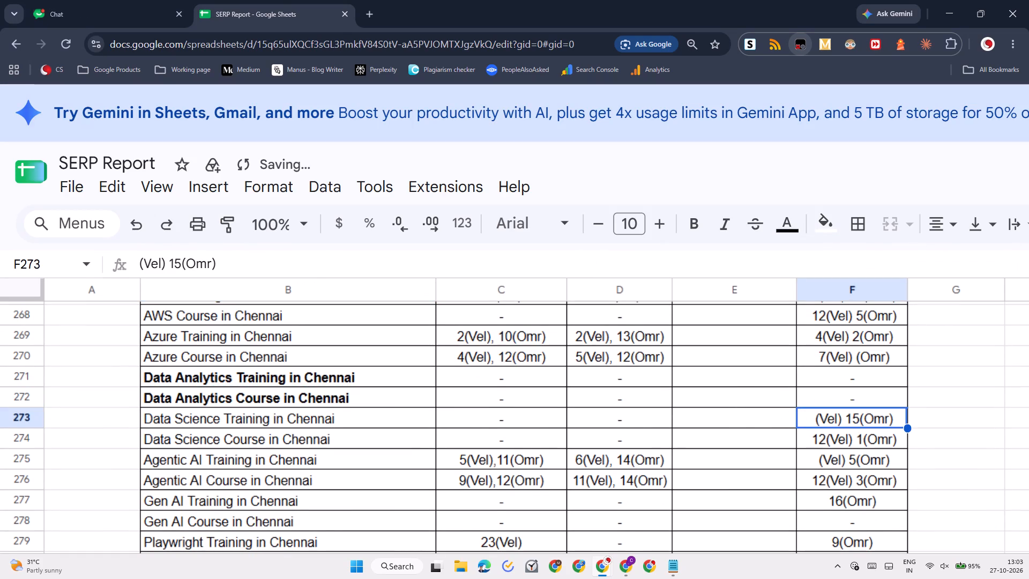
Search Google Places for Data Science Training in Chennai, using the keyword copied from the SERP Report.
{"action": "scroll", "coordinate": [428, 333], "scroll_direction": "down", "scroll_amount": 1}
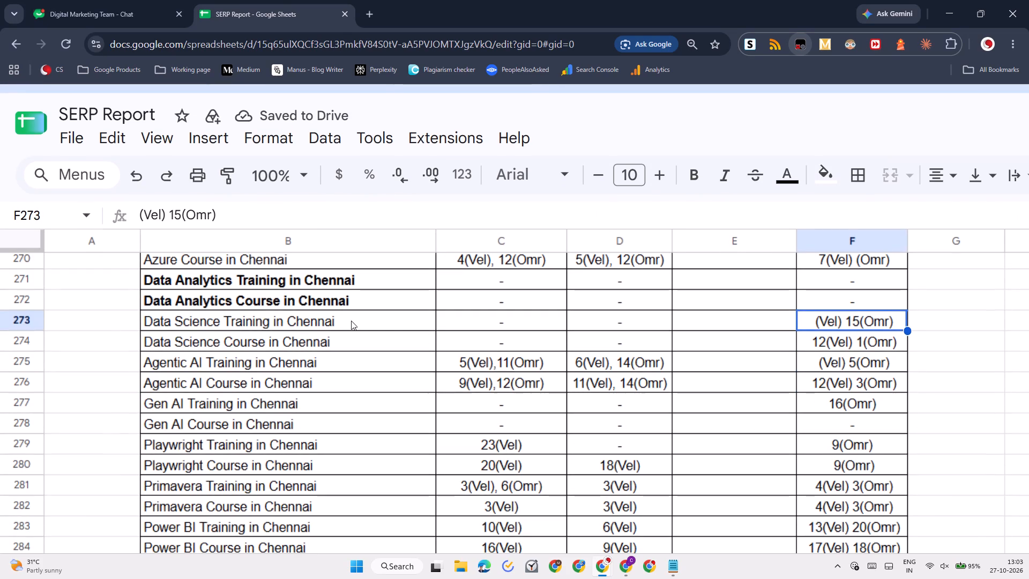
{"action": "left_click", "coordinate": [351, 321]}
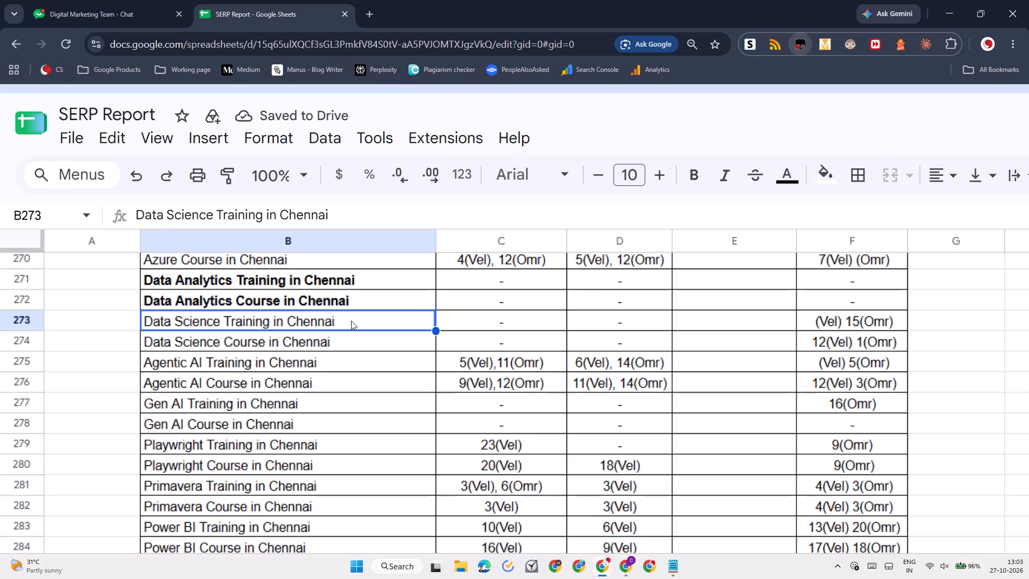
{"action": "key", "text": "ctrl+c"}
{"action": "key", "text": "alt+Tab"}
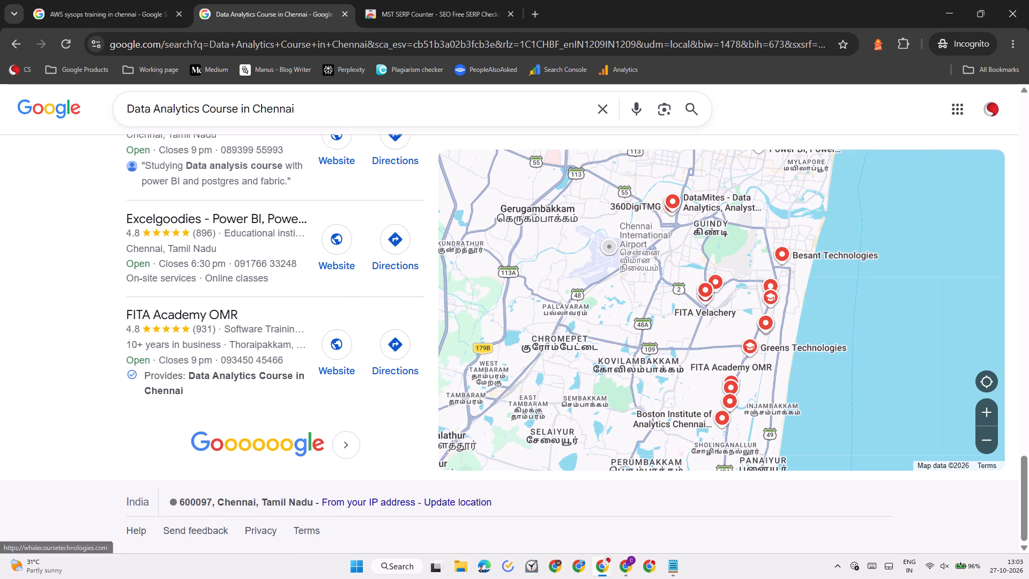
{"action": "left_click_drag", "start_coordinate": [318, 106], "coordinate": [66, 97]}
{"action": "key", "text": "ctrl+v"}
{"action": "key", "text": "ctrl+Return"}
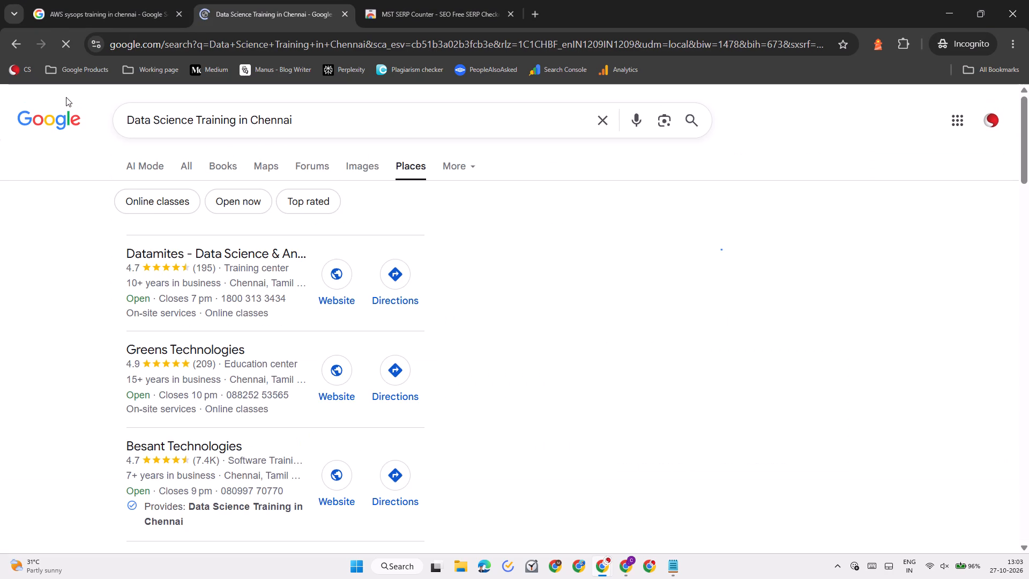
Check the Data Science Training in Chennai results for the Credo Systemz Velachery and OMR listings, and return to the SERP Report.
{"action": "scroll", "coordinate": [14, 282], "scroll_direction": "down", "scroll_amount": 3}
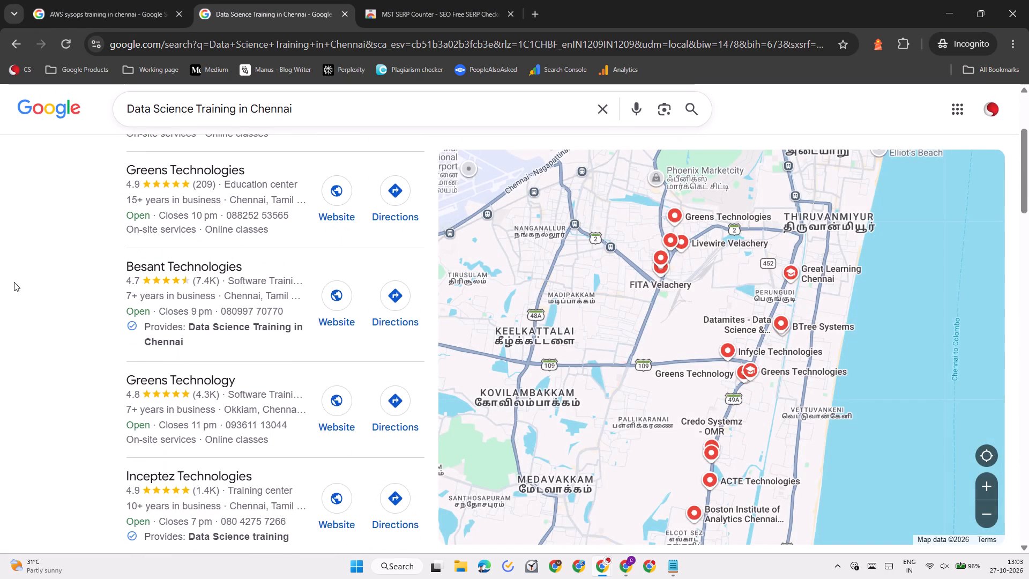
{"action": "scroll", "coordinate": [14, 282], "scroll_direction": "down", "scroll_amount": 4}
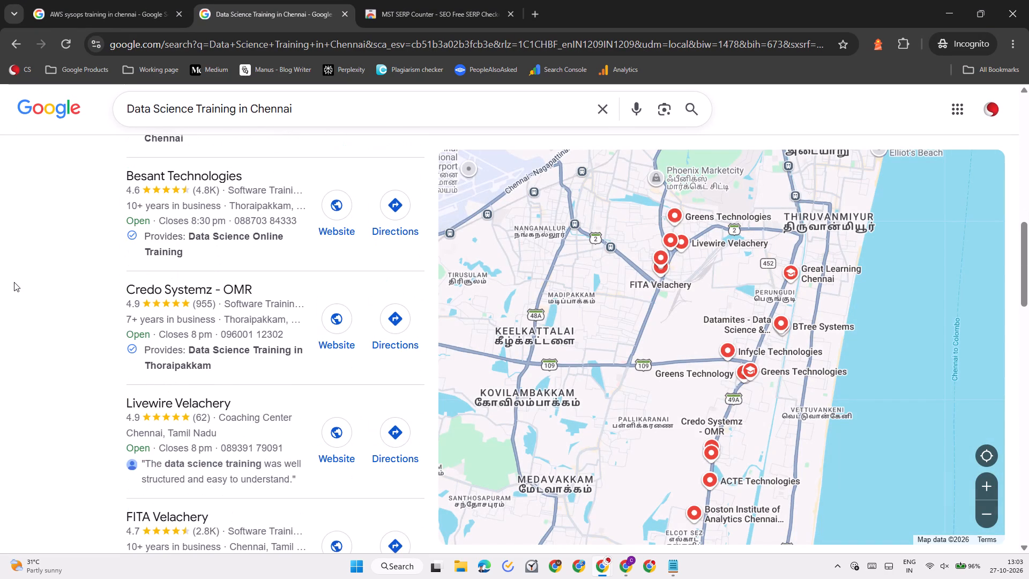
{"action": "scroll", "coordinate": [14, 282], "scroll_direction": "down", "scroll_amount": 6}
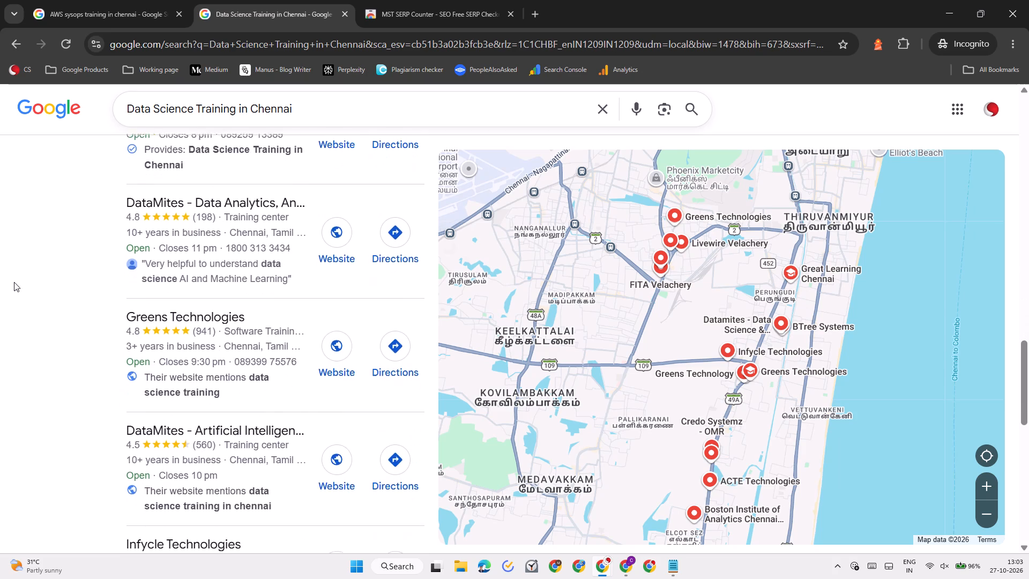
{"action": "scroll", "coordinate": [14, 282], "scroll_direction": "down", "scroll_amount": 4}
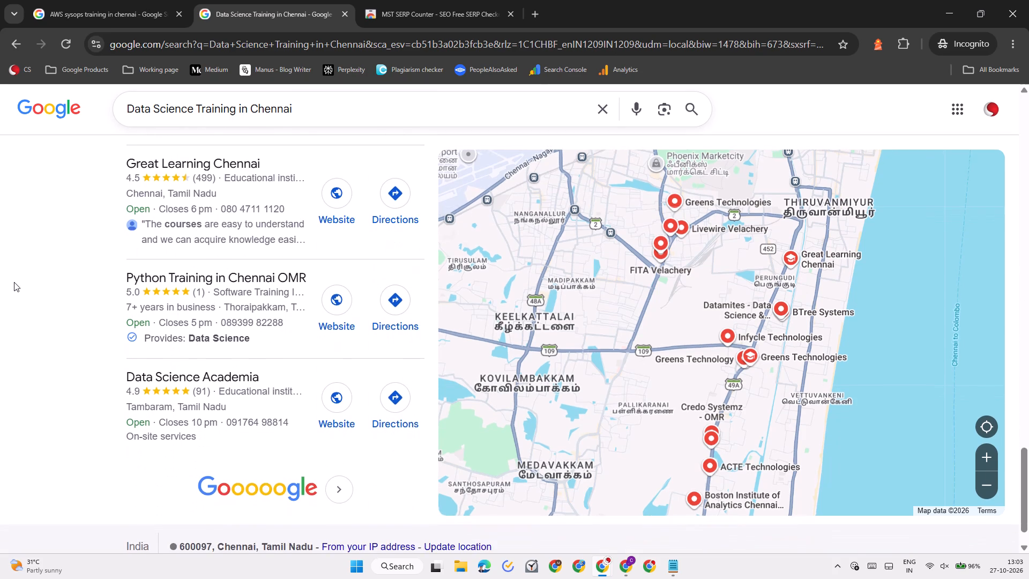
{"action": "scroll", "coordinate": [14, 282], "scroll_direction": "down", "scroll_amount": 1}
{"action": "key", "text": "alt+Tab"}
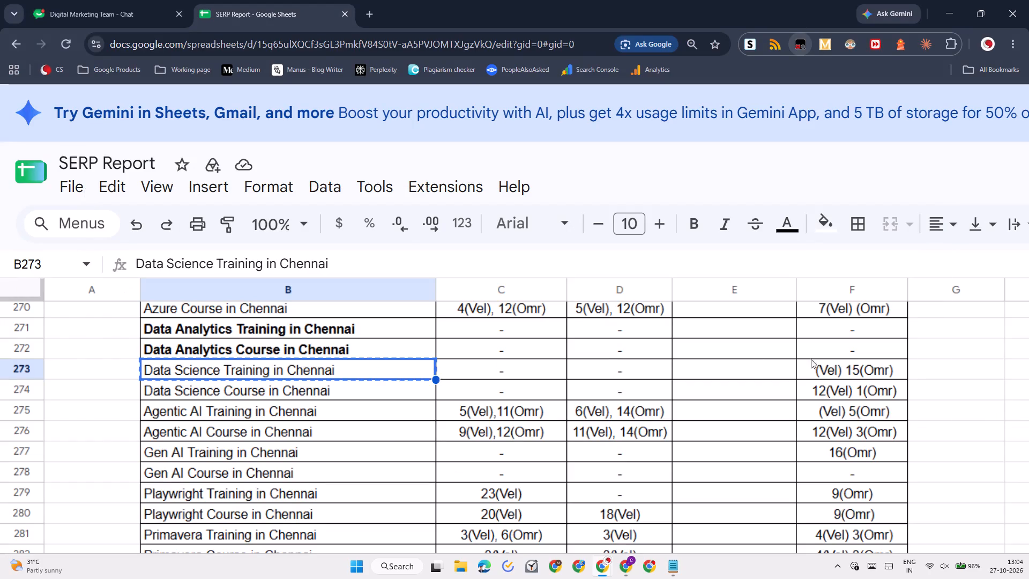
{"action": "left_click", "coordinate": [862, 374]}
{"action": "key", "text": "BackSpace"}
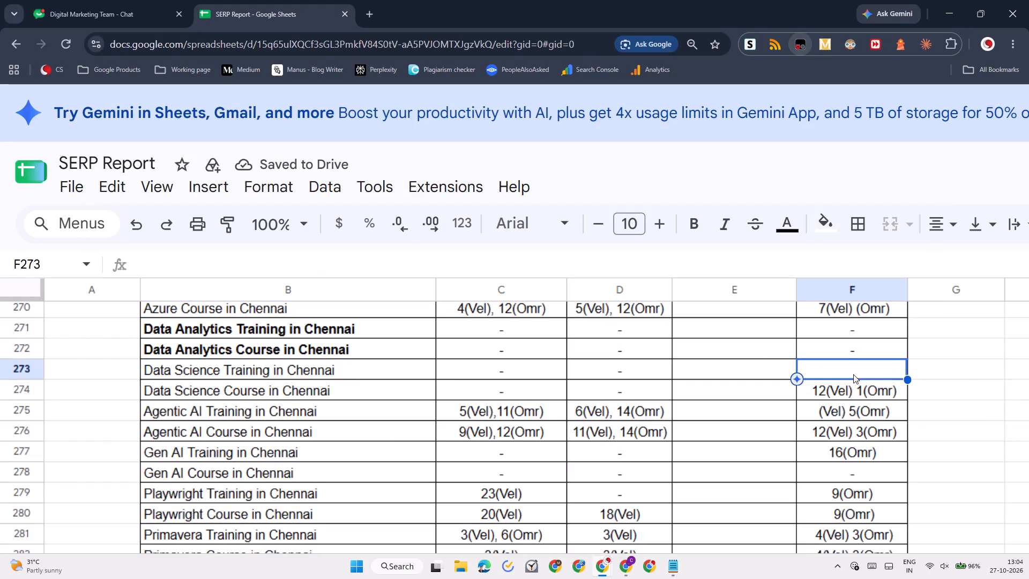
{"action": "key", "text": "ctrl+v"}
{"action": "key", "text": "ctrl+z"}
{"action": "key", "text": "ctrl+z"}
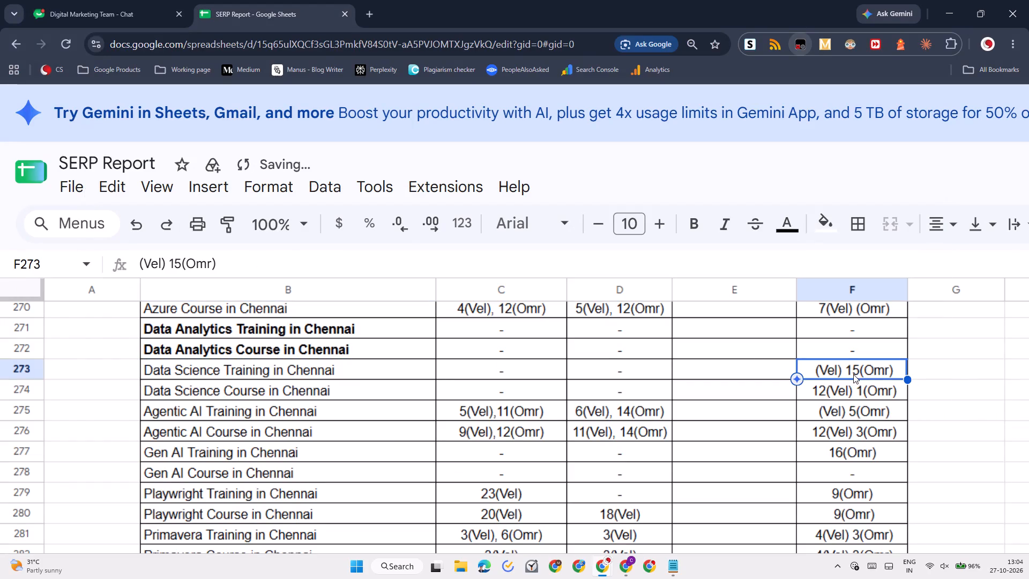
Change the Desktop- Oct 27 ranking for Data Science Training in Chennai to 8(Omr), removing the Velachery entry.
{"action": "triple_click", "coordinate": [855, 373]}
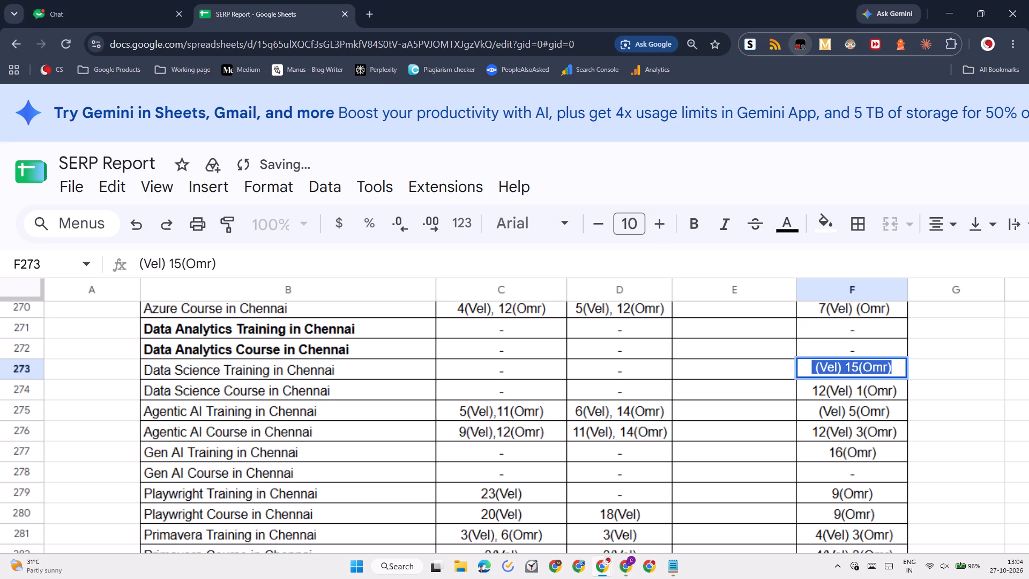
{"action": "left_click", "coordinate": [856, 367]}
{"action": "key", "text": "BackSpace"}
{"action": "key", "text": "BackSpace"}
{"action": "key", "text": "8"}
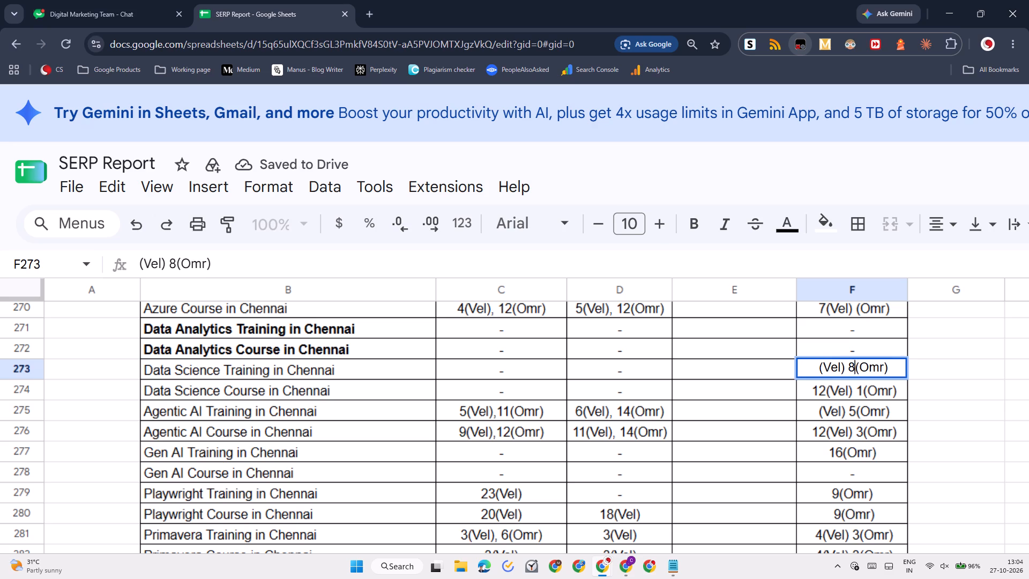
{"action": "key", "text": "Left"}
{"action": "key", "text": "BackSpace"}
{"action": "key", "text": "BackSpace"}
{"action": "key", "text": "BackSpace"}
{"action": "key", "text": "BackSpace"}
{"action": "key", "text": "BackSpace"}
{"action": "key", "text": "BackSpace"}
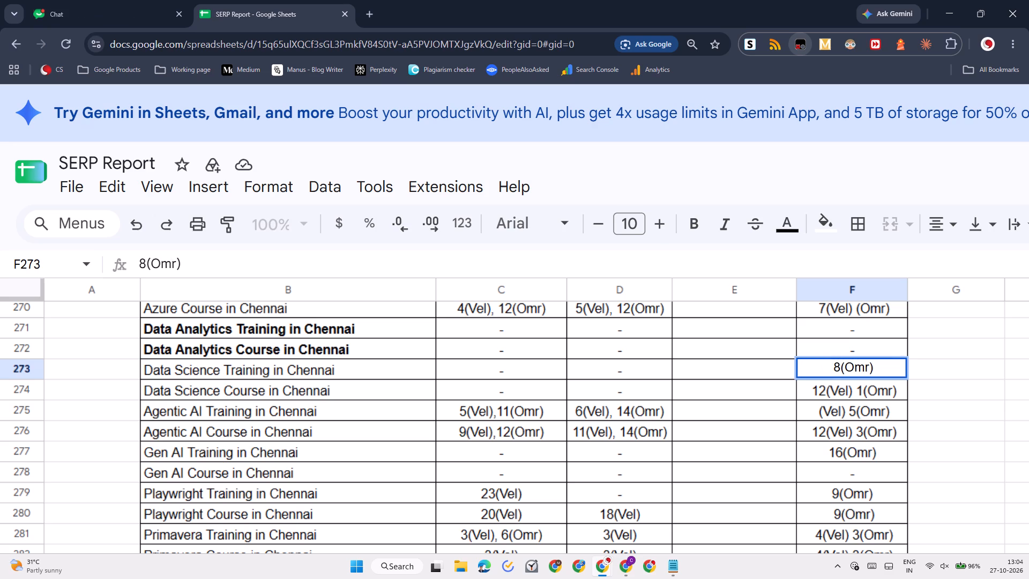
{"action": "key", "text": "Return"}
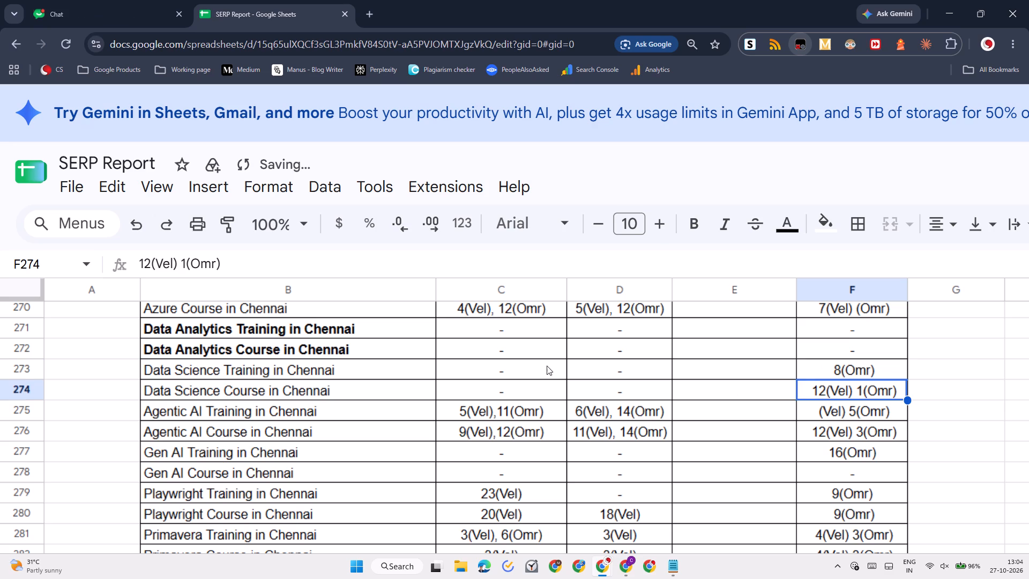
Search Google Places for Data Science Course in Chennai, using the keyword copied from the SERP Report.
{"action": "left_click", "coordinate": [318, 381]}
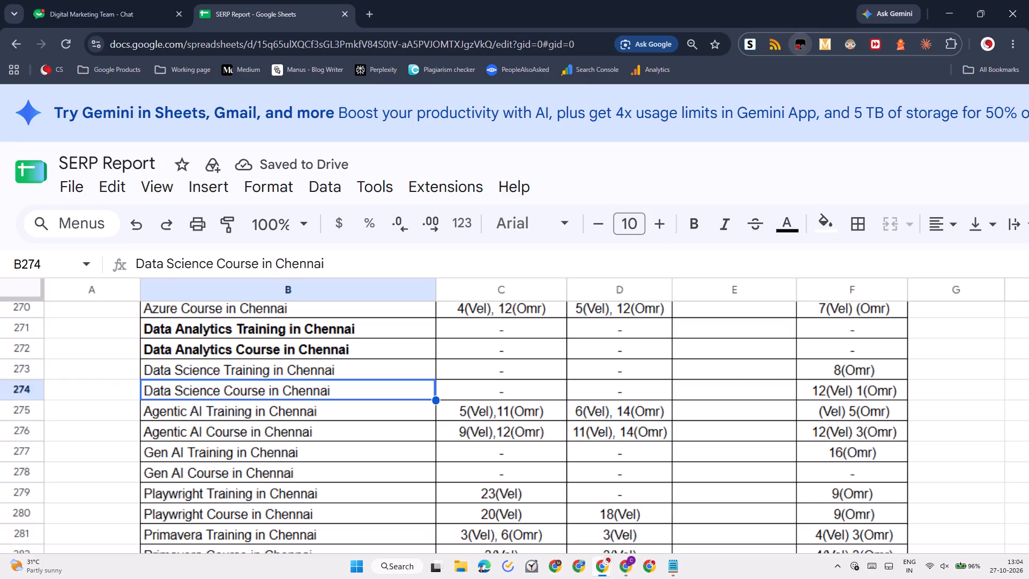
{"action": "key", "text": "ctrl+c"}
{"action": "key", "text": "alt+Tab"}
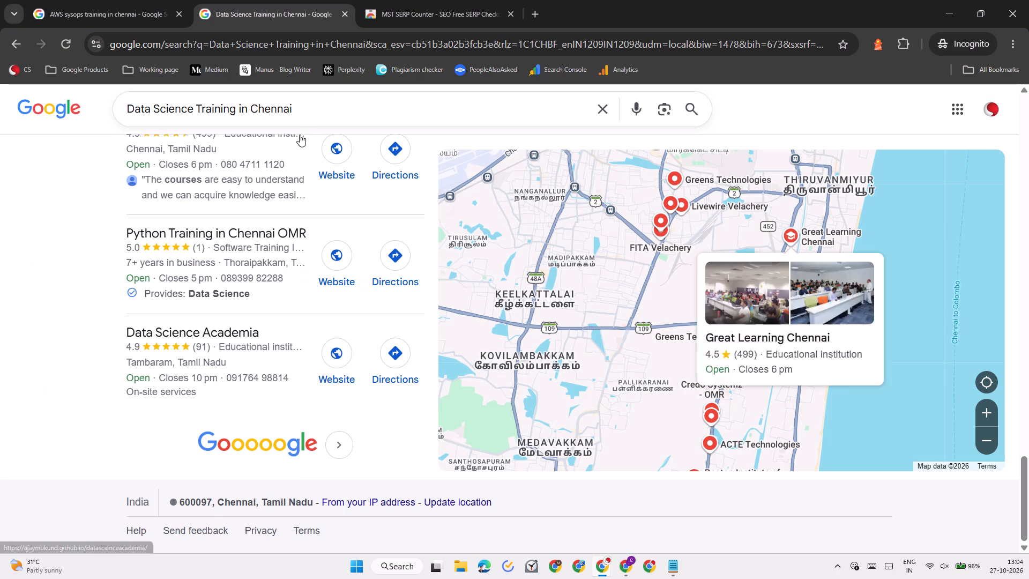
{"action": "left_click", "coordinate": [309, 111]}
{"action": "key", "text": "ctrl+a"}
{"action": "key", "text": "ctrl+v"}
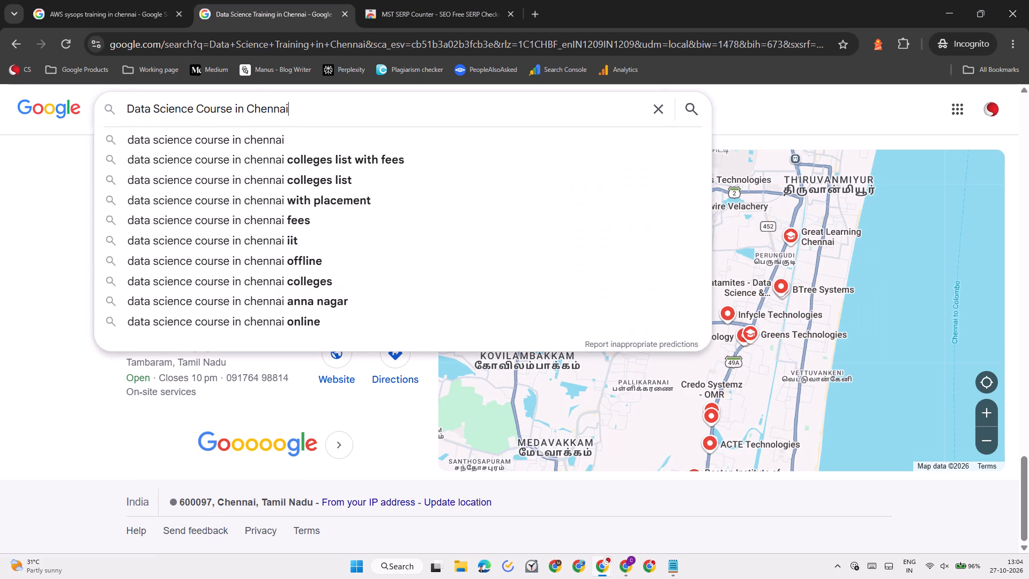
{"action": "key", "text": "Return"}
Go through the Data Science Course in Chennai results, looking for the Credo Systemz Velachery and OMR listings and their positions.
{"action": "scroll", "coordinate": [80, 376], "scroll_direction": "down", "scroll_amount": 2}
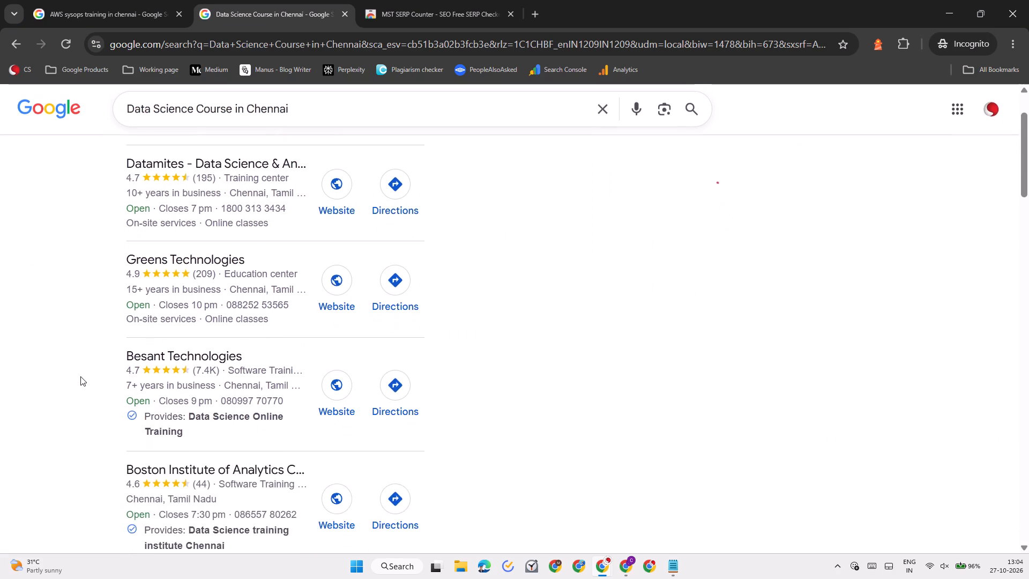
{"action": "scroll", "coordinate": [80, 376], "scroll_direction": "down", "scroll_amount": 5}
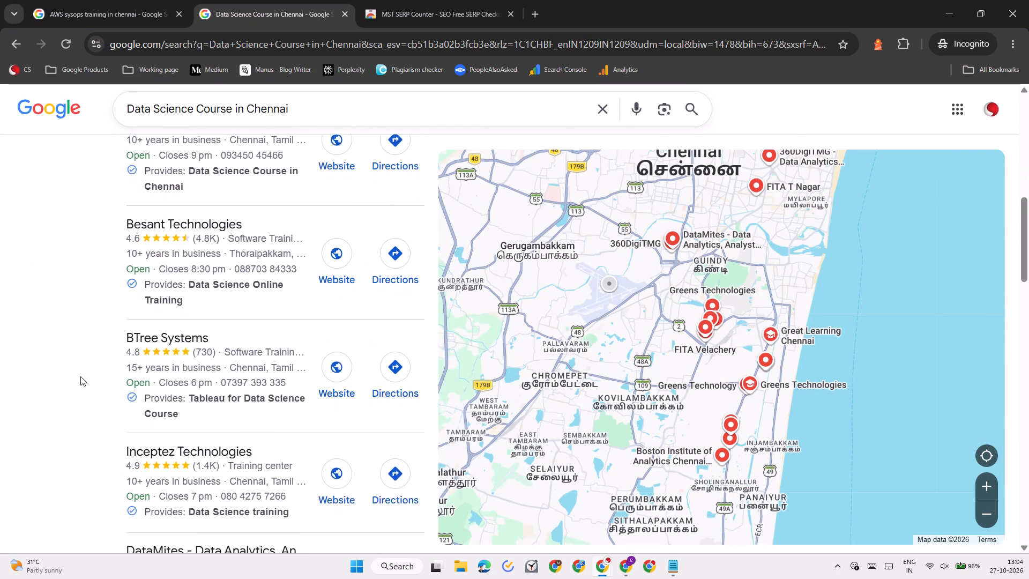
{"action": "scroll", "coordinate": [80, 376], "scroll_direction": "down", "scroll_amount": 4}
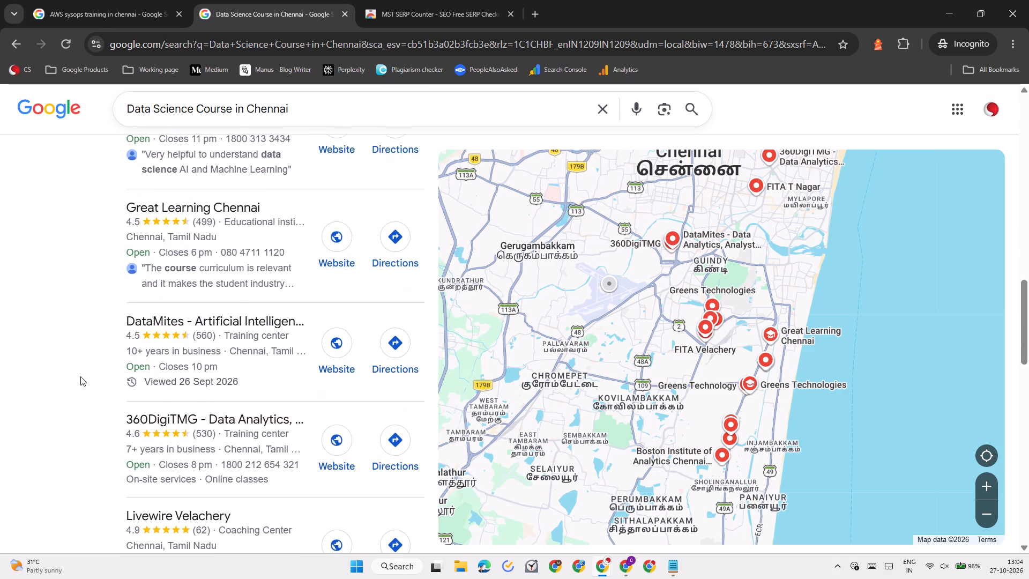
{"action": "scroll", "coordinate": [80, 376], "scroll_direction": "down", "scroll_amount": 6}
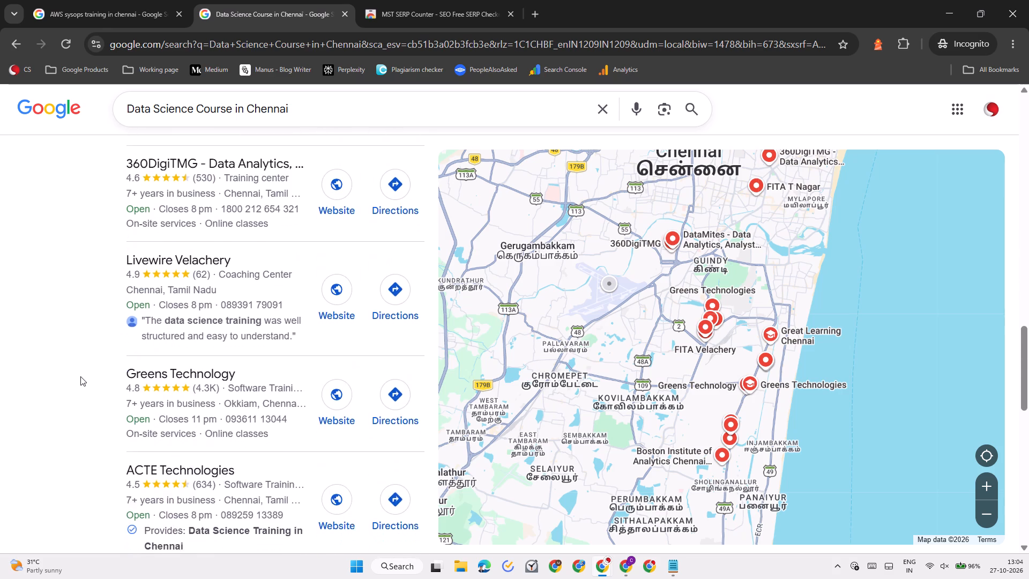
{"action": "scroll", "coordinate": [80, 376], "scroll_direction": "down", "scroll_amount": 5}
{"action": "scroll", "coordinate": [80, 376], "scroll_direction": "up", "scroll_amount": 2}
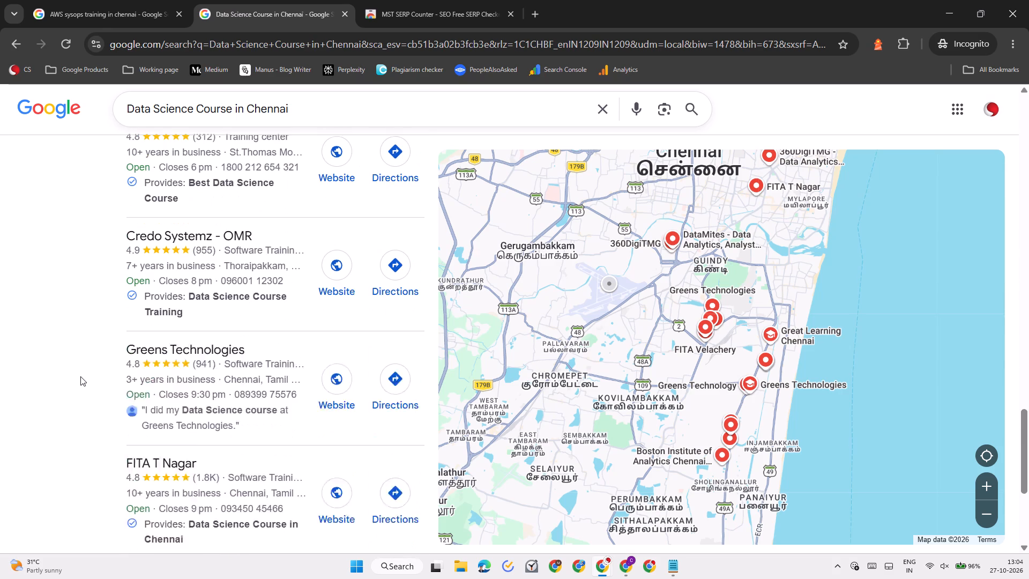
{"action": "scroll", "coordinate": [80, 376], "scroll_direction": "up", "scroll_amount": 1}
{"action": "scroll", "coordinate": [80, 376], "scroll_direction": "down", "scroll_amount": 5}
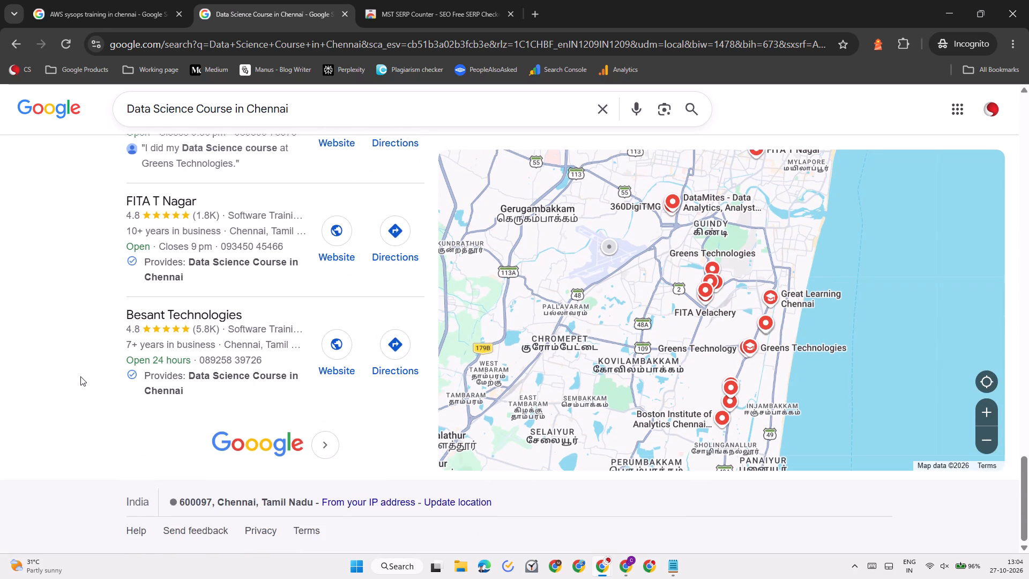
{"action": "scroll", "coordinate": [80, 376], "scroll_direction": "up", "scroll_amount": 6}
{"action": "key", "text": "alt+Tab"}
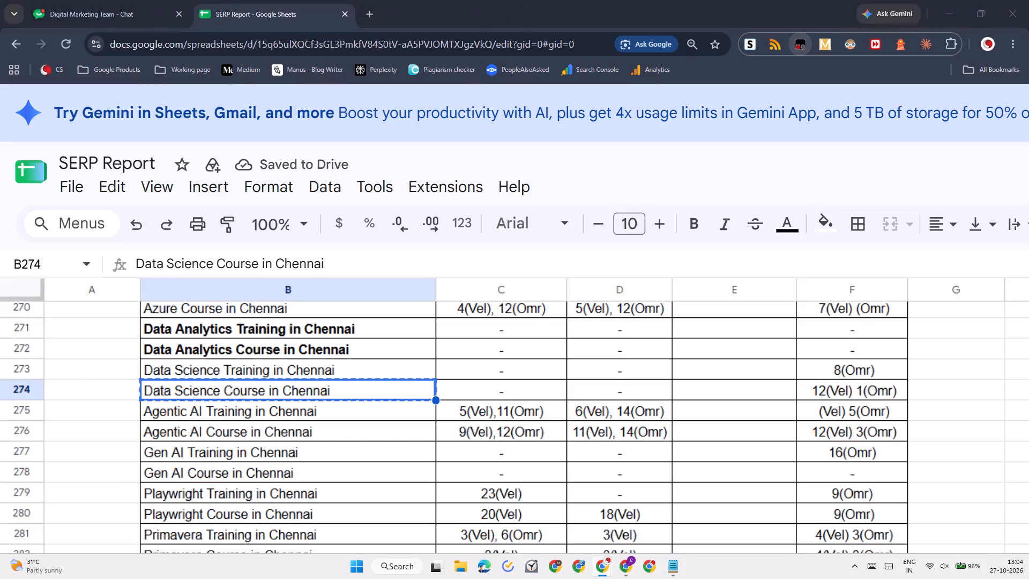
{"action": "key", "text": "alt+Tab"}
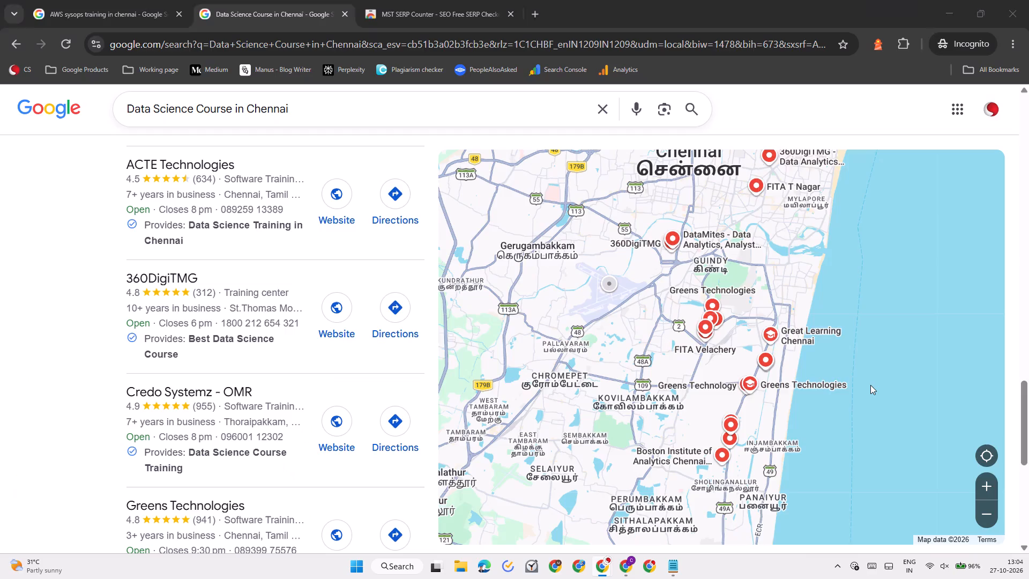
Change the Desktop- Oct 27 ranking for Data Science Course in Chennai to 16(Omr), removing the Velachery entry.
{"action": "key", "text": "alt+Tab"}
{"action": "triple_click", "coordinate": [852, 395]}
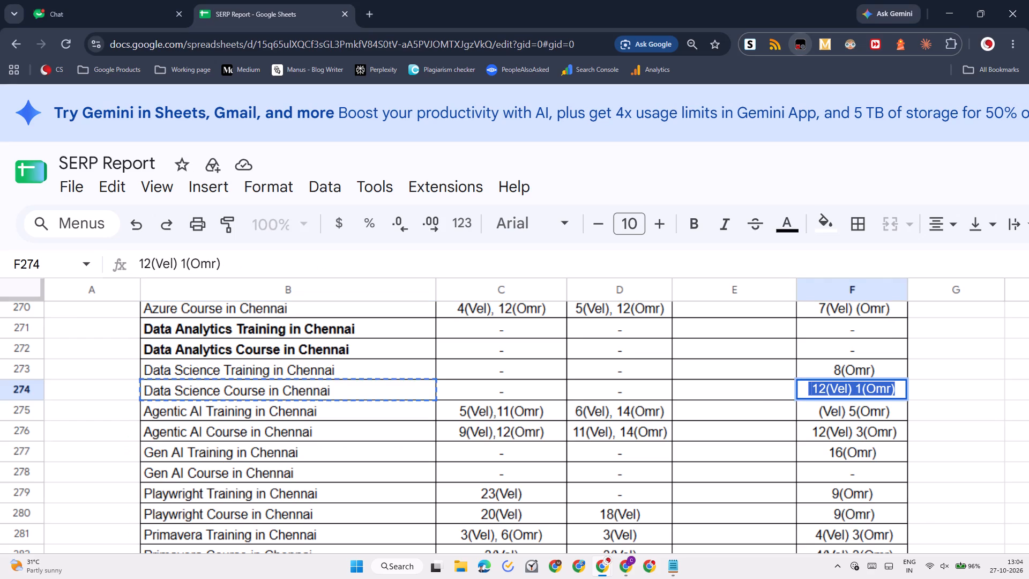
{"action": "left_click", "coordinate": [852, 395]}
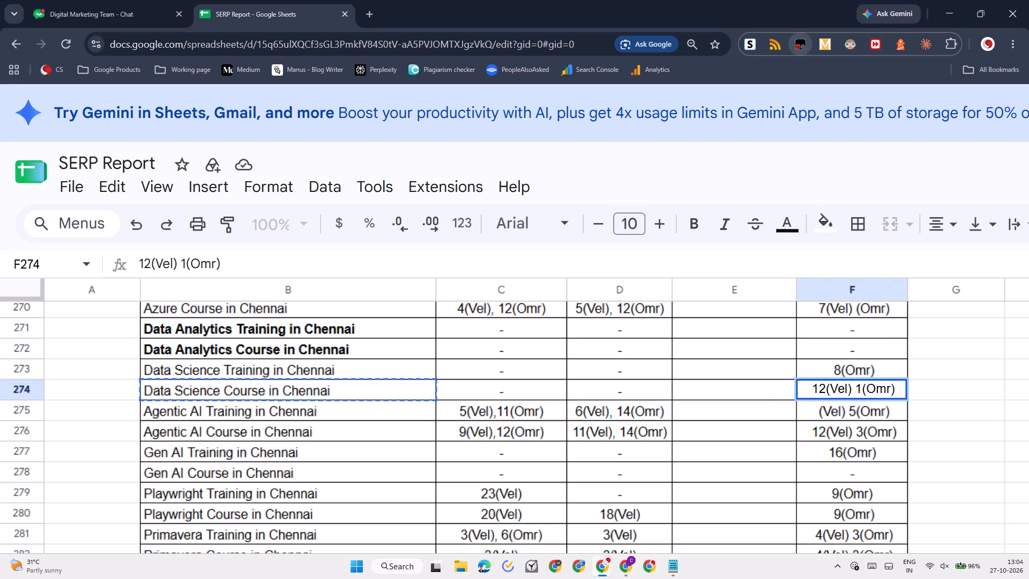
{"action": "left_click_drag", "start_coordinate": [855, 389], "coordinate": [754, 380]}
{"action": "key", "text": "BackSpace"}
{"action": "key", "text": "Right"}
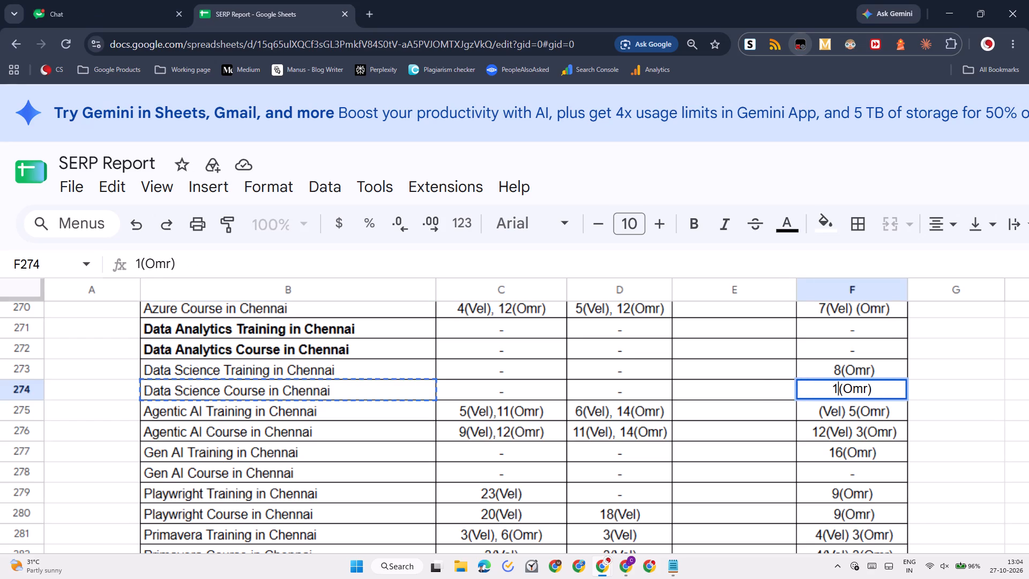
{"action": "key", "text": "6"}
{"action": "key", "text": "Return"}
Search Google Places for Agentic AI Training in Chennai, using the keyword copied from the SERP Report.
{"action": "key", "text": "alt+Tab"}
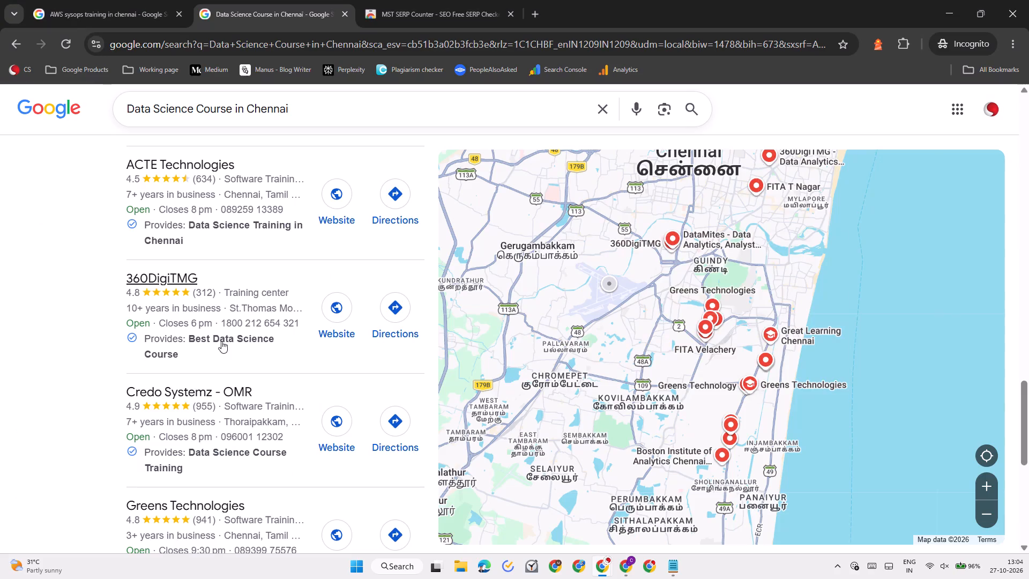
{"action": "key", "text": "alt+Tab"}
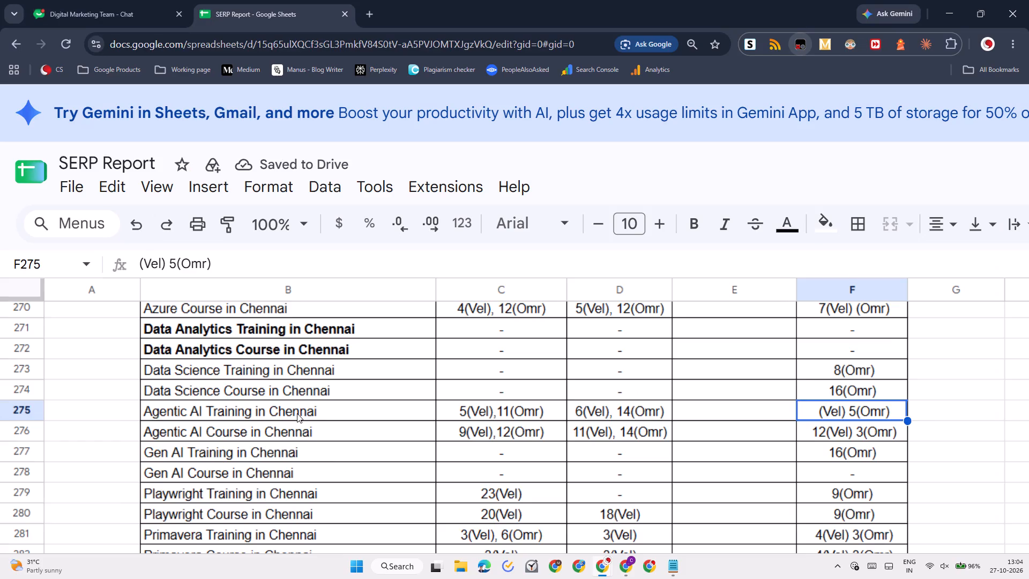
{"action": "left_click", "coordinate": [297, 413]}
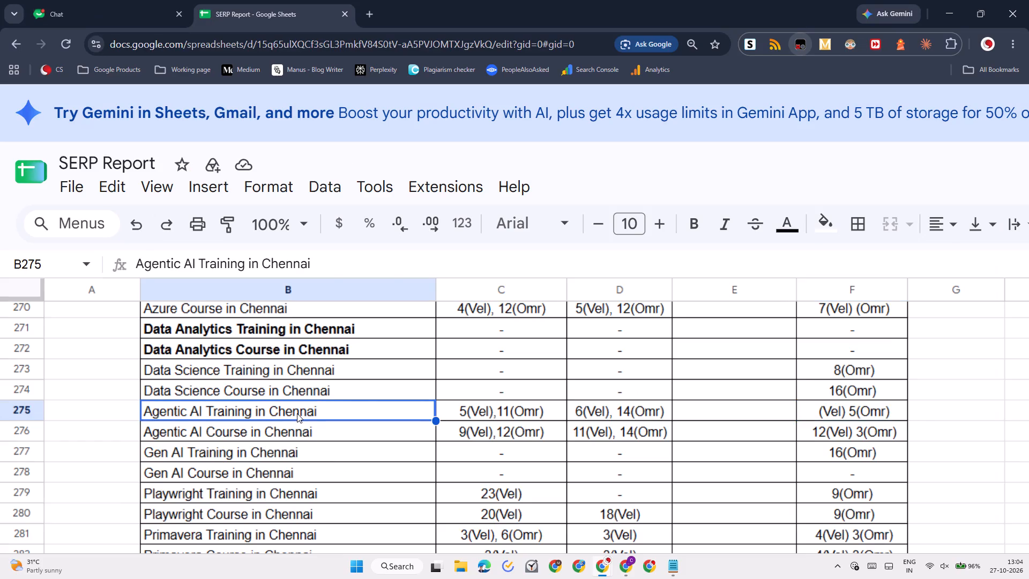
{"action": "key", "text": "alt+Tab"}
{"action": "key", "text": "alt+Tab"}
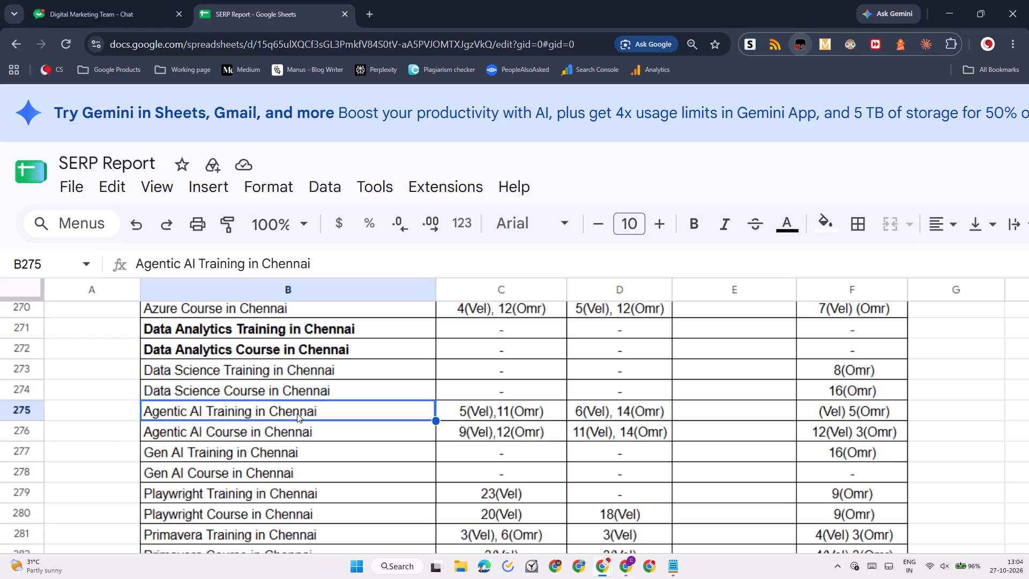
{"action": "left_click", "coordinate": [297, 413]}
{"action": "key", "text": "ctrl+c"}
{"action": "key", "text": "alt+Tab"}
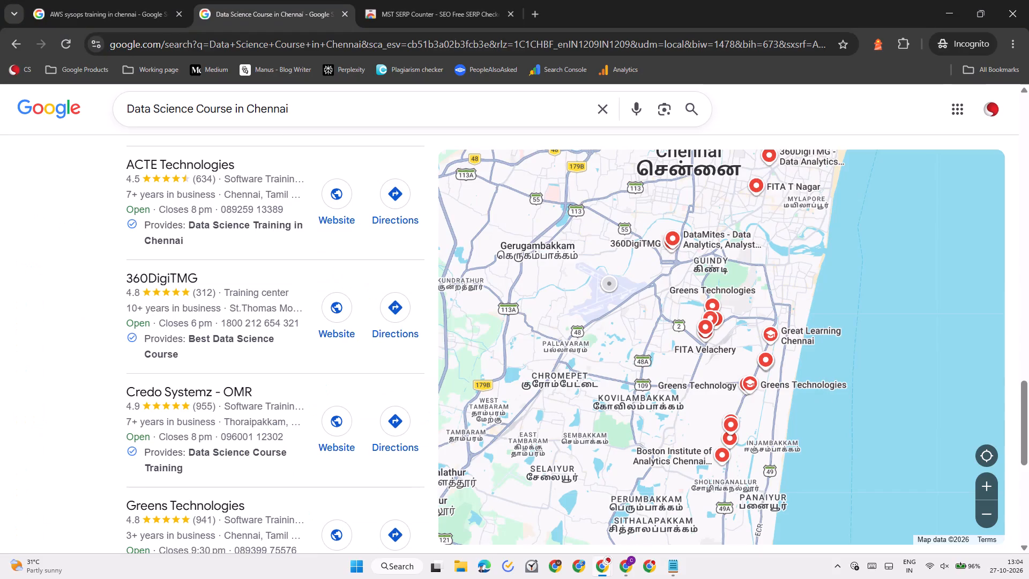
{"action": "left_click_drag", "start_coordinate": [300, 113], "coordinate": [43, 98]}
{"action": "key", "text": "ctrl+v"}
{"action": "key", "text": "ctrl+Return"}
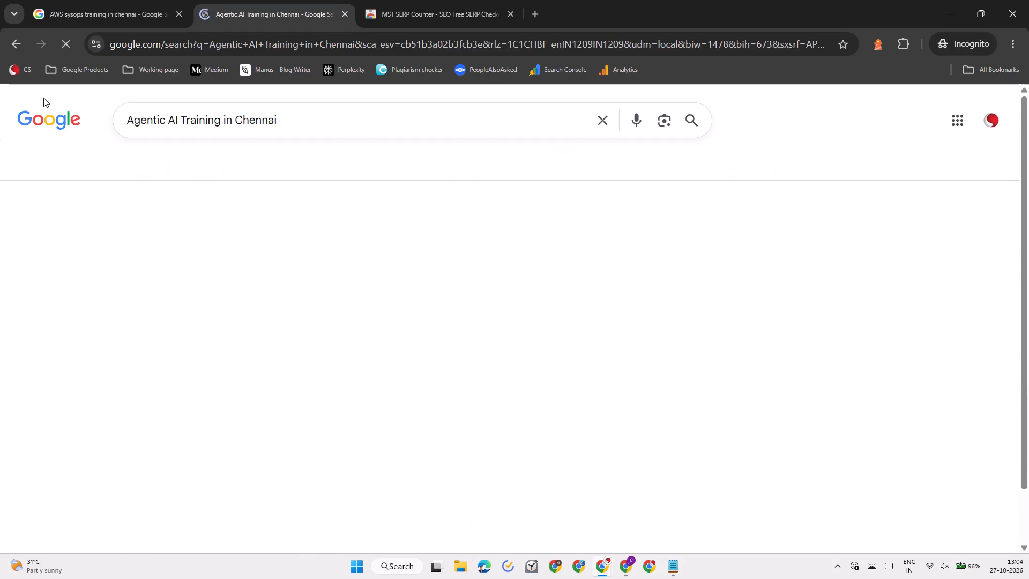
Go through the Agentic AI Training in Chennai results for the Credo Systemz Velachery and OMR listings, and return to the SERP Report.
{"action": "scroll", "coordinate": [30, 311], "scroll_direction": "down", "scroll_amount": 3}
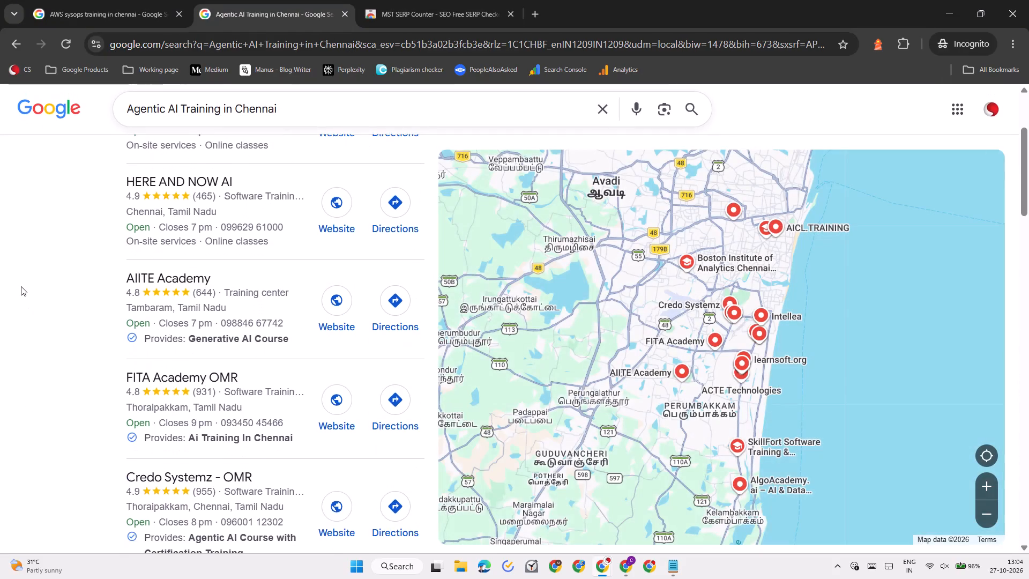
{"action": "scroll", "coordinate": [21, 286], "scroll_direction": "up", "scroll_amount": 6}
{"action": "scroll", "coordinate": [106, 353], "scroll_direction": "down", "scroll_amount": 2}
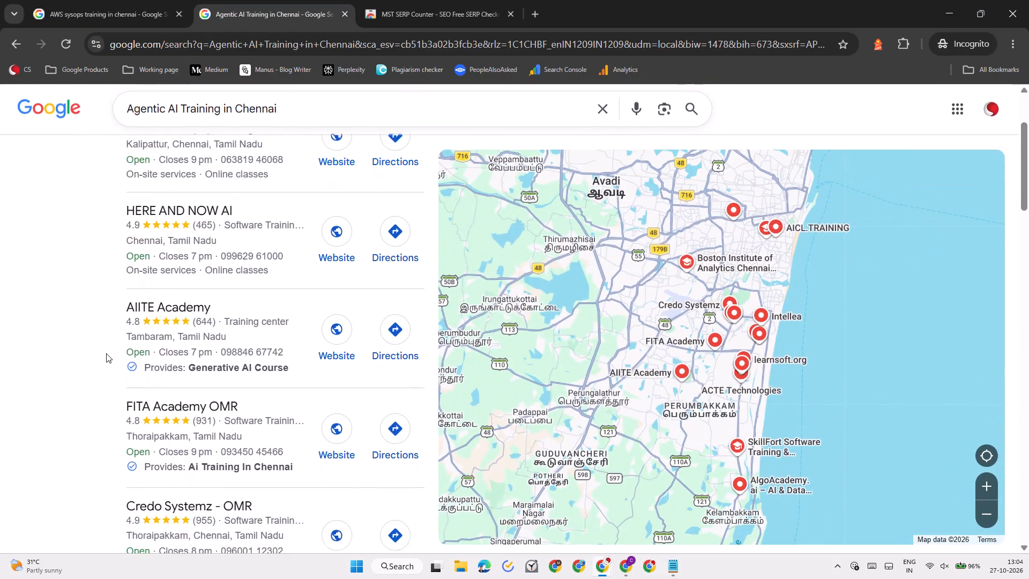
{"action": "scroll", "coordinate": [106, 353], "scroll_direction": "down", "scroll_amount": 1}
{"action": "key", "text": "alt+Tab"}
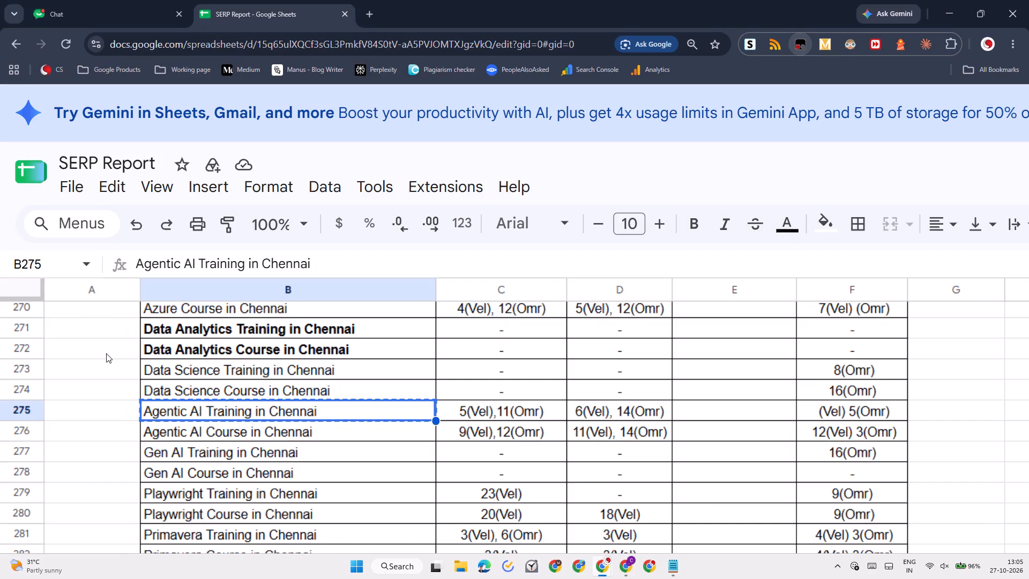
{"action": "key", "text": "alt+Tab"}
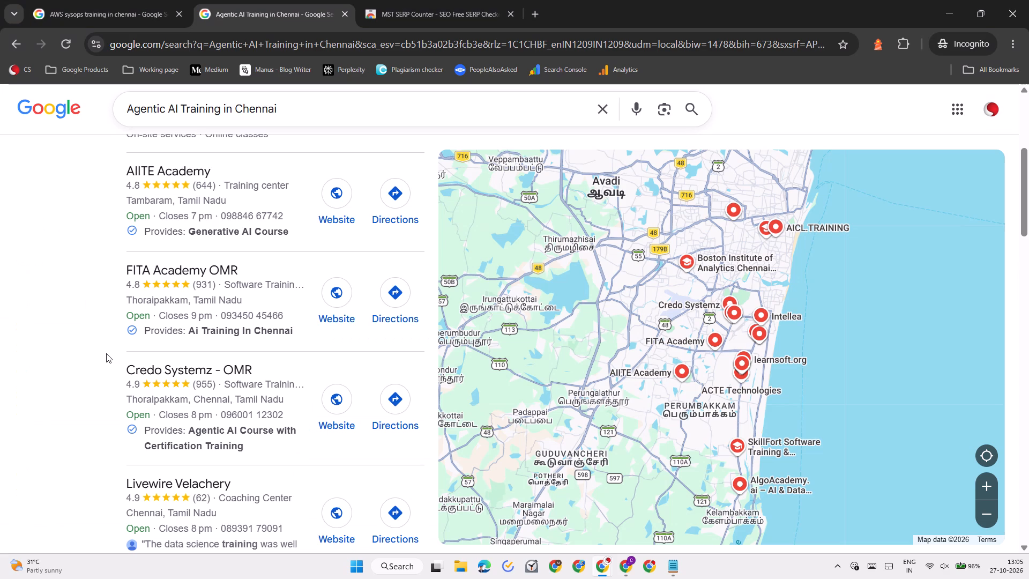
{"action": "scroll", "coordinate": [106, 353], "scroll_direction": "down", "scroll_amount": 8}
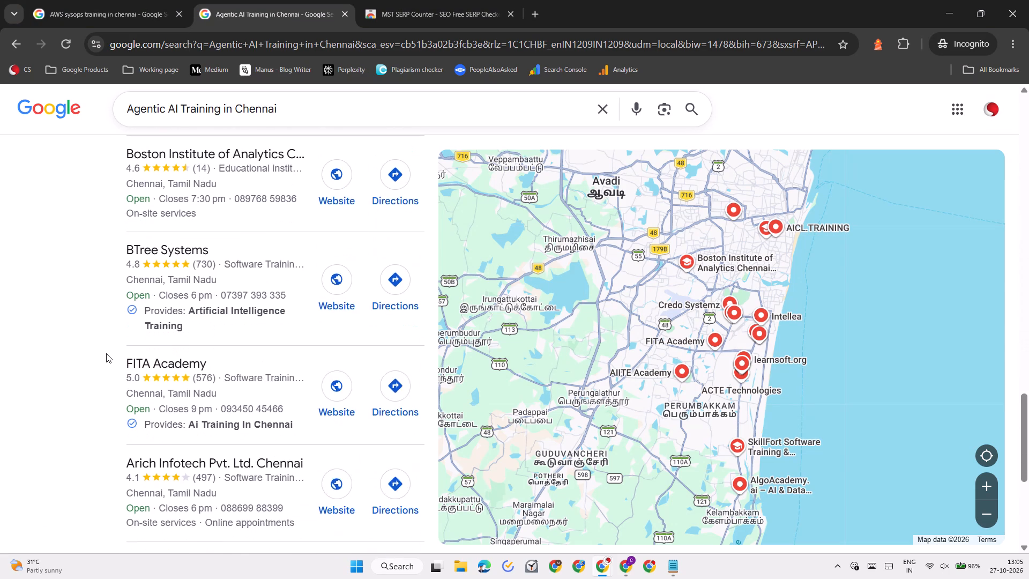
{"action": "scroll", "coordinate": [106, 353], "scroll_direction": "down", "scroll_amount": 5}
{"action": "key", "text": "alt+Tab"}
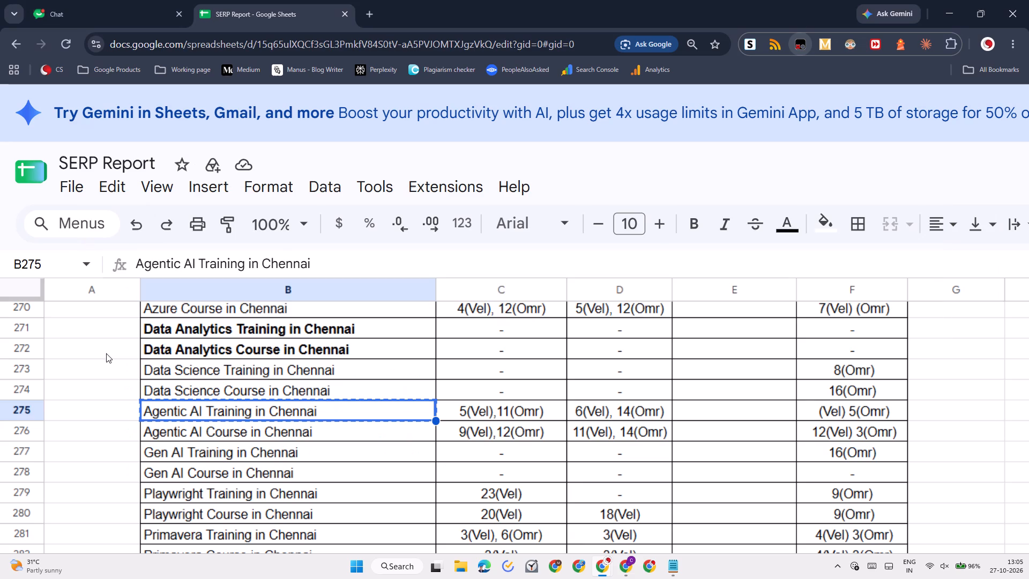
Look over the Map SERP Keywords table and the Social Media Followers Report sheet.
{"action": "left_click", "coordinate": [216, 487]}
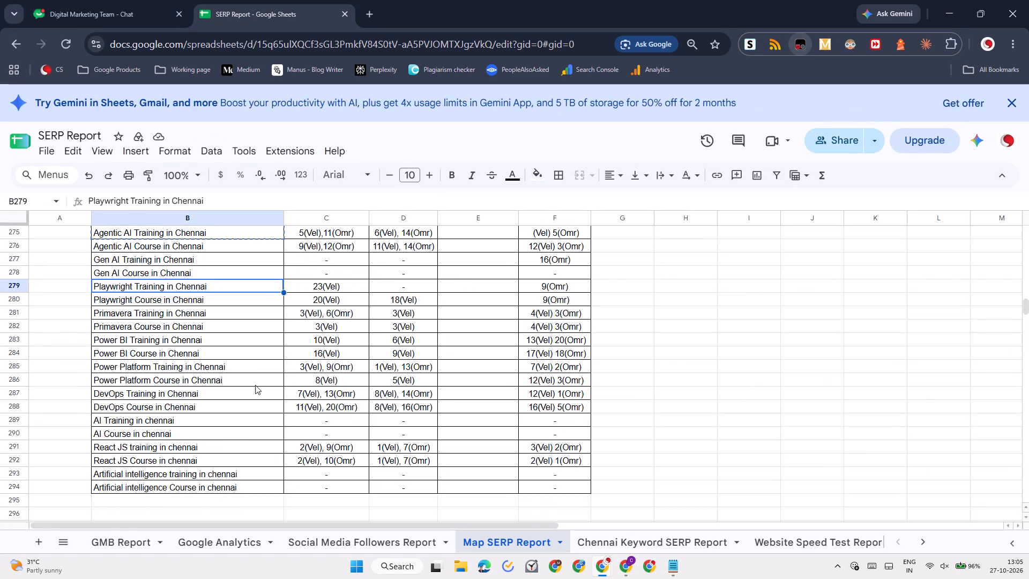
{"action": "scroll", "coordinate": [255, 385], "scroll_direction": "up", "scroll_amount": 3}
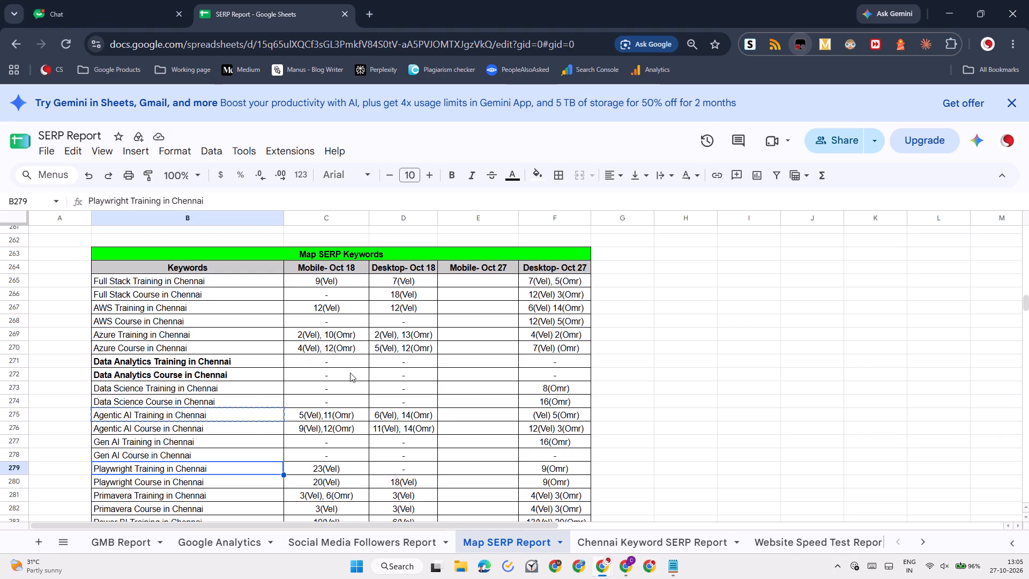
{"action": "left_click", "coordinate": [407, 538]}
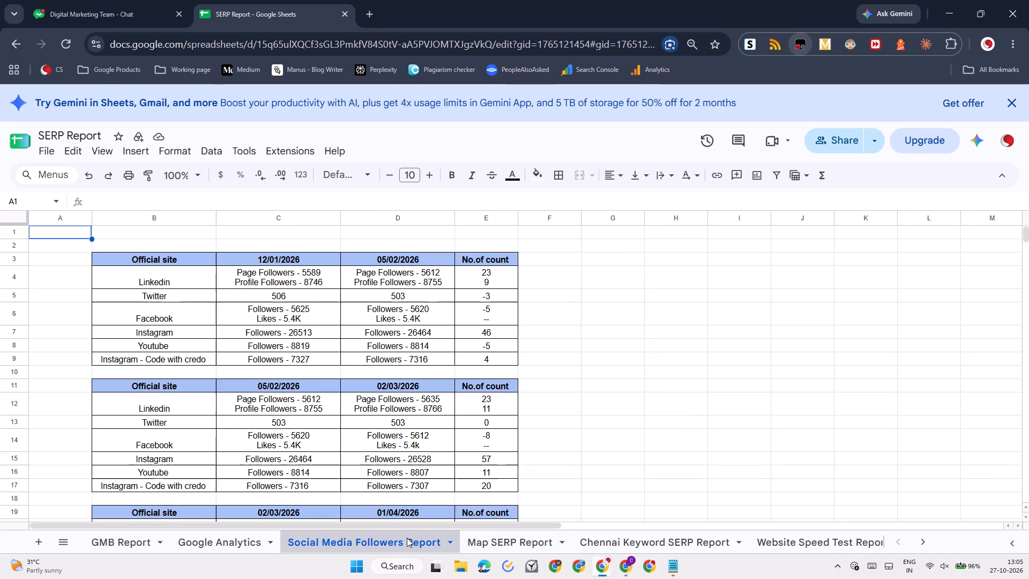
{"action": "scroll", "coordinate": [445, 449], "scroll_direction": "down", "scroll_amount": 2}
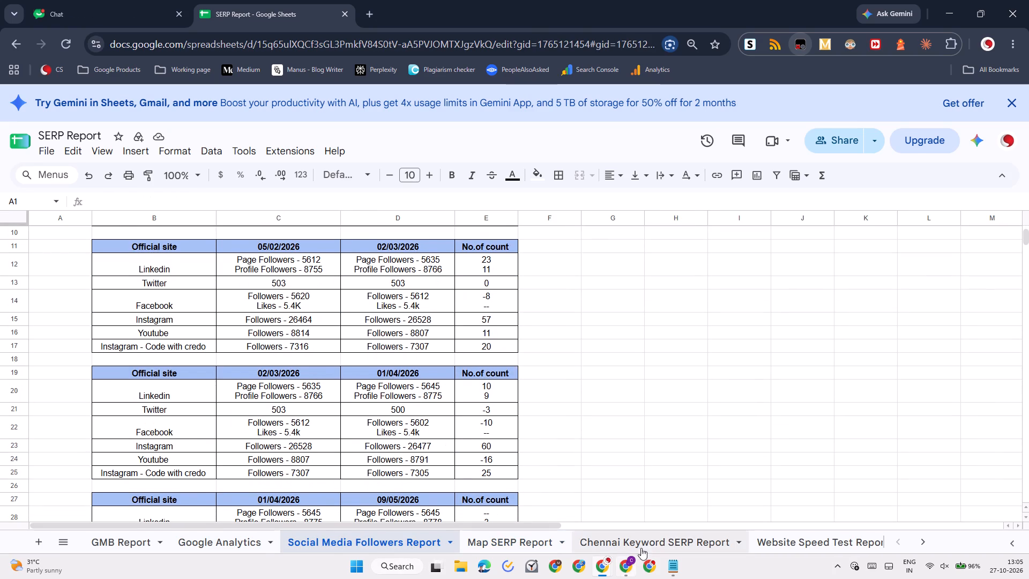
{"action": "left_click", "coordinate": [647, 539]}
{"action": "scroll", "coordinate": [622, 391], "scroll_direction": "down", "scroll_amount": 5}
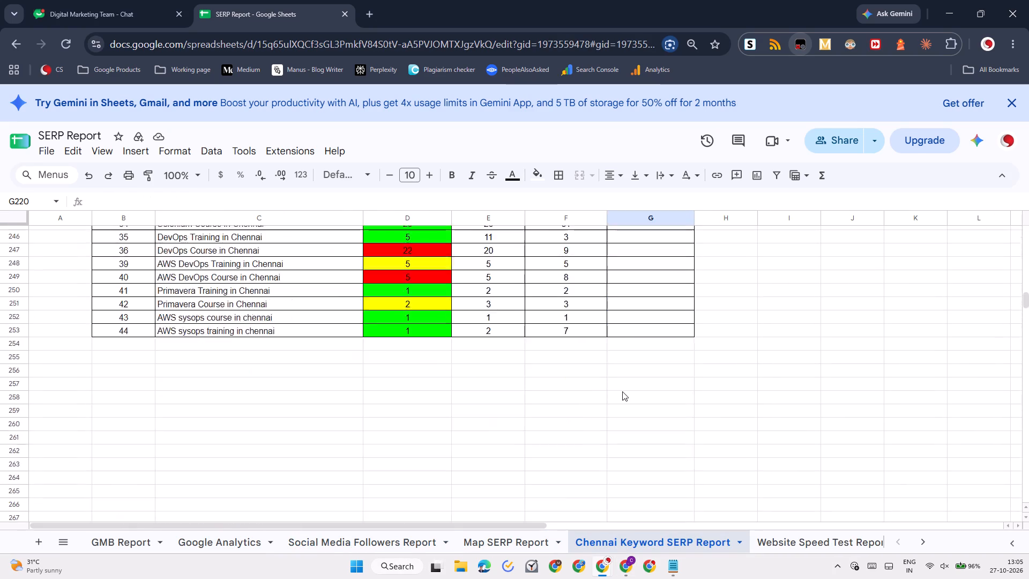
{"action": "scroll", "coordinate": [622, 391], "scroll_direction": "down", "scroll_amount": 4}
{"action": "scroll", "coordinate": [622, 391], "scroll_direction": "up", "scroll_amount": 3}
{"action": "scroll", "coordinate": [660, 443], "scroll_direction": "up", "scroll_amount": 3}
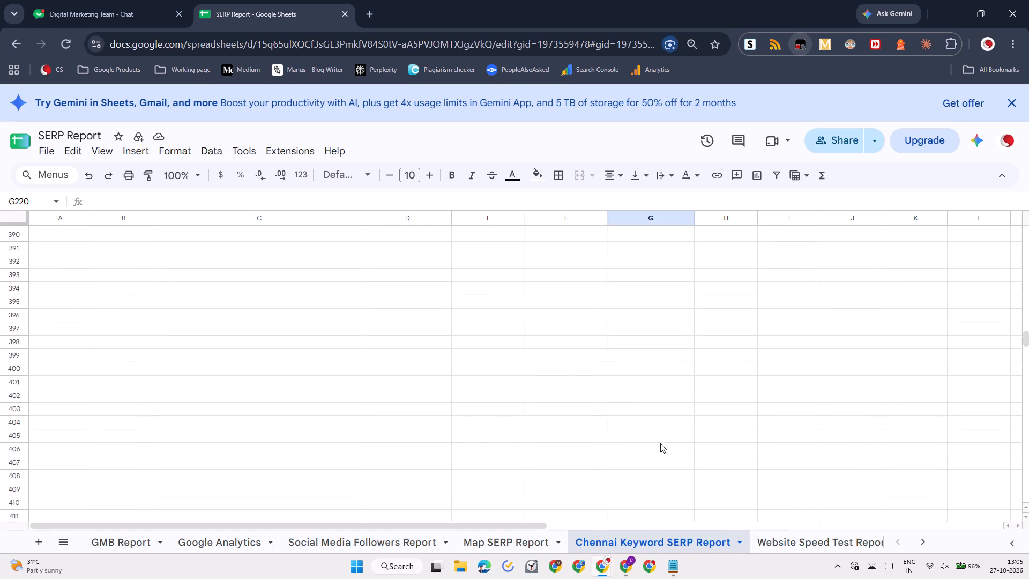
{"action": "scroll", "coordinate": [660, 443], "scroll_direction": "up", "scroll_amount": 6}
{"action": "scroll", "coordinate": [660, 443], "scroll_direction": "down", "scroll_amount": 4}
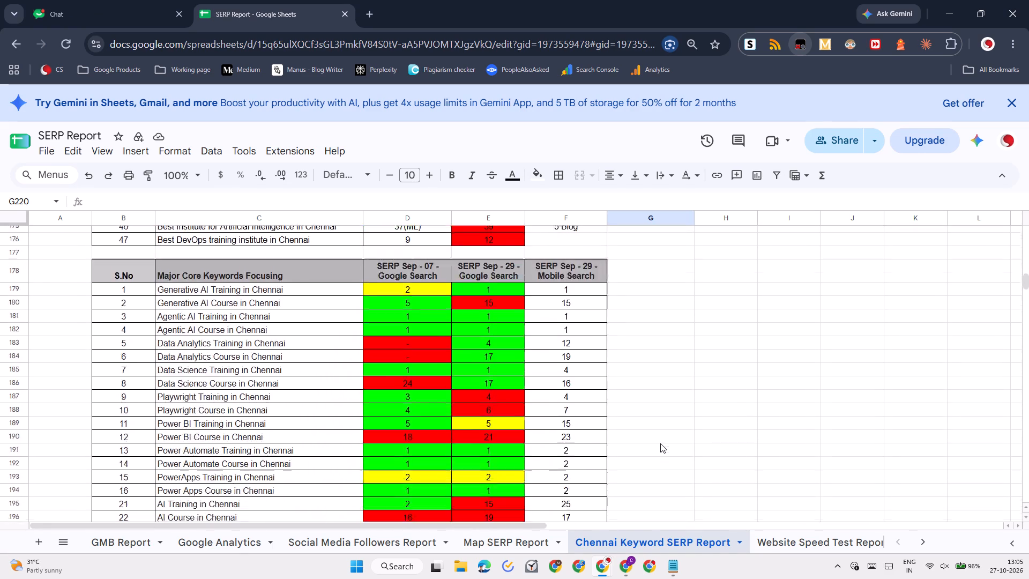
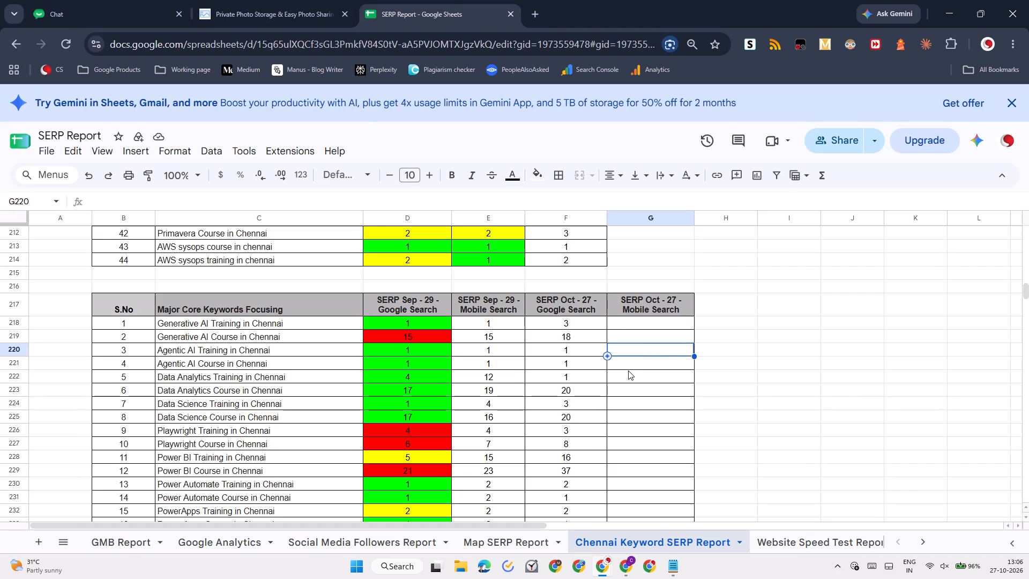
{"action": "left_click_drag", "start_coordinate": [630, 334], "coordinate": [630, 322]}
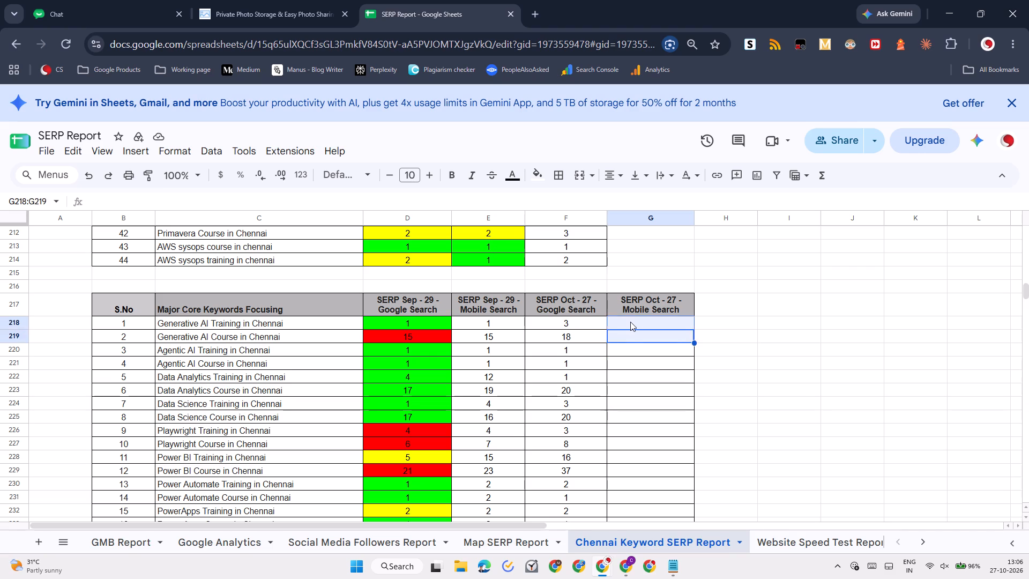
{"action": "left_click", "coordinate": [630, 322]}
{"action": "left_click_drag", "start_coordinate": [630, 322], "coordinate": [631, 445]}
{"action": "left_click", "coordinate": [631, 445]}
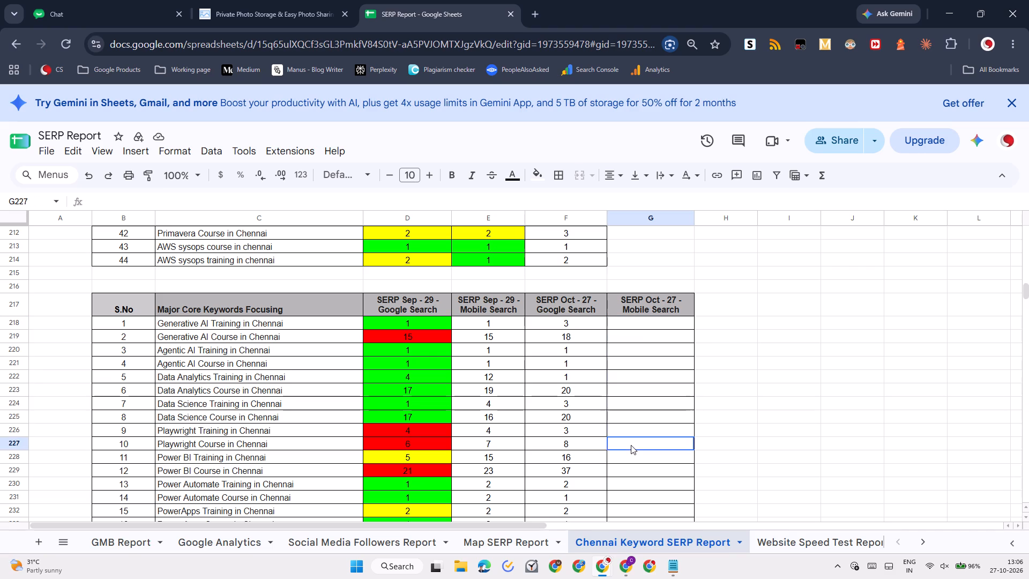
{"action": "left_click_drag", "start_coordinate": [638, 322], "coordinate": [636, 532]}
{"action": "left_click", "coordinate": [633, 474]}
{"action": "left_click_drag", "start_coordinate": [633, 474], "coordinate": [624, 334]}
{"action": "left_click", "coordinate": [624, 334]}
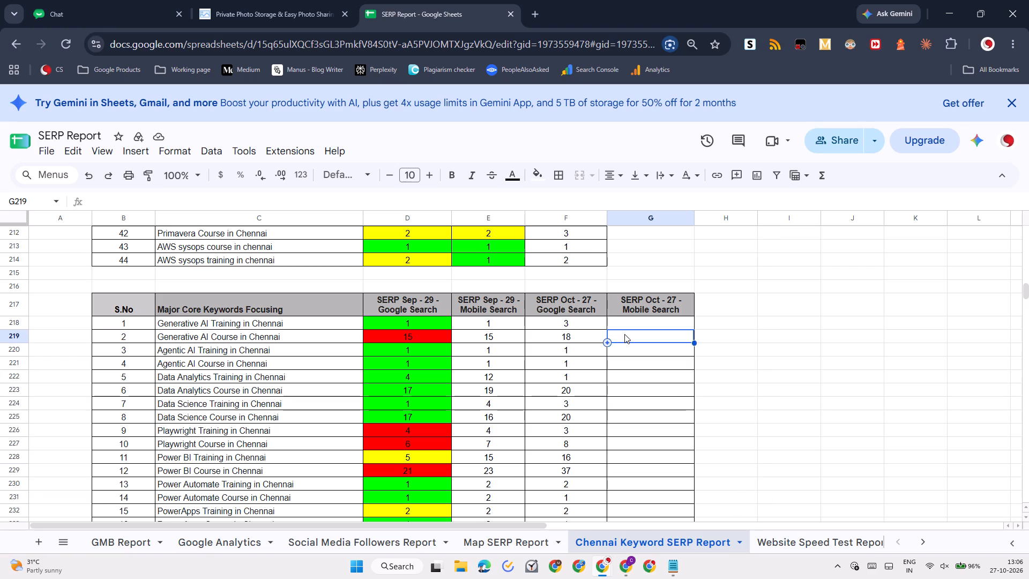
Switch to the Yogile site, examine its first-album photo upload page and photo chooser, and go back towards the home page.
{"action": "left_click", "coordinate": [318, 0]}
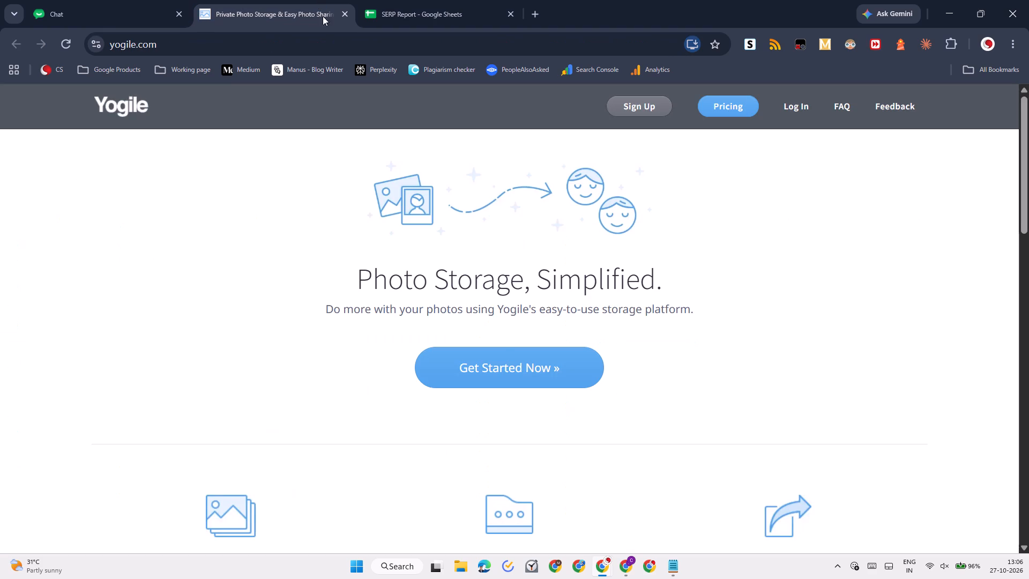
{"action": "left_click", "coordinate": [529, 373]}
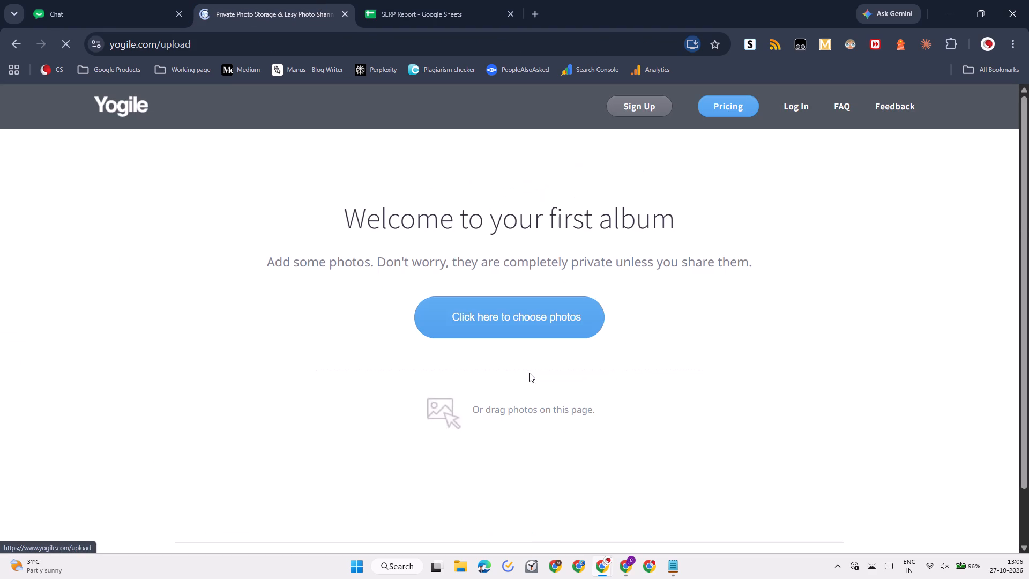
{"action": "left_click", "coordinate": [514, 328]}
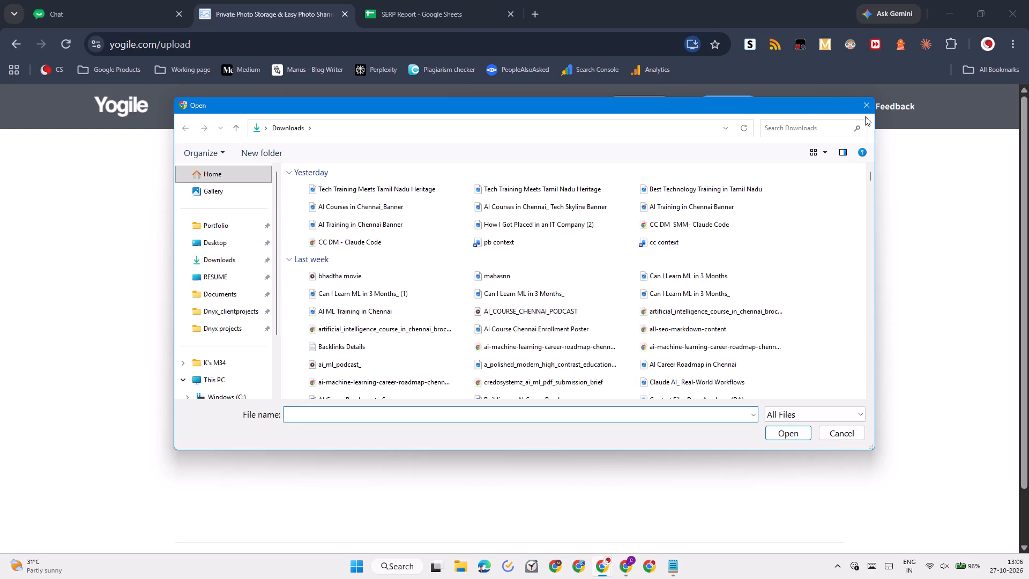
{"action": "left_click", "coordinate": [866, 112]}
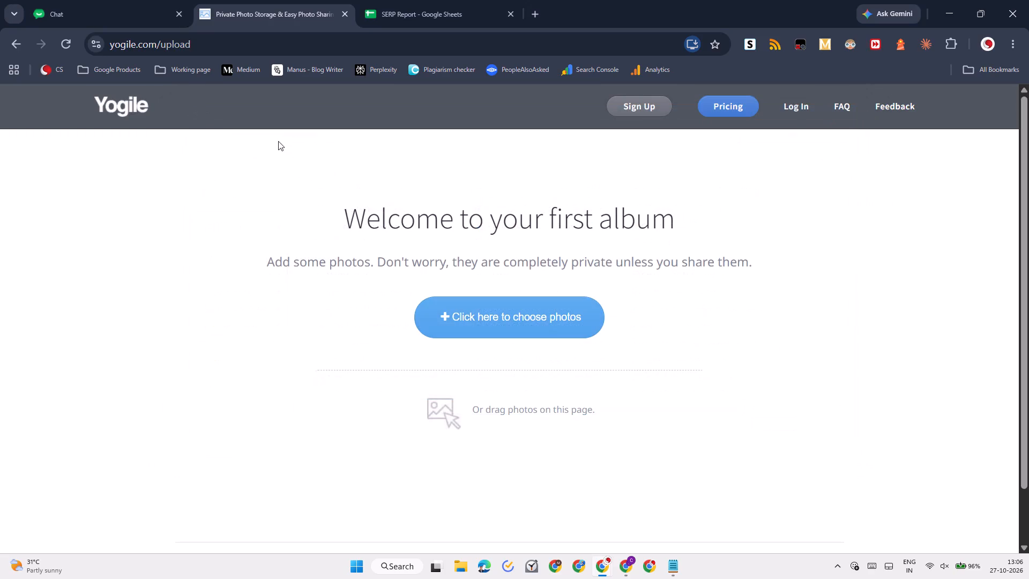
{"action": "left_click", "coordinate": [113, 116]}
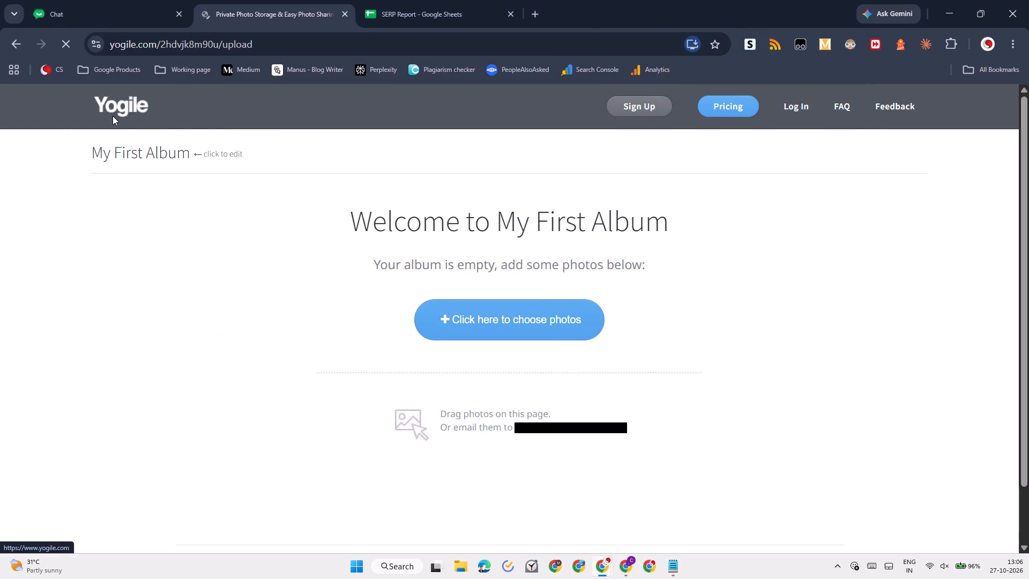
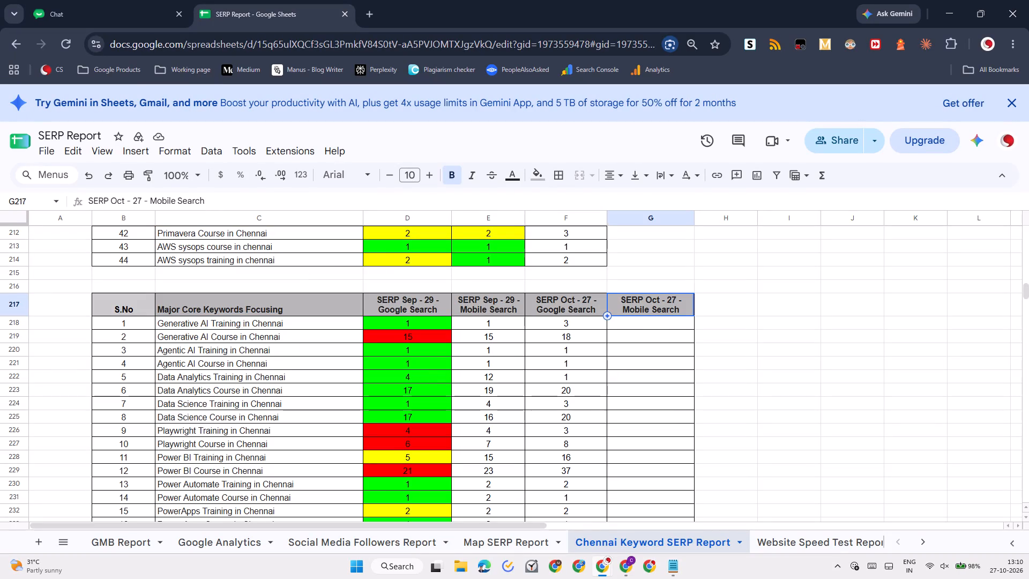
Enter 3 as the SERP Oct - 27 - Mobile Search rank for Generative AI Training in Chennai.
{"action": "left_click", "coordinate": [655, 322]}
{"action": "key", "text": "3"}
{"action": "key", "text": "Return"}
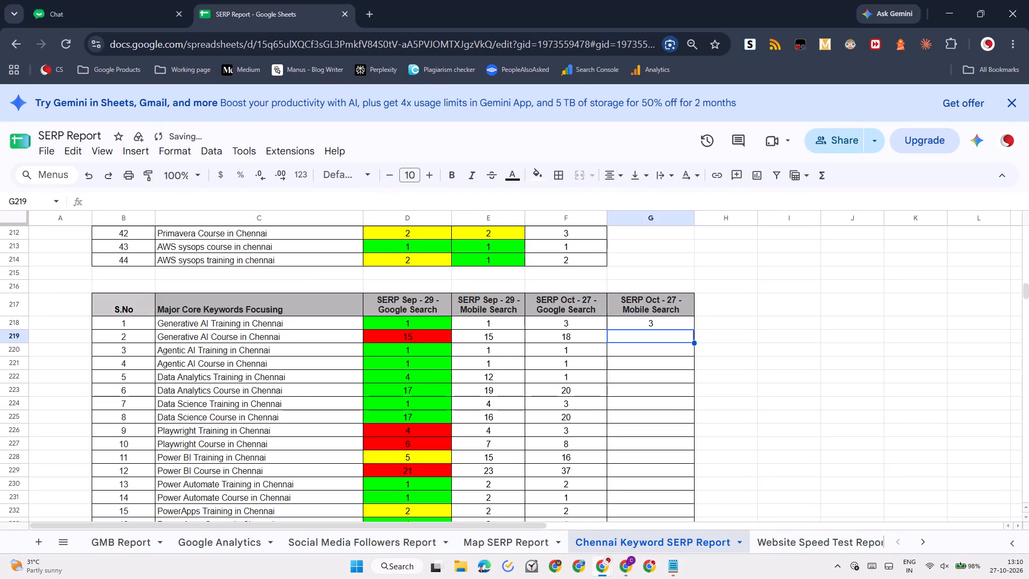
Copy the keywords from Generative AI Course in Chennai down through row 253 of the Major Core Keywords Focusing column.
{"action": "left_click", "coordinate": [219, 333]}
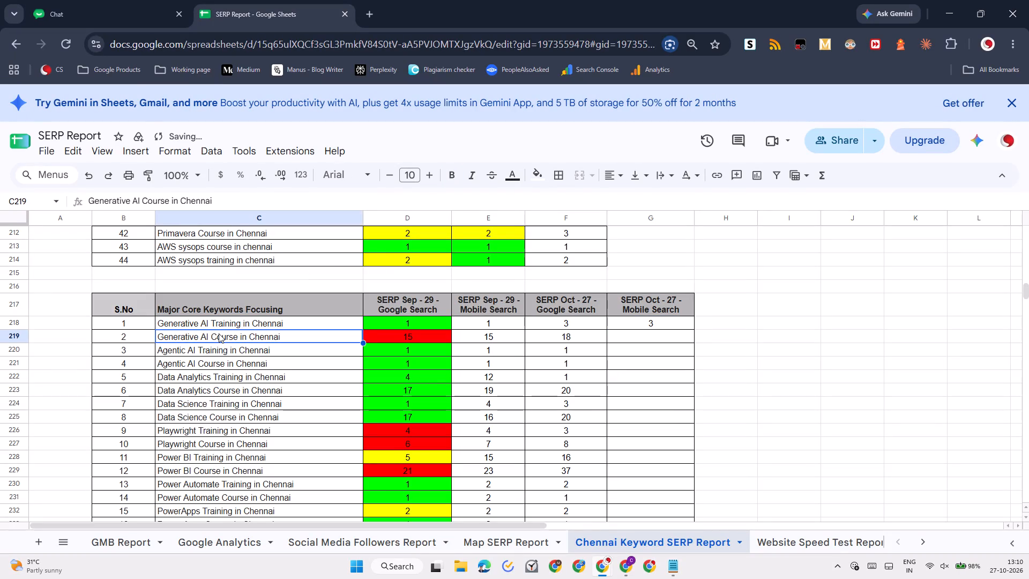
{"action": "left_click_drag", "start_coordinate": [192, 334], "coordinate": [242, 492]}
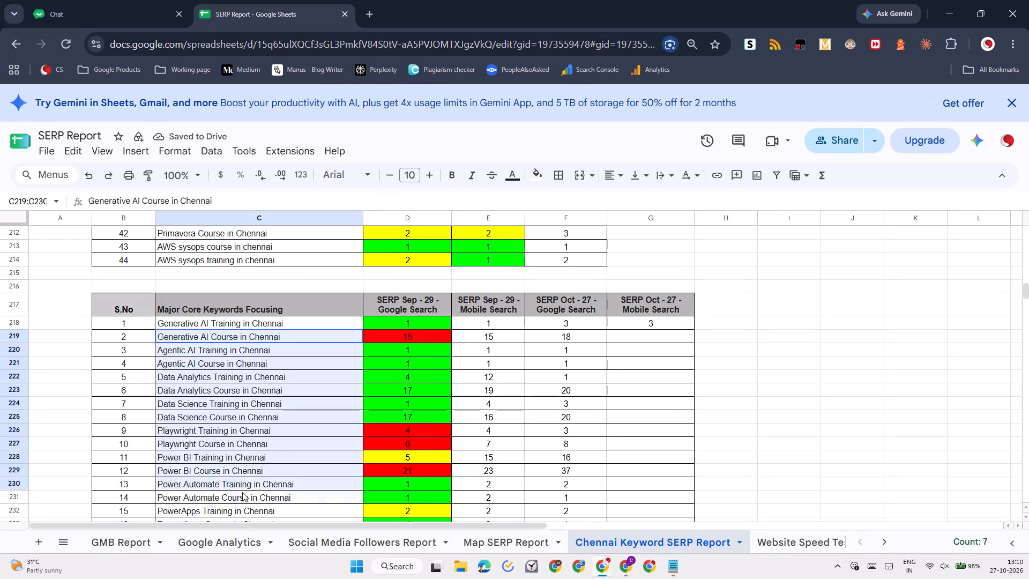
{"action": "left_click_drag", "start_coordinate": [242, 492], "coordinate": [245, 401]}
{"action": "scroll", "coordinate": [245, 401], "scroll_direction": "up", "scroll_amount": 3}
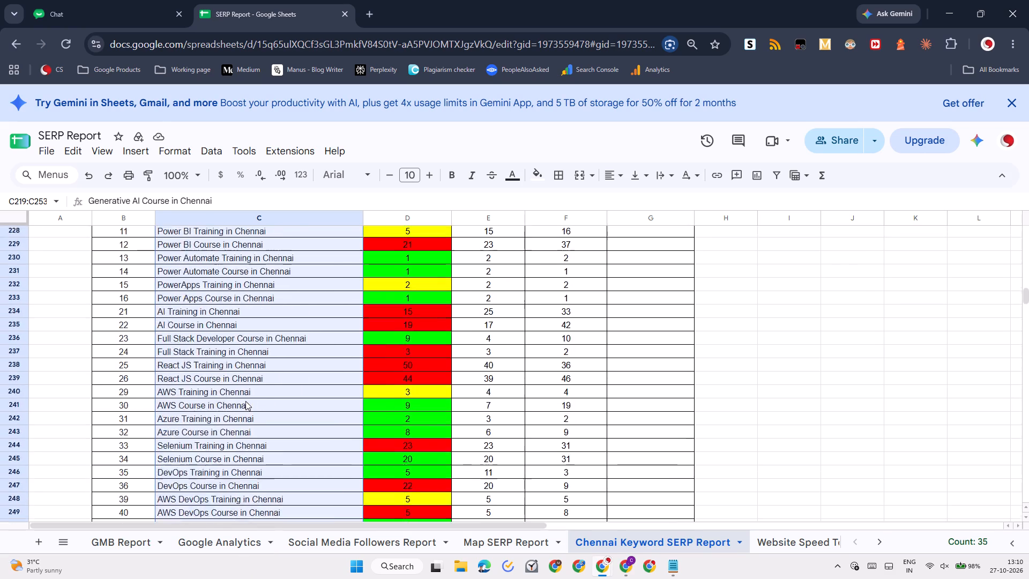
{"action": "scroll", "coordinate": [245, 401], "scroll_direction": "up", "scroll_amount": 3}
{"action": "scroll", "coordinate": [245, 401], "scroll_direction": "down", "scroll_amount": 3}
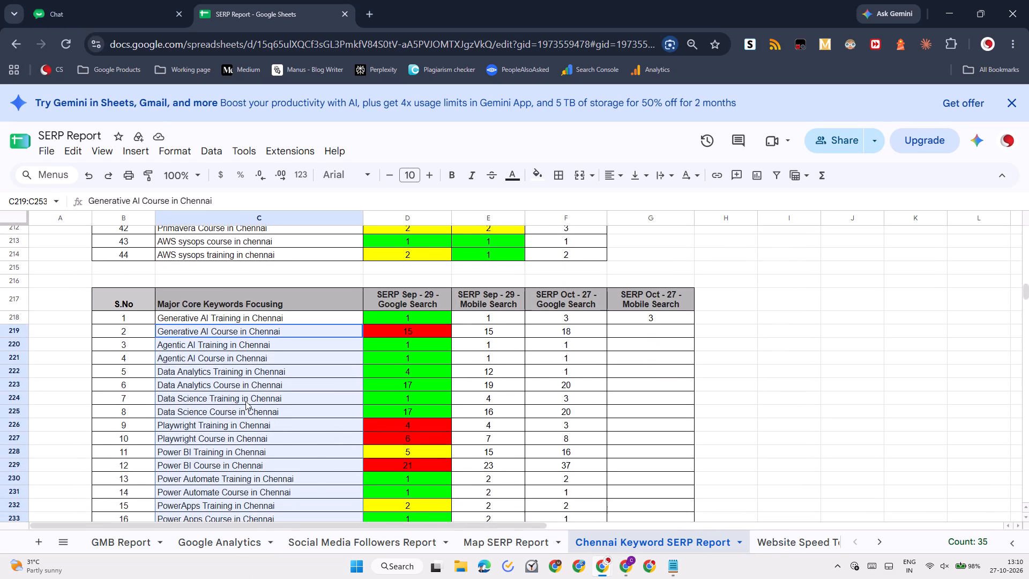
{"action": "key", "text": "ctrl+c"}
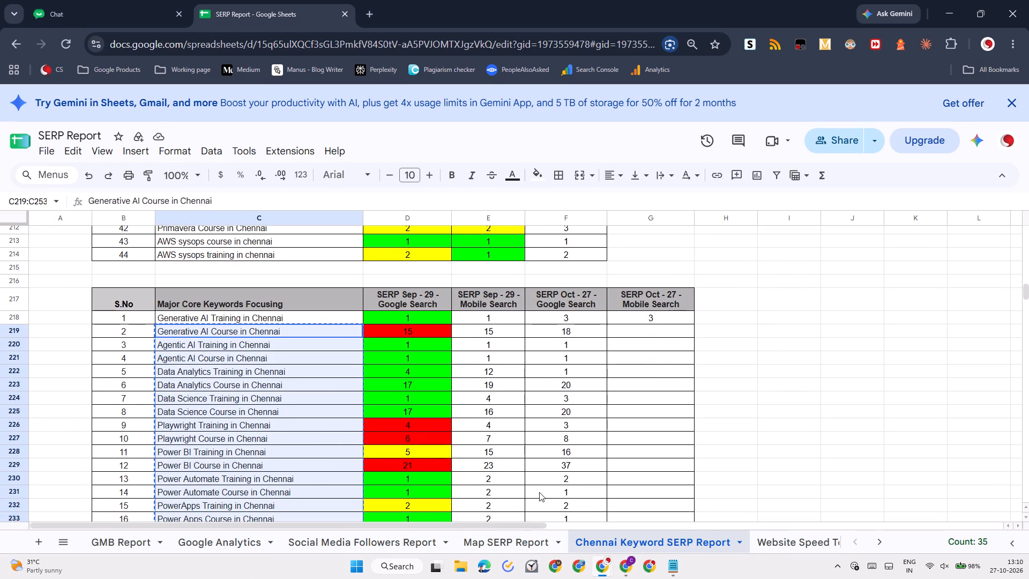
Switch to the other Chrome profile's window and look up Telegram Web in its new tab.
{"action": "left_click", "coordinate": [579, 572]}
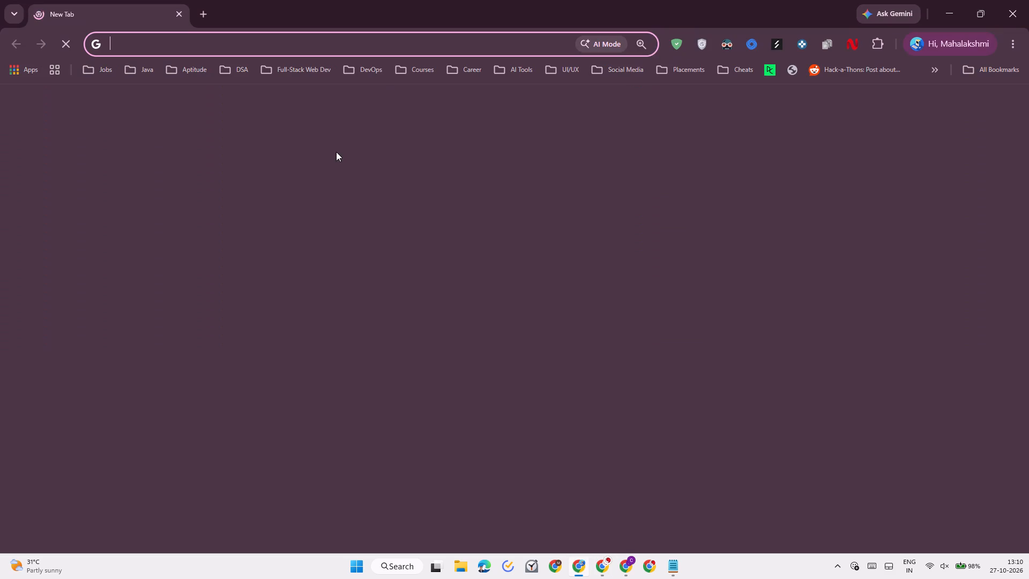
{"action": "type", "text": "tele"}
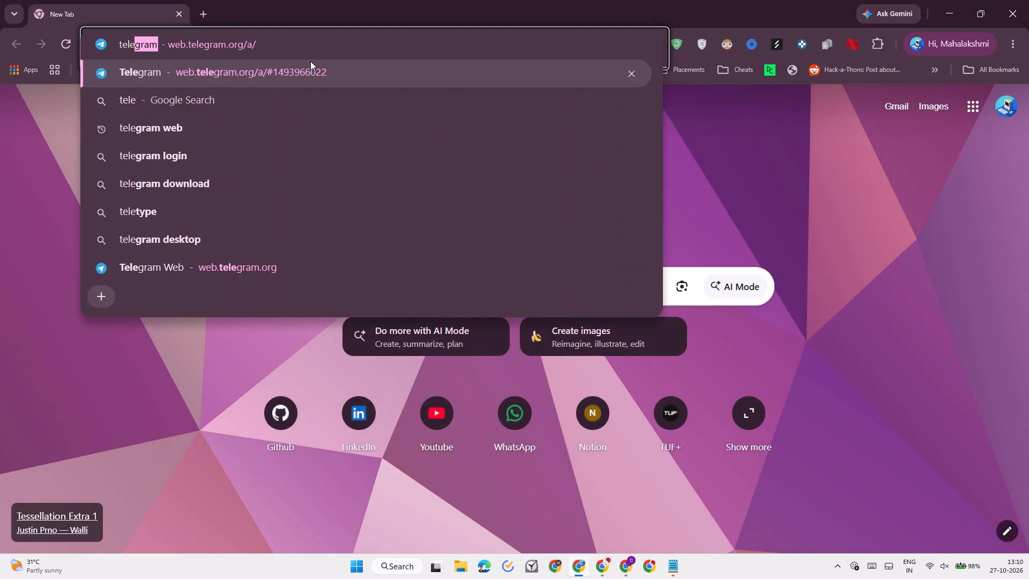
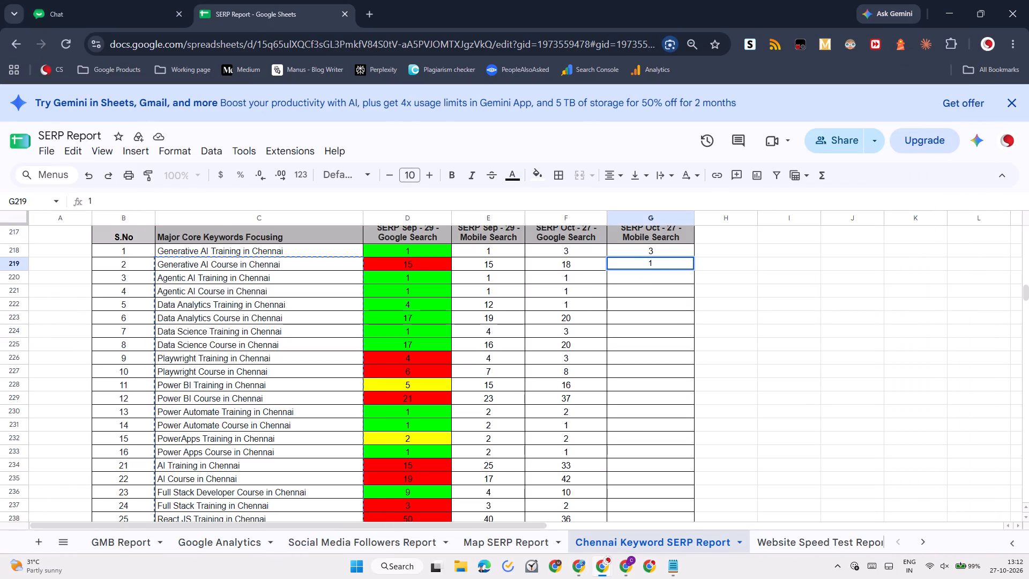
Enter 1 as the SERP Oct - 27 - Mobile Search ranking for Generative AI Course in Chennai.
{"action": "key", "text": "Down"}
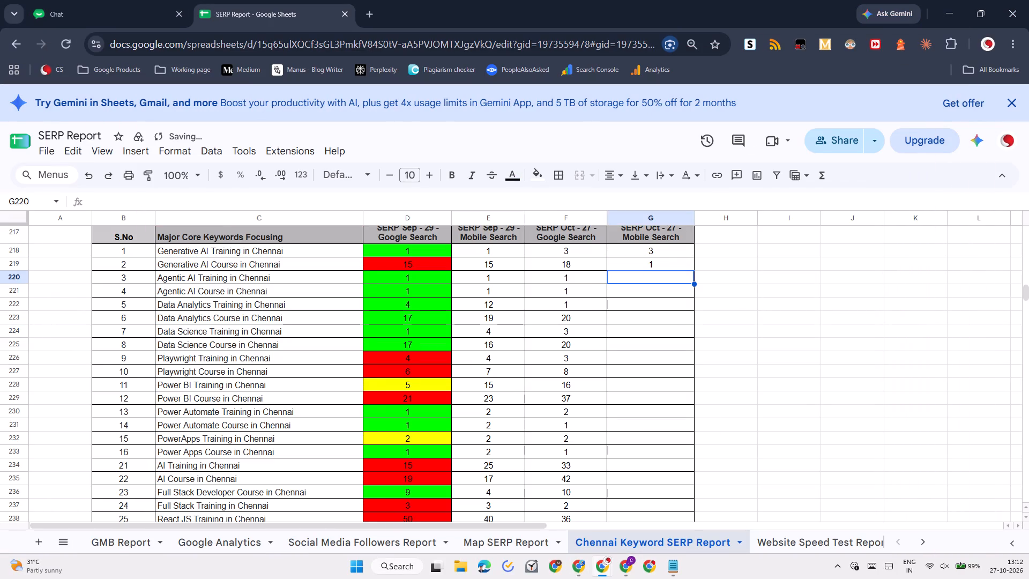
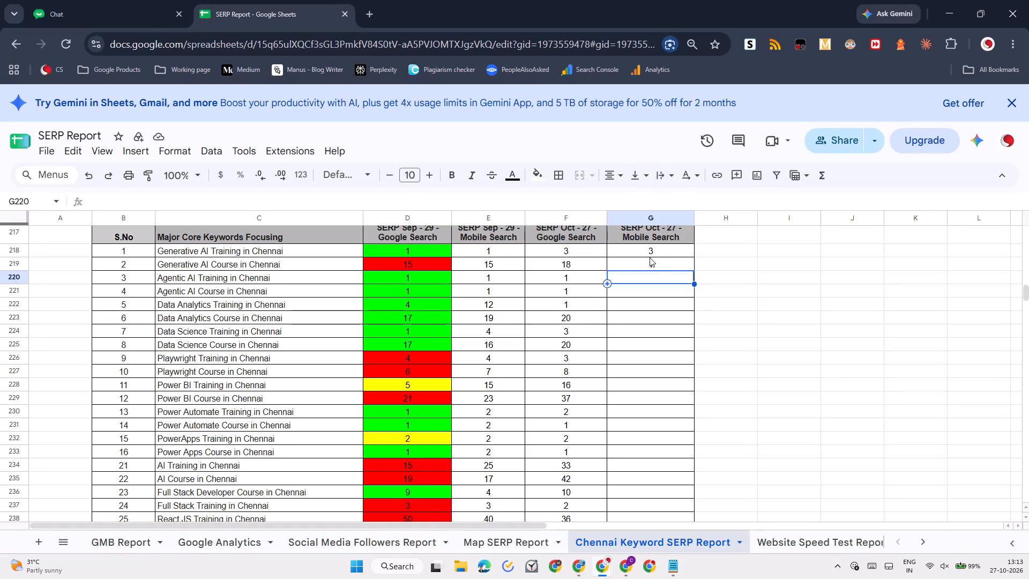
Clear the Oct 27 mobile search rank for Generative AI Course in Chennai and enter 1 for Agentic AI Training in Chennai instead.
{"action": "left_click", "coordinate": [650, 264]}
{"action": "key", "text": "BackSpace"}
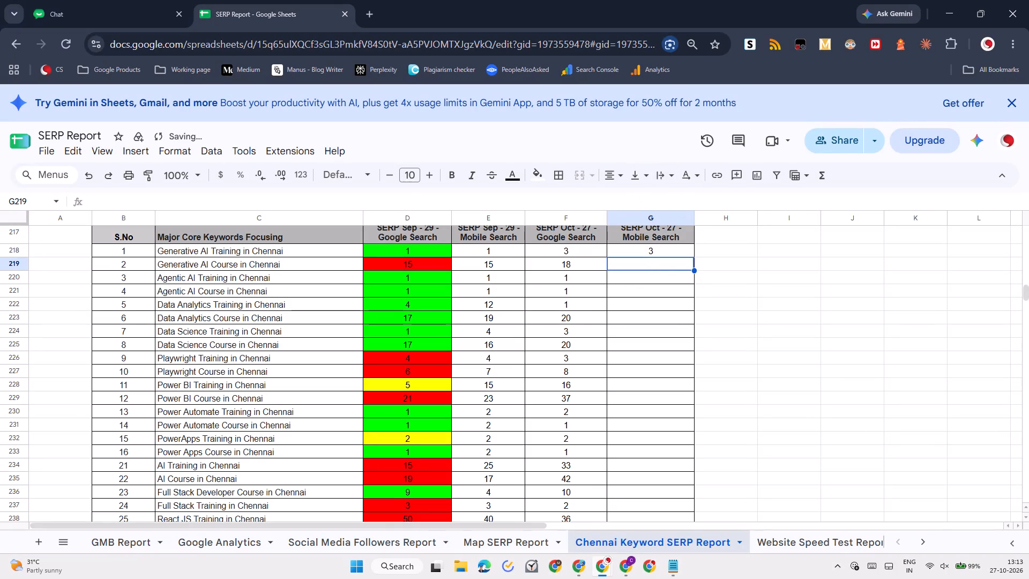
{"action": "key", "text": "Down"}
{"action": "key", "text": "1"}
{"action": "key", "text": "Return"}
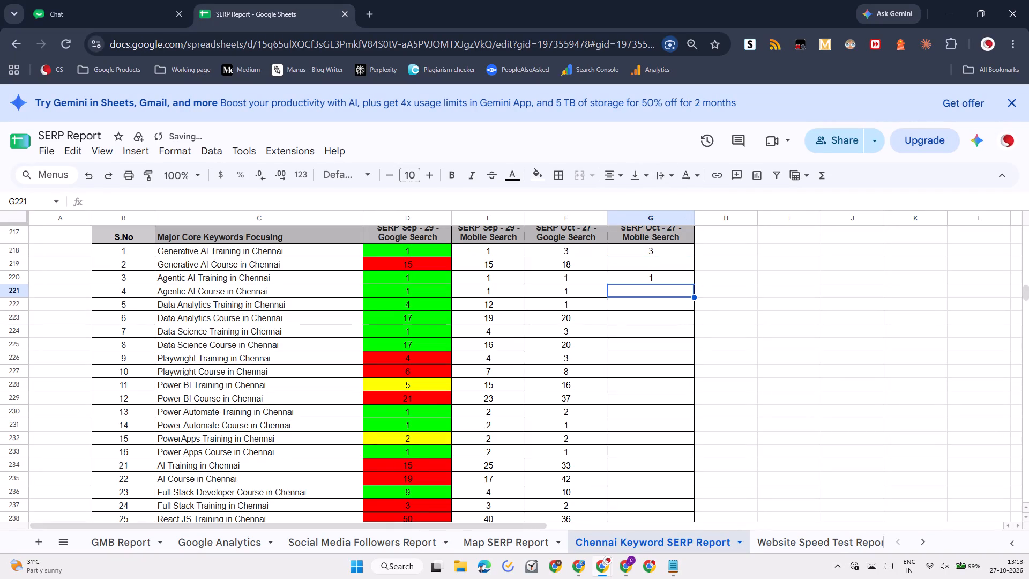
Select the Generative AI Course in Chennai keyword in the core keywords column.
{"action": "left_click", "coordinate": [273, 283]}
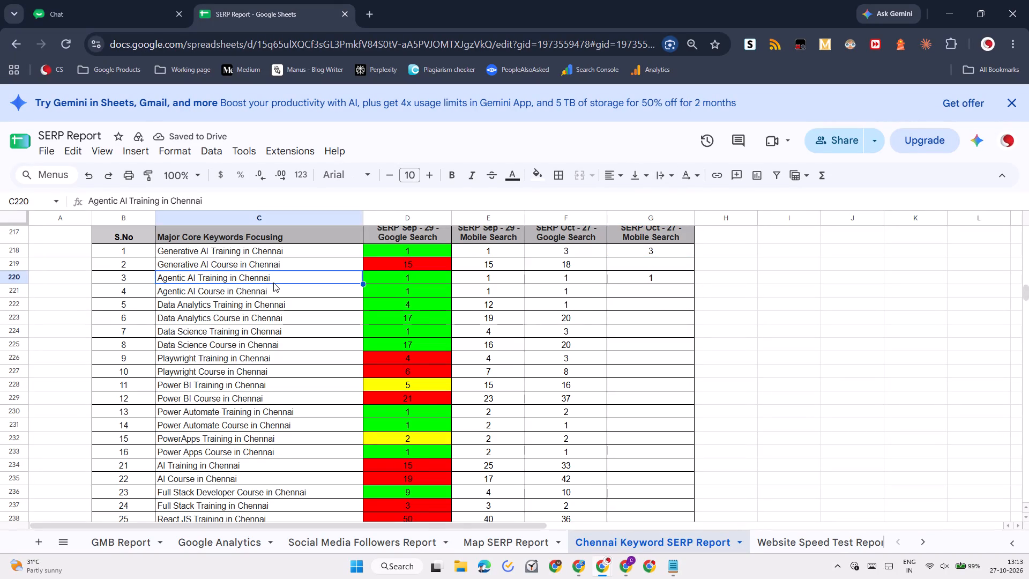
{"action": "left_click", "coordinate": [281, 263]}
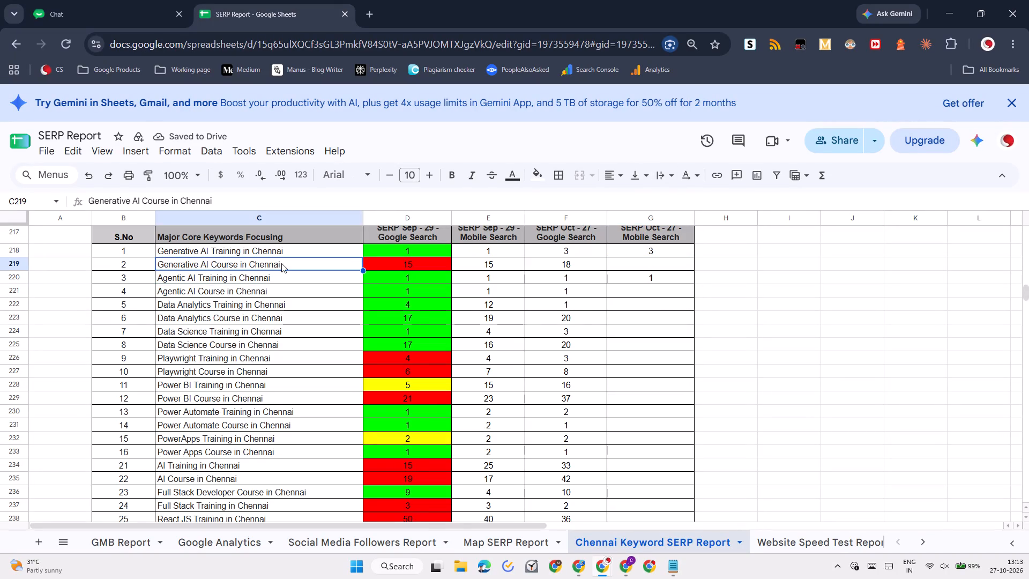
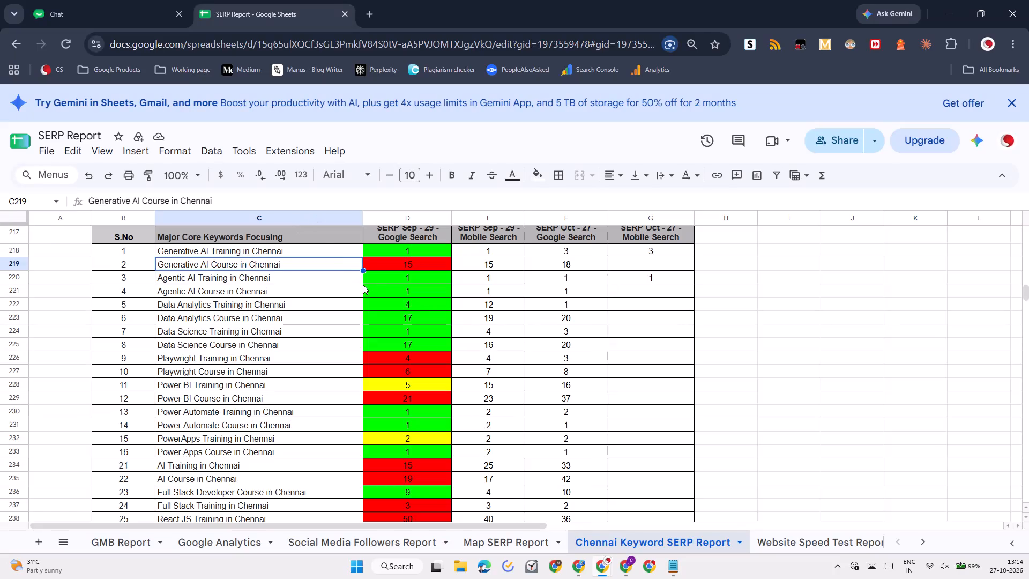
Enter 16 as the Oct 27 mobile search rank for Generative AI Course in Chennai.
{"action": "left_click", "coordinate": [620, 266]}
{"action": "type", "text": "16"}
{"action": "key", "text": "Return"}
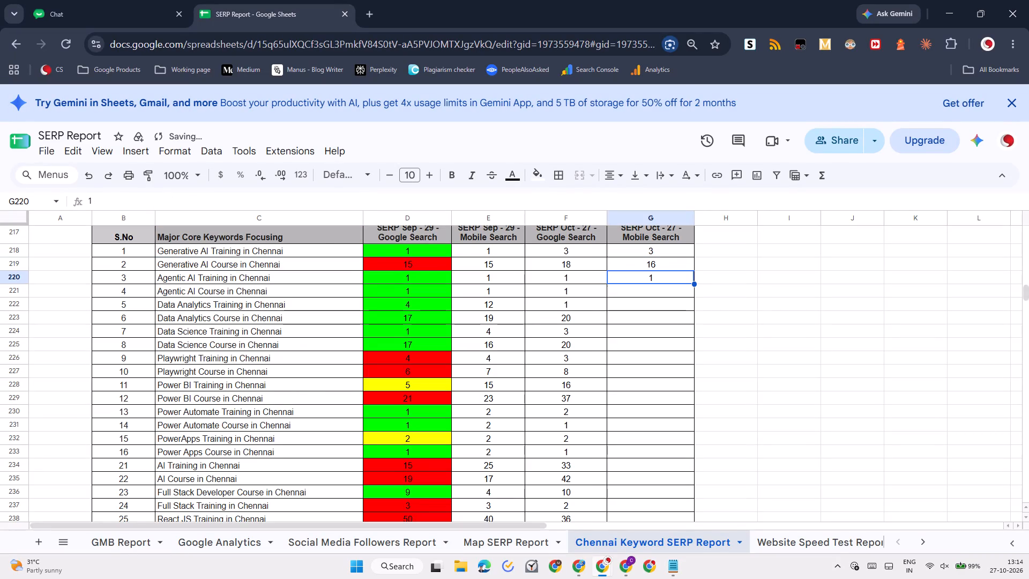
Enter 1 as the Oct 27 mobile search rank for Agentic AI Course in Chennai.
{"action": "key", "text": "Down"}
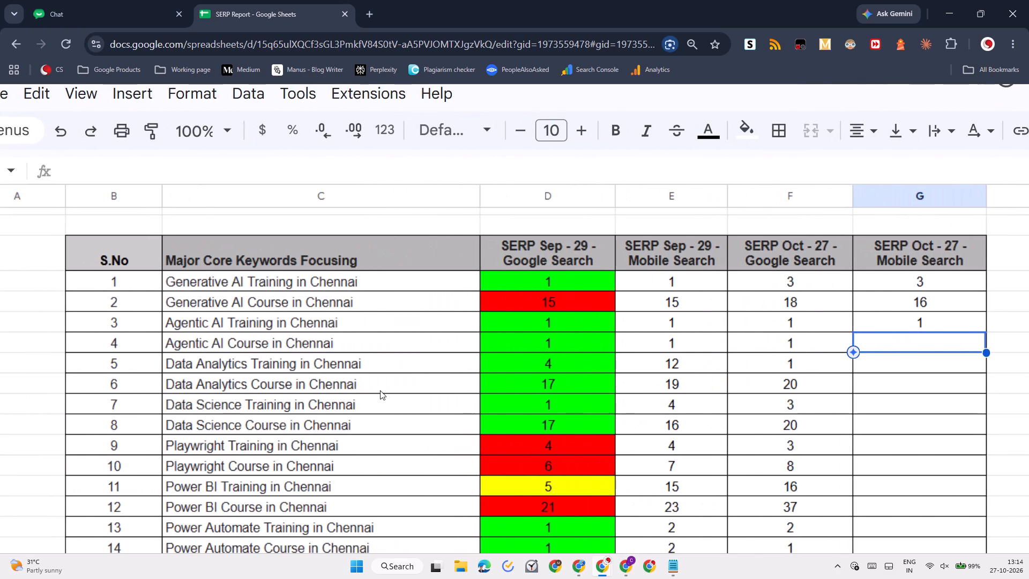
{"action": "scroll", "coordinate": [380, 390], "scroll_direction": "down", "scroll_amount": 1}
{"action": "left_click", "coordinate": [478, 270]}
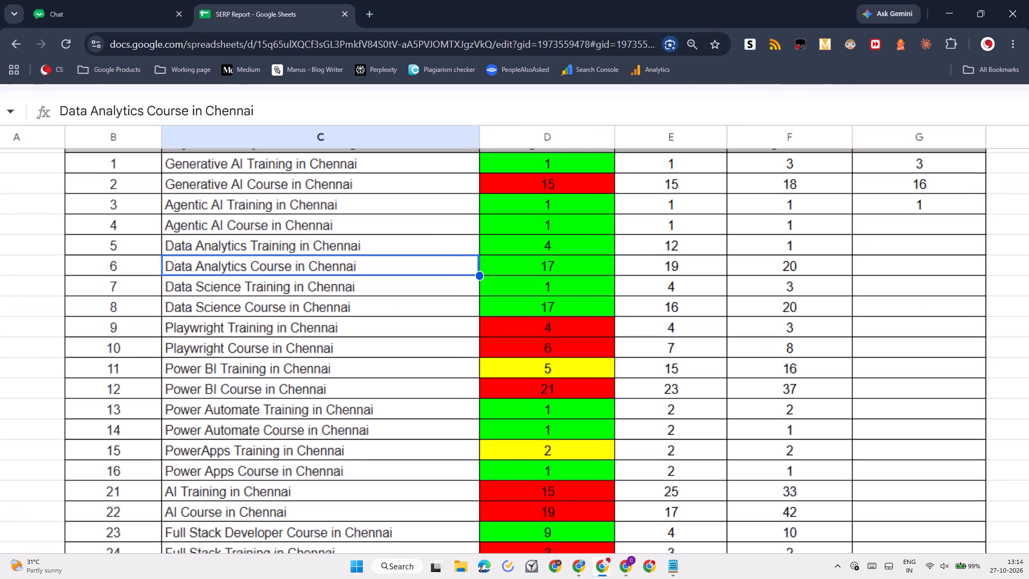
{"action": "left_click", "coordinate": [420, 234]}
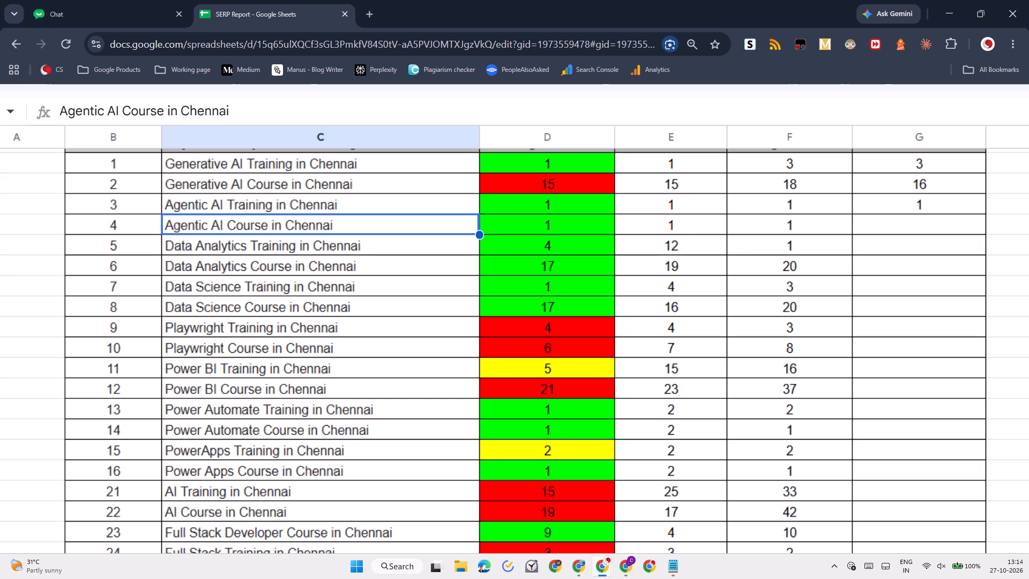
{"action": "key", "text": "Right"}
{"action": "key", "text": "Right"}
{"action": "key", "text": "Right"}
{"action": "key", "text": "Right"}
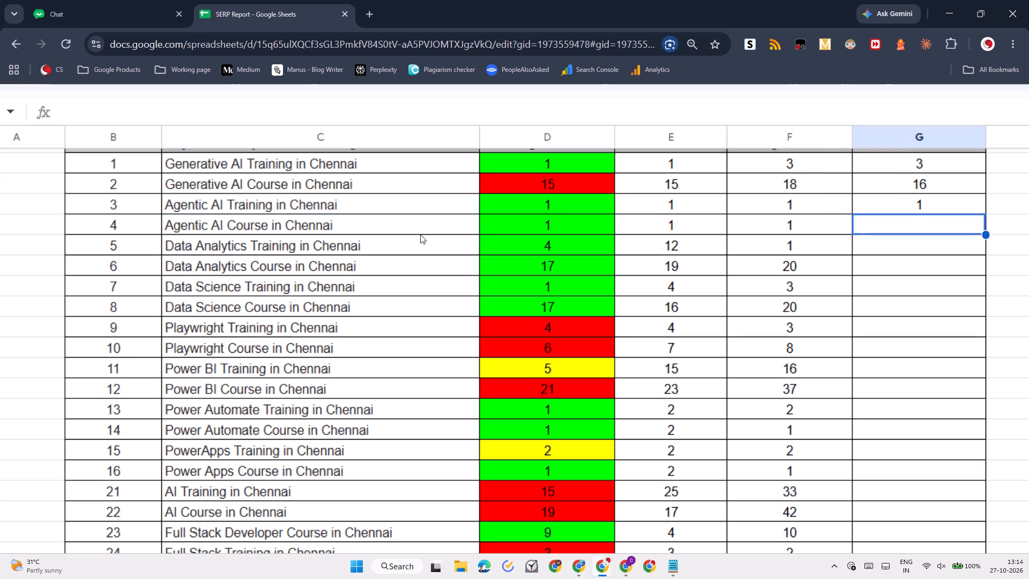
{"action": "key", "text": "1"}
{"action": "key", "text": "Down"}
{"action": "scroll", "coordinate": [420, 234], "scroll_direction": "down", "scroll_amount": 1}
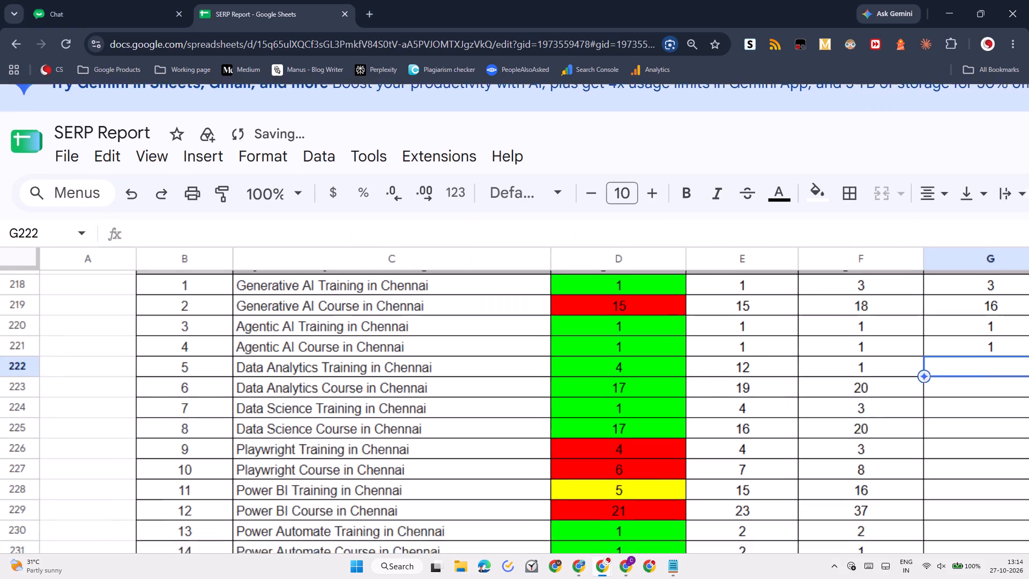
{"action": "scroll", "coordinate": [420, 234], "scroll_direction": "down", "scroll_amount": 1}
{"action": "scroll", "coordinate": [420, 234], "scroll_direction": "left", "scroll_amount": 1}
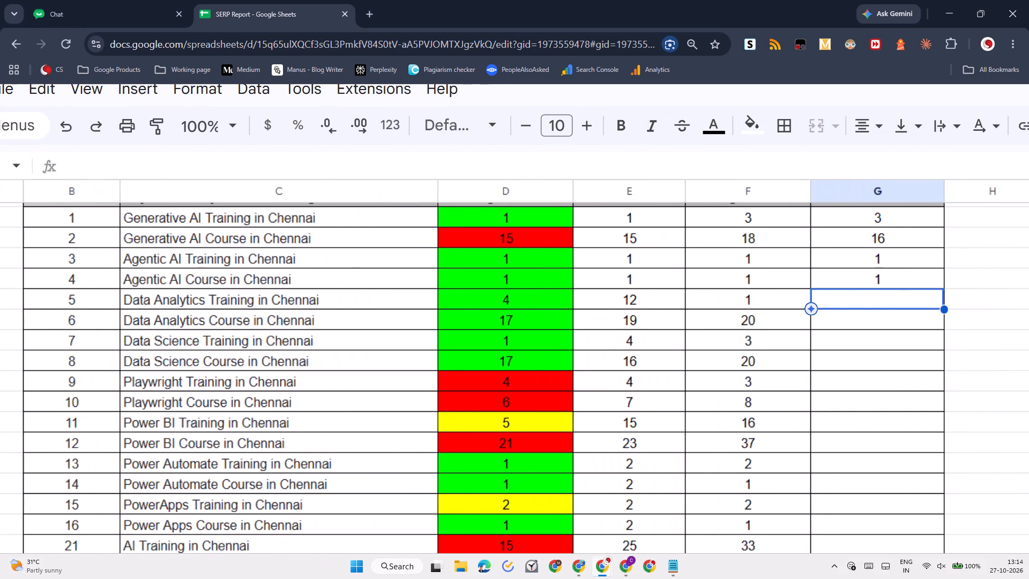
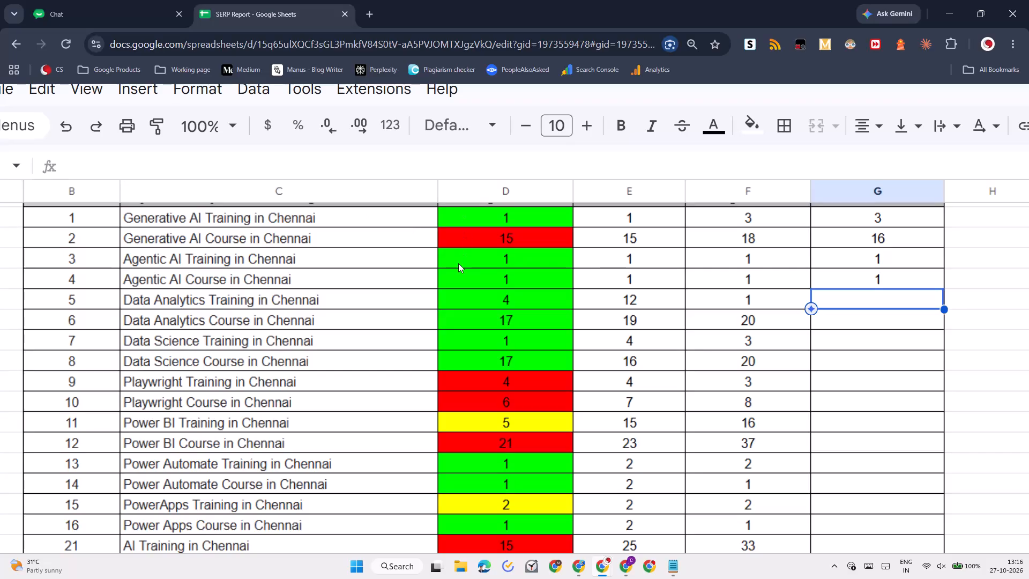
Enter a dash (-) as the Oct 27 mobile search rank for Data Analytics Course in Chennai.
{"action": "left_click", "coordinate": [851, 327]}
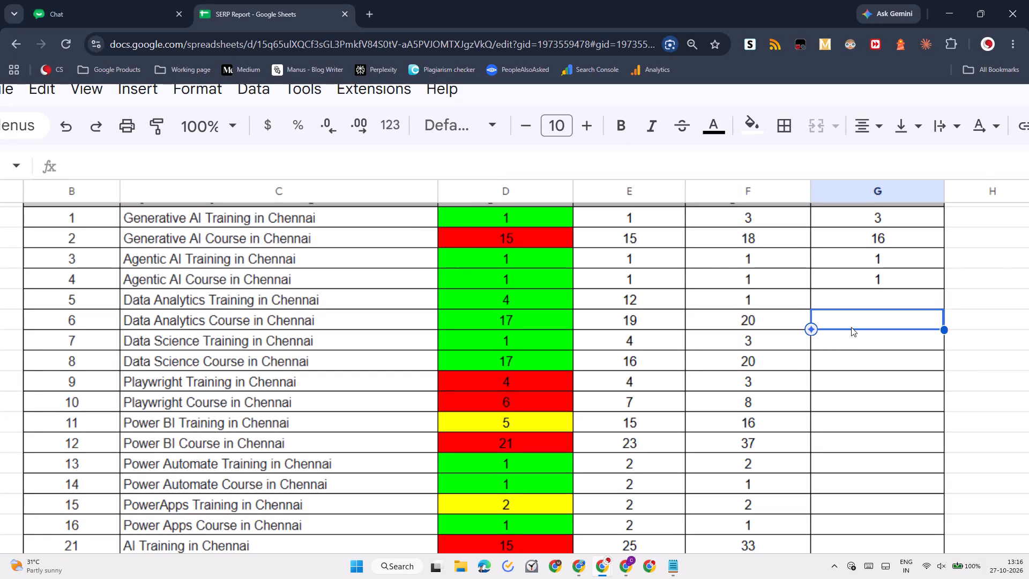
{"action": "key", "text": "minus"}
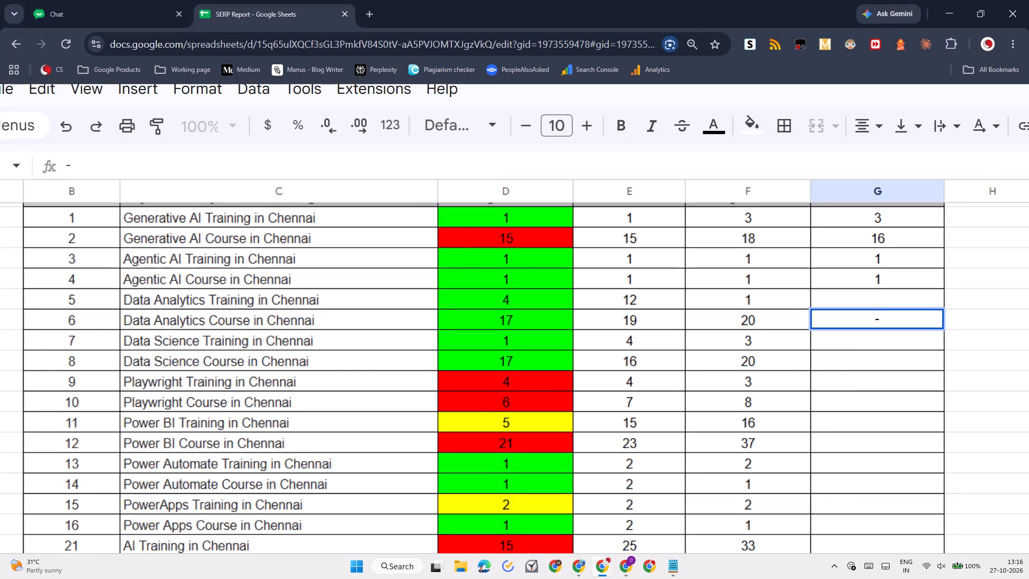
{"action": "key", "text": "Up"}
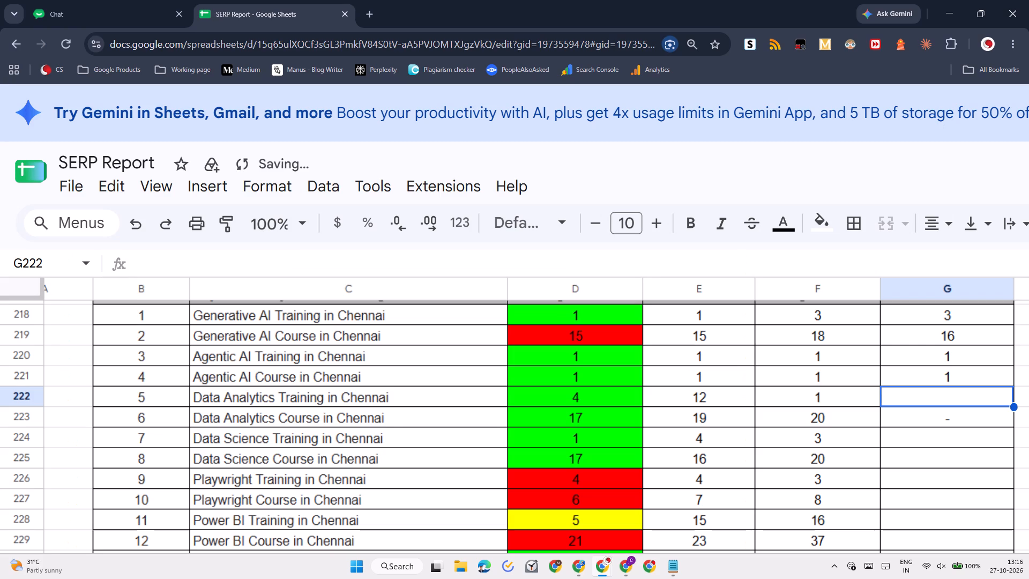
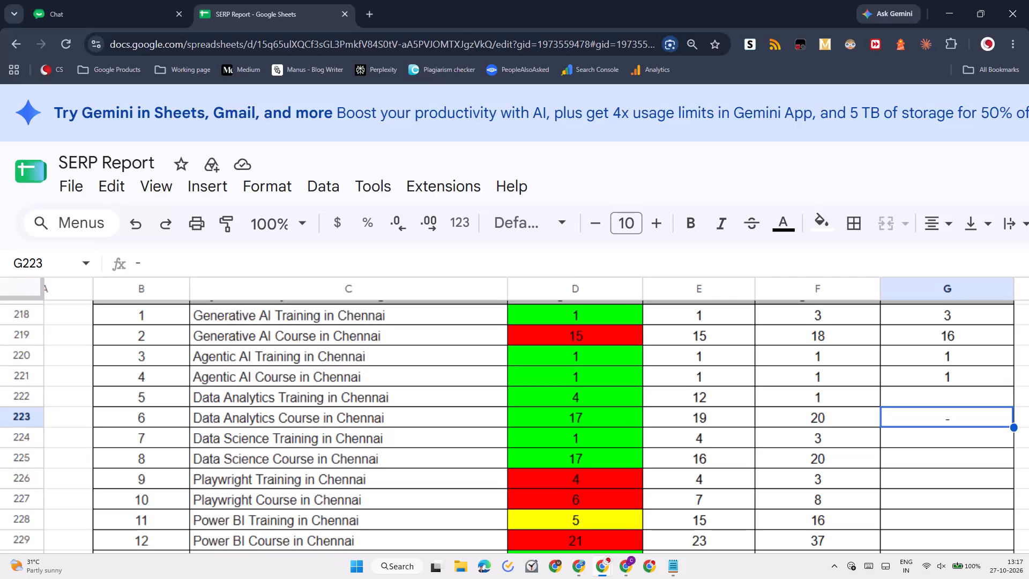
Enter 20 as the Oct 27 mobile search rank for Data Analytics Training in Chennai.
{"action": "key", "text": "Up"}
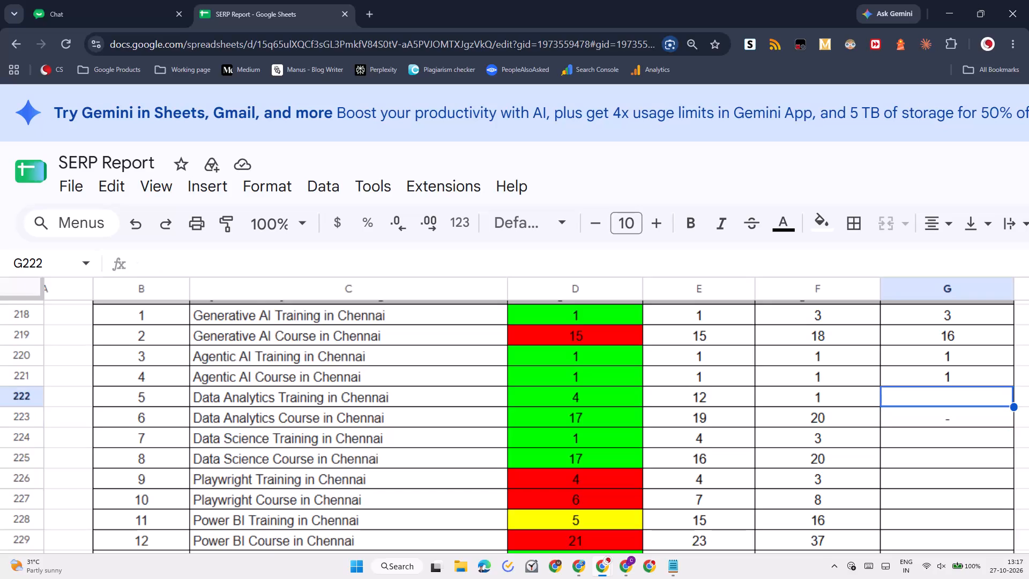
{"action": "type", "text": "20"}
{"action": "key", "text": "Down"}
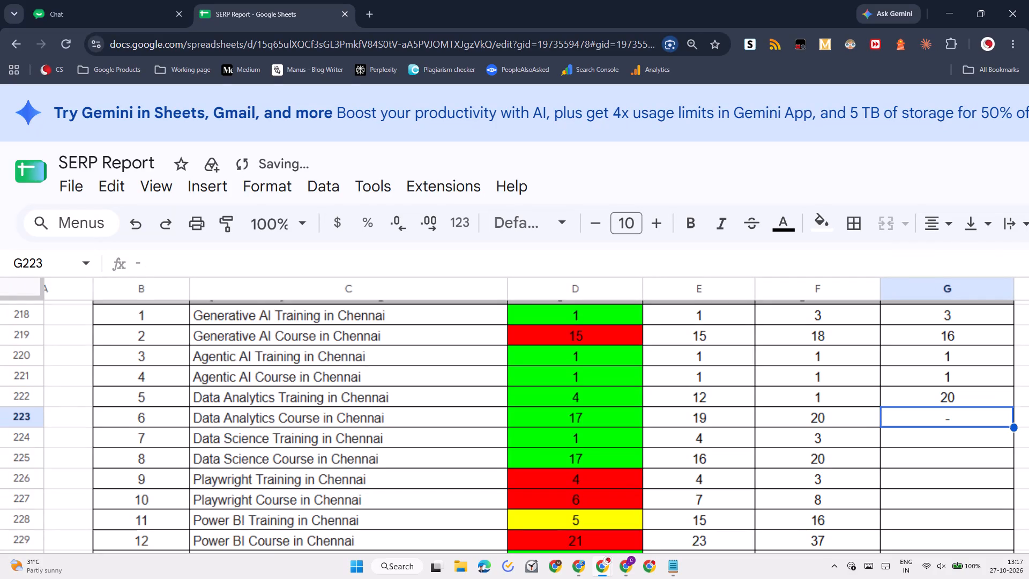
{"action": "key", "text": "Down"}
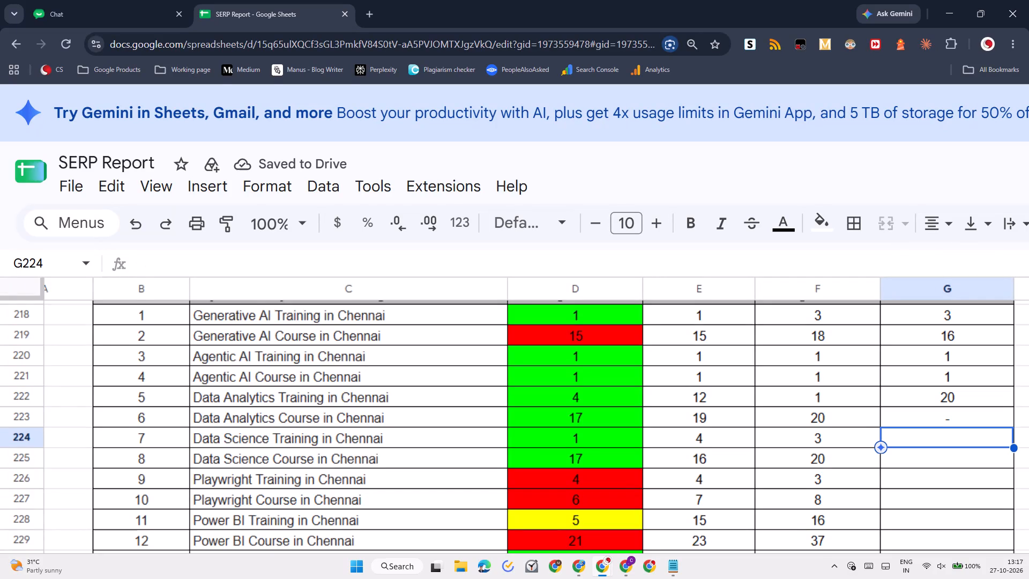
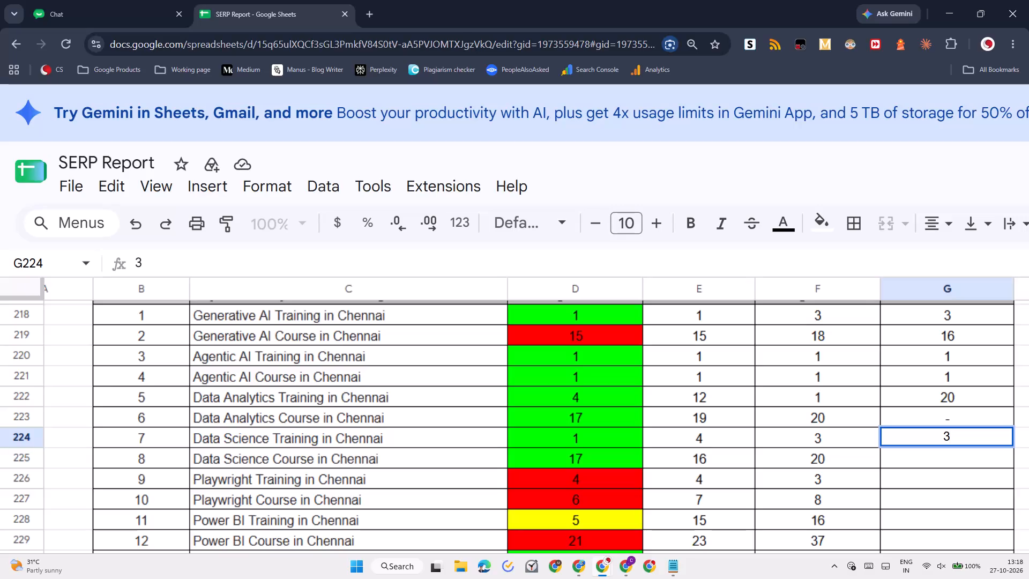
Enter a dash (-) as the Oct 27 mobile search rank for Data Science Course in Chennai.
{"action": "key", "text": "Down"}
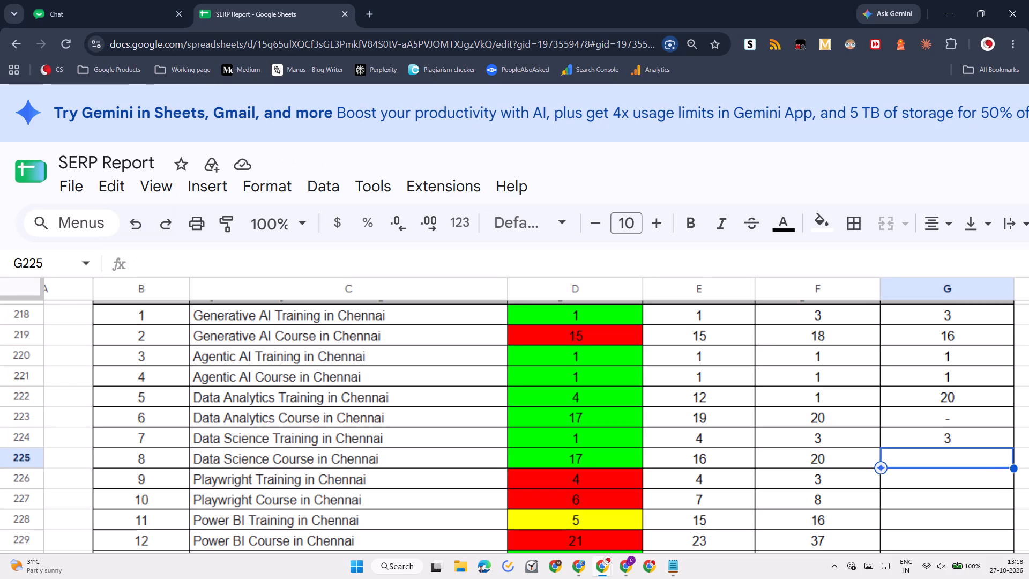
{"action": "key", "text": "0"}
{"action": "key", "text": "BackSpace"}
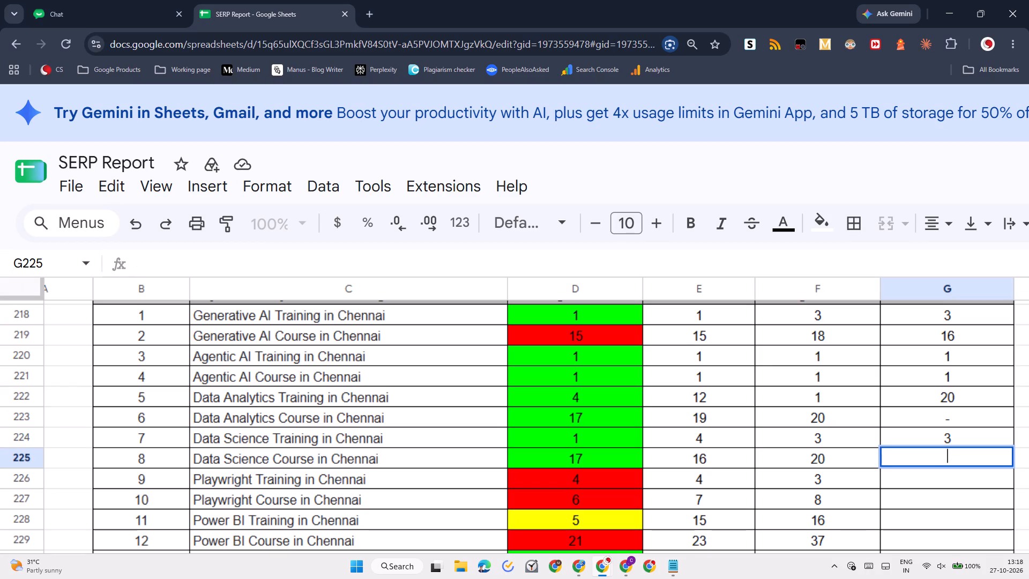
{"action": "key", "text": "minus"}
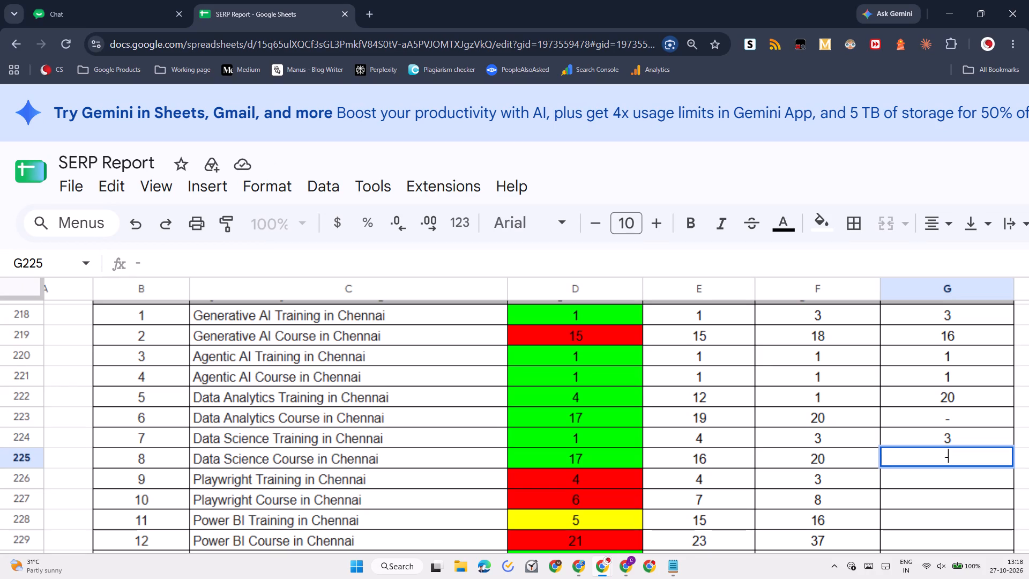
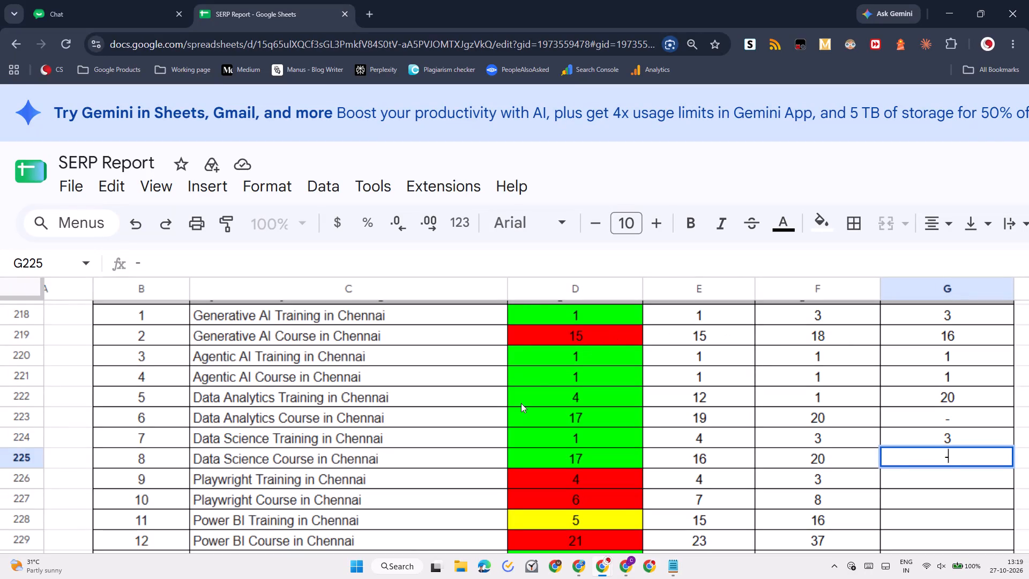
Enter the Oct 27 mobile search ranks 6 for Playwright Training in Chennai and 7 for Playwright Course in Chennai.
{"action": "left_click", "coordinate": [316, 445]}
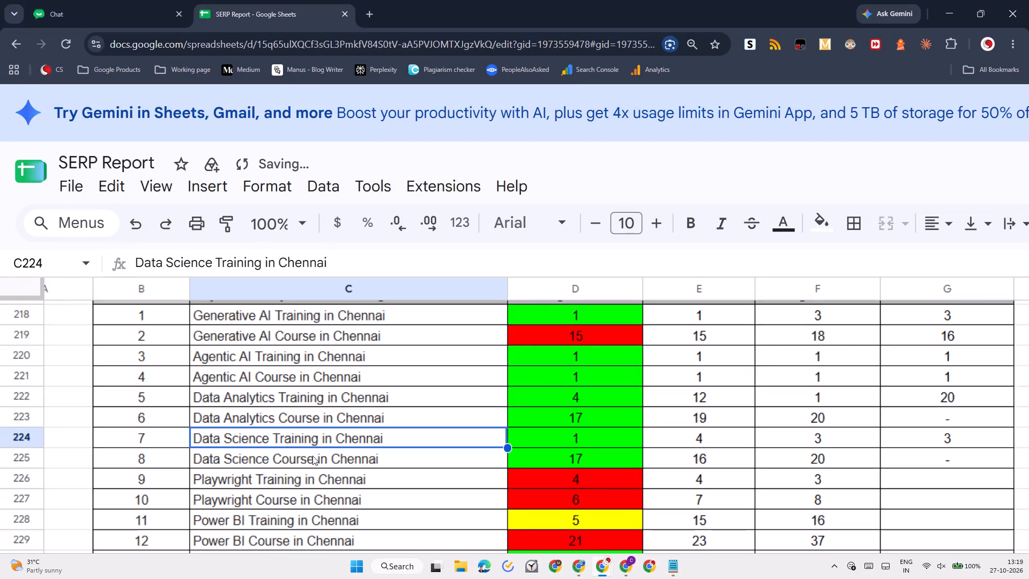
{"action": "left_click", "coordinate": [312, 456]}
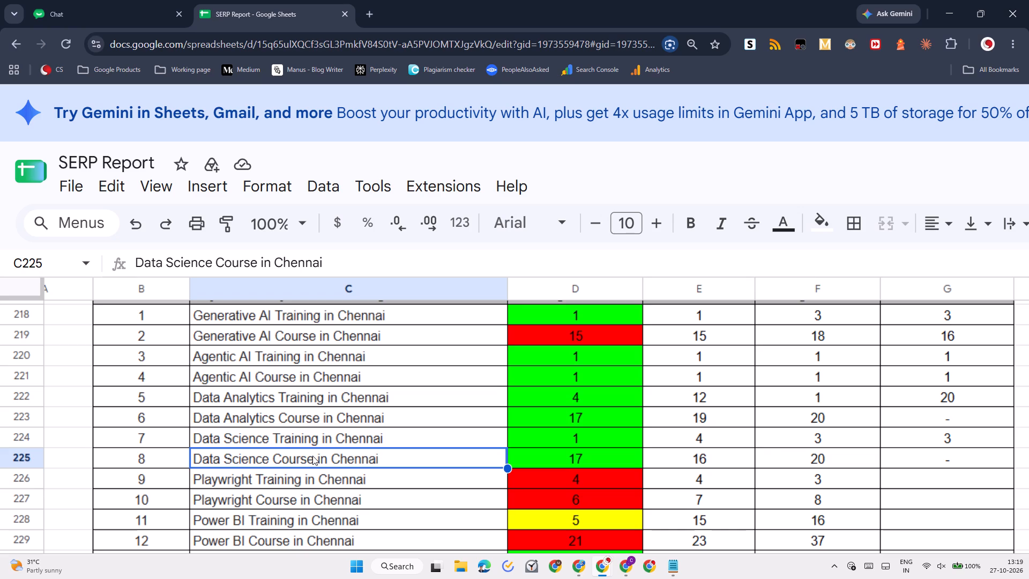
{"action": "left_click", "coordinate": [300, 463]}
{"action": "left_click", "coordinate": [319, 480]}
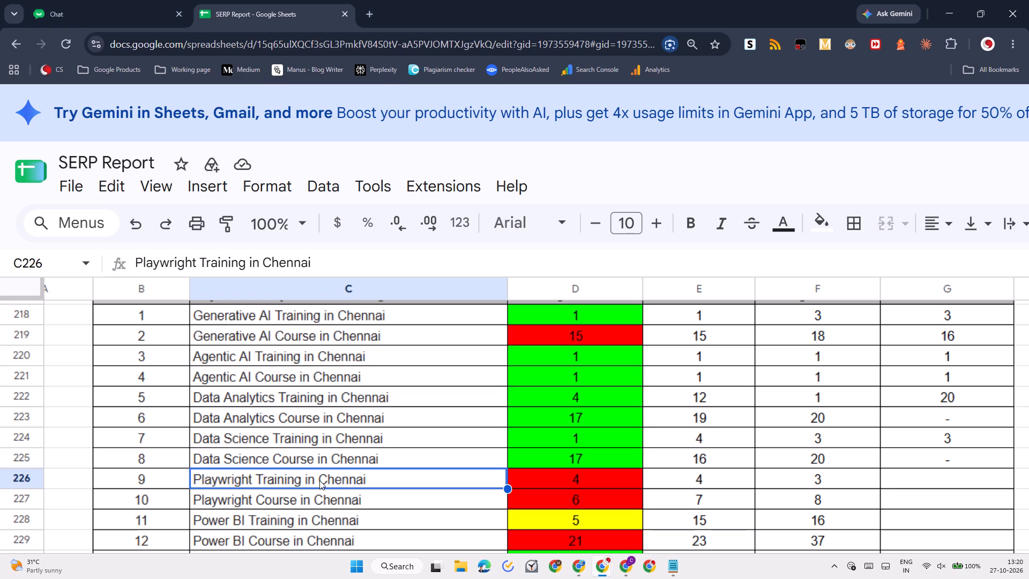
{"action": "scroll", "coordinate": [340, 487], "scroll_direction": "down", "scroll_amount": 1}
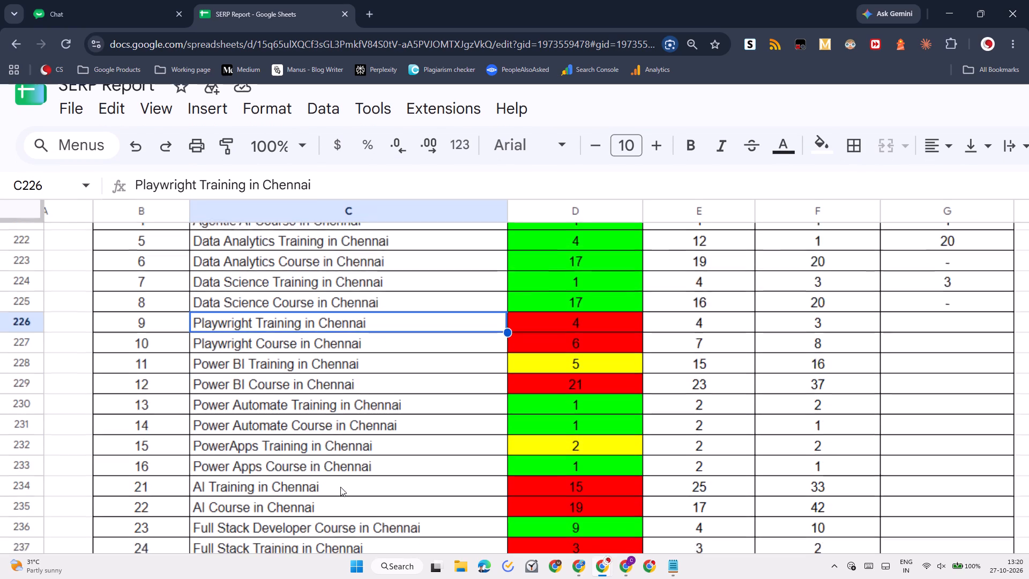
{"action": "scroll", "coordinate": [340, 487], "scroll_direction": "down", "scroll_amount": 1}
{"action": "scroll", "coordinate": [752, 354], "scroll_direction": "left", "scroll_amount": 1}
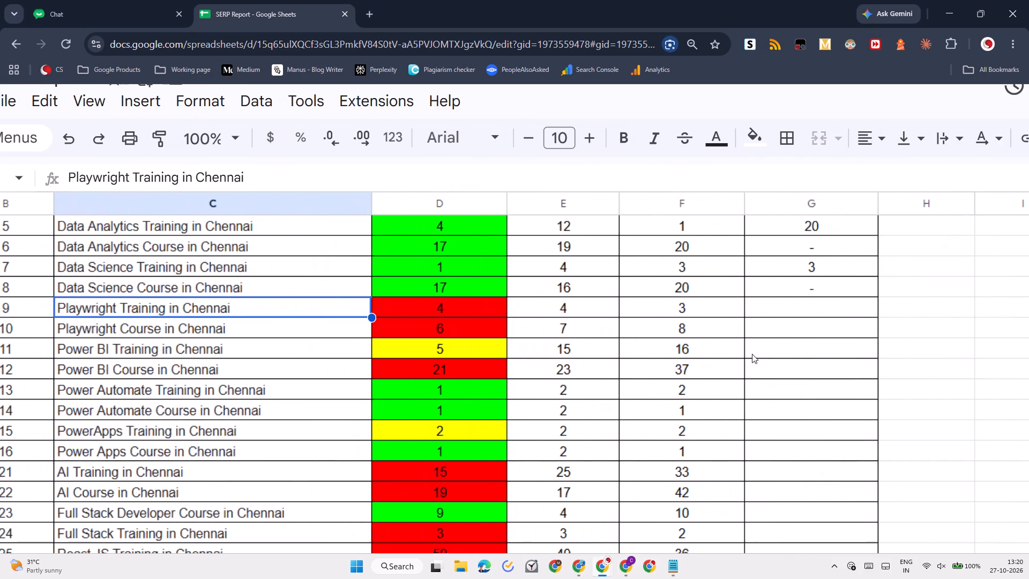
{"action": "left_click", "coordinate": [808, 317]}
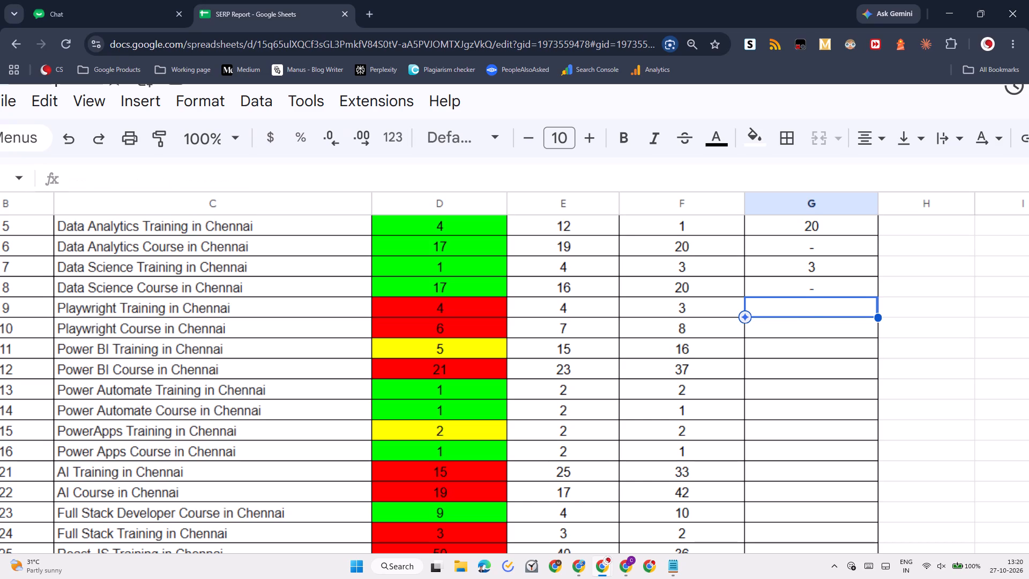
{"action": "key", "text": "6"}
{"action": "key", "text": "Down"}
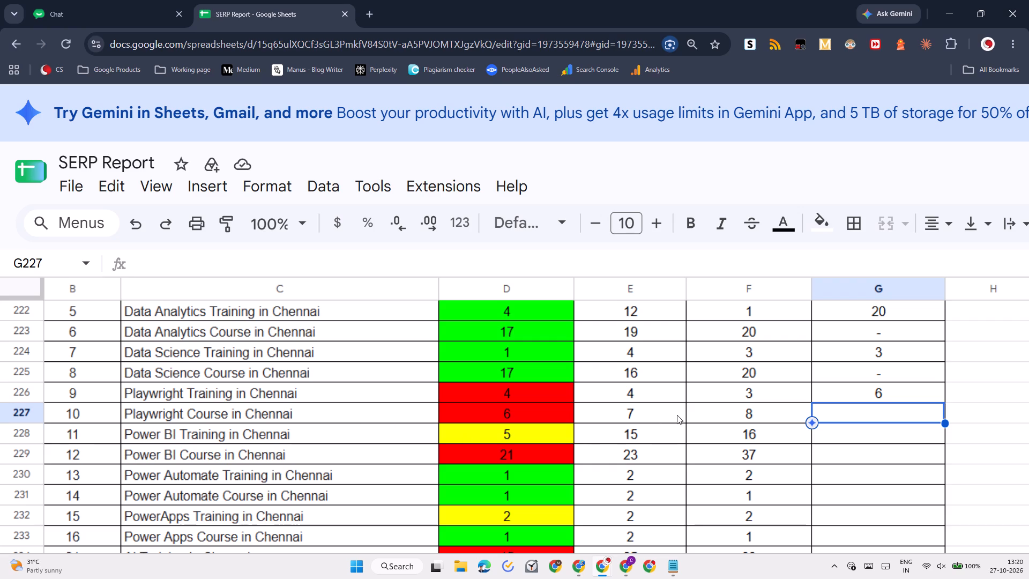
{"action": "key", "text": "7"}
{"action": "key", "text": "Down"}
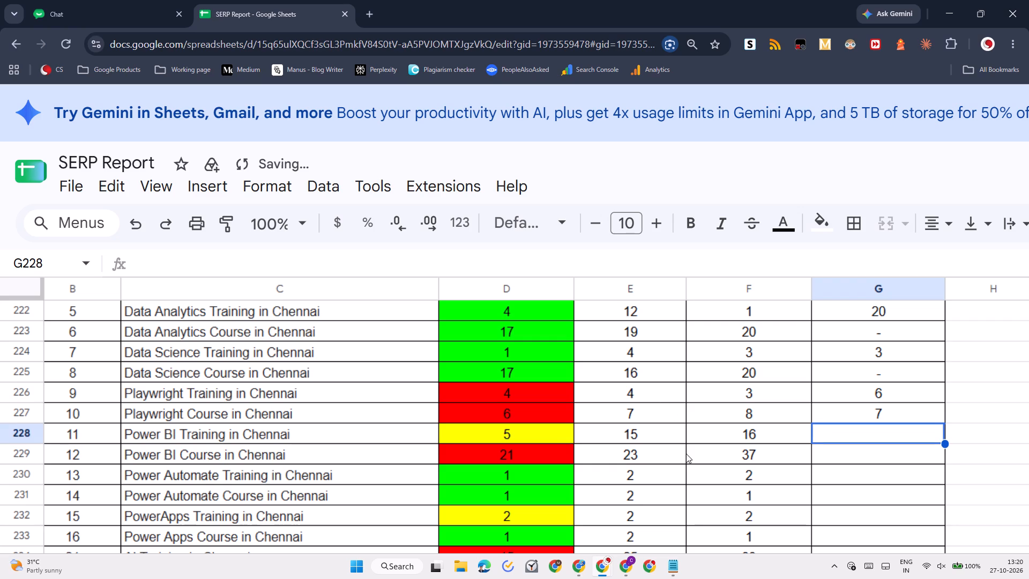
Select the Power BI Training in Chennai keyword in the mobile search rankings table.
{"action": "left_click", "coordinate": [309, 433]}
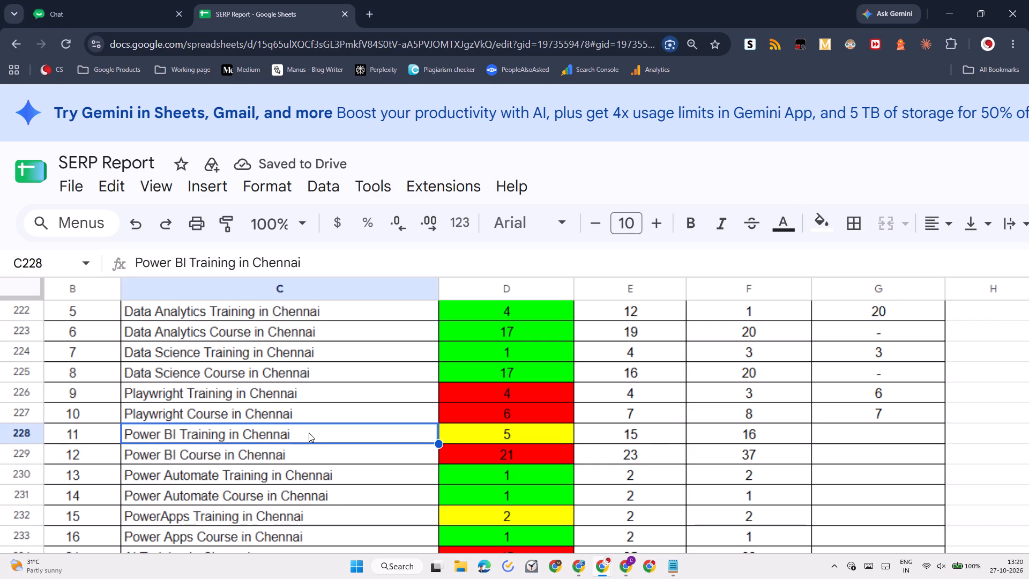
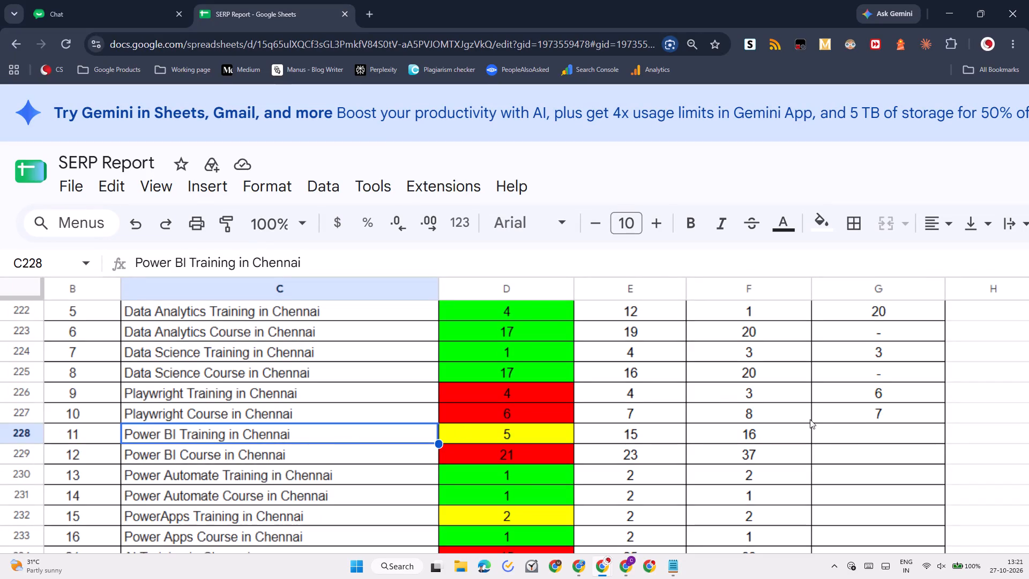
Enter the Oct 27 mobile search rank 20 for Power BI Training in Chennai.
{"action": "left_click", "coordinate": [846, 426]}
{"action": "type", "text": "20"}
{"action": "key", "text": "Down"}
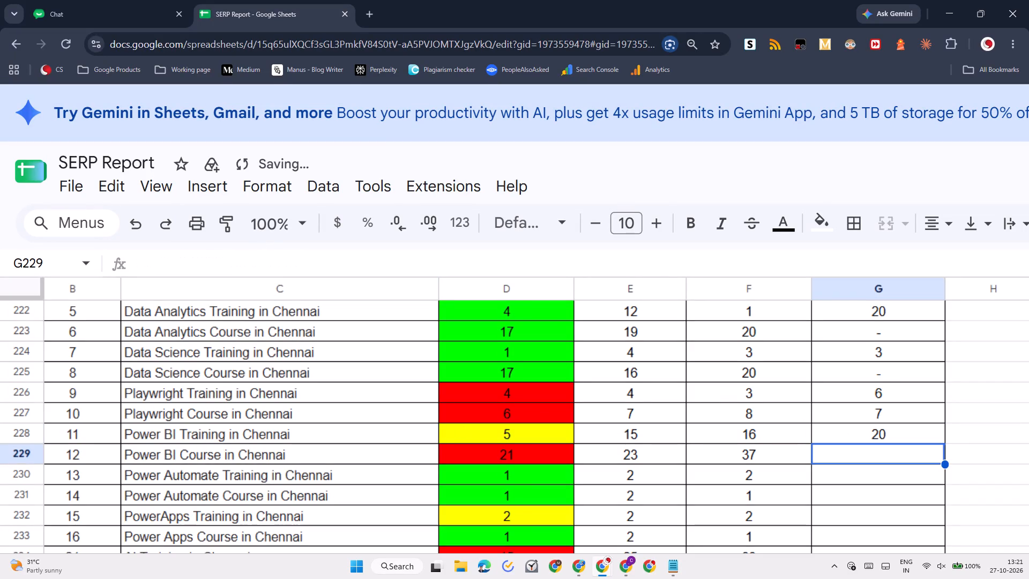
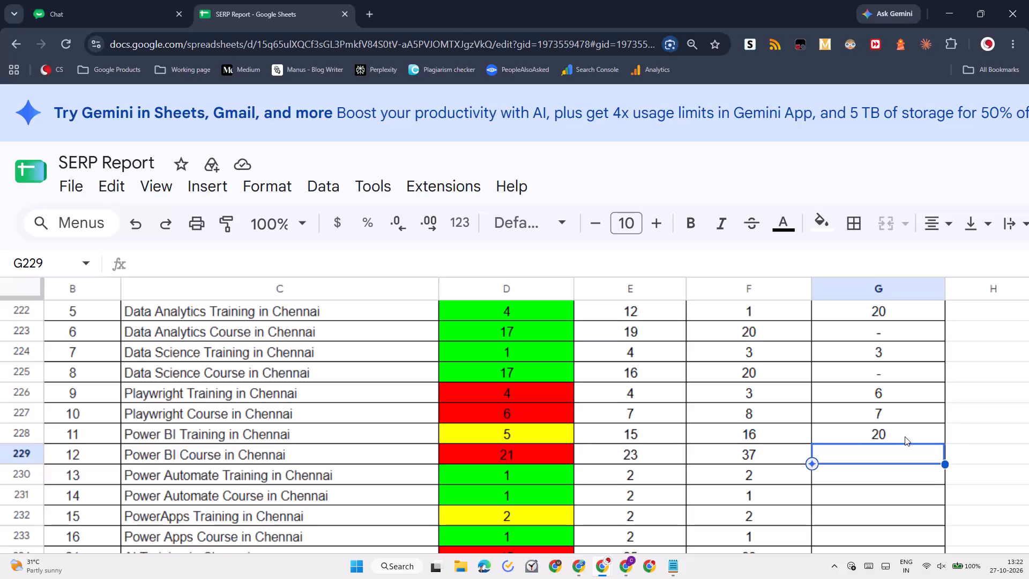
Enter a dash as the Oct 27 mobile search rank for Power BI Course in Chennai.
{"action": "key", "text": "minus"}
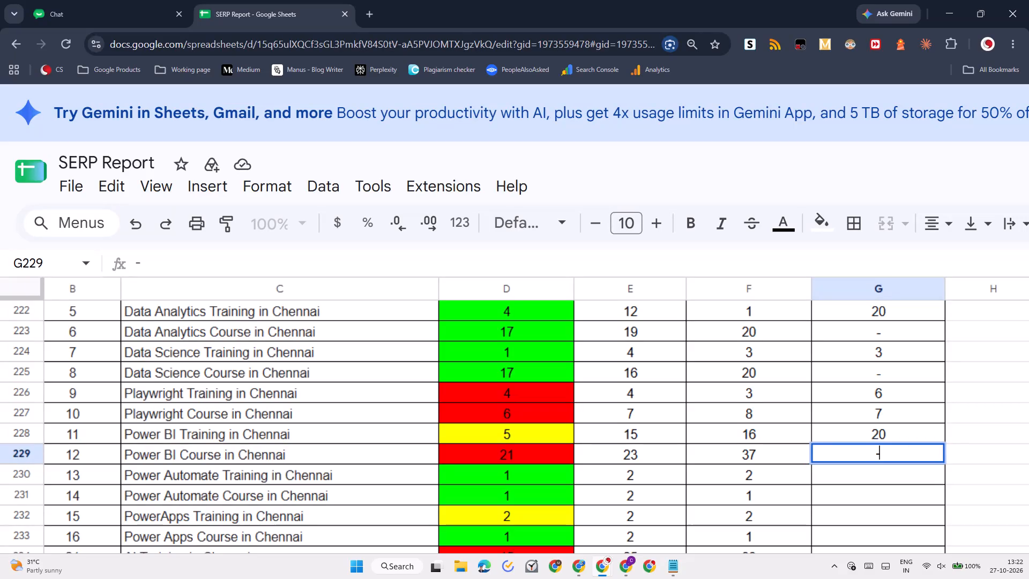
{"action": "key", "text": "Down"}
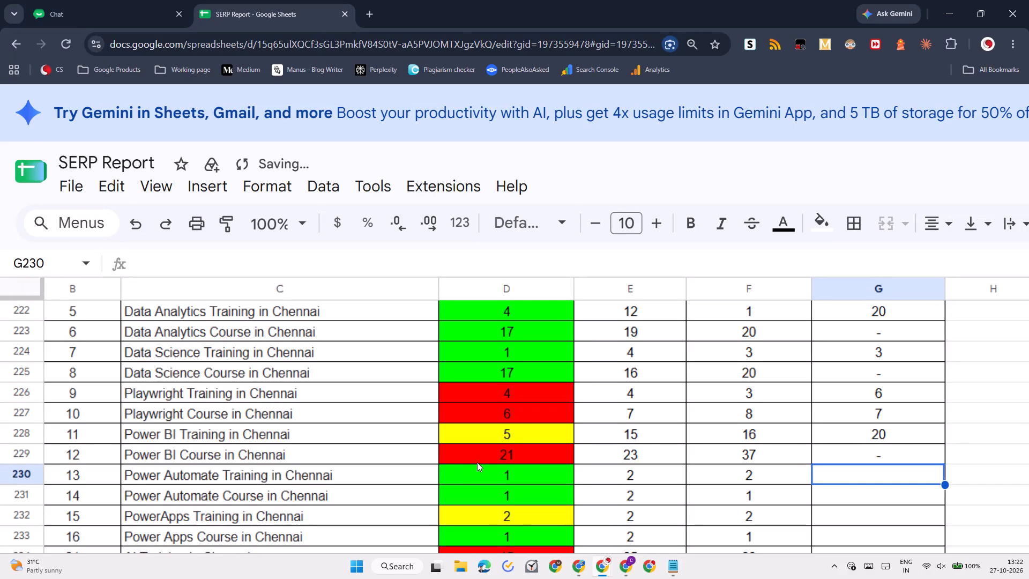
Enter the Oct 27 mobile search ranks 2 for Power Automate Training and 1 for Power Automate Course in Chennai.
{"action": "left_click", "coordinate": [413, 476]}
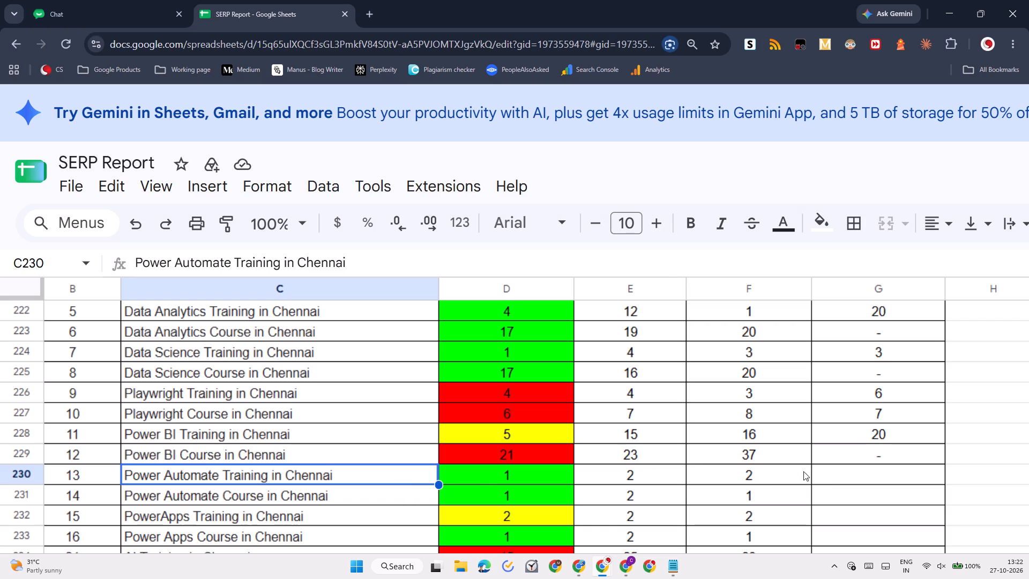
{"action": "left_click", "coordinate": [820, 473]}
{"action": "key", "text": "2"}
{"action": "key", "text": "Down"}
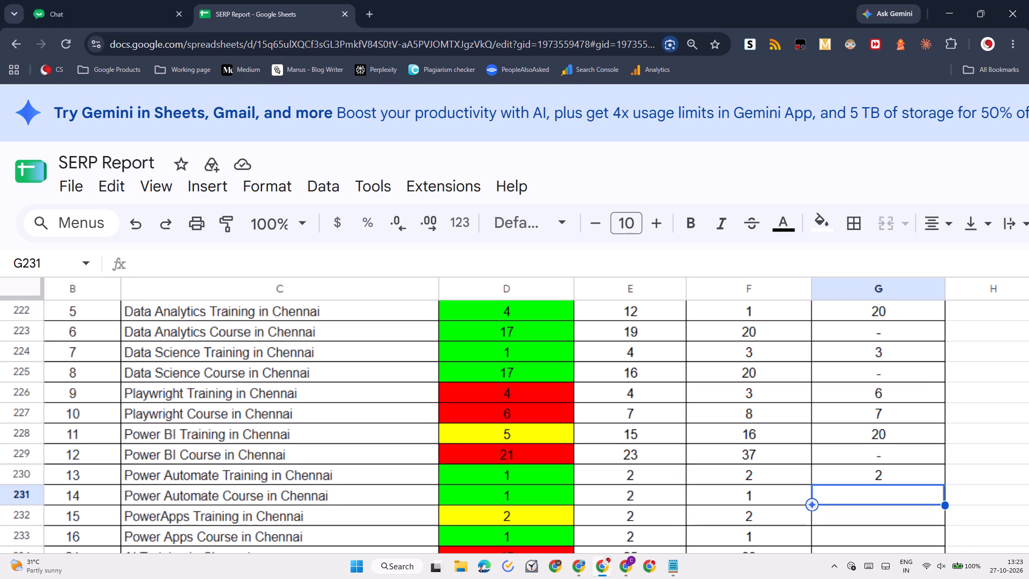
{"action": "key", "text": "1"}
{"action": "key", "text": "Down"}
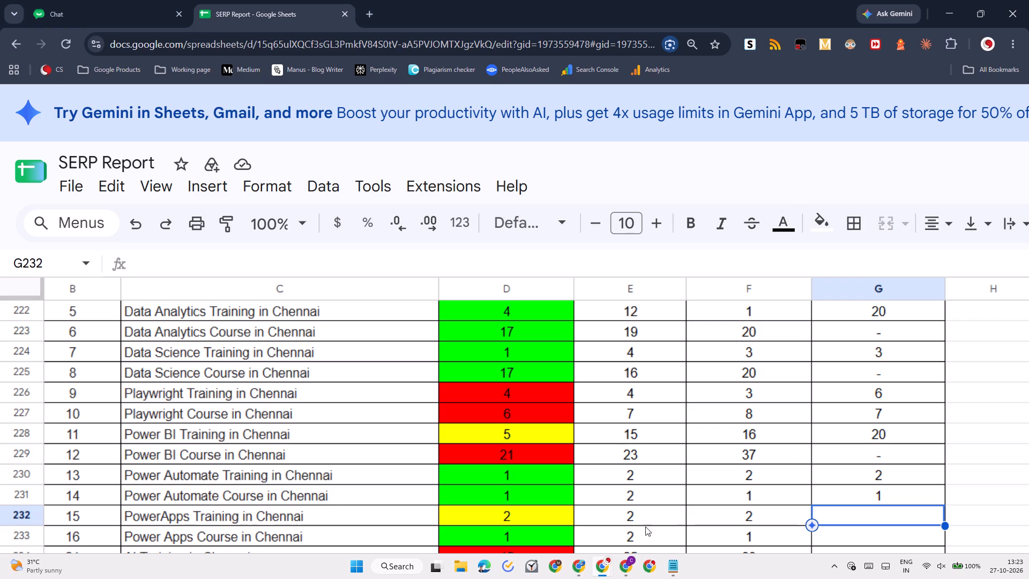
Enter the Oct 27 mobile search ranks 2 for PowerApps Training and 1 for Power Apps Course in Chennai.
{"action": "scroll", "coordinate": [686, 472], "scroll_direction": "down", "scroll_amount": 1}
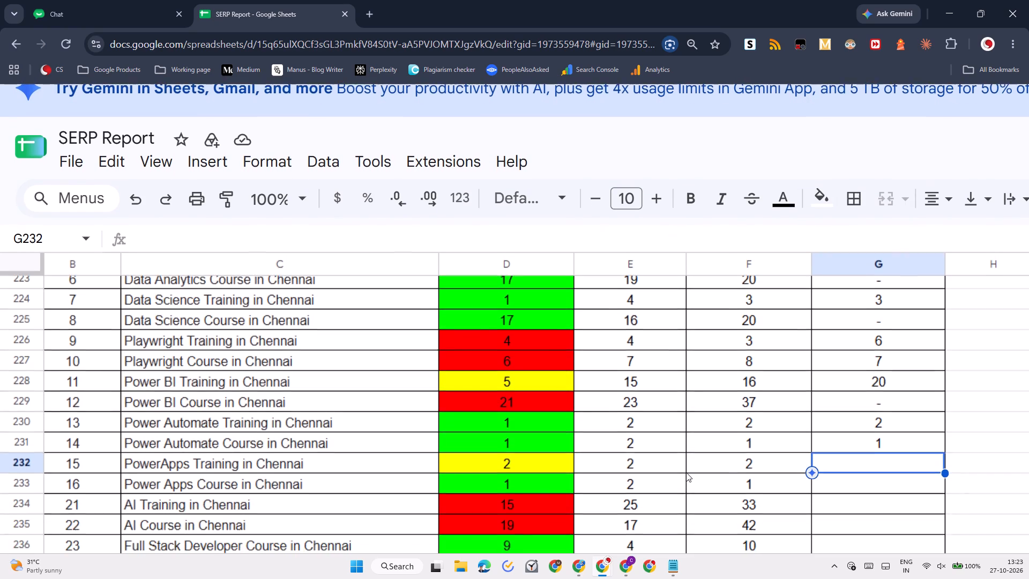
{"action": "scroll", "coordinate": [686, 472], "scroll_direction": "down", "scroll_amount": 1}
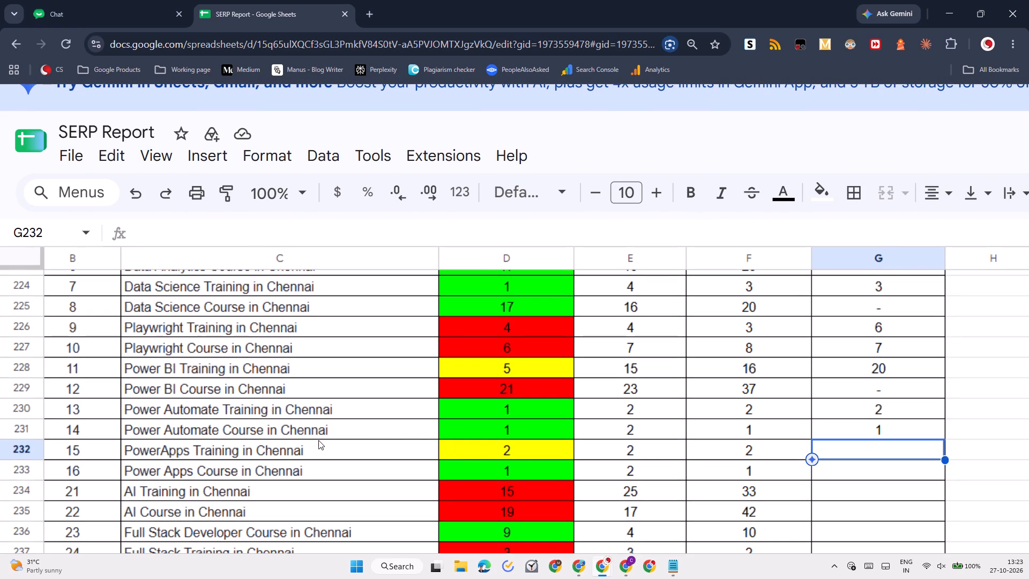
{"action": "left_click", "coordinate": [317, 444]}
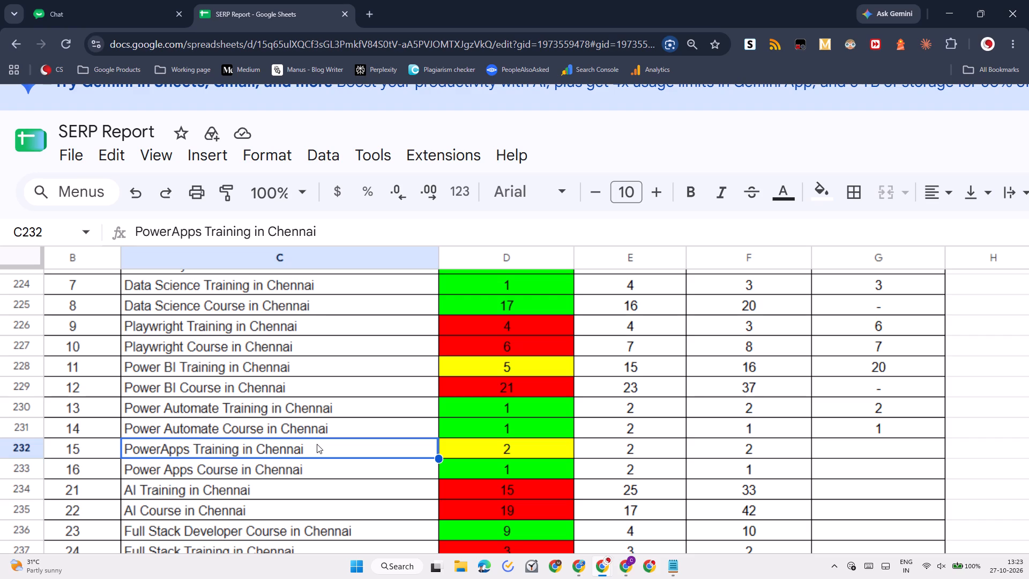
{"action": "key", "text": "Right"}
{"action": "key", "text": "Right"}
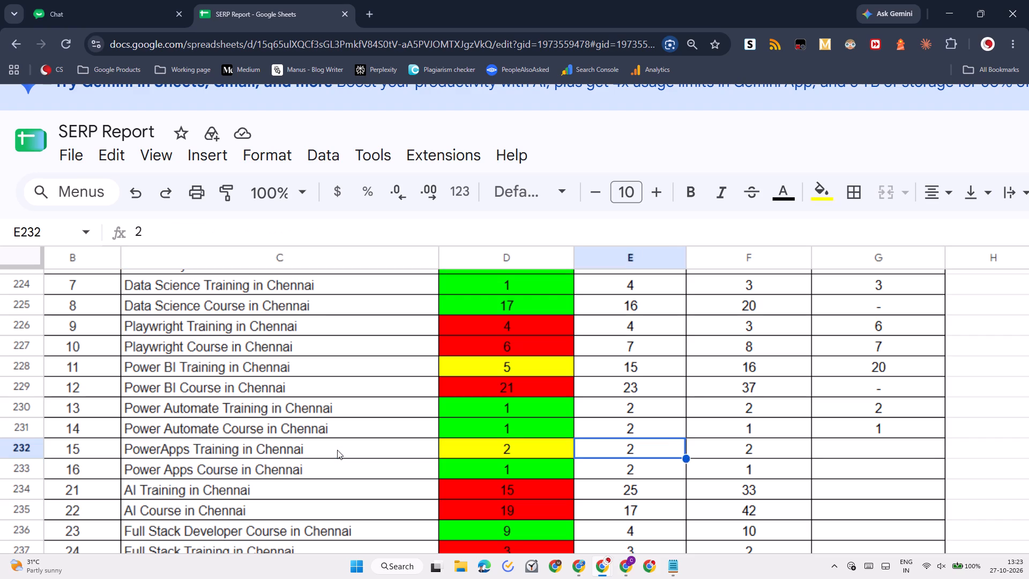
{"action": "key", "text": "Right"}
{"action": "key", "text": "Right"}
{"action": "key", "text": "2"}
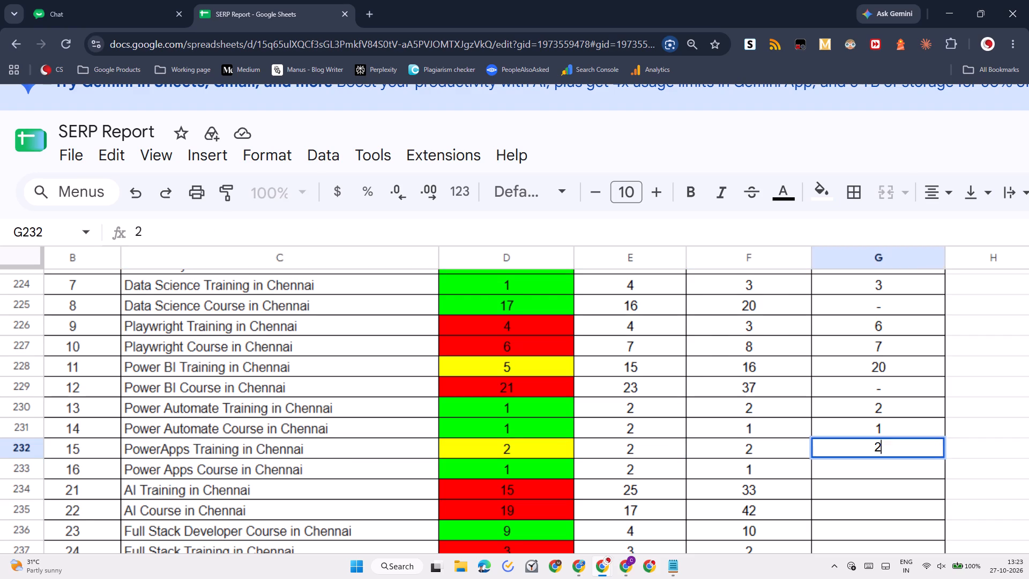
{"action": "key", "text": "Down"}
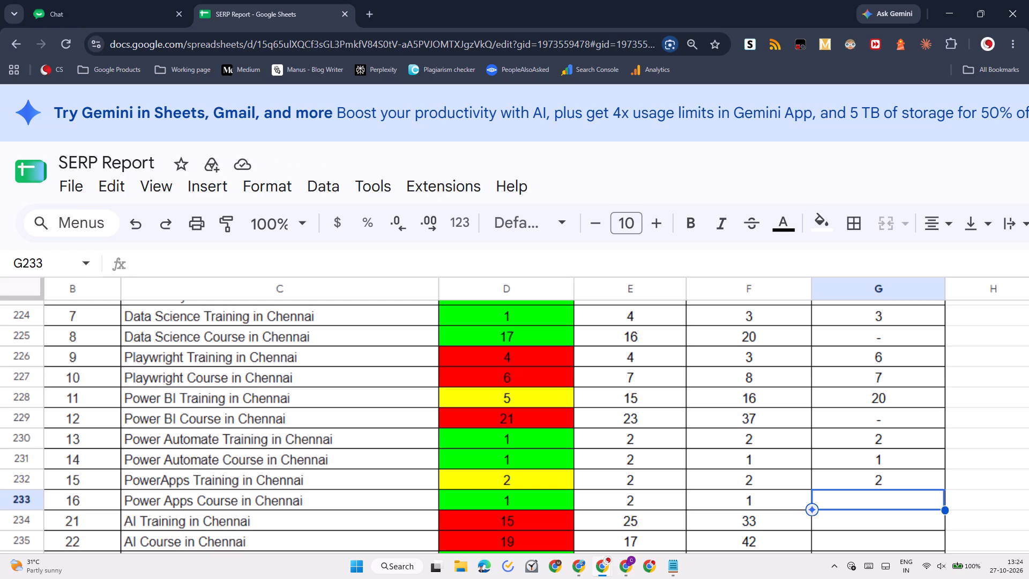
{"action": "key", "text": "1"}
{"action": "key", "text": "Down"}
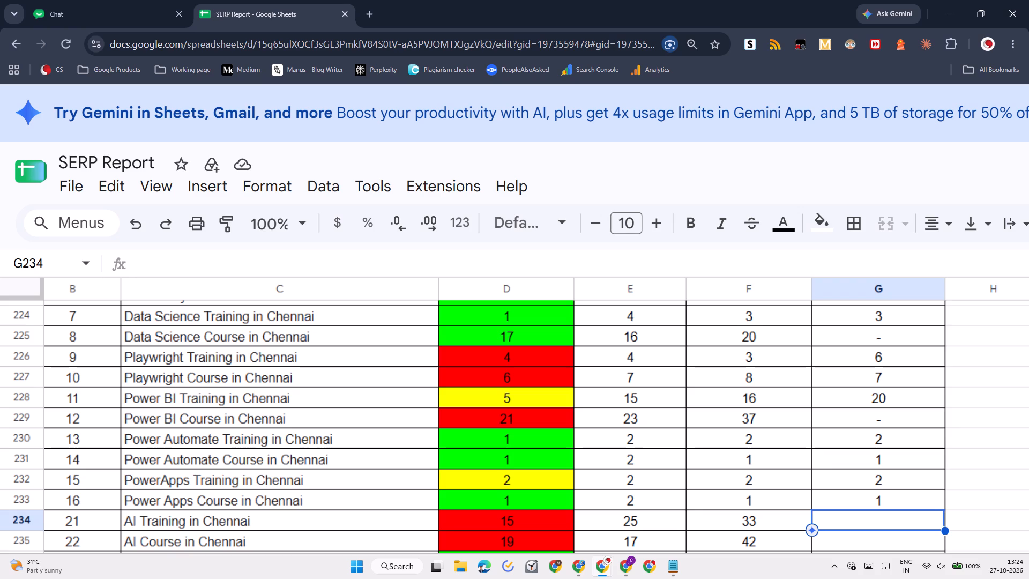
Enter a dash as the Oct 27 mobile search rank for AI Training in Chennai.
{"action": "left_click", "coordinate": [332, 518]}
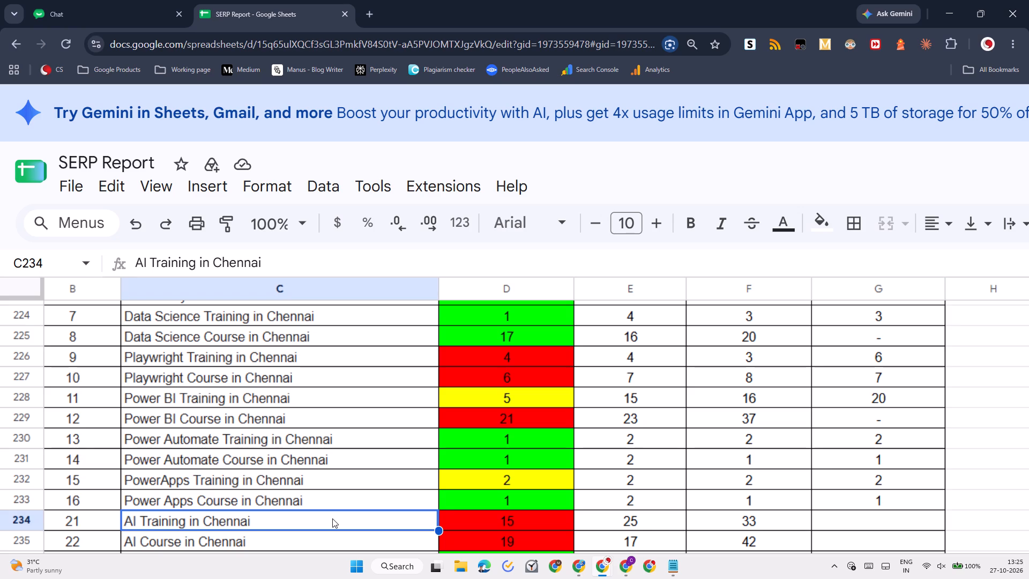
{"action": "key", "text": "Right"}
{"action": "key", "text": "Right"}
{"action": "key", "text": "Right"}
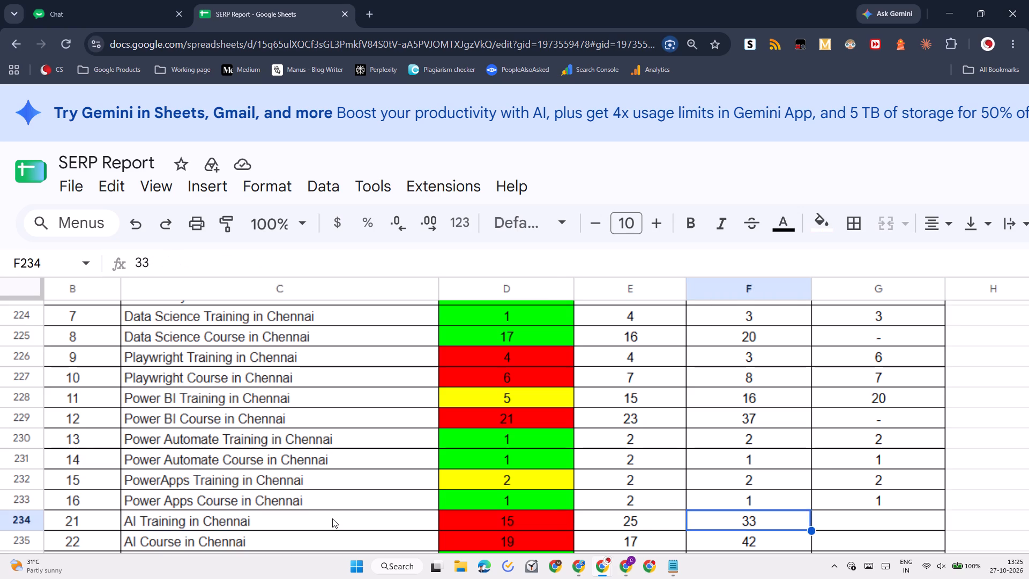
{"action": "key", "text": "Right"}
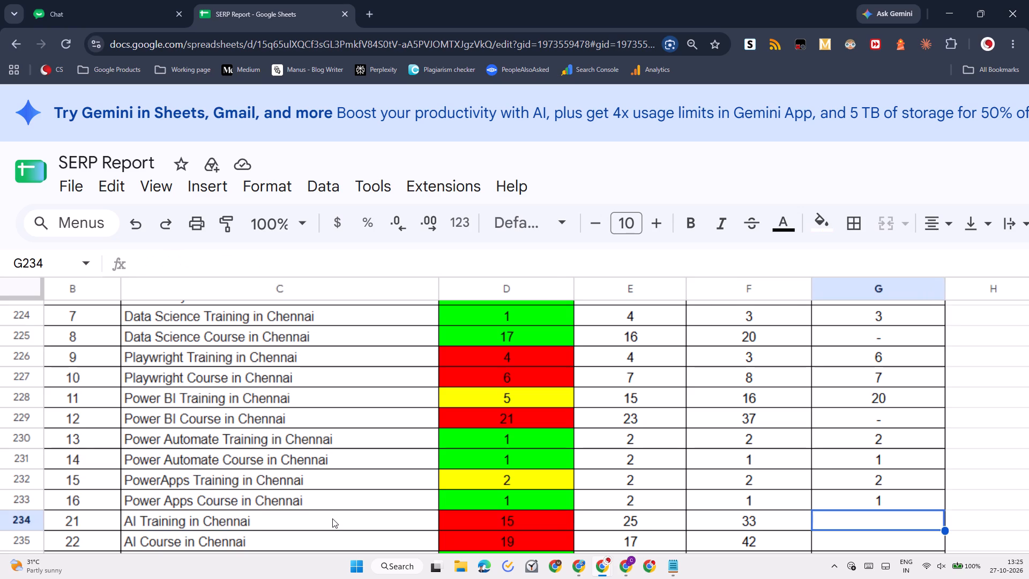
{"action": "key", "text": "minus"}
{"action": "key", "text": "Down"}
Select the AI Course in Chennai keyword cell for its mobile rank check.
{"action": "scroll", "coordinate": [332, 518], "scroll_direction": "down", "scroll_amount": 2}
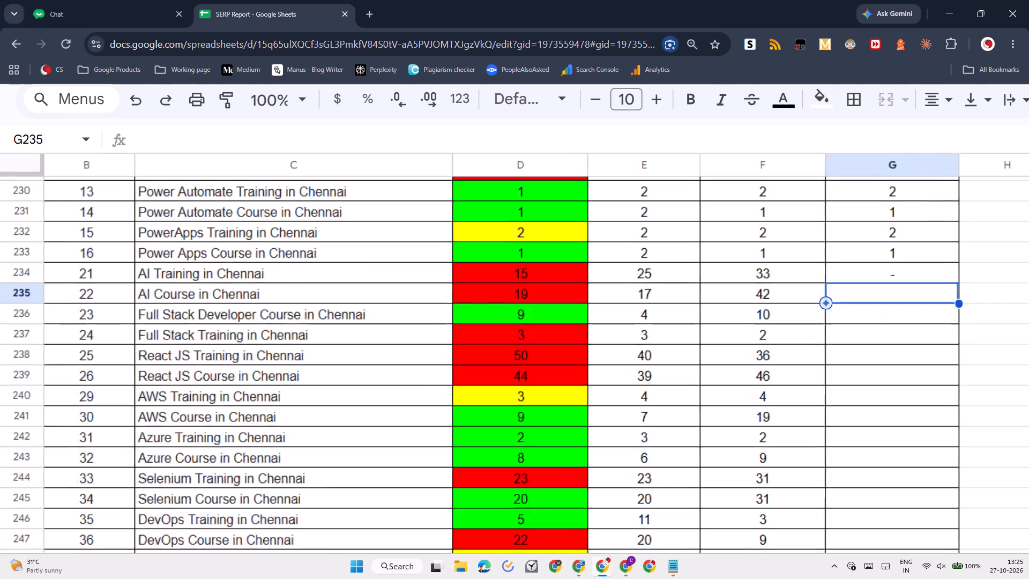
{"action": "scroll", "coordinate": [332, 518], "scroll_direction": "down", "scroll_amount": 1}
{"action": "scroll", "coordinate": [251, 479], "scroll_direction": "up", "scroll_amount": 2}
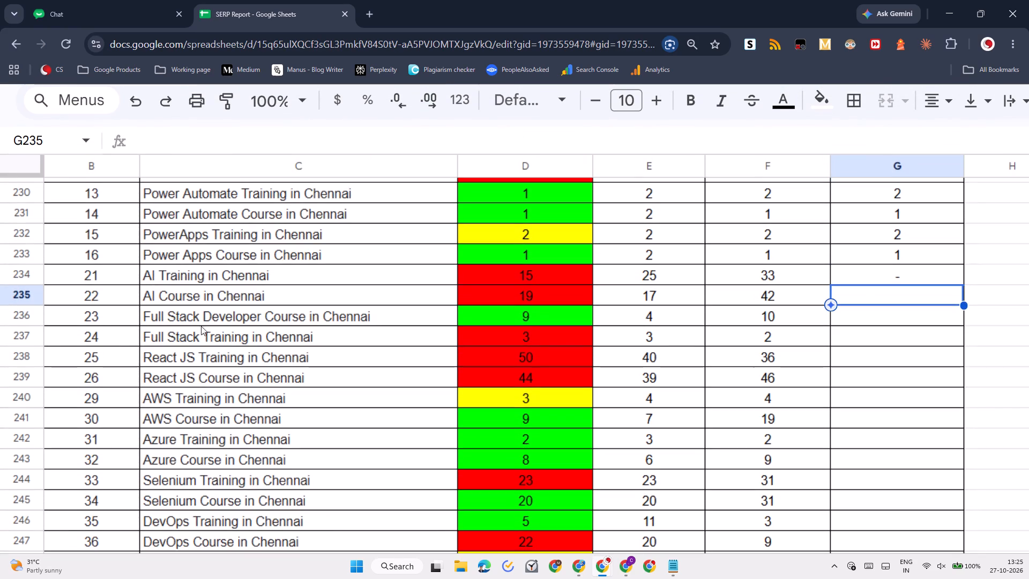
{"action": "left_click", "coordinate": [148, 294]}
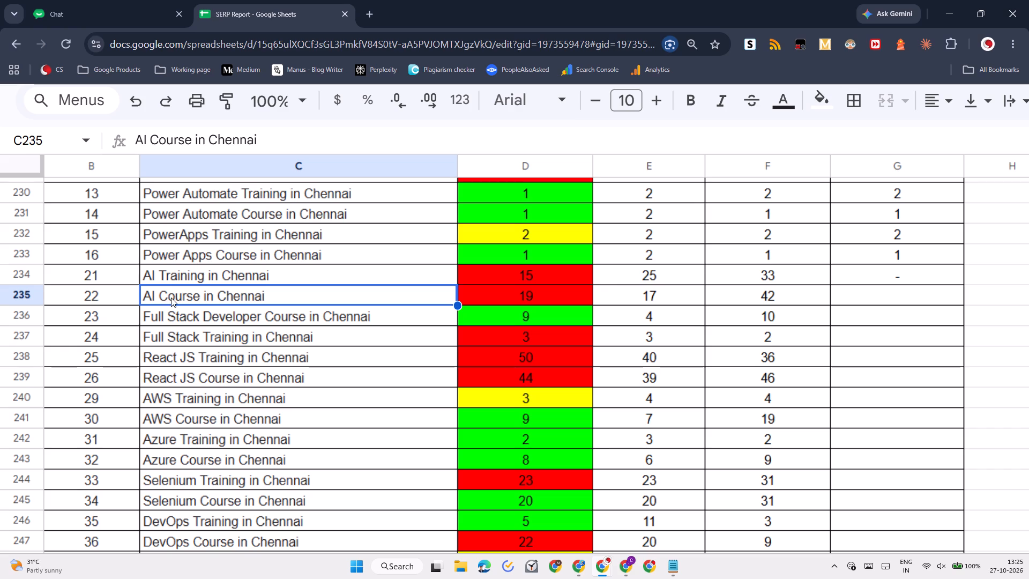
{"action": "left_click", "coordinate": [171, 298]}
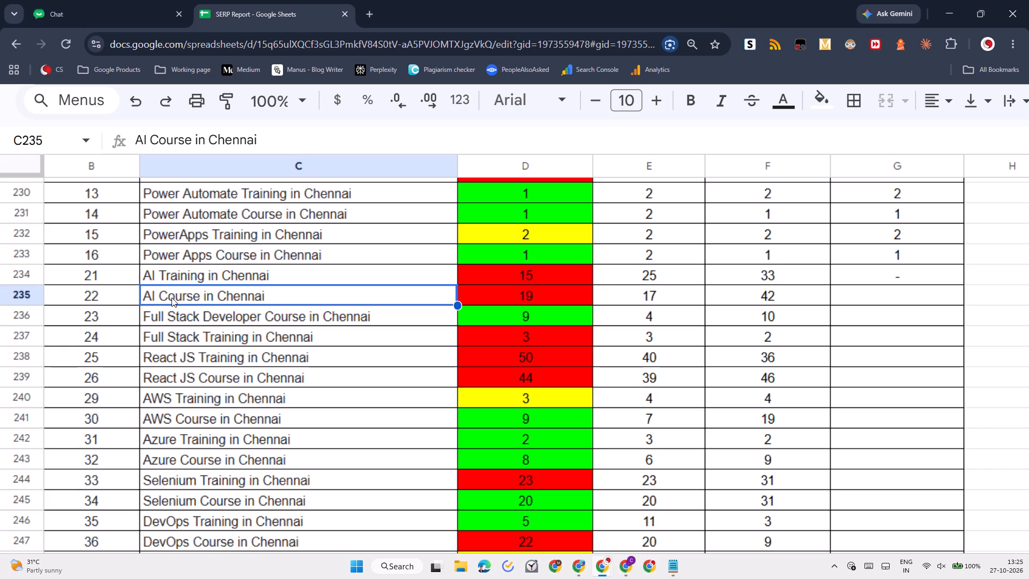
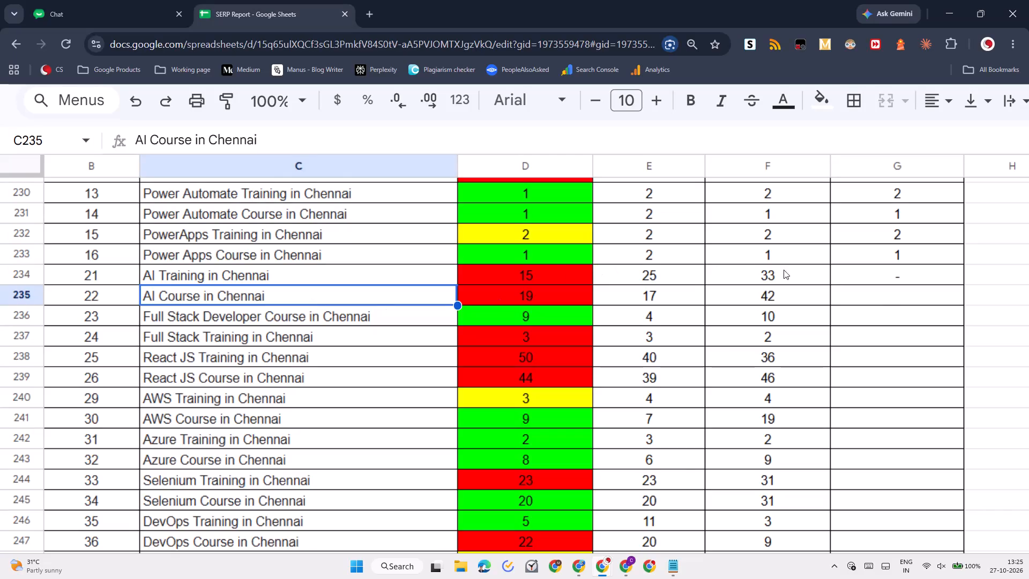
Enter a dash as the Oct 27 mobile search rank for AI Course in Chennai.
{"action": "left_click", "coordinate": [884, 301]}
{"action": "key", "text": "minus"}
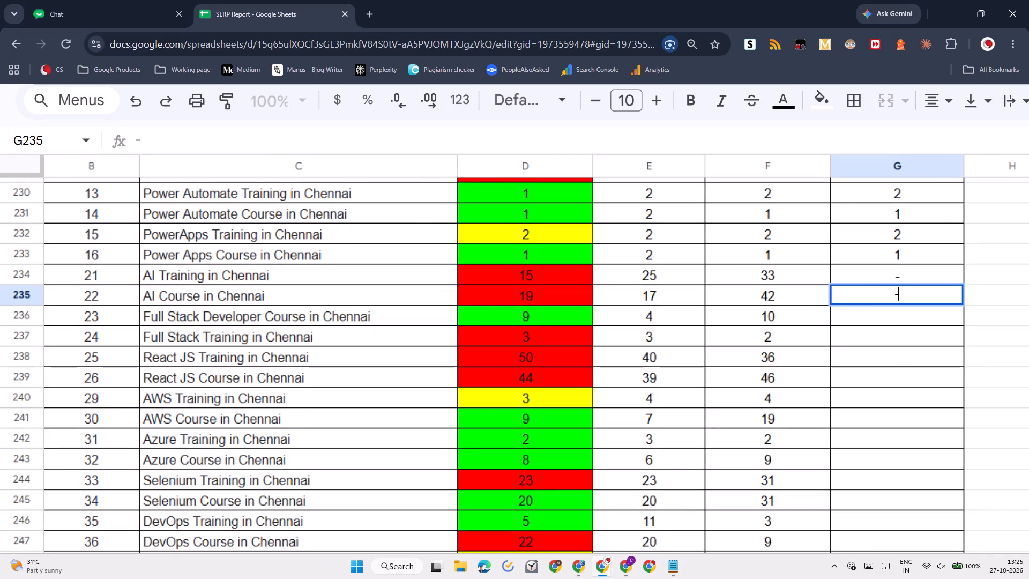
{"action": "key", "text": "Down"}
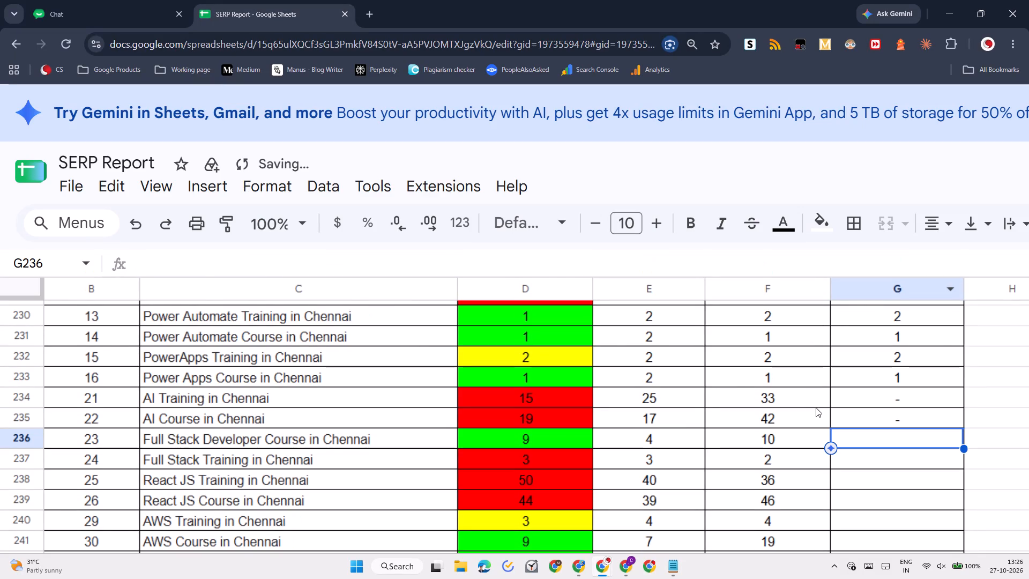
Select the Full Stack Developer Course in Chennai keyword cell for its mobile rank check.
{"action": "left_click", "coordinate": [349, 436]}
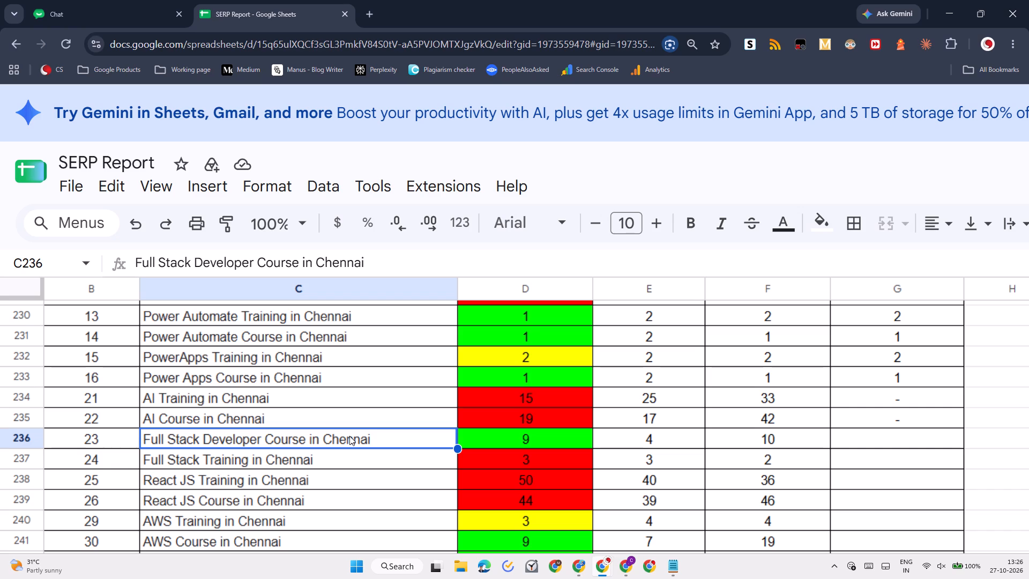
Enter 8 as the Oct 27 mobile search rank for Full Stack Training in Chennai.
{"action": "left_click", "coordinate": [345, 460]}
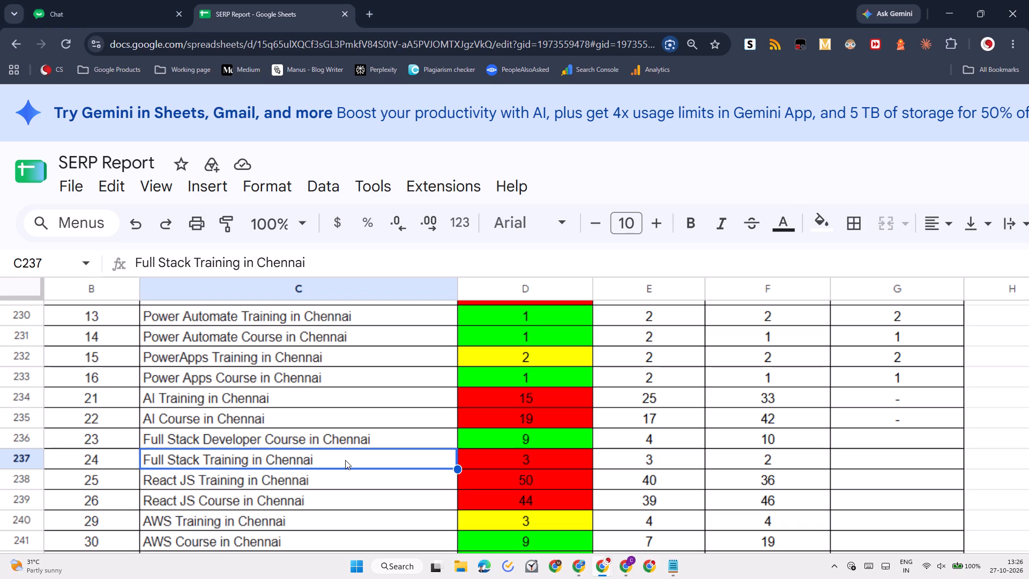
{"action": "key", "text": "Right"}
{"action": "key", "text": "Right"}
{"action": "key", "text": "Right"}
{"action": "key", "text": "Right"}
{"action": "key", "text": "8"}
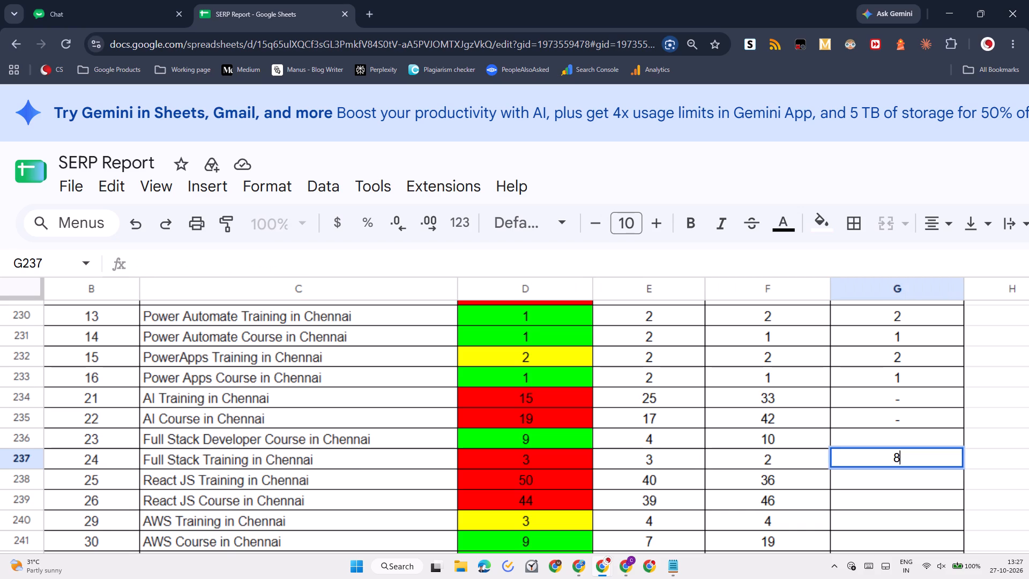
{"action": "key", "text": "Down"}
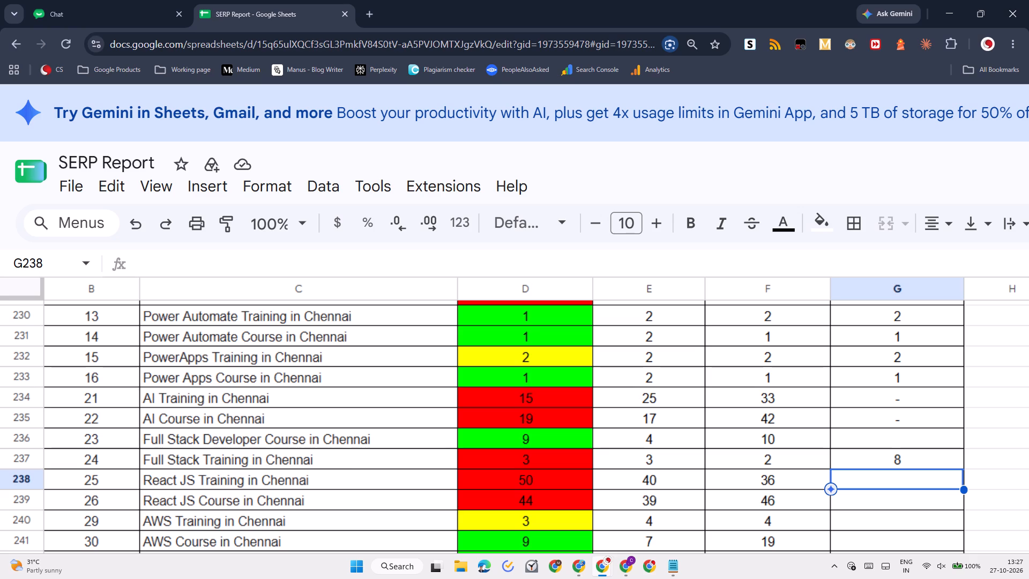
Enter 16 as the Oct 27 mobile search rank for React JS Training in Chennai.
{"action": "left_click", "coordinate": [273, 499]}
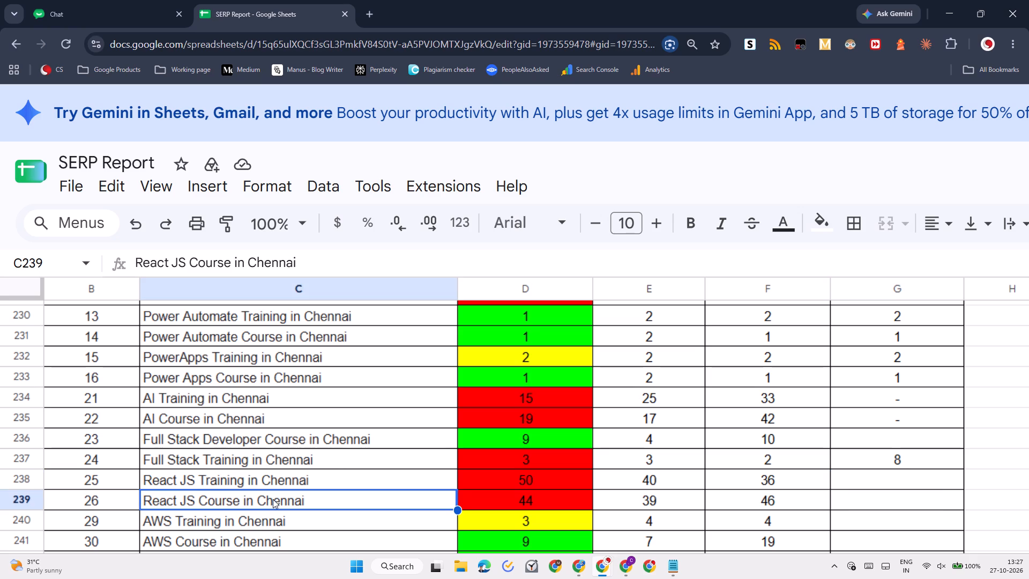
{"action": "left_click", "coordinate": [270, 487]}
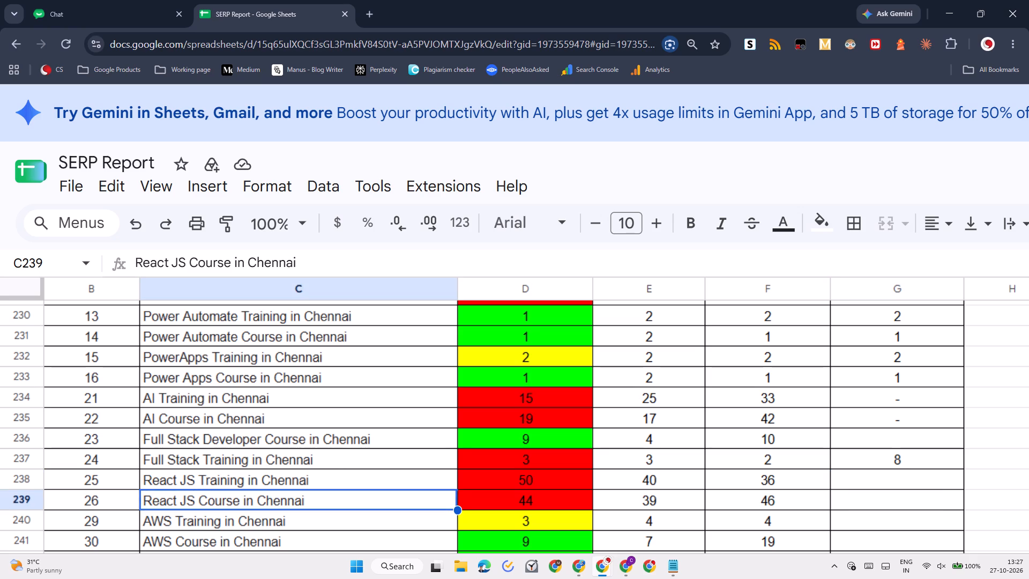
{"action": "left_click", "coordinate": [269, 487]}
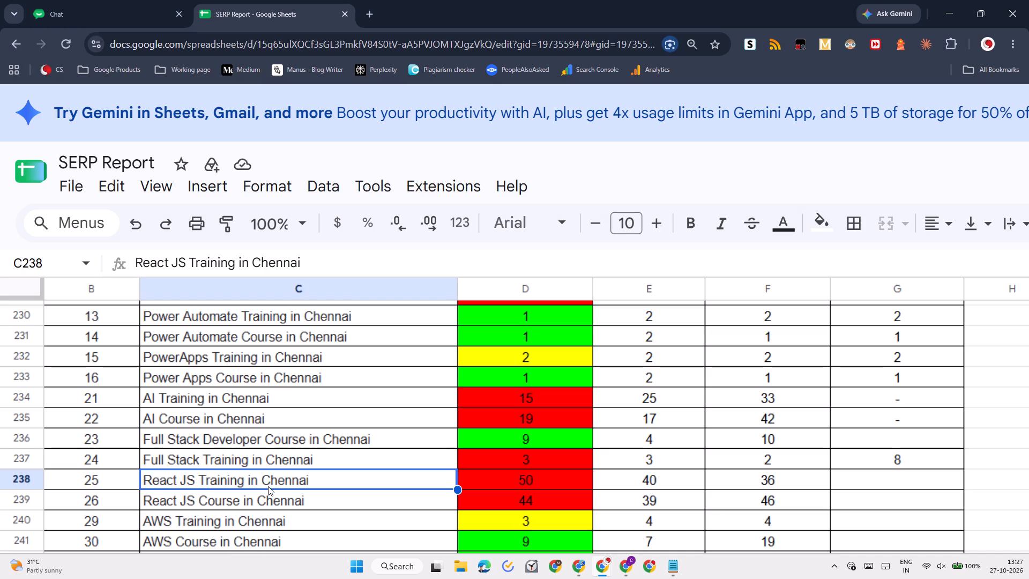
{"action": "left_click", "coordinate": [264, 471]}
{"action": "left_click", "coordinate": [267, 486]}
{"action": "left_click", "coordinate": [270, 484]}
{"action": "key", "text": "Right"}
{"action": "key", "text": "Right"}
{"action": "key", "text": "Right"}
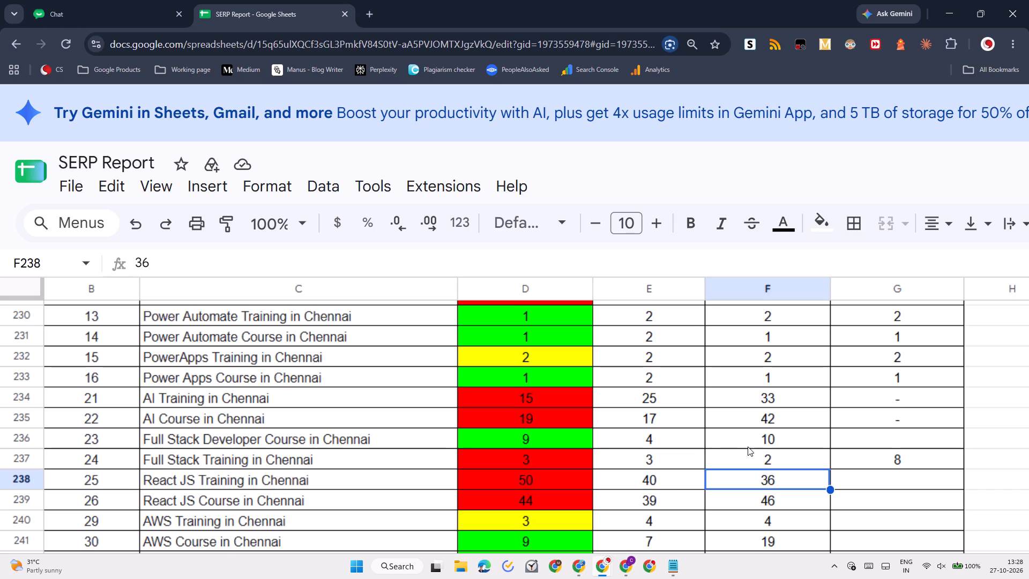
{"action": "key", "text": "Right"}
{"action": "type", "text": "16"}
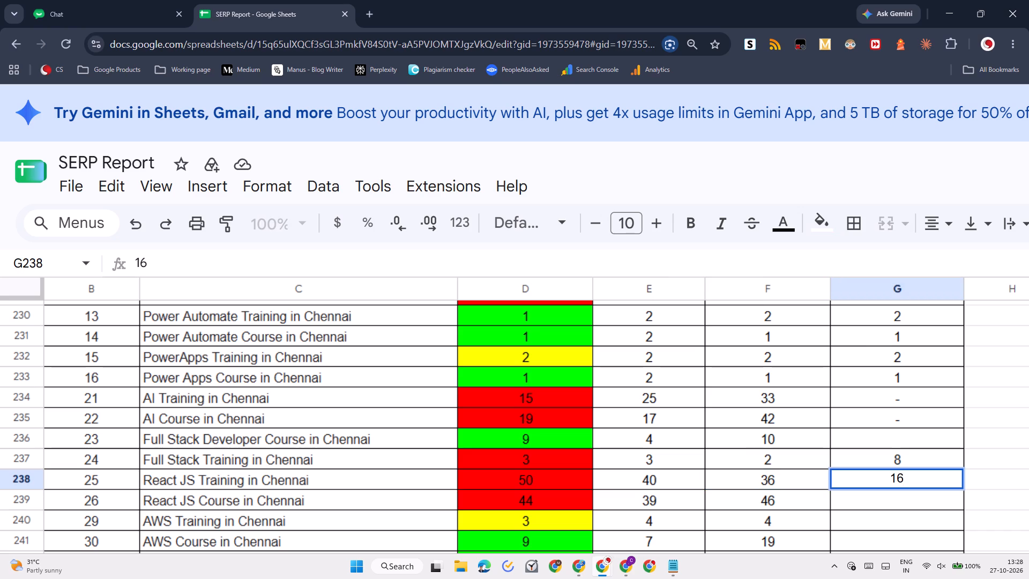
{"action": "key", "text": "Down"}
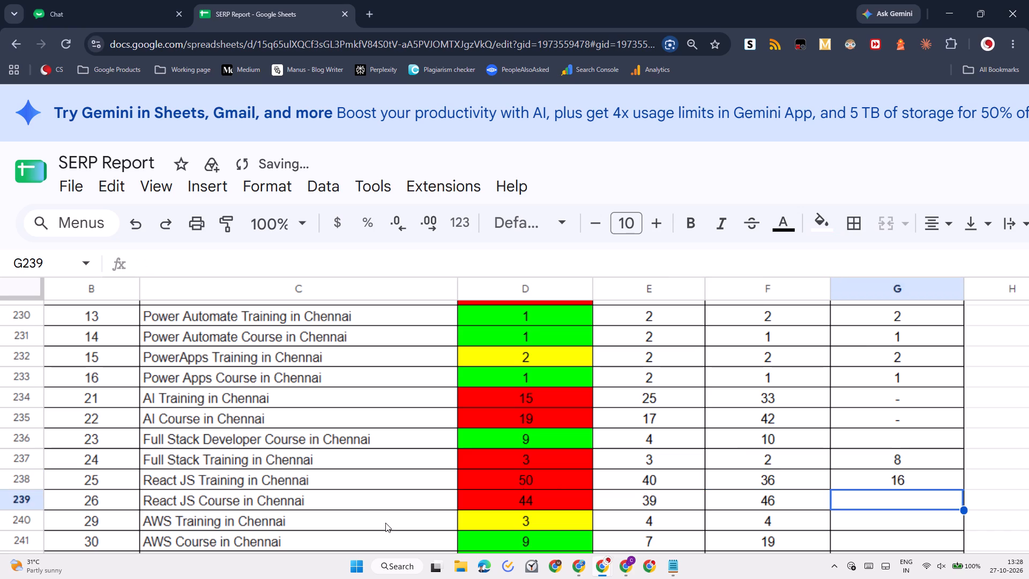
Select the React JS Course in Chennai keyword cell for its mobile rank check.
{"action": "left_click", "coordinate": [345, 504]}
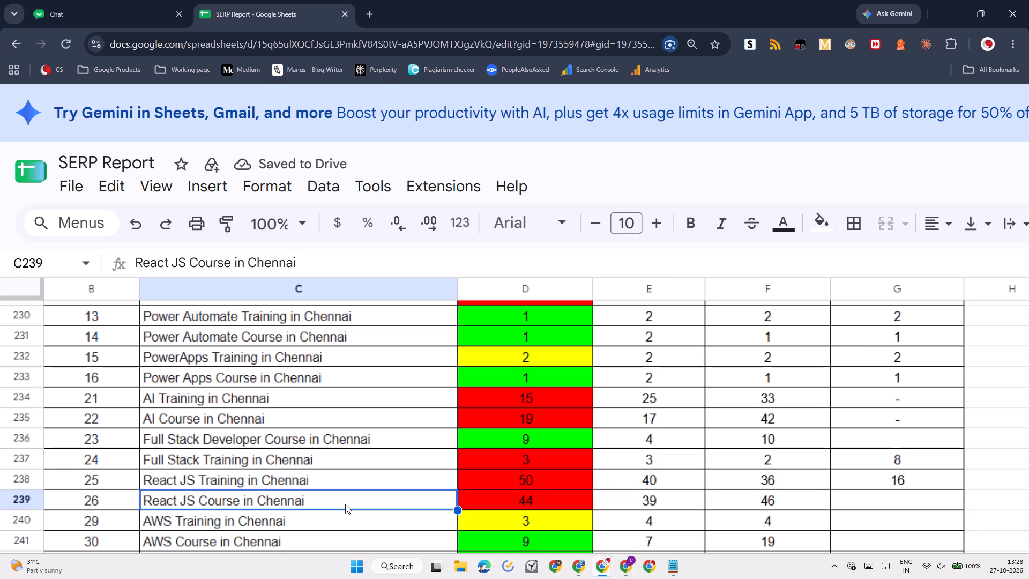
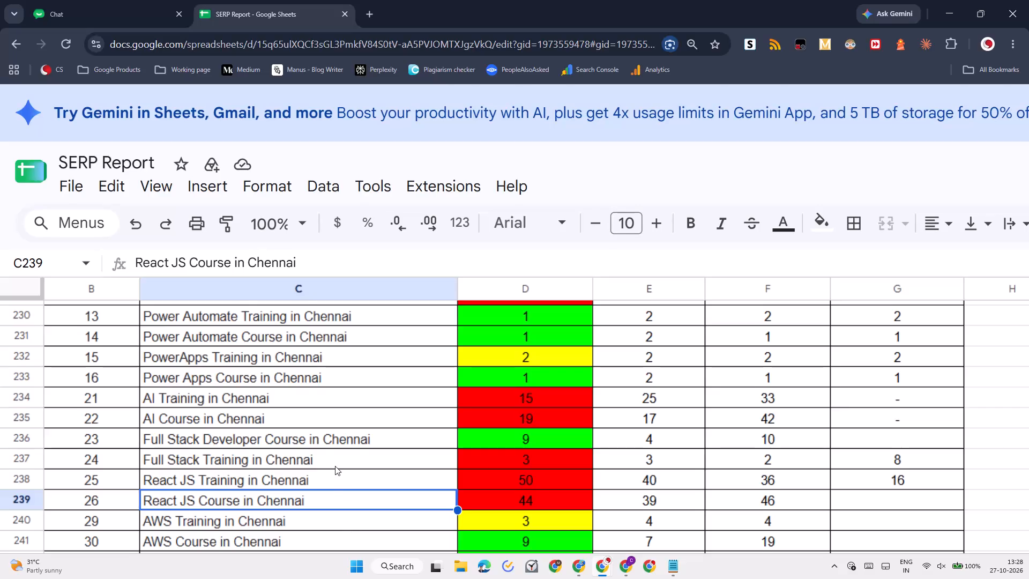
Enter a dash (-) as the Oct 27 mobile search rank for React JS Course in Chennai.
{"action": "scroll", "coordinate": [335, 466], "scroll_direction": "down", "scroll_amount": 1}
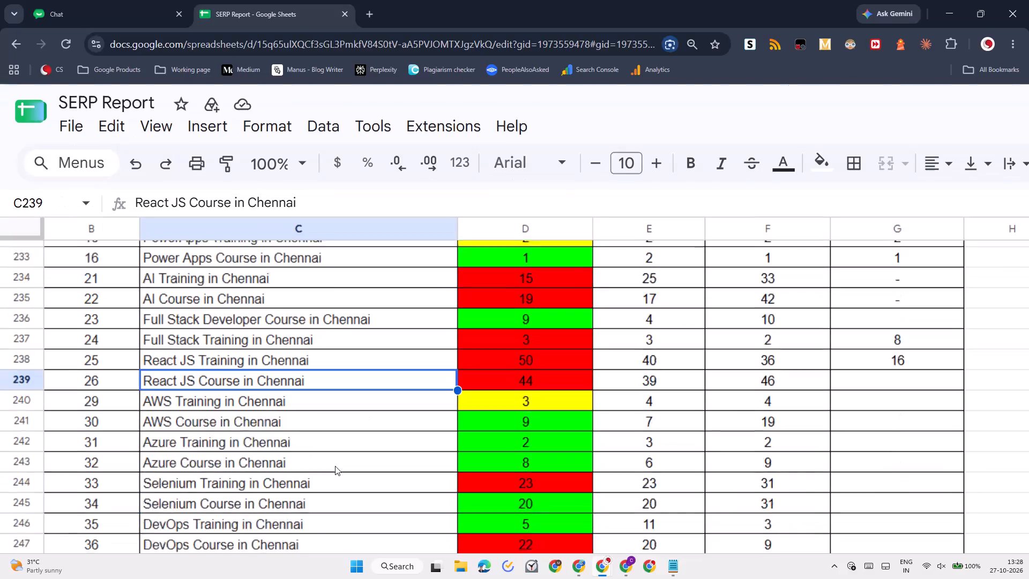
{"action": "scroll", "coordinate": [335, 466], "scroll_direction": "down", "scroll_amount": 1}
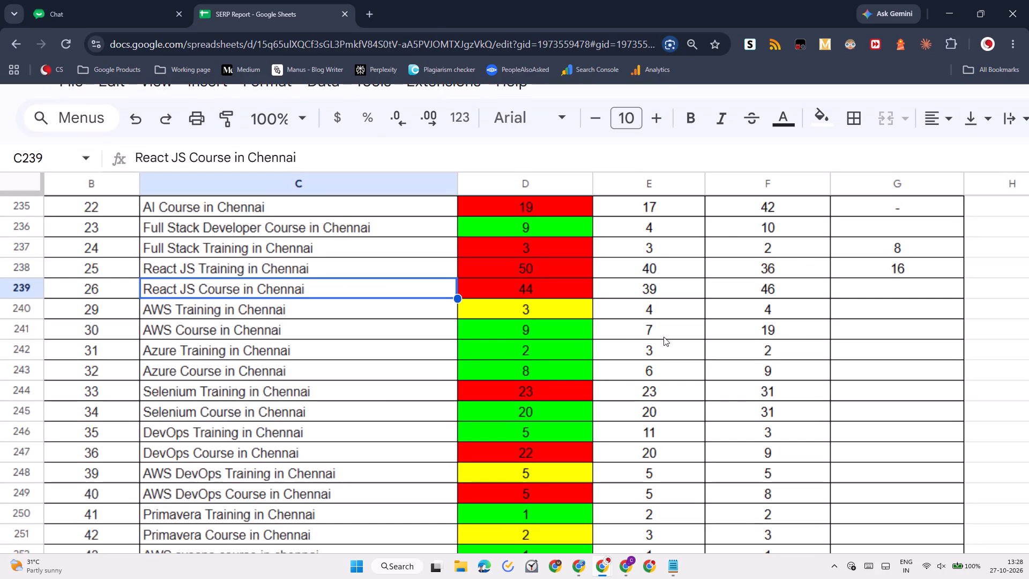
{"action": "left_click", "coordinate": [941, 287]}
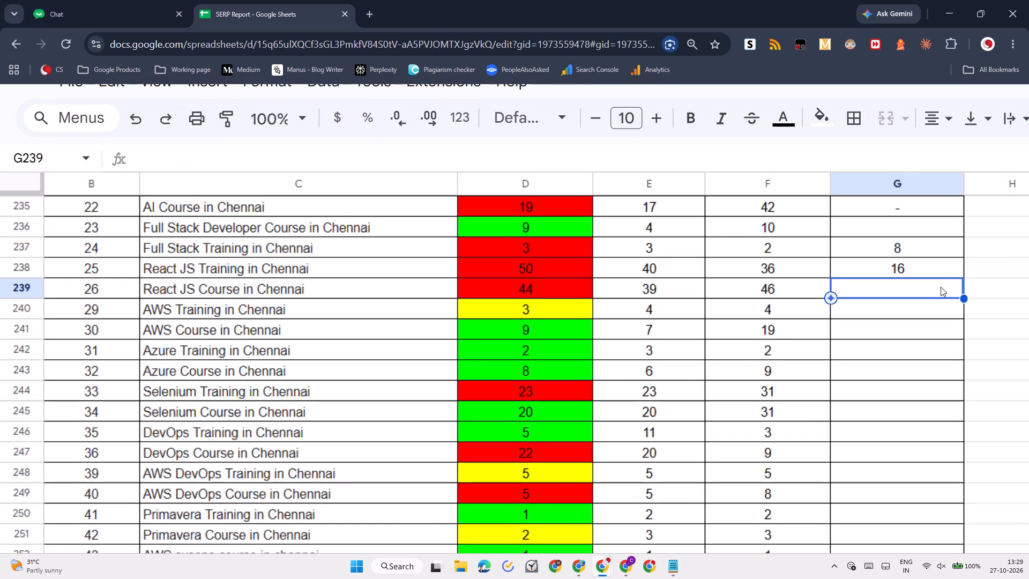
{"action": "key", "text": "minus"}
{"action": "key", "text": "Down"}
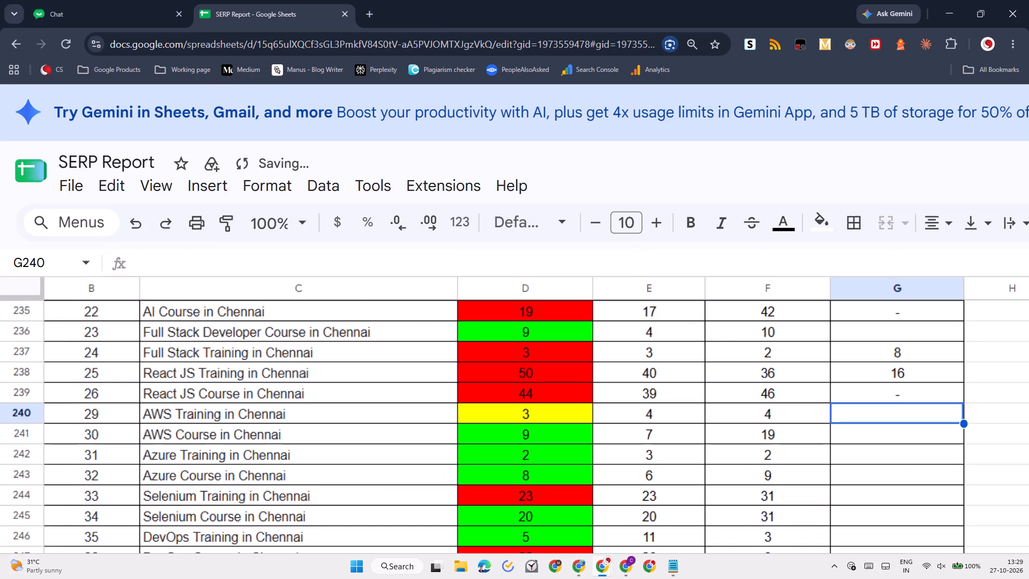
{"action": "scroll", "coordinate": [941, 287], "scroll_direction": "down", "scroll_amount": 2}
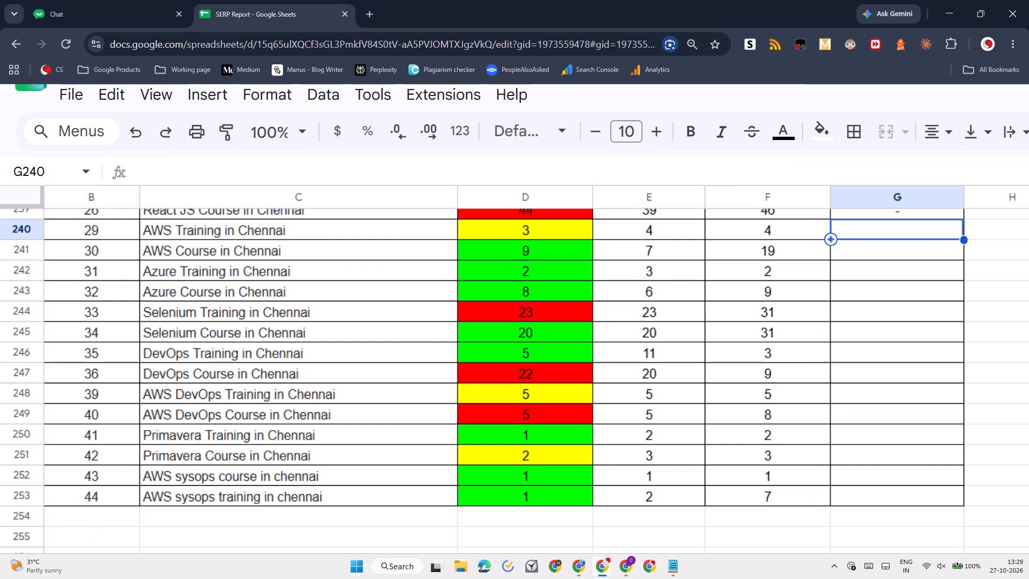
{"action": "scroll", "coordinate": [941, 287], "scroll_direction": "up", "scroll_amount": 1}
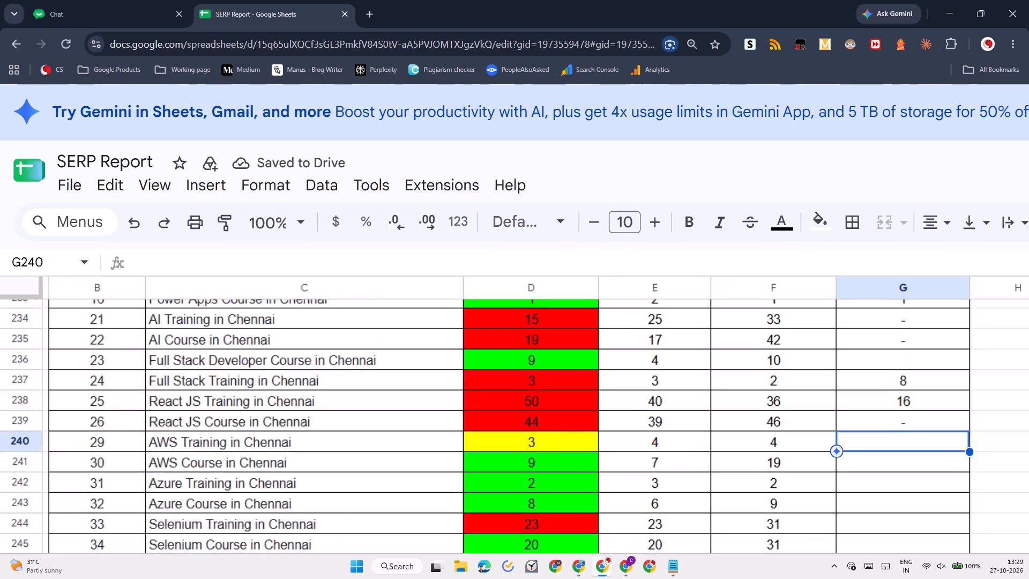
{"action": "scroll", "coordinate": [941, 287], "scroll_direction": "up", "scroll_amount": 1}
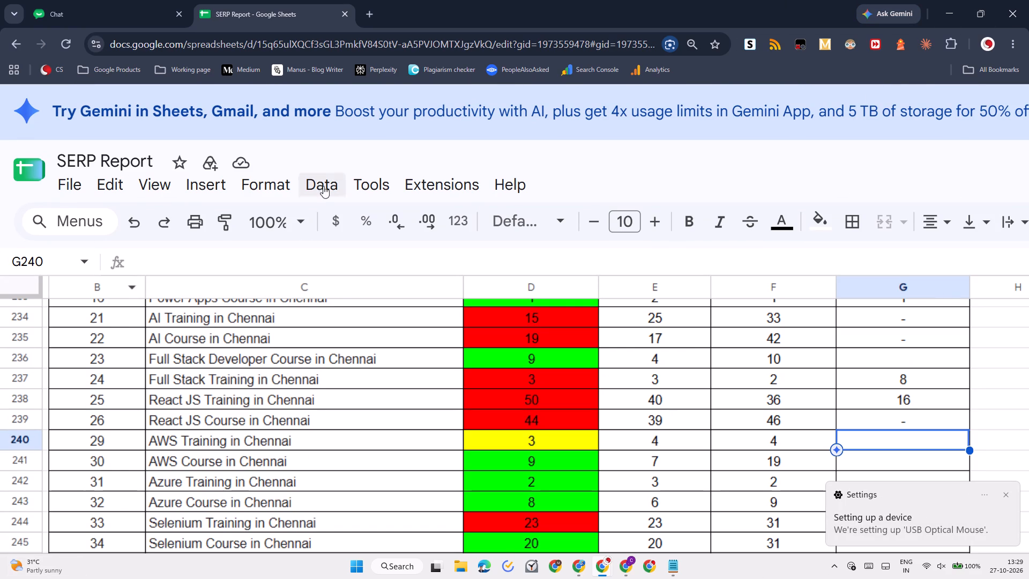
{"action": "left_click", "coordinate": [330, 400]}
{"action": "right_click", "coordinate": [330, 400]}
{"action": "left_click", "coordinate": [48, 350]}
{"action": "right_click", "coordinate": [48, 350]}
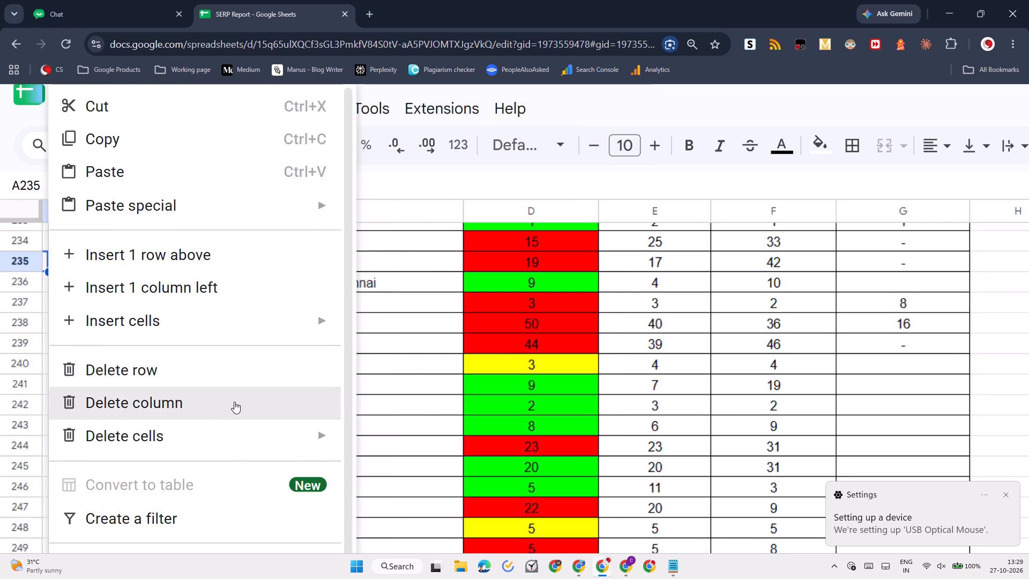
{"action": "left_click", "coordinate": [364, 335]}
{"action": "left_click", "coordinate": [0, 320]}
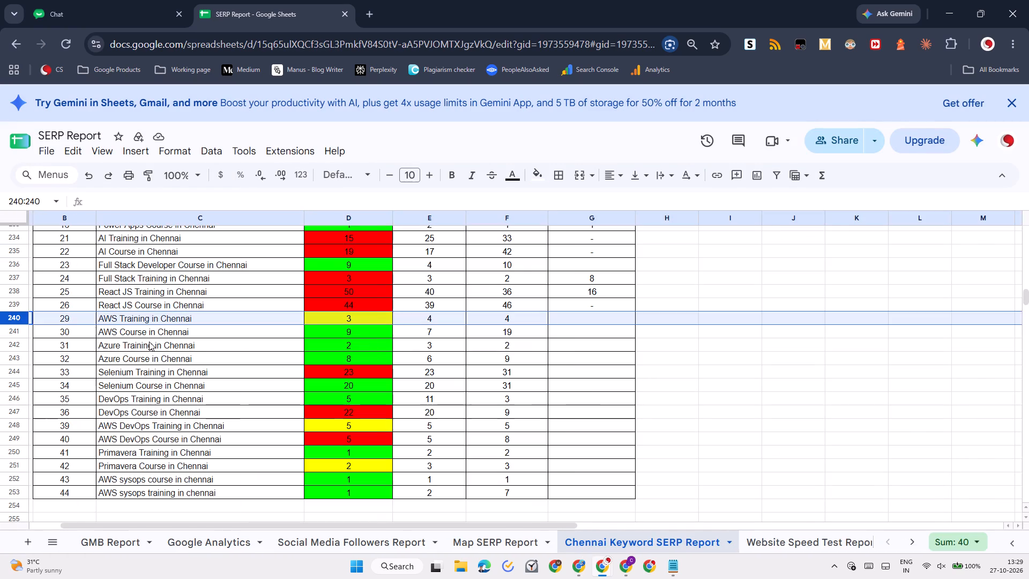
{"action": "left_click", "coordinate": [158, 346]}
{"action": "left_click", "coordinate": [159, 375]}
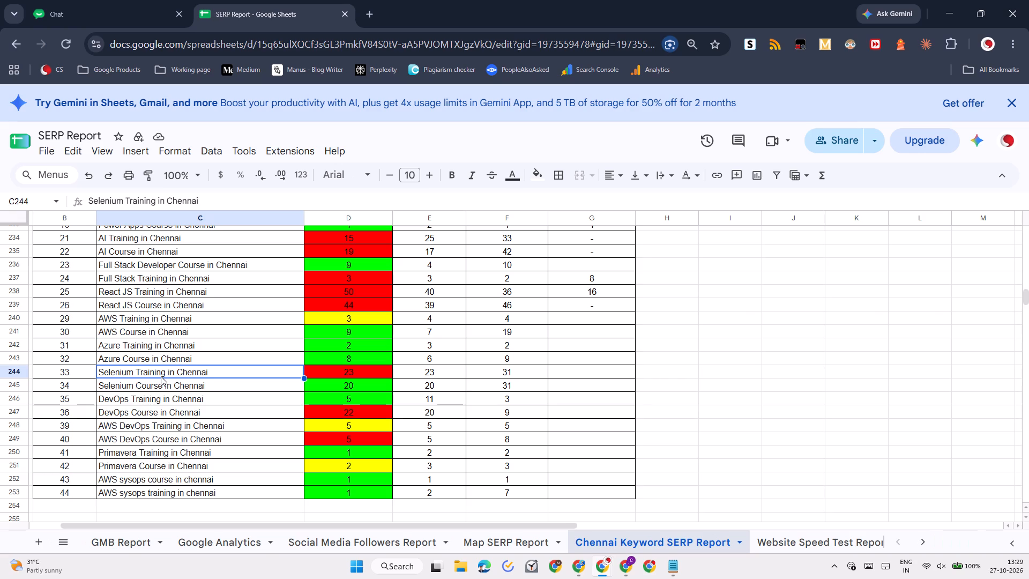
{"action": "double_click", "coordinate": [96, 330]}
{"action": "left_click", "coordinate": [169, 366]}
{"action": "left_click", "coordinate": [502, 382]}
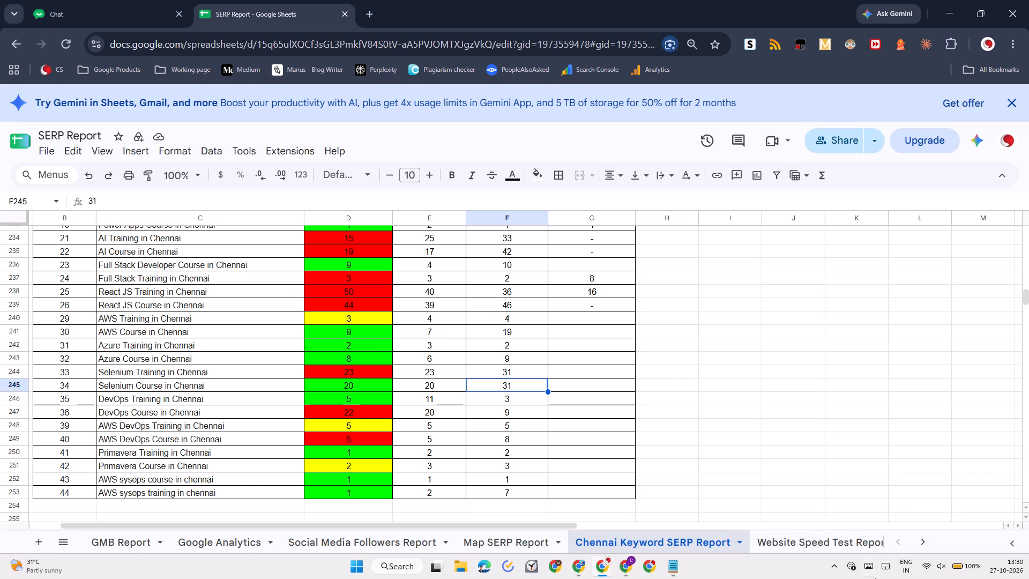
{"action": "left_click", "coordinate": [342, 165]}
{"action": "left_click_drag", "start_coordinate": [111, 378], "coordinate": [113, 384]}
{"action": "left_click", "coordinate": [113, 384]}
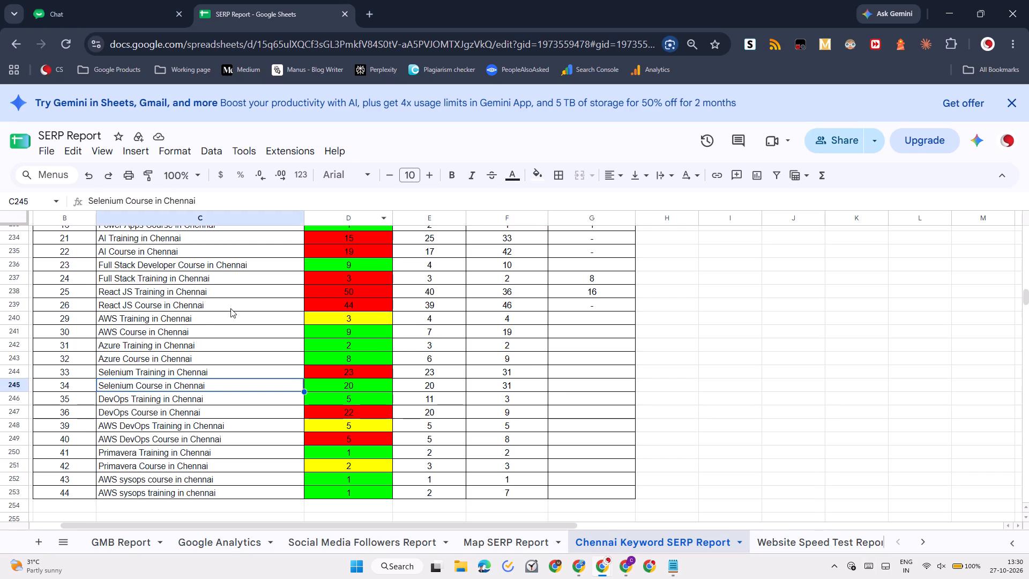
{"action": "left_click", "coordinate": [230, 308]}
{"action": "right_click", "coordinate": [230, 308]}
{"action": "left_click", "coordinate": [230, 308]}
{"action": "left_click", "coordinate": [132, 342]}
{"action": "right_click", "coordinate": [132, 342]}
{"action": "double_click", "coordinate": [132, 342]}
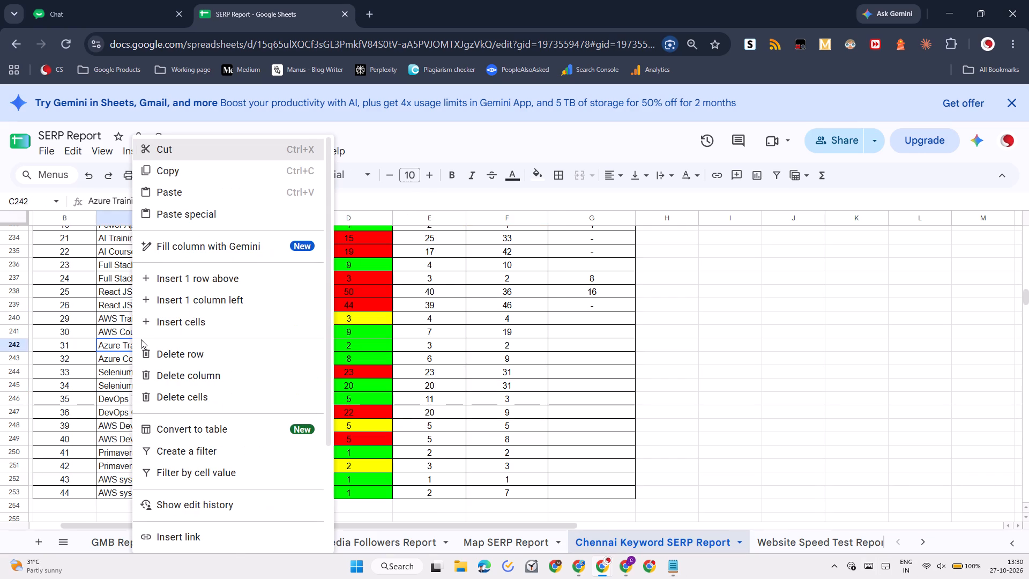
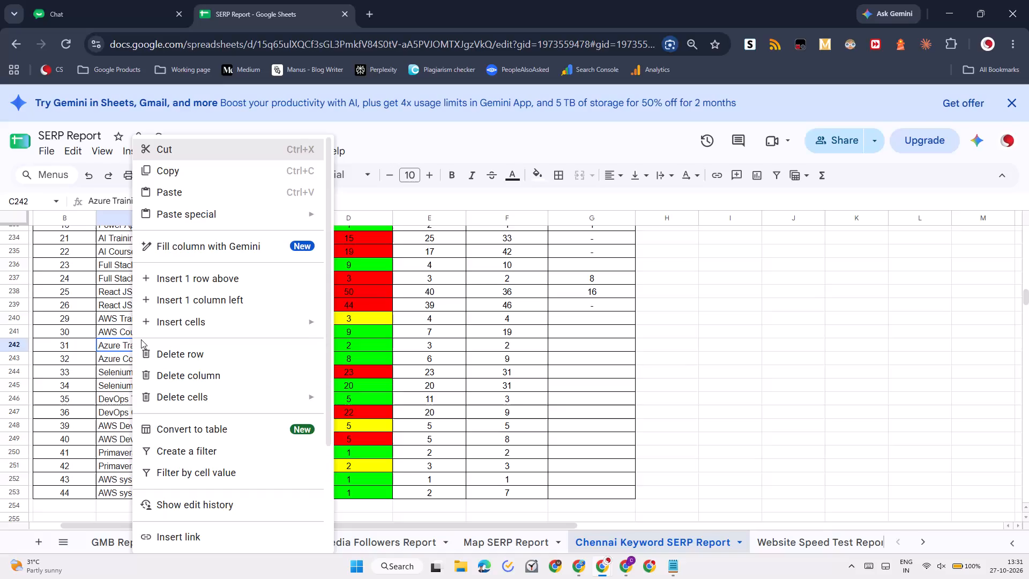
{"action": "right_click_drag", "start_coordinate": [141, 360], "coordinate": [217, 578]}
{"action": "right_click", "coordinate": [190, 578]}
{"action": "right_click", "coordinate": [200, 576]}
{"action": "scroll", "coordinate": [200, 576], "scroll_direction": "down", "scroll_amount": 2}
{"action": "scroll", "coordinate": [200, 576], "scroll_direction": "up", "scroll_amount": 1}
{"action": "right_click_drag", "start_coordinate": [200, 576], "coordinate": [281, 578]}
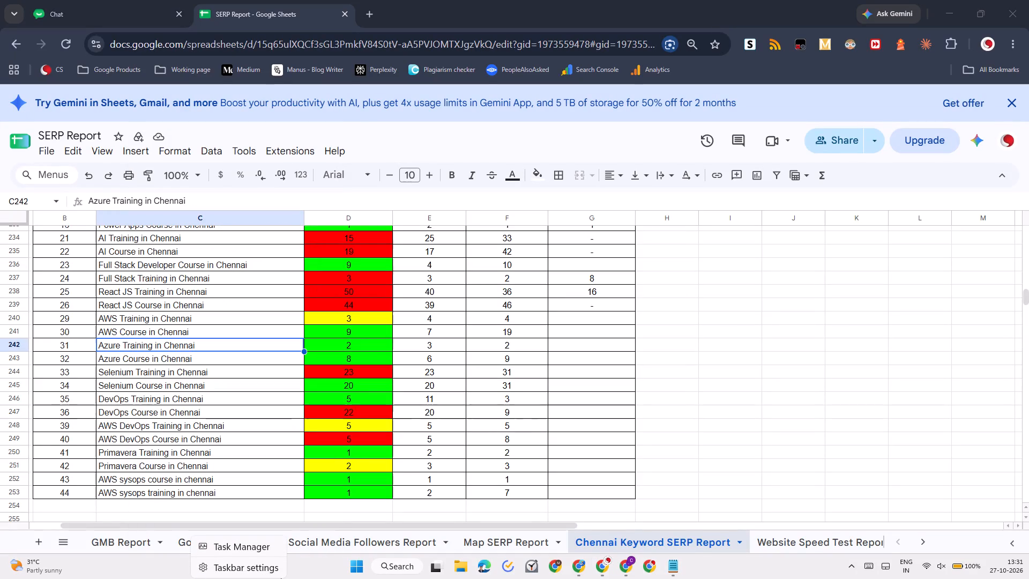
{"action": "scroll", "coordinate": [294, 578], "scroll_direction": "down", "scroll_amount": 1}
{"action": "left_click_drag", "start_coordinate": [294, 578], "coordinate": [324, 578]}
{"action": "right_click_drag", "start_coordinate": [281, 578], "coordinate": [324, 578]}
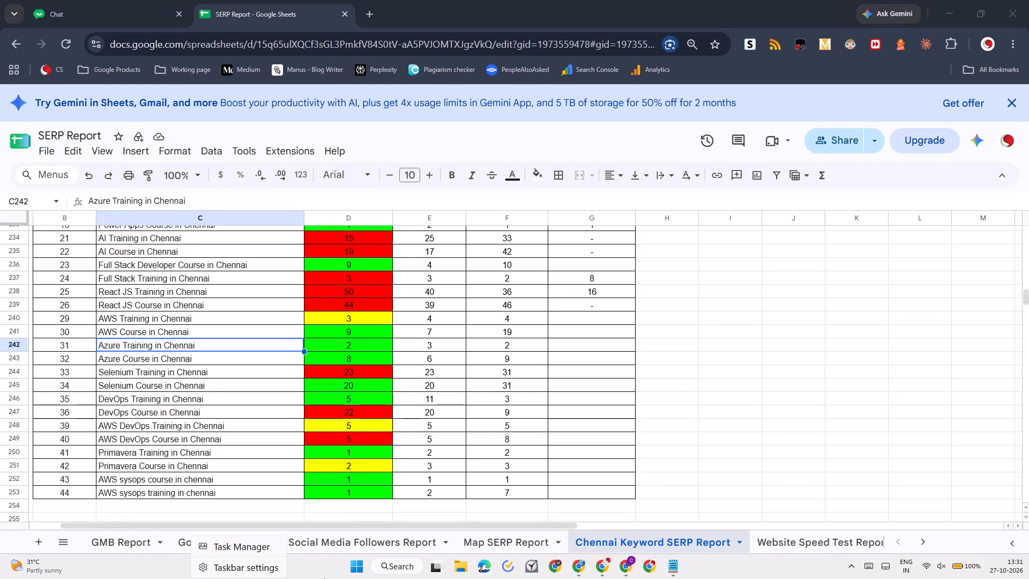
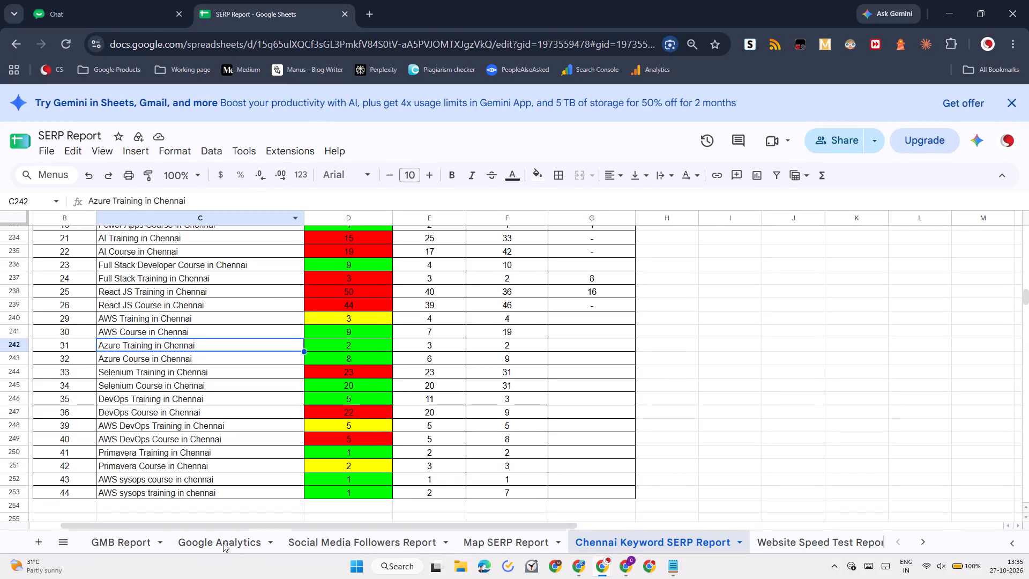
Examine the latest Chennai keyword ranking table for blank entries in column G, including the Full Stack Developer Course row.
{"action": "left_click", "coordinate": [422, 338]}
{"action": "scroll", "coordinate": [428, 372], "scroll_direction": "down", "scroll_amount": 1}
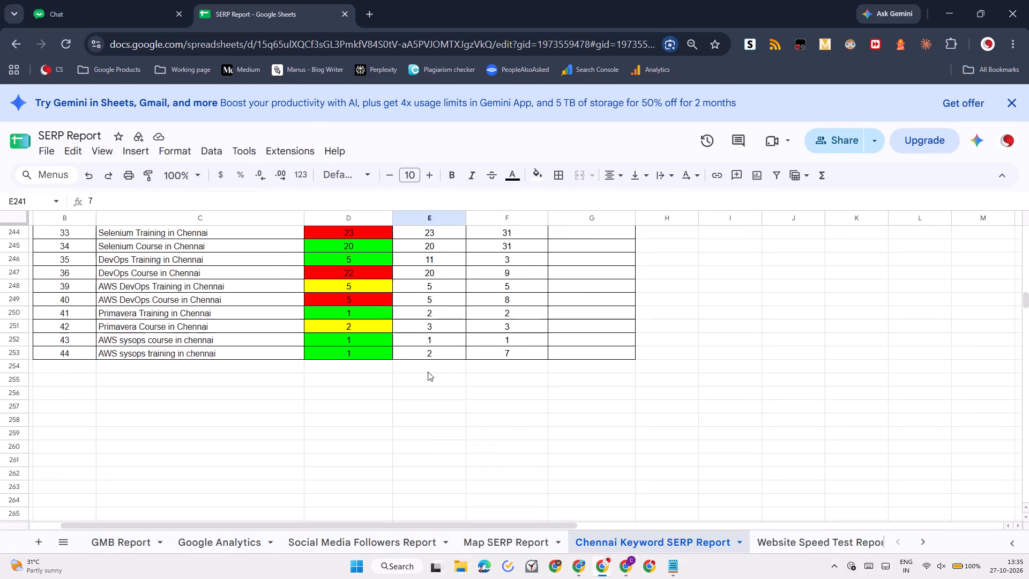
{"action": "scroll", "coordinate": [428, 372], "scroll_direction": "up", "scroll_amount": 1}
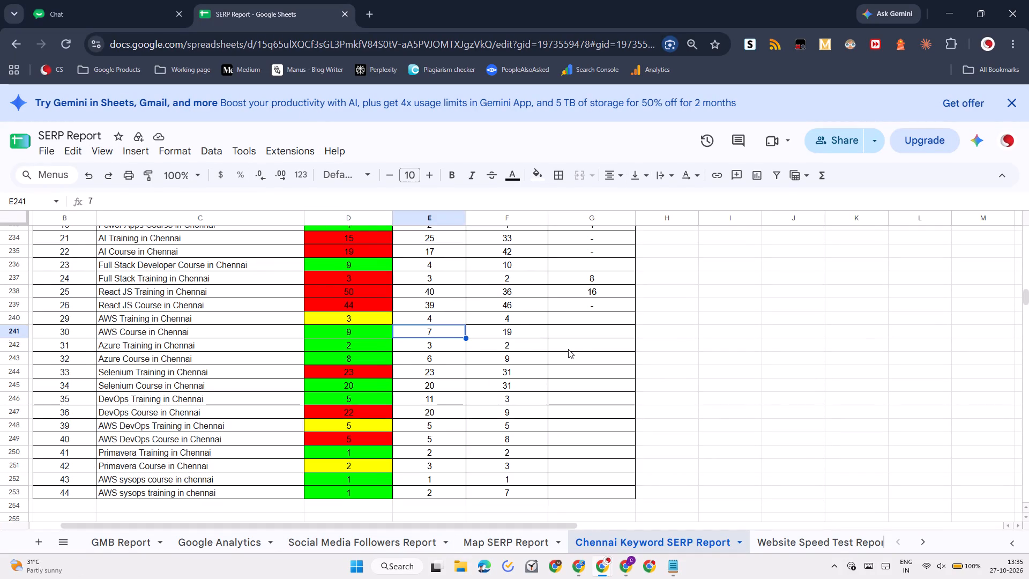
{"action": "double_click", "coordinate": [711, 316]}
{"action": "scroll", "coordinate": [703, 342], "scroll_direction": "up", "scroll_amount": 1}
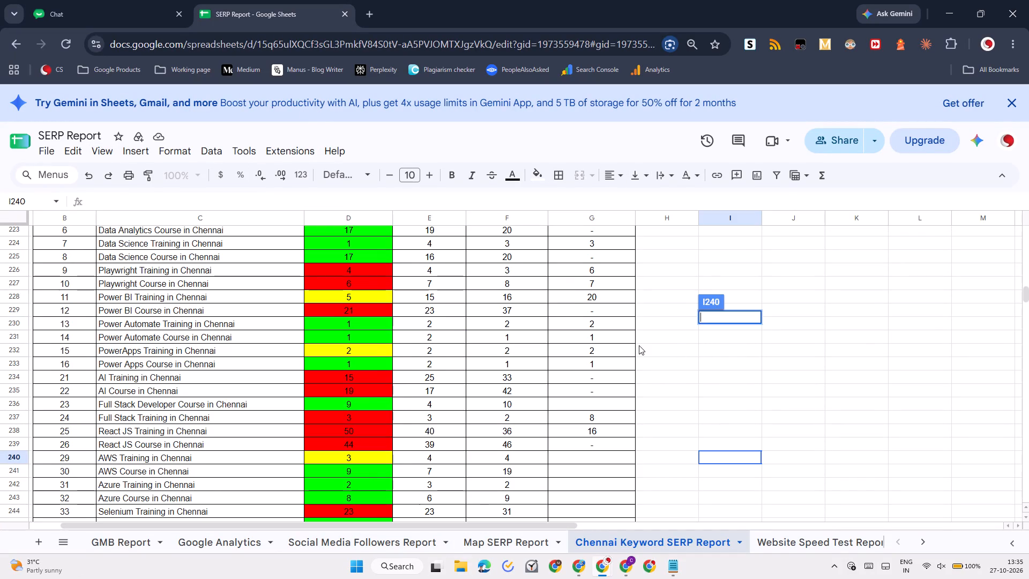
{"action": "double_click", "coordinate": [639, 345]}
{"action": "double_click", "coordinate": [577, 390]}
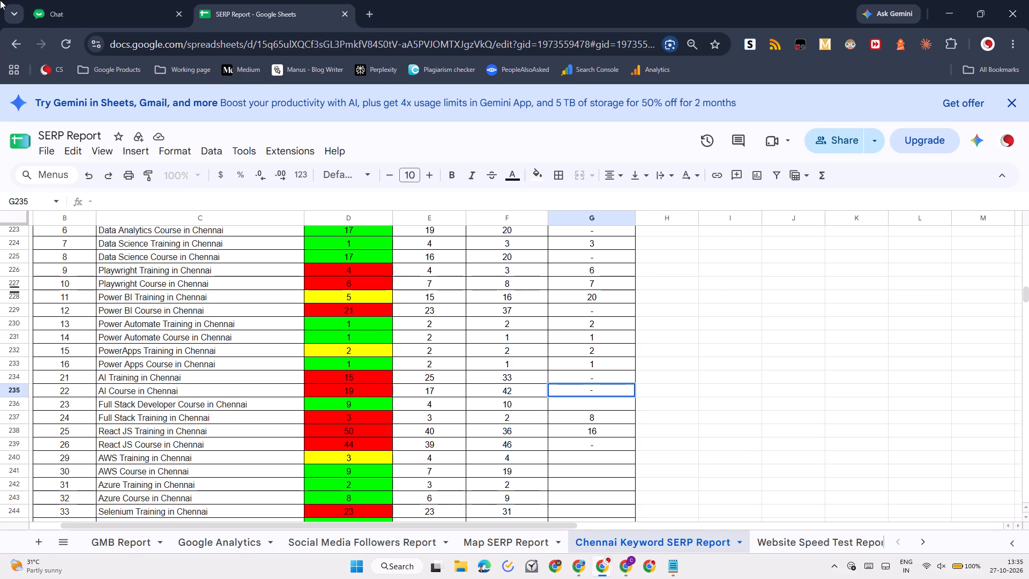
{"action": "left_click", "coordinate": [575, 427]}
{"action": "left_click", "coordinate": [572, 400]}
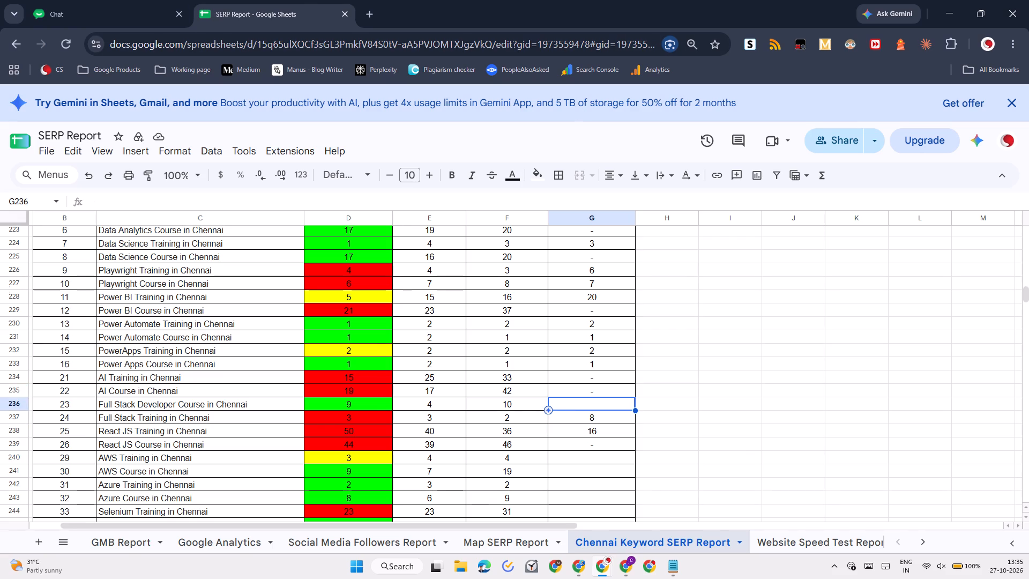
Select the keyword "Full Stack Developer Course in Chennai" in the ranking table.
{"action": "left_click", "coordinate": [182, 402]}
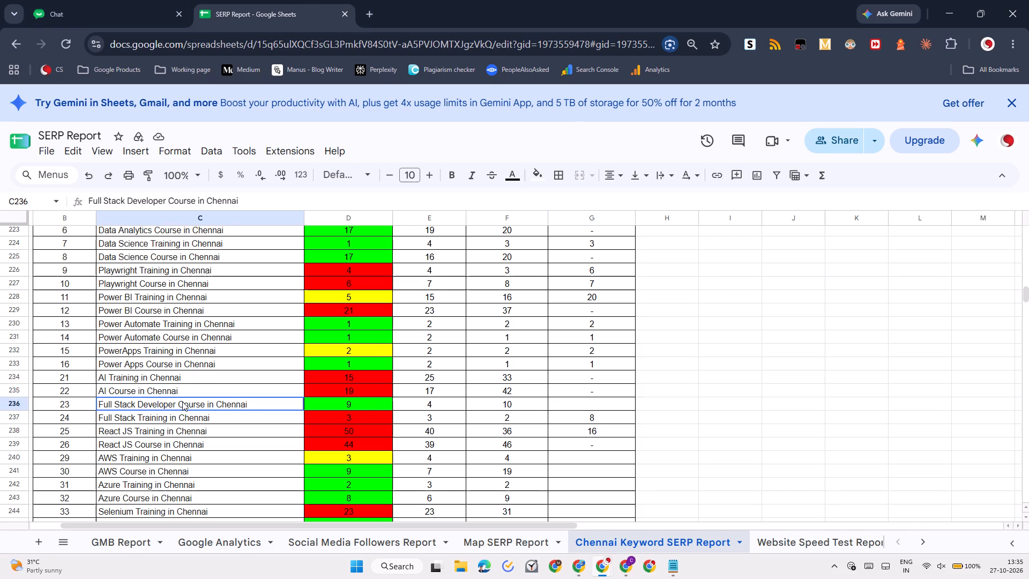
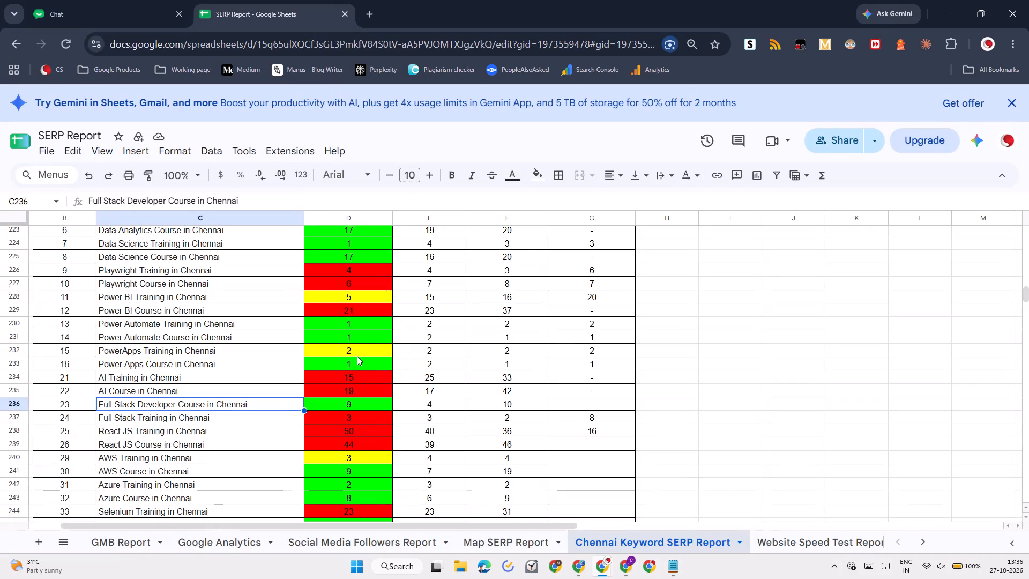
Convert the latest Chennai keyword ranking range B217:G253 into a table.
{"action": "left_click", "coordinate": [382, 423]}
{"action": "right_click", "coordinate": [382, 423]}
{"action": "left_click", "coordinate": [382, 423]}
{"action": "left_click", "coordinate": [520, 404]}
{"action": "right_click", "coordinate": [520, 405]}
{"action": "left_click", "coordinate": [520, 405]}
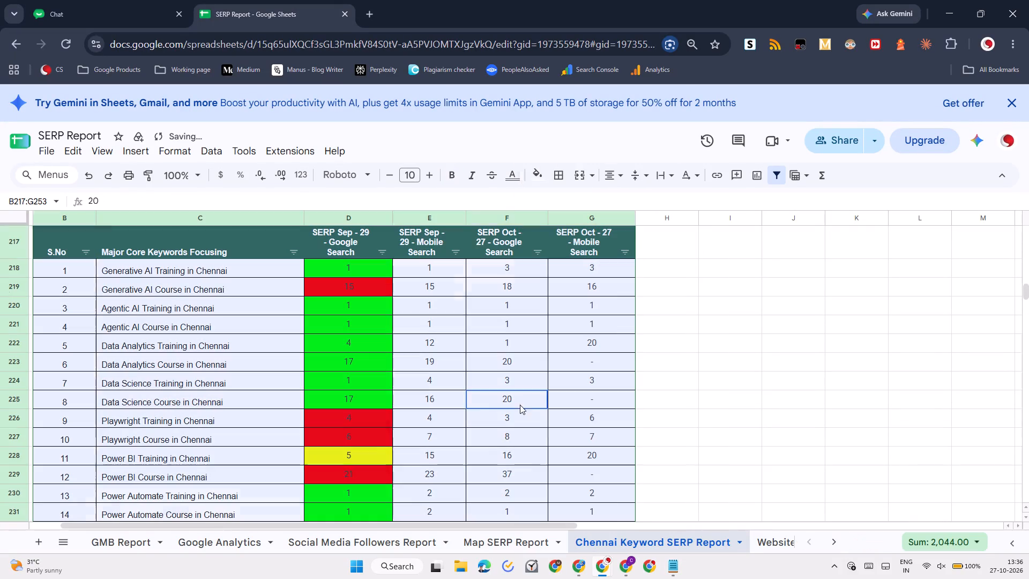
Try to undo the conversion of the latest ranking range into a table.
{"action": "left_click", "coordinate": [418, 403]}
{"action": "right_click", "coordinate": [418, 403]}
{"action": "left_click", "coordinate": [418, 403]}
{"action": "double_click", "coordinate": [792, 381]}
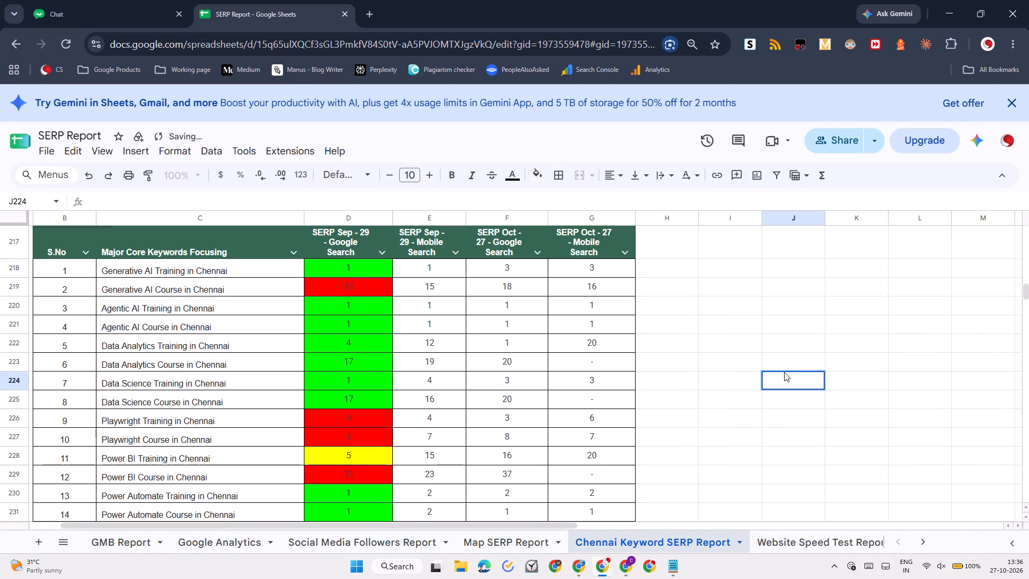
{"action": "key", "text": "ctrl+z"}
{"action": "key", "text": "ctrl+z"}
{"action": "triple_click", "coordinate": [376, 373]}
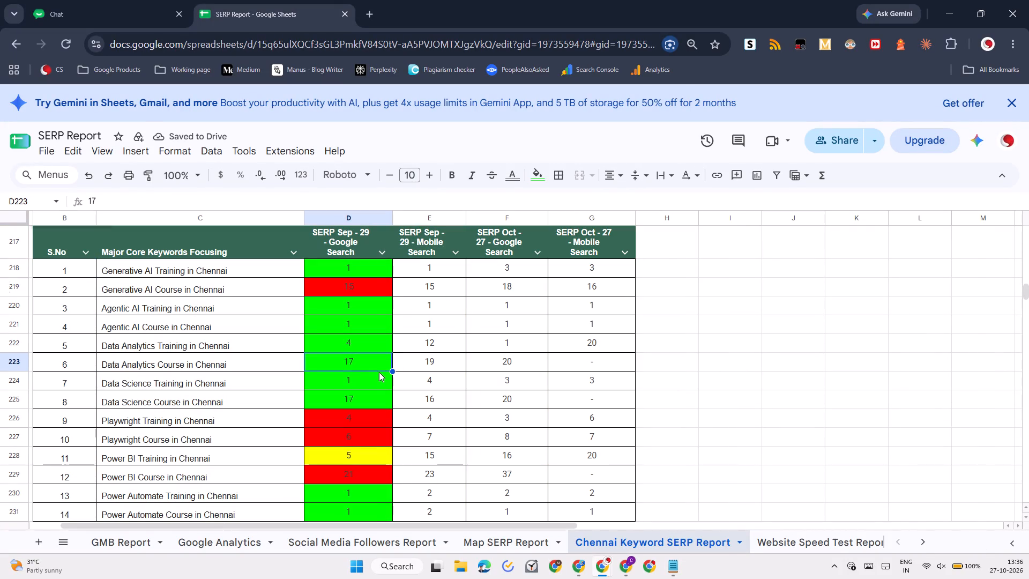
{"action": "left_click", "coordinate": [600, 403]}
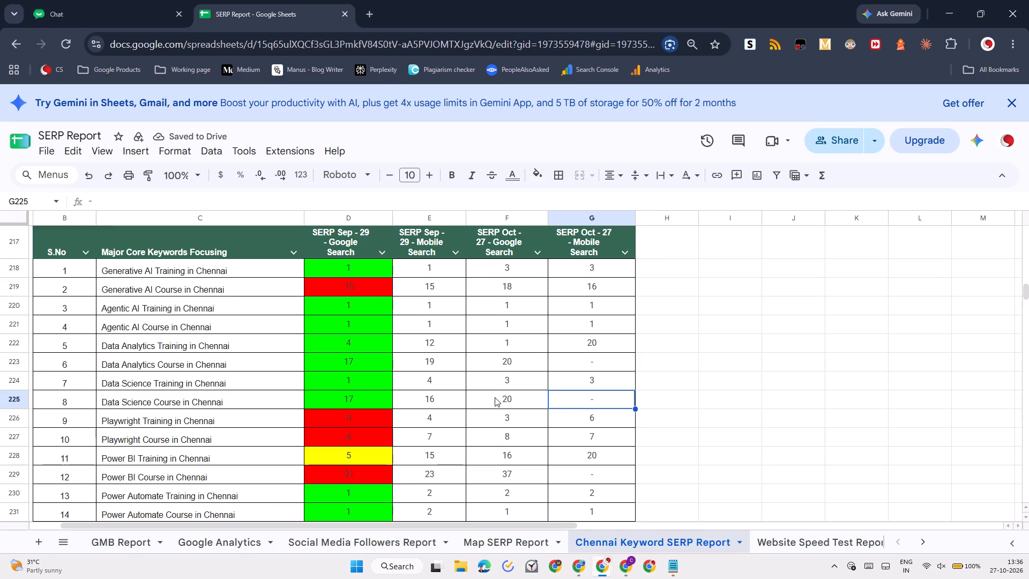
Examine the converted ranking table from its header to its last keyword row, AWS sysops training in chennai.
{"action": "scroll", "coordinate": [495, 397], "scroll_direction": "down", "scroll_amount": 2}
{"action": "left_click", "coordinate": [494, 398]}
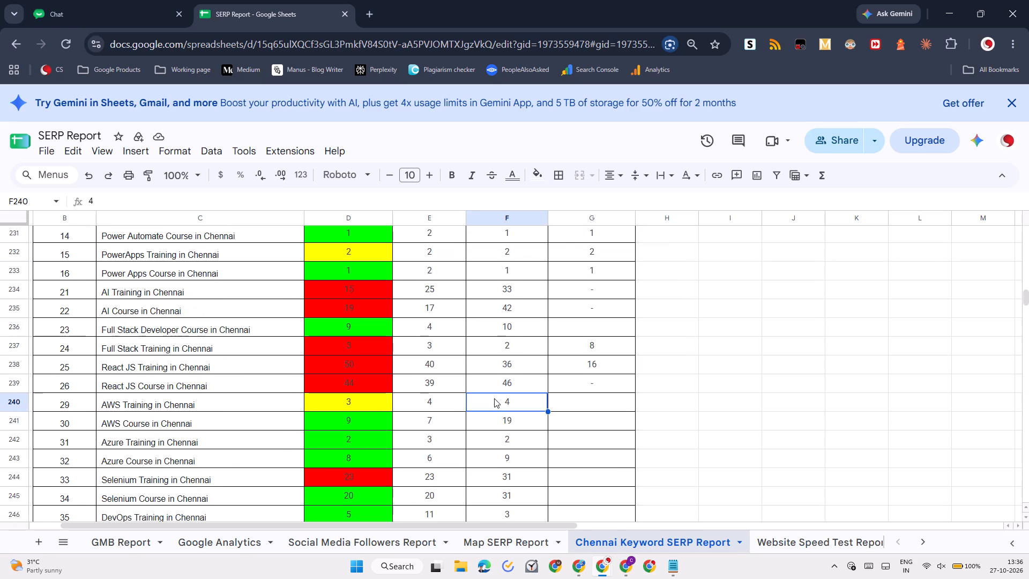
{"action": "scroll", "coordinate": [504, 439], "scroll_direction": "down", "scroll_amount": 1}
{"action": "scroll", "coordinate": [504, 439], "scroll_direction": "up", "scroll_amount": 1}
{"action": "scroll", "coordinate": [504, 439], "scroll_direction": "down", "scroll_amount": 1}
{"action": "scroll", "coordinate": [511, 430], "scroll_direction": "up", "scroll_amount": 1}
{"action": "scroll", "coordinate": [511, 430], "scroll_direction": "down", "scroll_amount": 2}
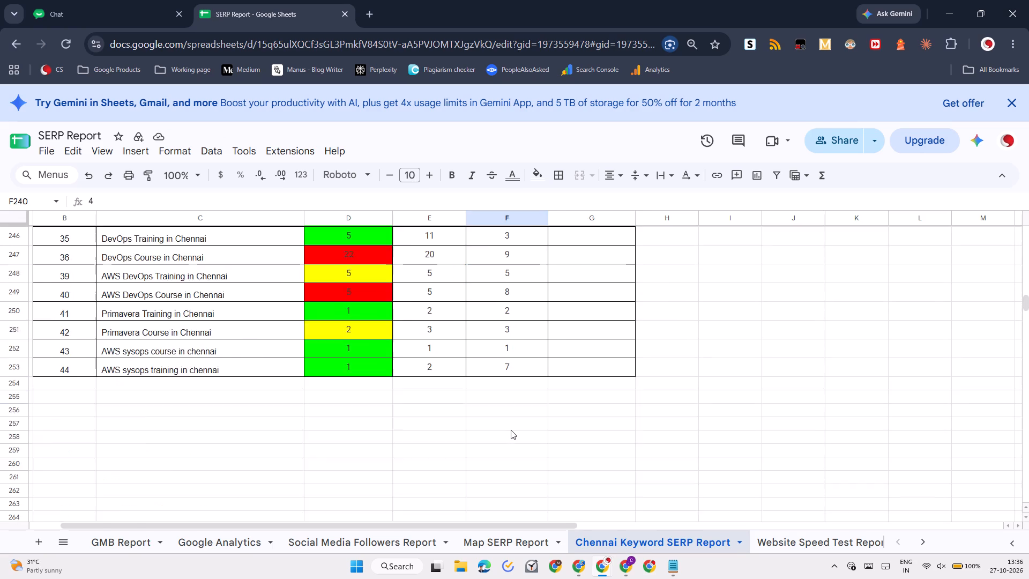
{"action": "scroll", "coordinate": [511, 430], "scroll_direction": "up", "scroll_amount": 1}
{"action": "left_click", "coordinate": [1028, 276]}
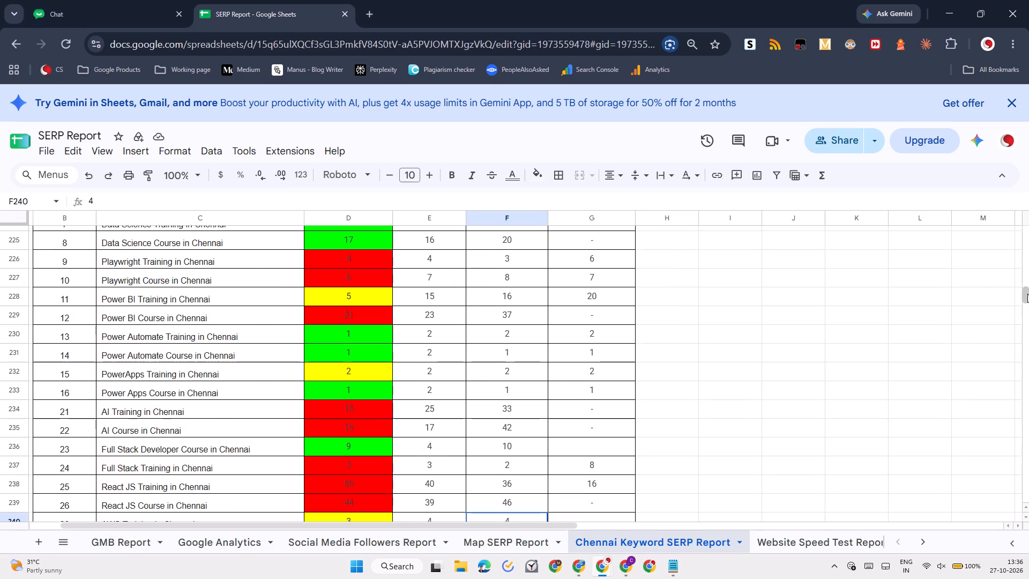
{"action": "left_click", "coordinate": [1027, 291]}
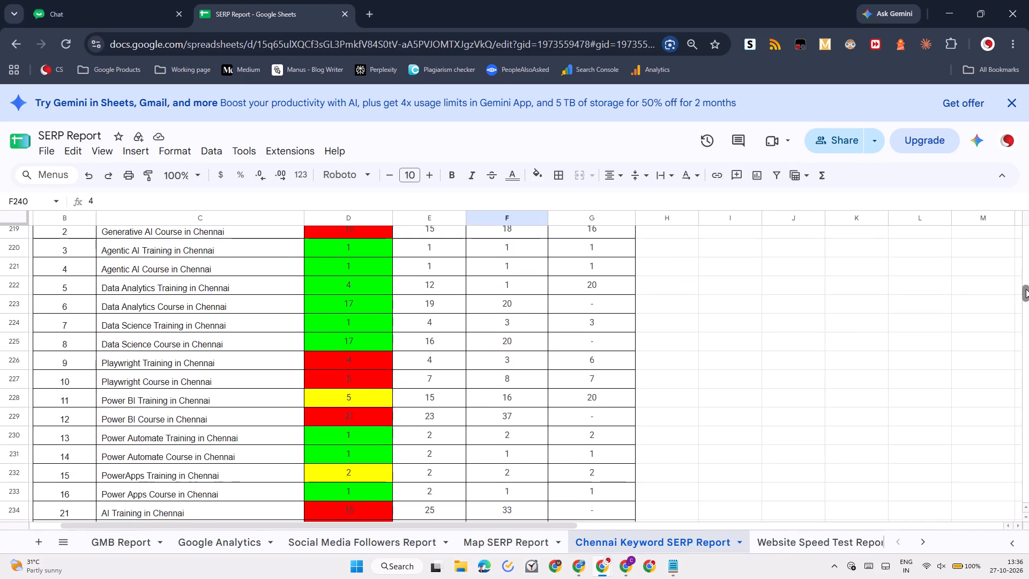
{"action": "left_click", "coordinate": [1025, 287]}
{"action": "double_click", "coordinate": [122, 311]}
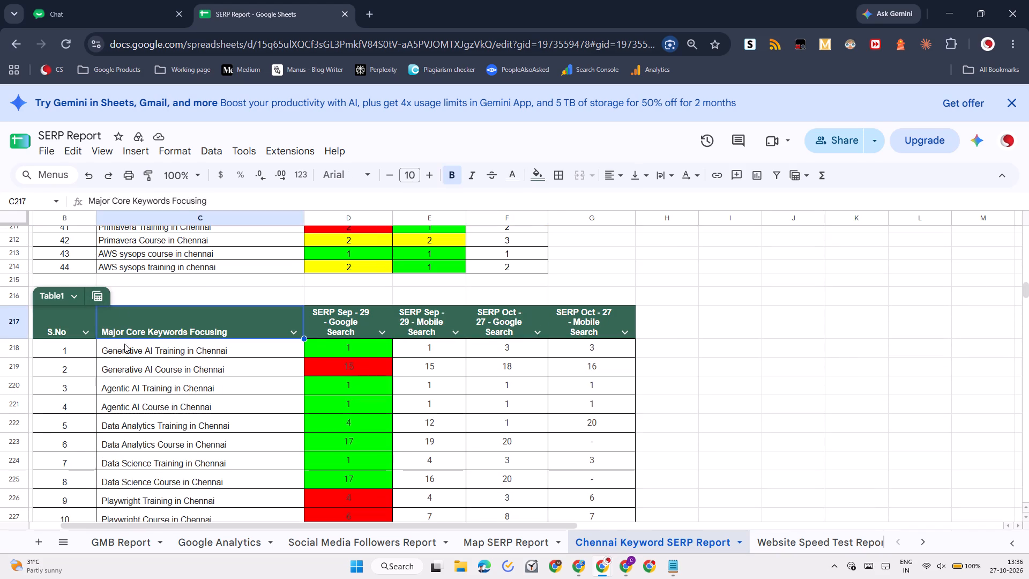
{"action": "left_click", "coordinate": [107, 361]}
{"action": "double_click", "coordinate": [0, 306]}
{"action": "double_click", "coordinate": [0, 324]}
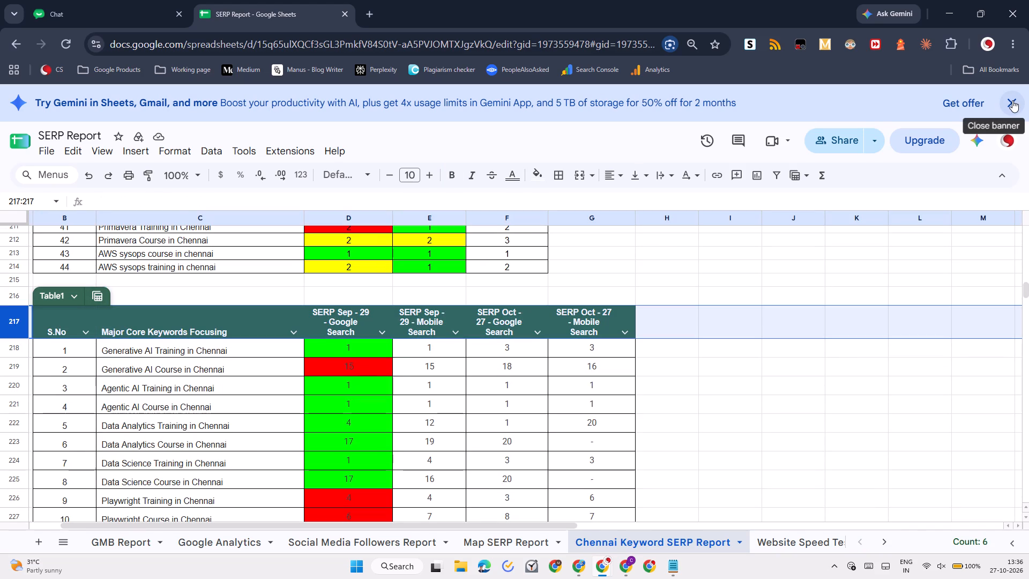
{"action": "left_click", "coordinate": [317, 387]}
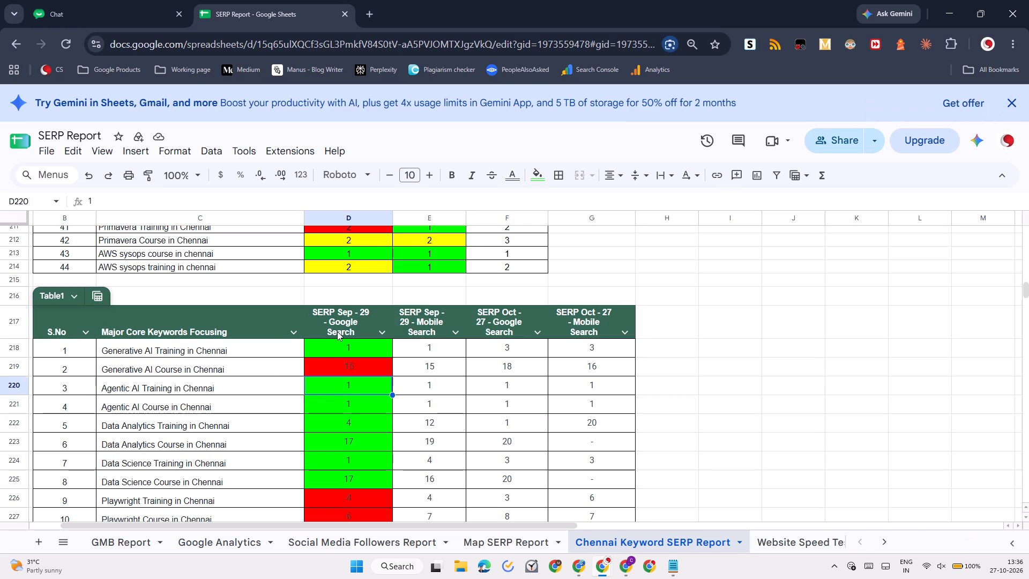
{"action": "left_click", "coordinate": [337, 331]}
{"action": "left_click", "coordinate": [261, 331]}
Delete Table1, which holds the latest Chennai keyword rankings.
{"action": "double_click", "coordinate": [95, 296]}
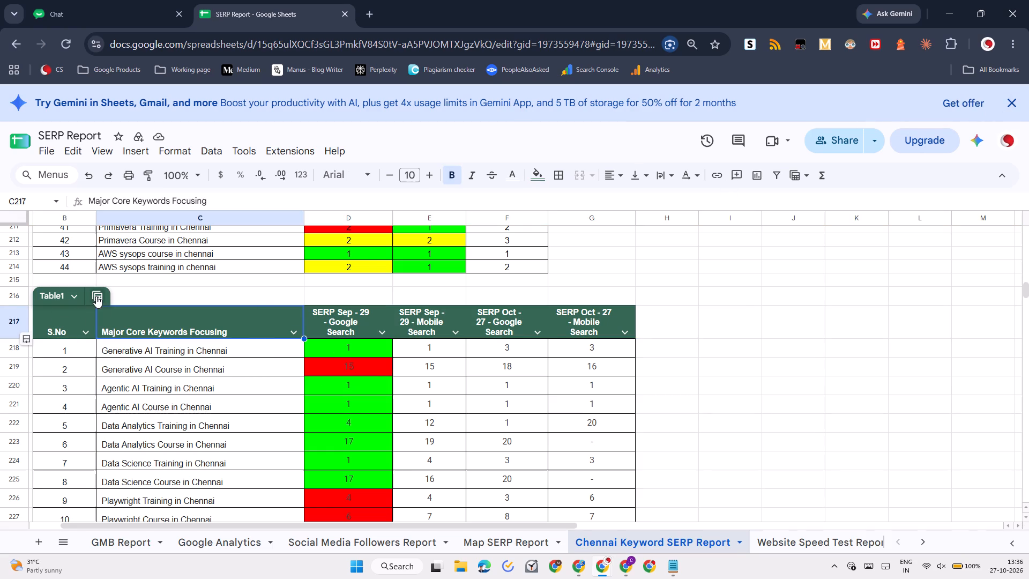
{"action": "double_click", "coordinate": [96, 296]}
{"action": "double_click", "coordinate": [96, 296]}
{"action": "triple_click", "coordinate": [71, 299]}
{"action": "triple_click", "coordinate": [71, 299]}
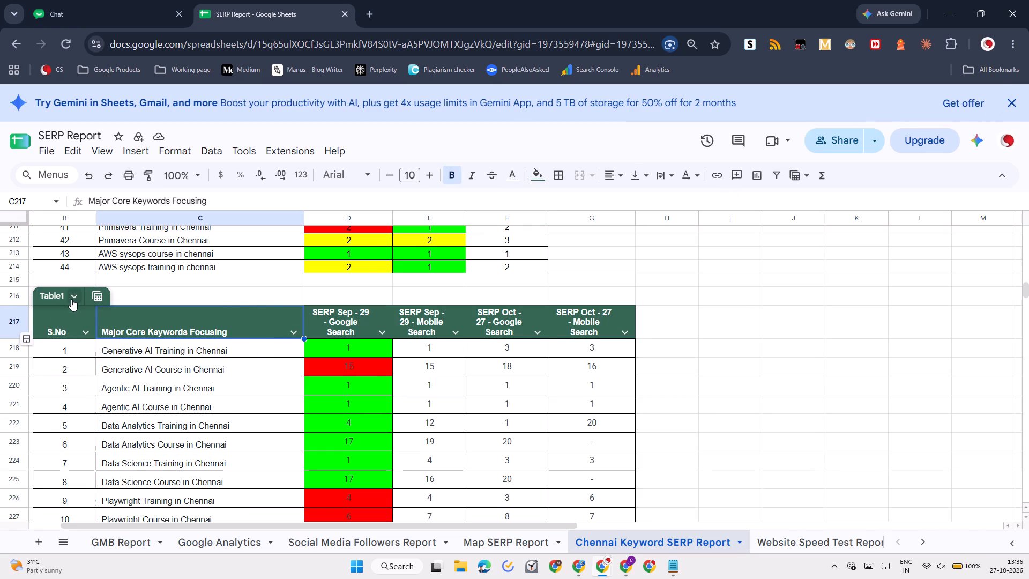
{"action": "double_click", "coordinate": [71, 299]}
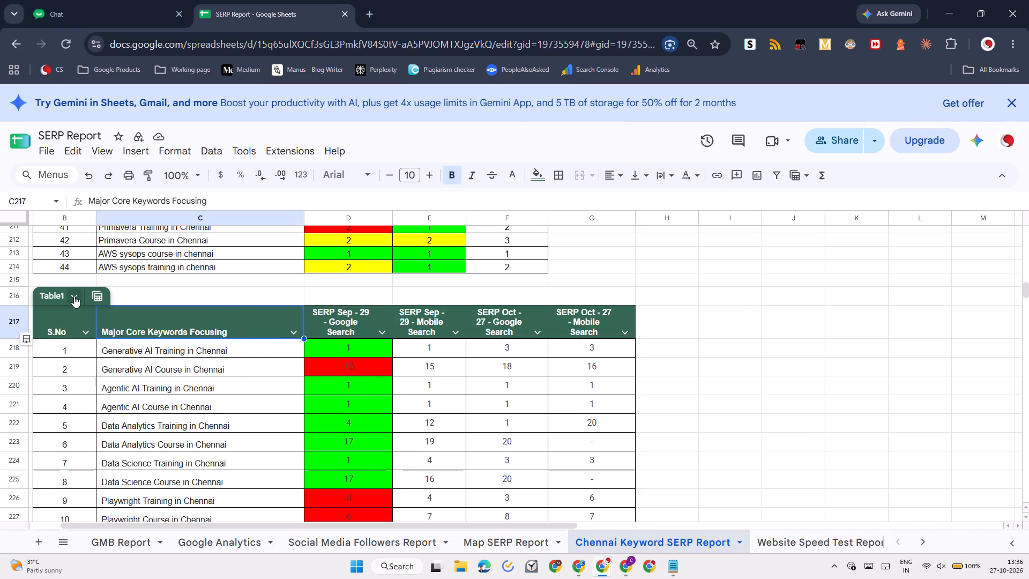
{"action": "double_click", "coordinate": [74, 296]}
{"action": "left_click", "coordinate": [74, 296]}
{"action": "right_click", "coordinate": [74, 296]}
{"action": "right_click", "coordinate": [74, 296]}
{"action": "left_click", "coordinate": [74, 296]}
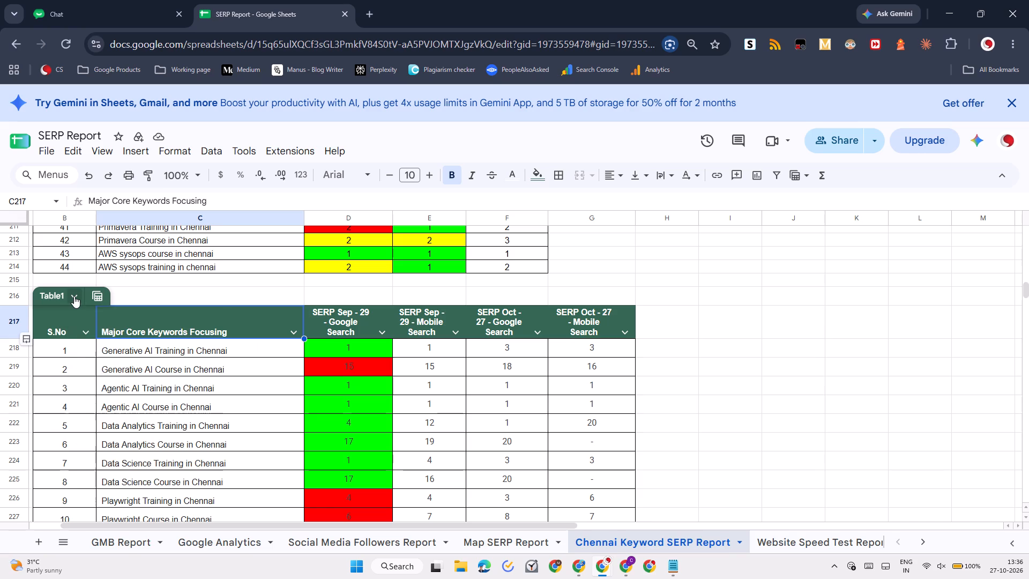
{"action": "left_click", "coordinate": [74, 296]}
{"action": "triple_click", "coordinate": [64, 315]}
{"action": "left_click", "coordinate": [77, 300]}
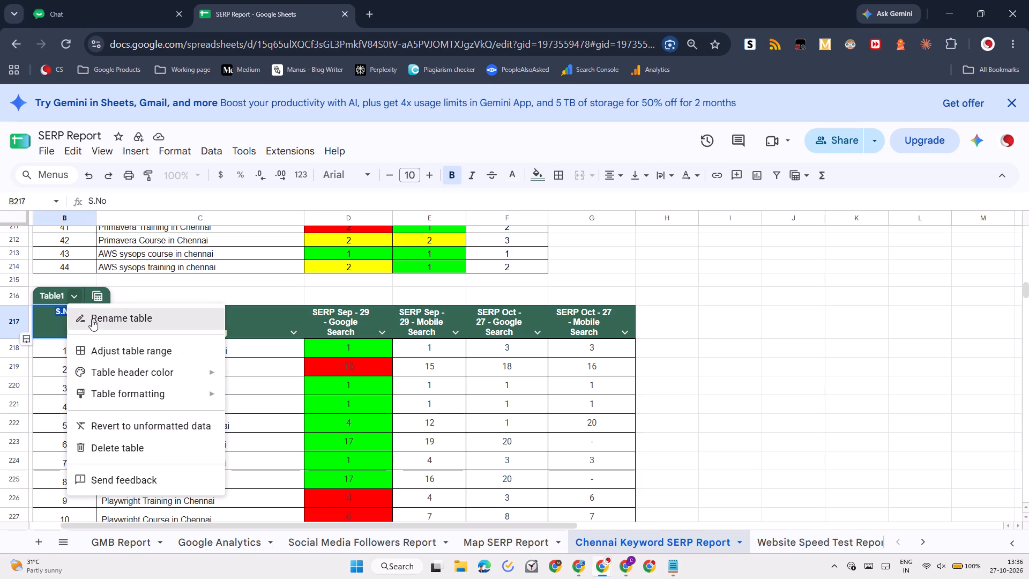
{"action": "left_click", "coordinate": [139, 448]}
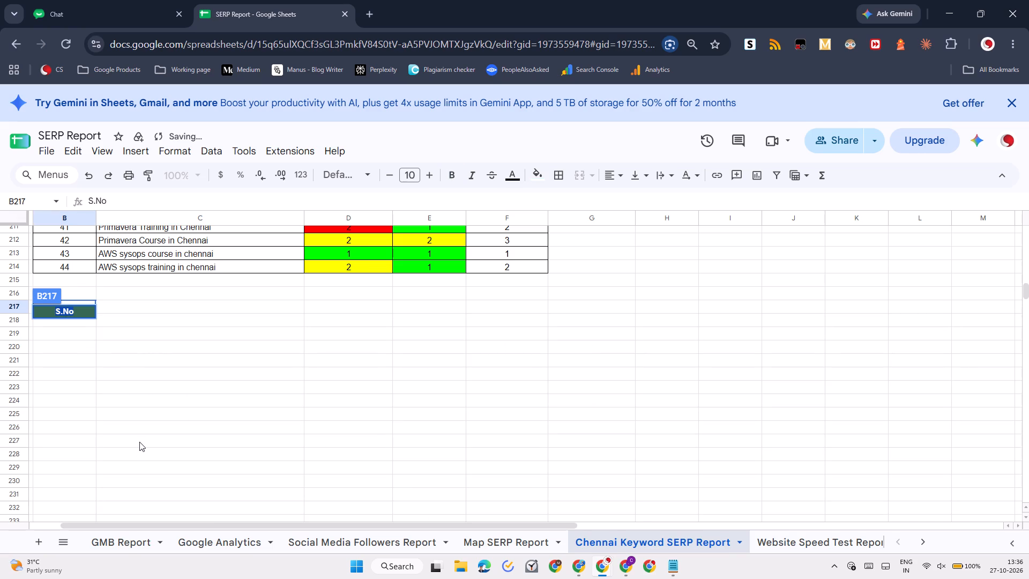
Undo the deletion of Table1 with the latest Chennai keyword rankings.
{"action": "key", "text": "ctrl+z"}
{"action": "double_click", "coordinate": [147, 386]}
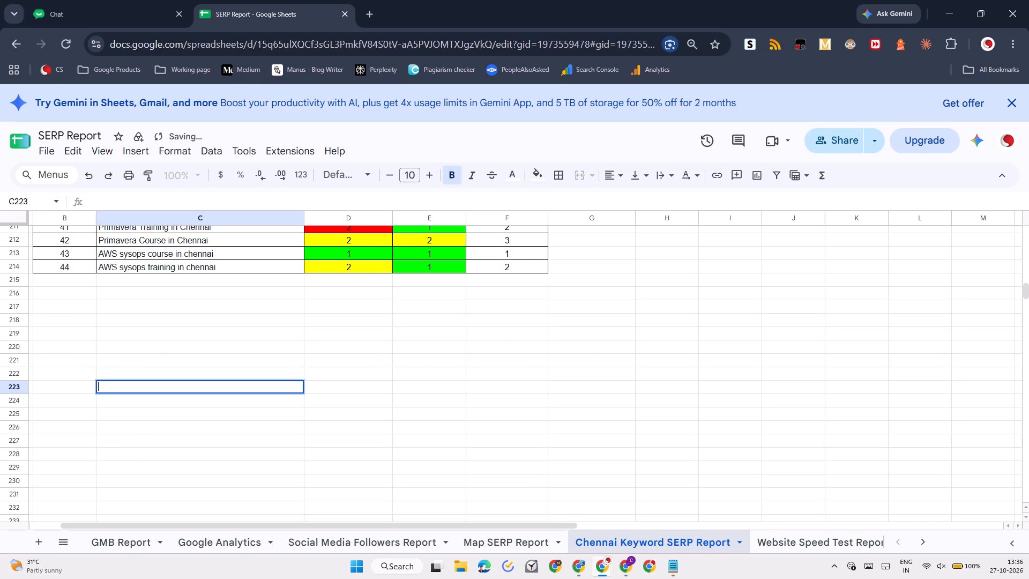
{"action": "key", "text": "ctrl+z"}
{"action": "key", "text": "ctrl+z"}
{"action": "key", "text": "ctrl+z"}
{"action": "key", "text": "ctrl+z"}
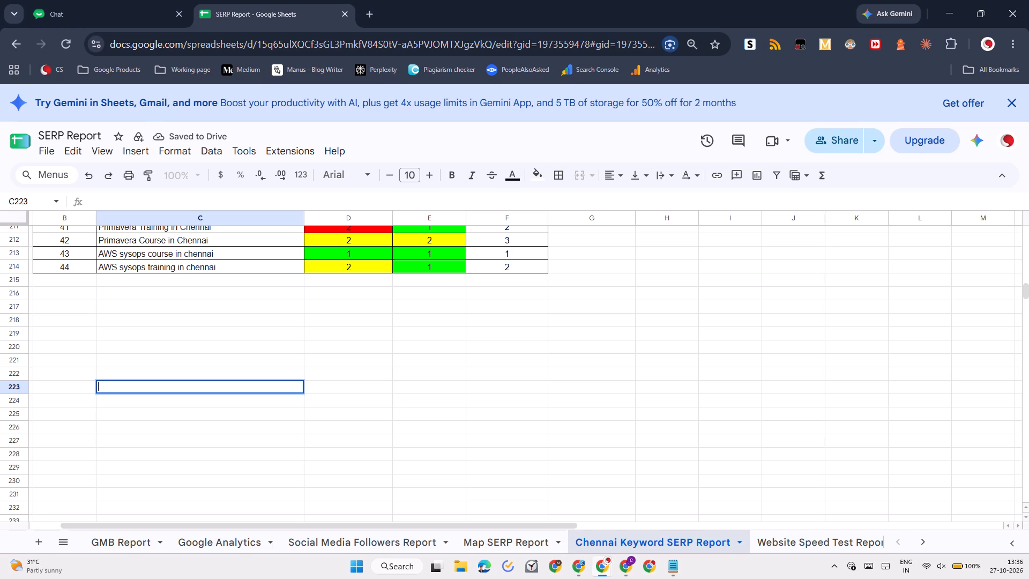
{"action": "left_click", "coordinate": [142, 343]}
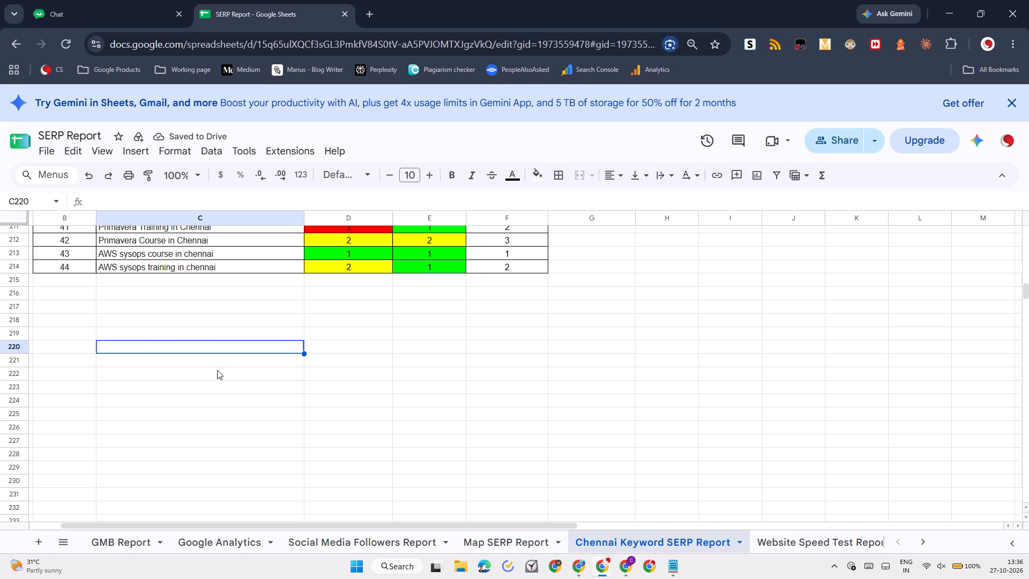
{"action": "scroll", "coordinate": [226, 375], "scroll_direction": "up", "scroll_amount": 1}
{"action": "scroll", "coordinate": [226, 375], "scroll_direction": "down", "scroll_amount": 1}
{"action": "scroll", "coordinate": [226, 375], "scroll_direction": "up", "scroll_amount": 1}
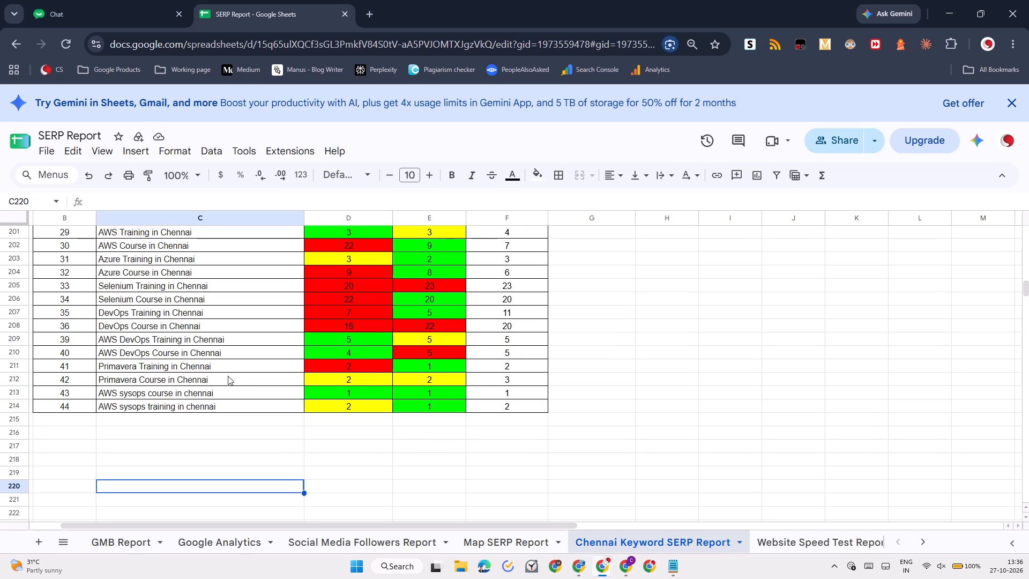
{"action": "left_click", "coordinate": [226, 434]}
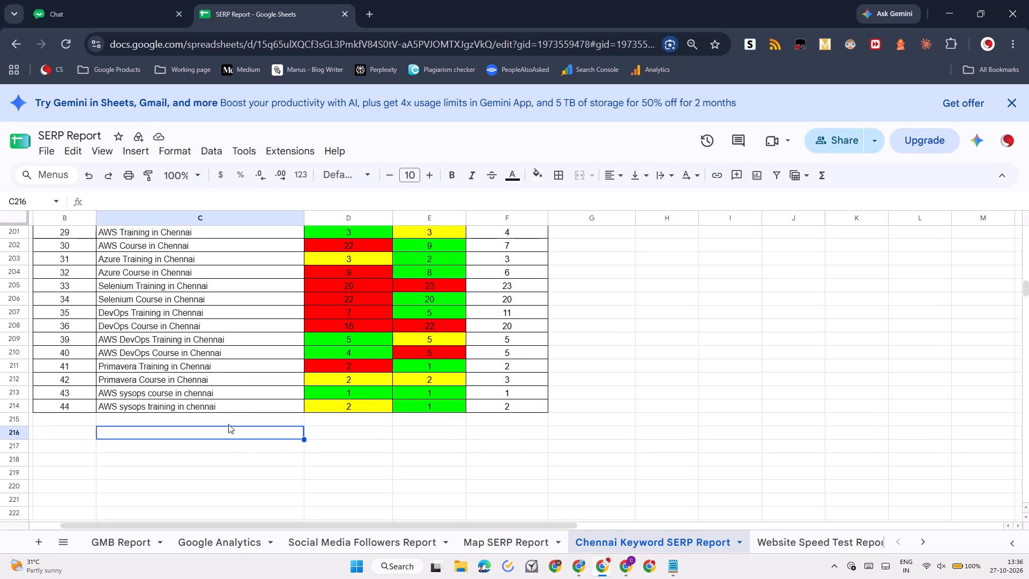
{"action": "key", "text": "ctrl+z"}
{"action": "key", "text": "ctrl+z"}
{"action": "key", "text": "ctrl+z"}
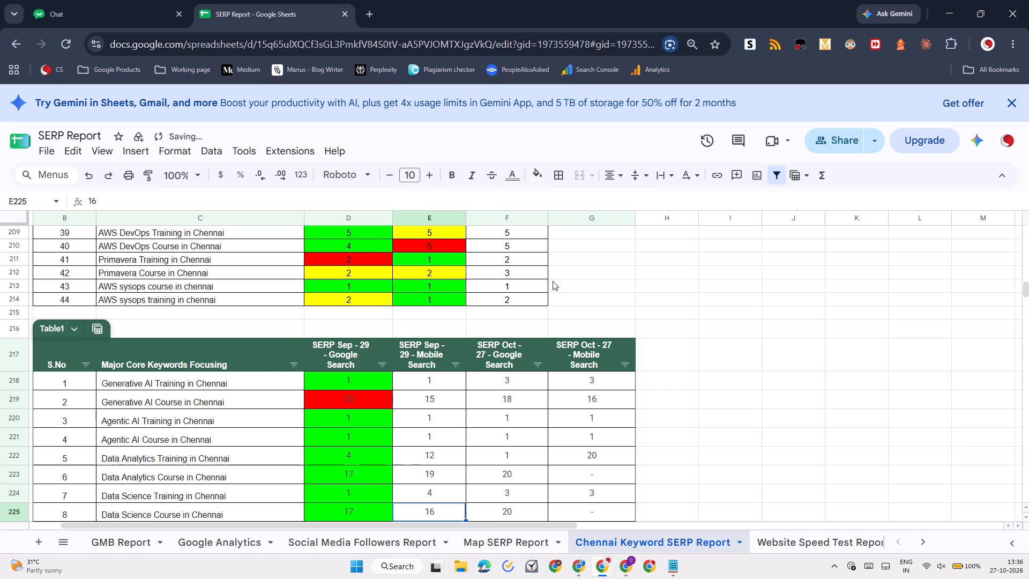
Examine Table1's ranking rows through its end, along with the September 29 ranking table above it.
{"action": "double_click", "coordinate": [782, 277]}
{"action": "double_click", "coordinate": [762, 308]}
{"action": "right_click", "coordinate": [762, 308]}
{"action": "left_click", "coordinate": [691, 317]}
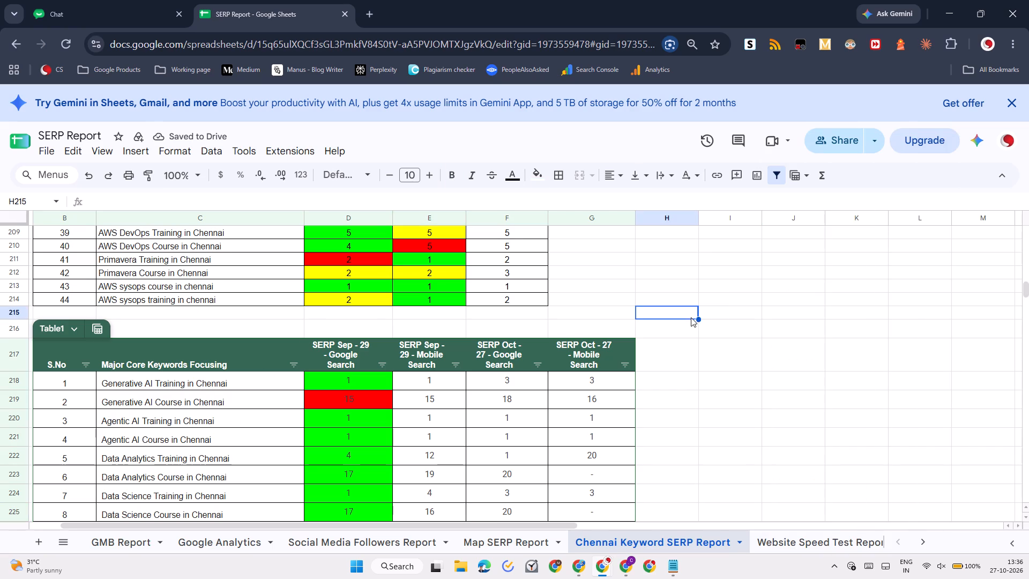
{"action": "left_click", "coordinate": [692, 296]}
{"action": "scroll", "coordinate": [748, 416], "scroll_direction": "down", "scroll_amount": 1}
{"action": "scroll", "coordinate": [748, 416], "scroll_direction": "up", "scroll_amount": 1}
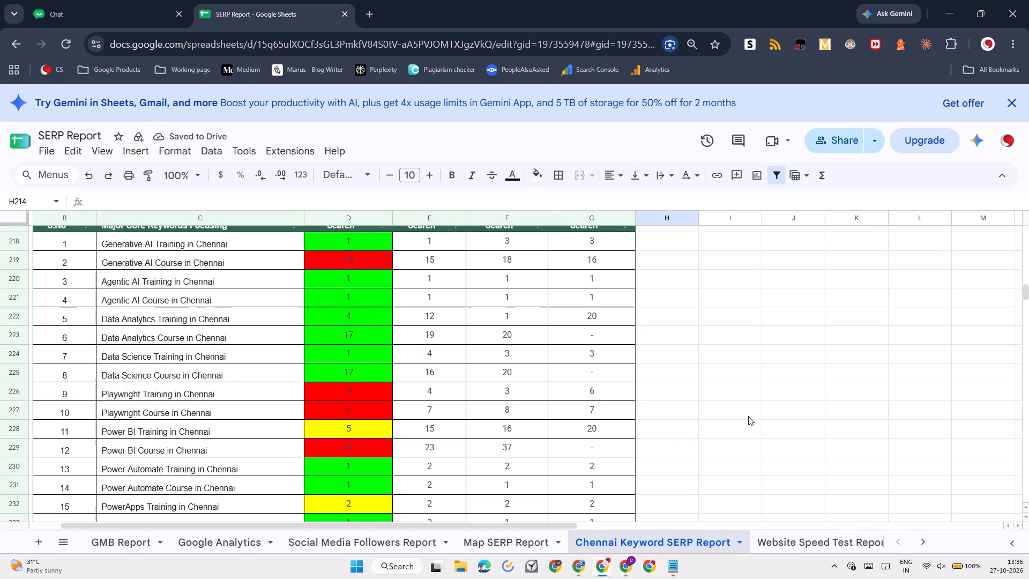
{"action": "double_click", "coordinate": [726, 391]}
{"action": "scroll", "coordinate": [726, 391], "scroll_direction": "up", "scroll_amount": 1}
{"action": "scroll", "coordinate": [726, 391], "scroll_direction": "down", "scroll_amount": 1}
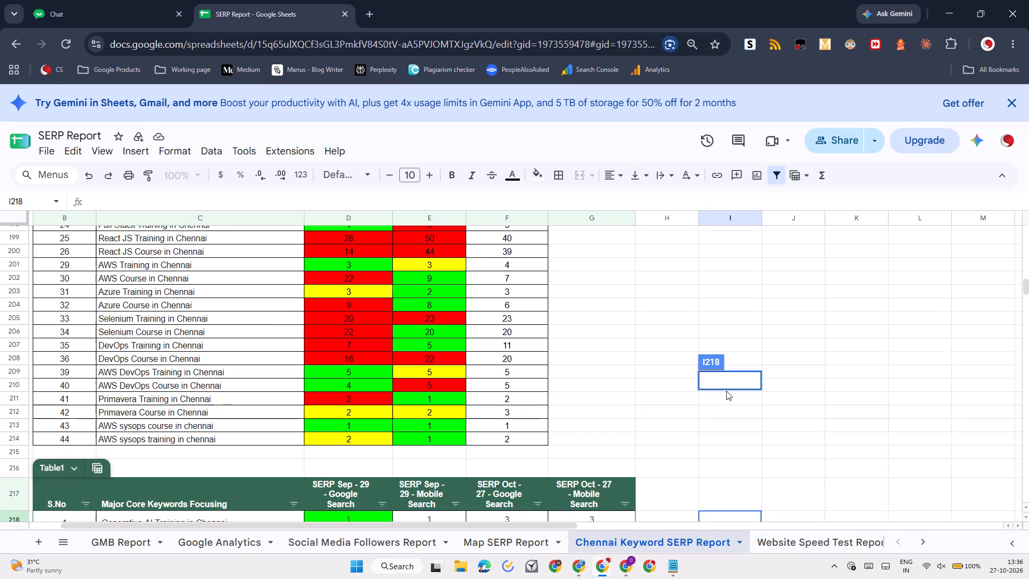
{"action": "scroll", "coordinate": [726, 391], "scroll_direction": "down", "scroll_amount": 1}
{"action": "left_click", "coordinate": [652, 368]}
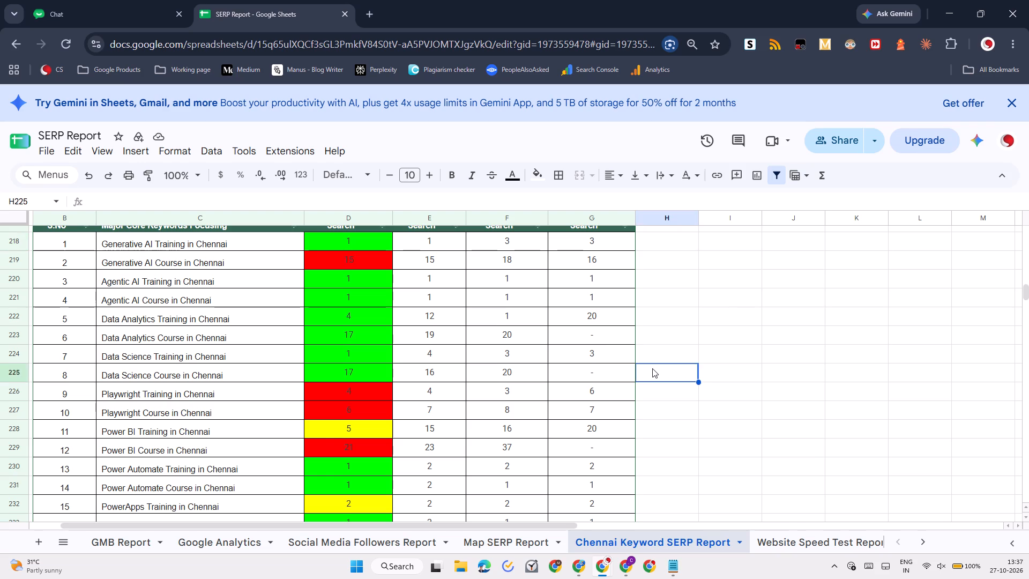
{"action": "scroll", "coordinate": [652, 368], "scroll_direction": "down", "scroll_amount": 2}
{"action": "scroll", "coordinate": [565, 394], "scroll_direction": "down", "scroll_amount": 5}
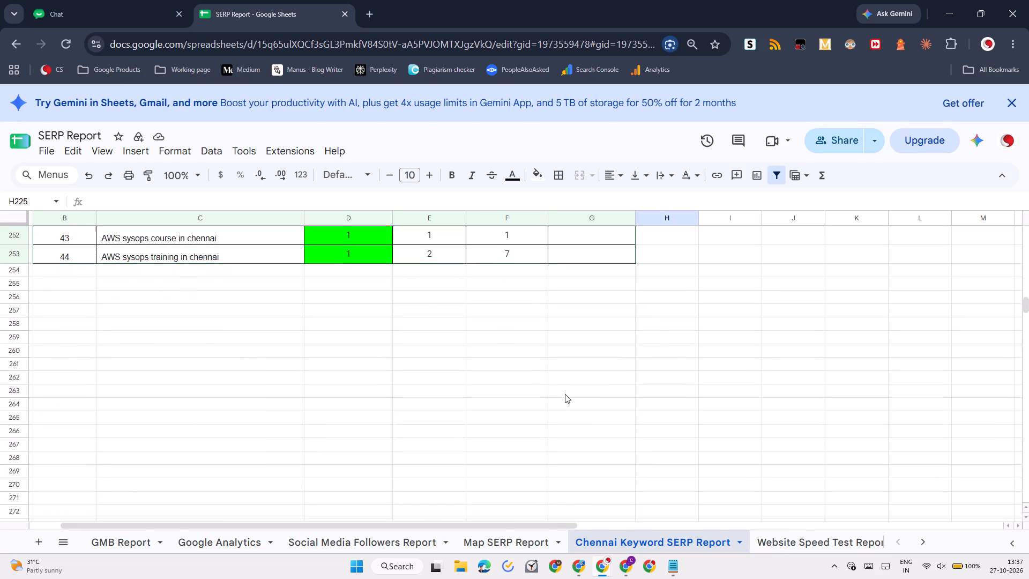
{"action": "scroll", "coordinate": [565, 394], "scroll_direction": "up", "scroll_amount": 9}
{"action": "scroll", "coordinate": [565, 394], "scroll_direction": "down", "scroll_amount": 1}
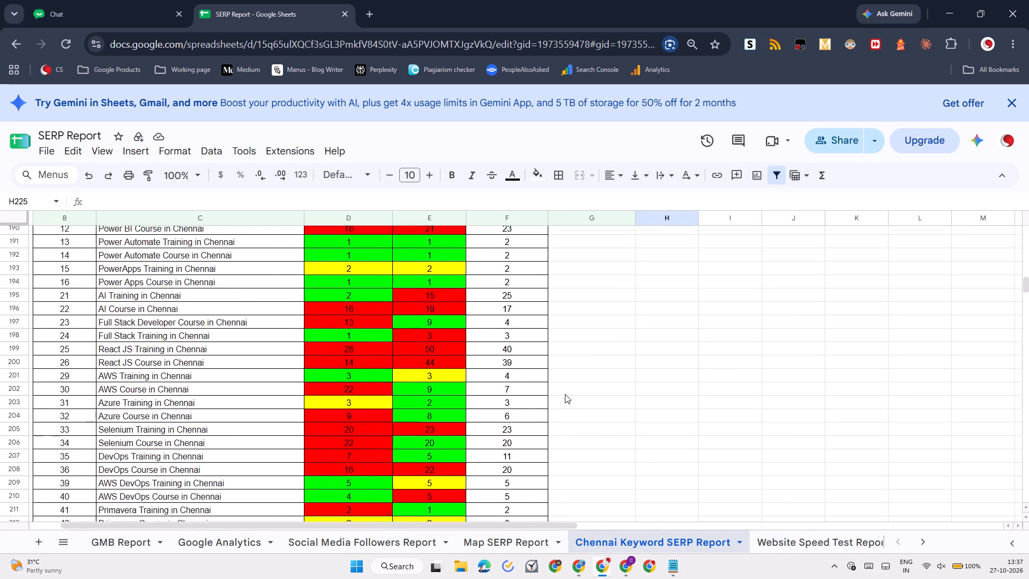
{"action": "scroll", "coordinate": [565, 394], "scroll_direction": "down", "scroll_amount": 5}
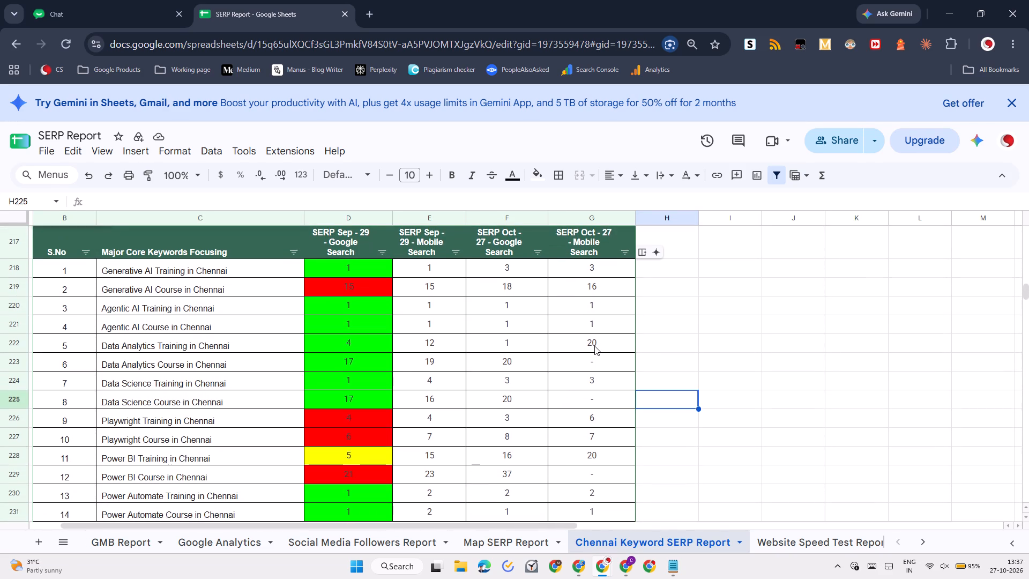
Examine the earlier Chennai keyword ranking tables above Table1, back to the one starting with June 30 rankings.
{"action": "left_click", "coordinate": [594, 346]}
{"action": "scroll", "coordinate": [594, 346], "scroll_direction": "up", "scroll_amount": 7}
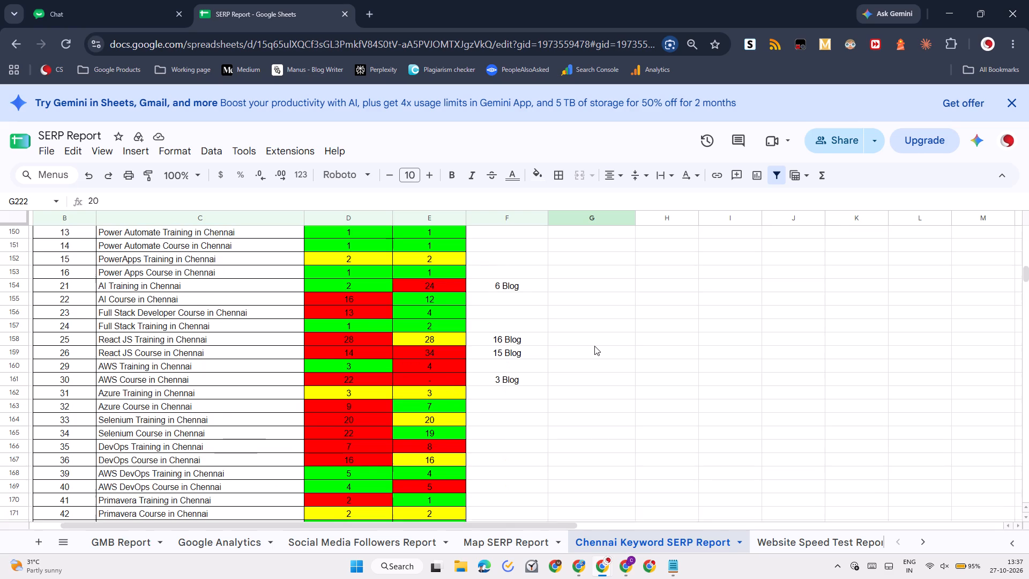
{"action": "scroll", "coordinate": [594, 346], "scroll_direction": "down", "scroll_amount": 3}
{"action": "scroll", "coordinate": [594, 346], "scroll_direction": "up", "scroll_amount": 3}
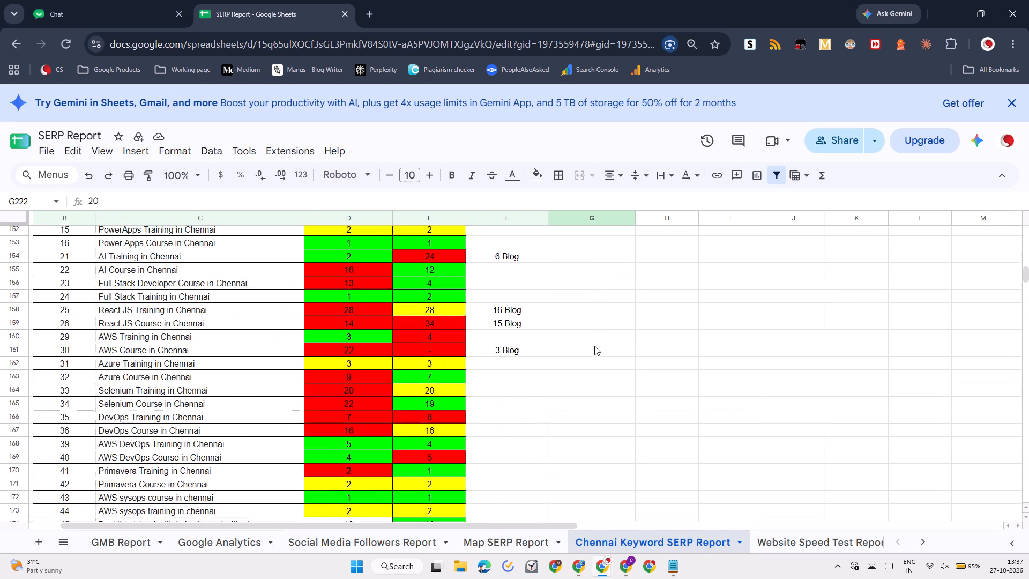
{"action": "scroll", "coordinate": [594, 346], "scroll_direction": "down", "scroll_amount": 3}
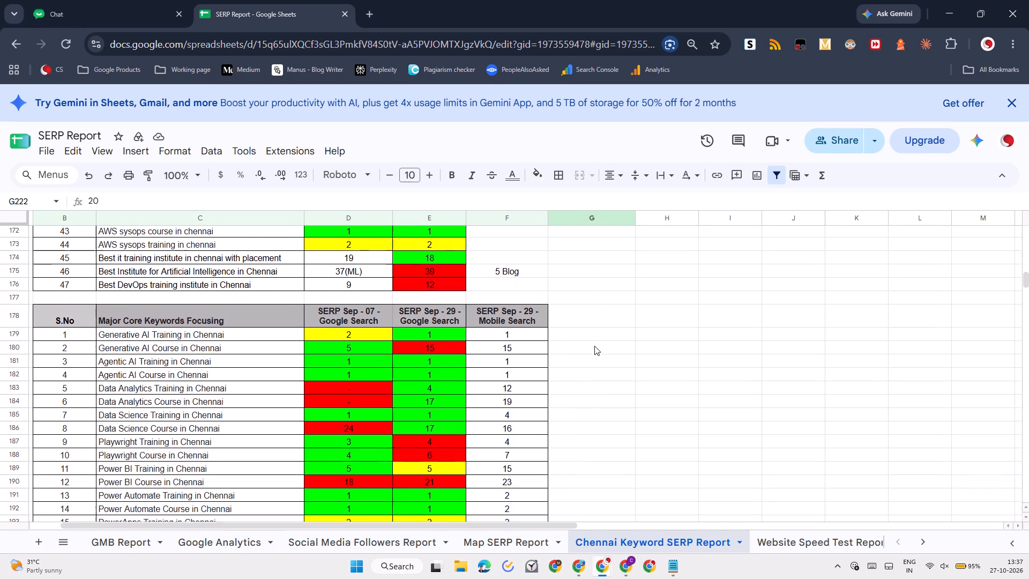
{"action": "scroll", "coordinate": [594, 346], "scroll_direction": "up", "scroll_amount": 8}
{"action": "scroll", "coordinate": [594, 346], "scroll_direction": "down", "scroll_amount": 4}
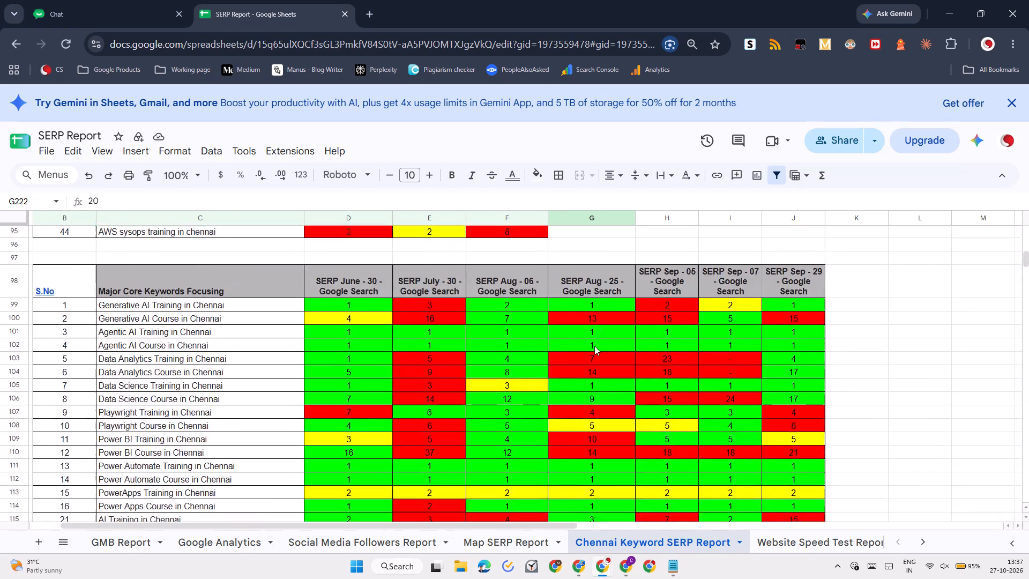
{"action": "scroll", "coordinate": [594, 346], "scroll_direction": "down", "scroll_amount": 5}
{"action": "scroll", "coordinate": [594, 346], "scroll_direction": "up", "scroll_amount": 7}
{"action": "scroll", "coordinate": [594, 346], "scroll_direction": "down", "scroll_amount": 1}
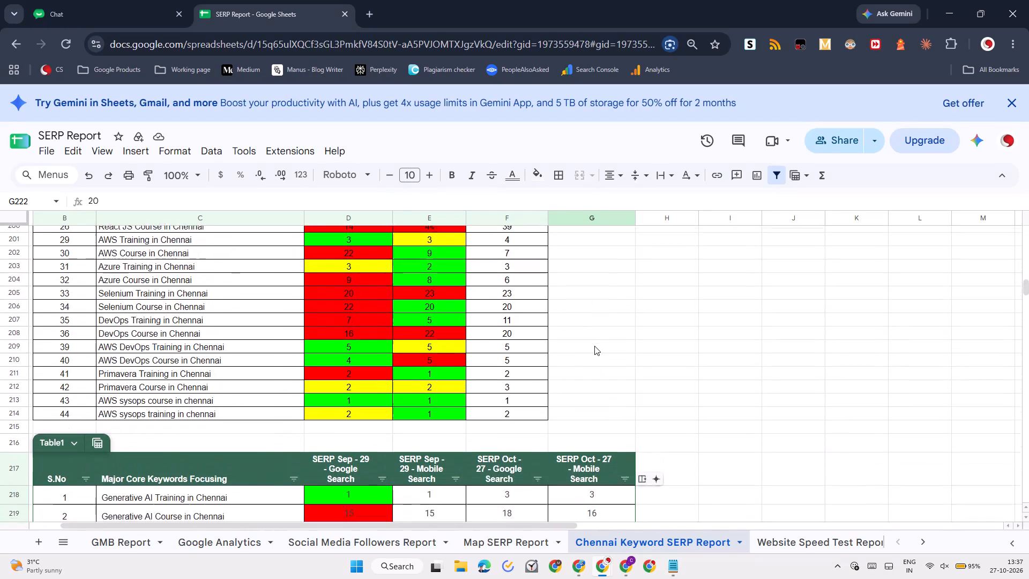
Compare Table1's header and first ranking rows with the plainly formatted September 29 ranking table above it.
{"action": "scroll", "coordinate": [594, 346], "scroll_direction": "down", "scroll_amount": 1}
{"action": "scroll", "coordinate": [409, 387], "scroll_direction": "down", "scroll_amount": 2}
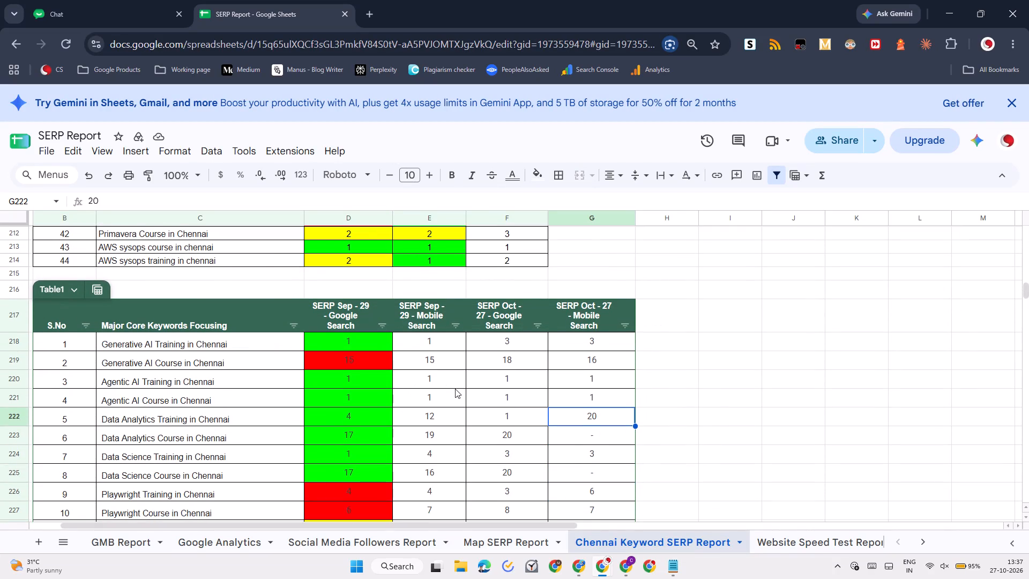
{"action": "scroll", "coordinate": [455, 389], "scroll_direction": "up", "scroll_amount": 1}
{"action": "left_click", "coordinate": [424, 406]}
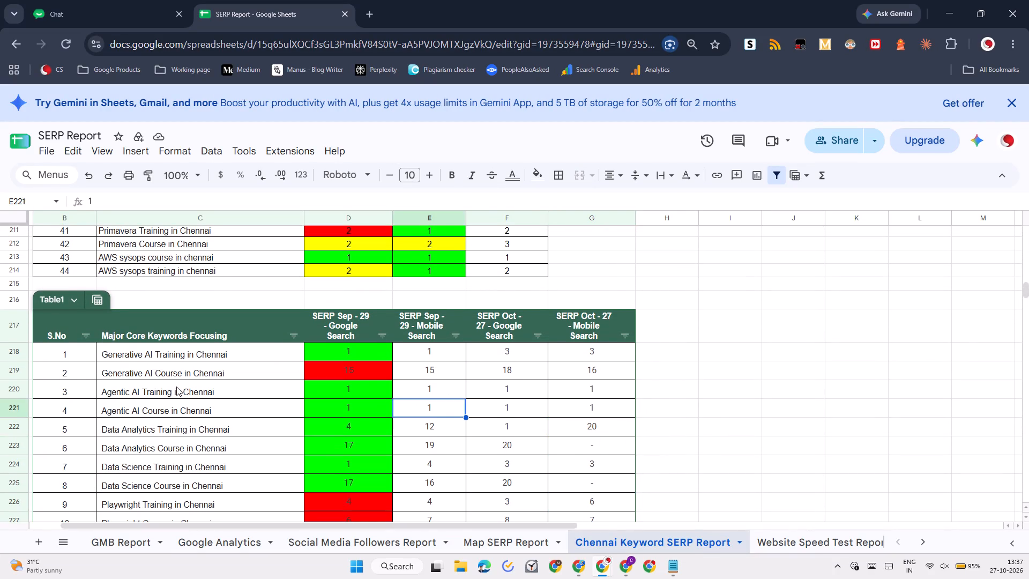
{"action": "left_click_drag", "start_coordinate": [59, 364], "coordinate": [125, 386]}
{"action": "left_click", "coordinate": [125, 386]}
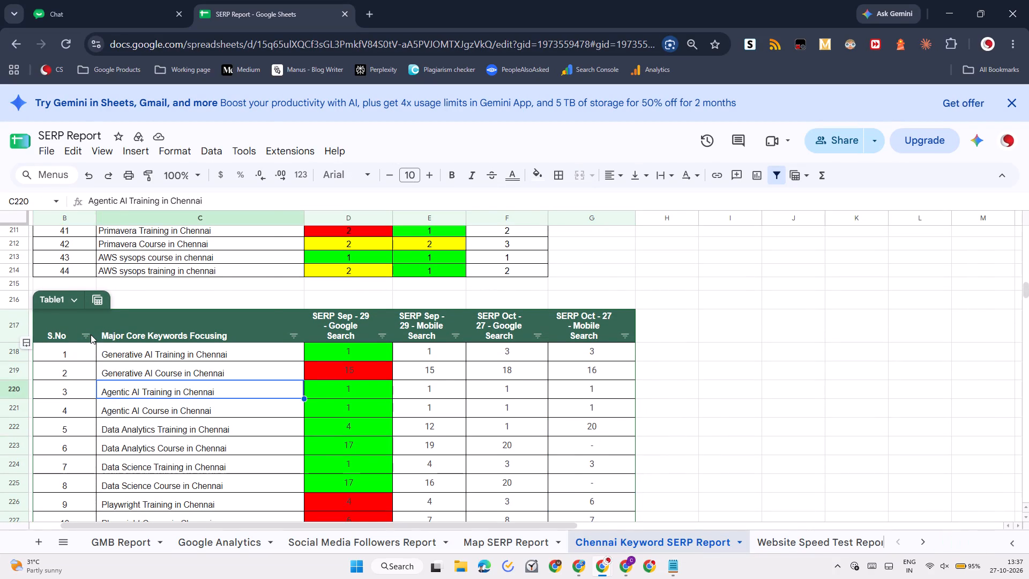
{"action": "left_click", "coordinate": [90, 333]}
{"action": "left_click", "coordinate": [78, 370]}
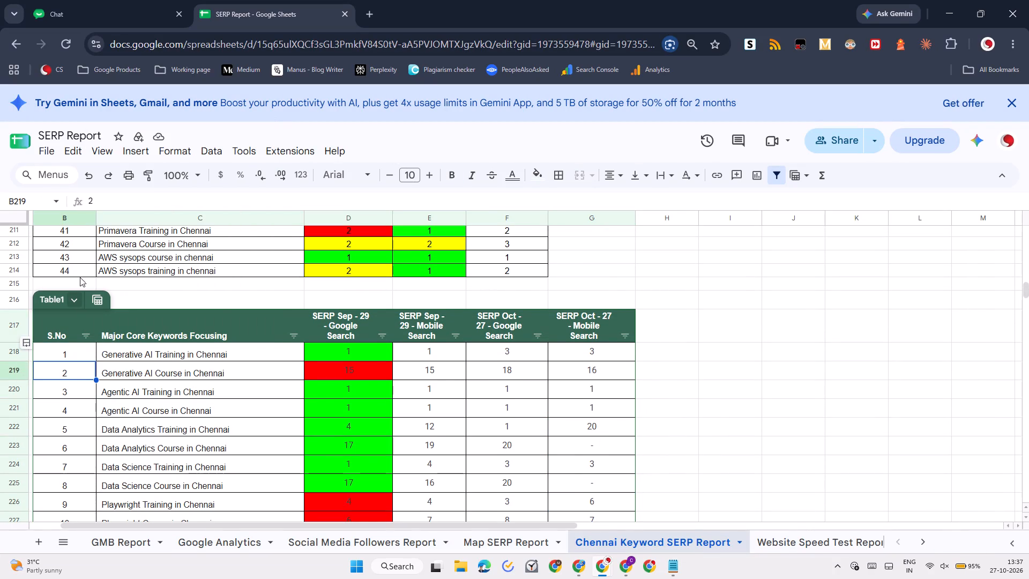
{"action": "left_click", "coordinate": [80, 297]}
{"action": "left_click", "coordinate": [406, 429]}
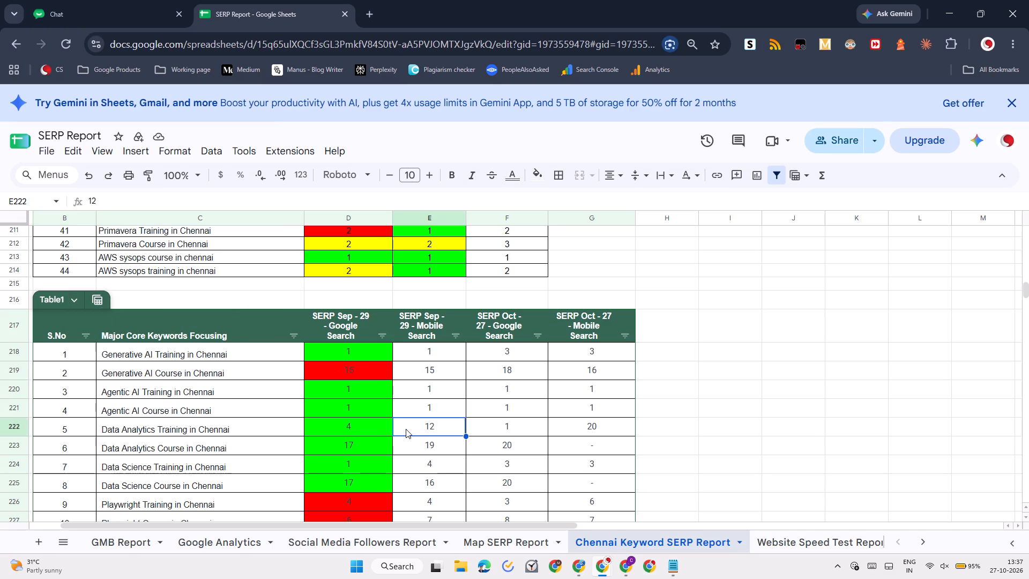
{"action": "scroll", "coordinate": [406, 429], "scroll_direction": "up", "scroll_amount": 2}
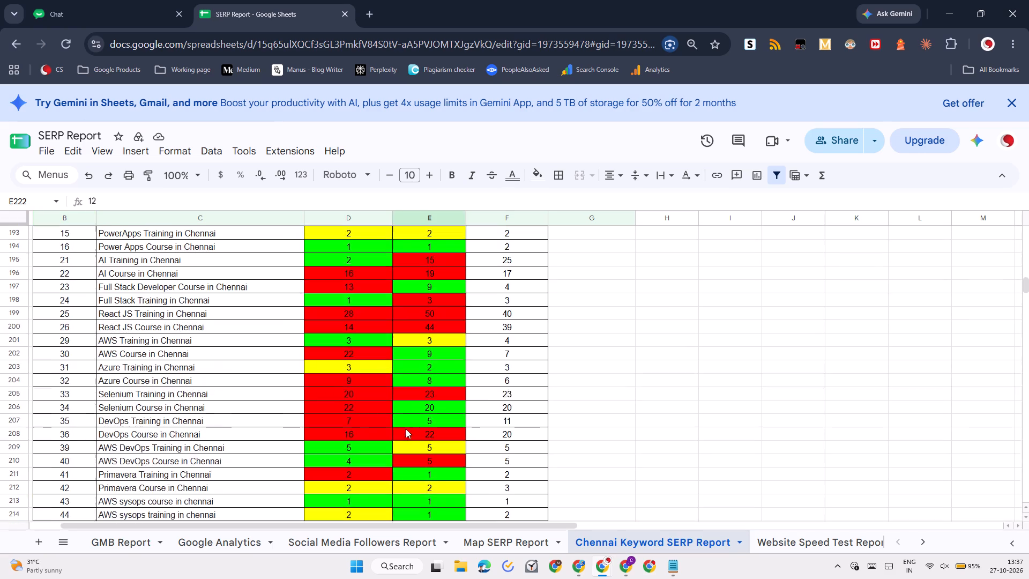
{"action": "scroll", "coordinate": [406, 429], "scroll_direction": "up", "scroll_amount": 4}
{"action": "scroll", "coordinate": [406, 429], "scroll_direction": "down", "scroll_amount": 2}
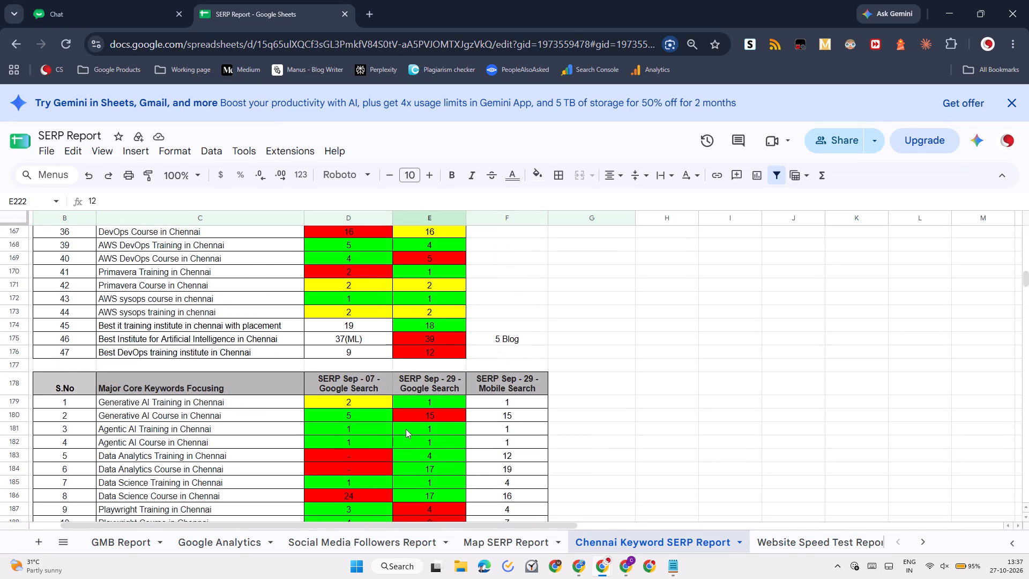
{"action": "scroll", "coordinate": [406, 429], "scroll_direction": "down", "scroll_amount": 6}
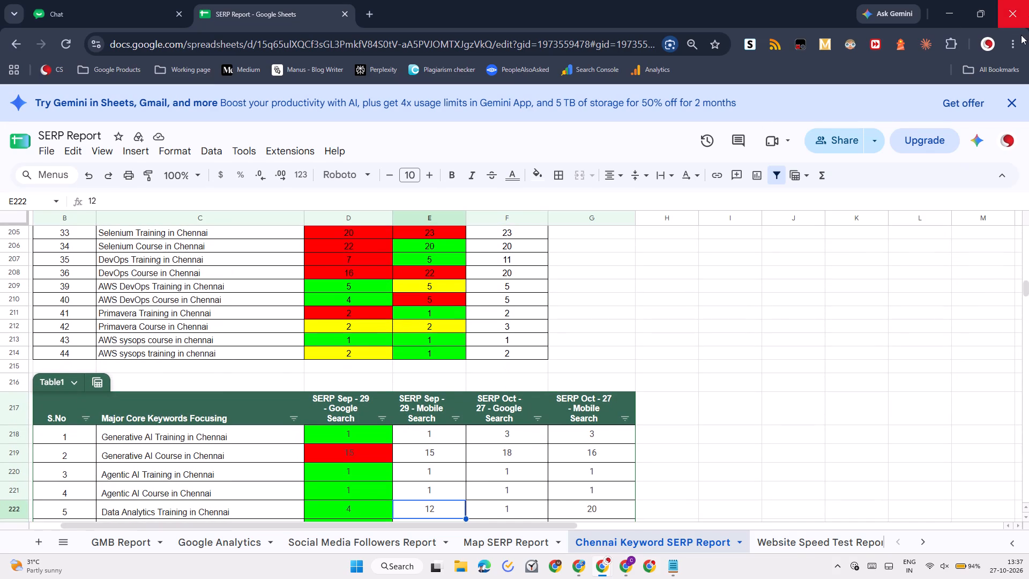
Increase the browser's page zoom by one level.
{"action": "left_click", "coordinate": [1018, 50]}
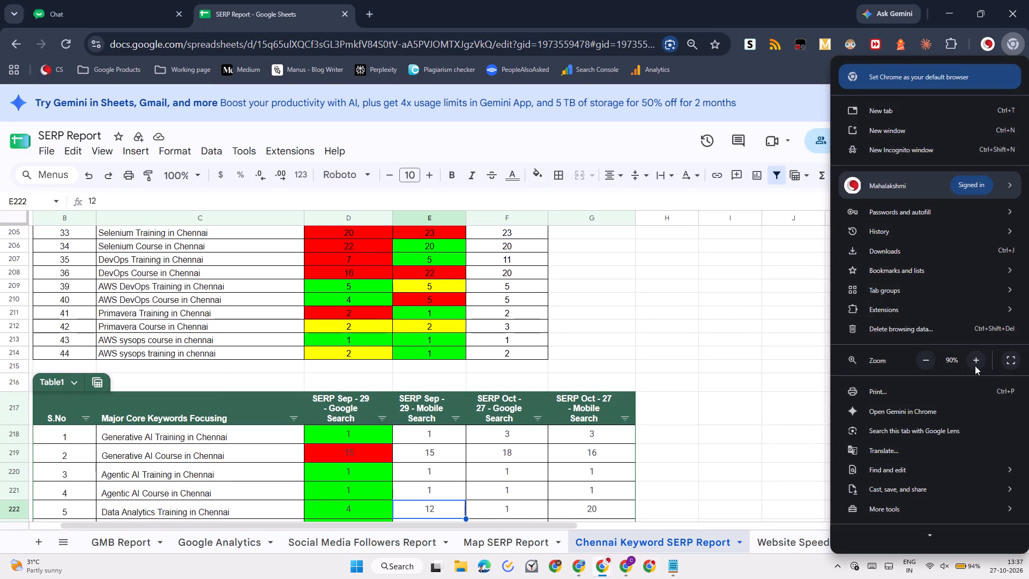
{"action": "left_click", "coordinate": [973, 356]}
{"action": "left_click", "coordinate": [765, 344]}
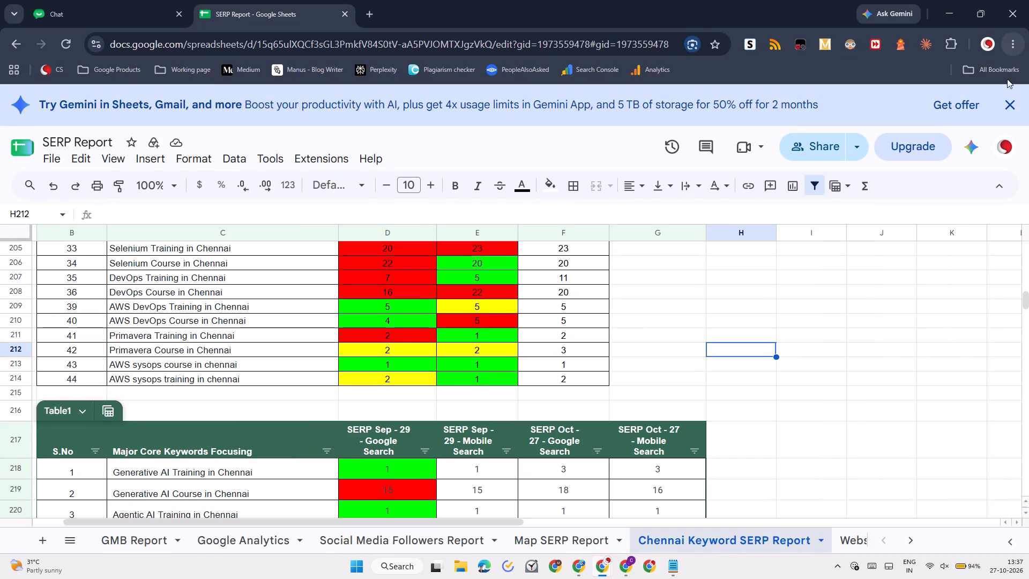
Dismiss the Gemini promotional banner above the spreadsheet.
{"action": "left_click", "coordinate": [1010, 96]}
Examine Table1's upper keyword rows again alongside the September 29 ranking table above it.
{"action": "scroll", "coordinate": [473, 343], "scroll_direction": "down", "scroll_amount": 2}
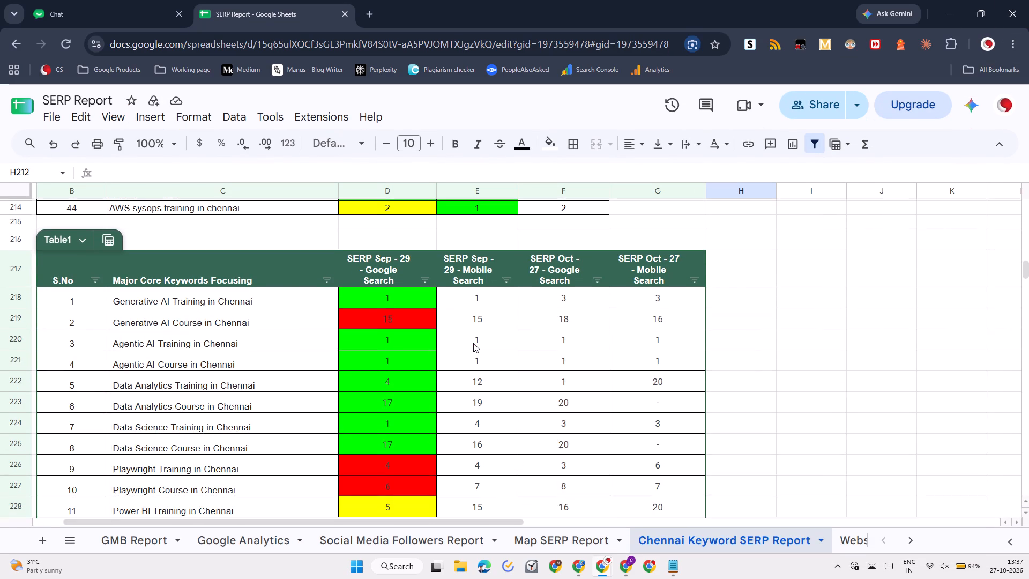
{"action": "scroll", "coordinate": [473, 343], "scroll_direction": "down", "scroll_amount": 1}
{"action": "left_click", "coordinate": [494, 330]}
{"action": "scroll", "coordinate": [494, 330], "scroll_direction": "down", "scroll_amount": 1}
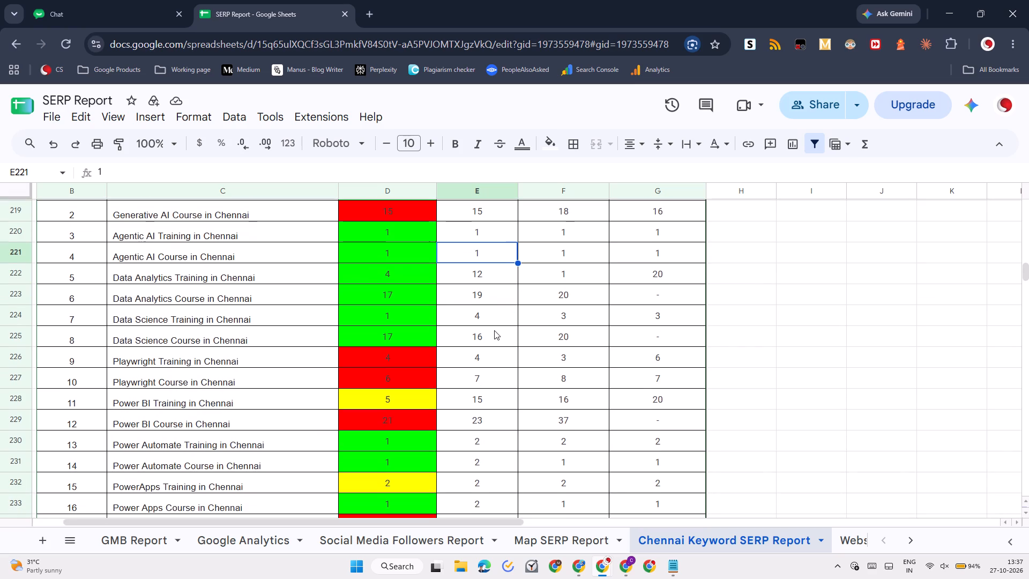
{"action": "scroll", "coordinate": [494, 330], "scroll_direction": "down", "scroll_amount": 1}
{"action": "scroll", "coordinate": [494, 330], "scroll_direction": "up", "scroll_amount": 3}
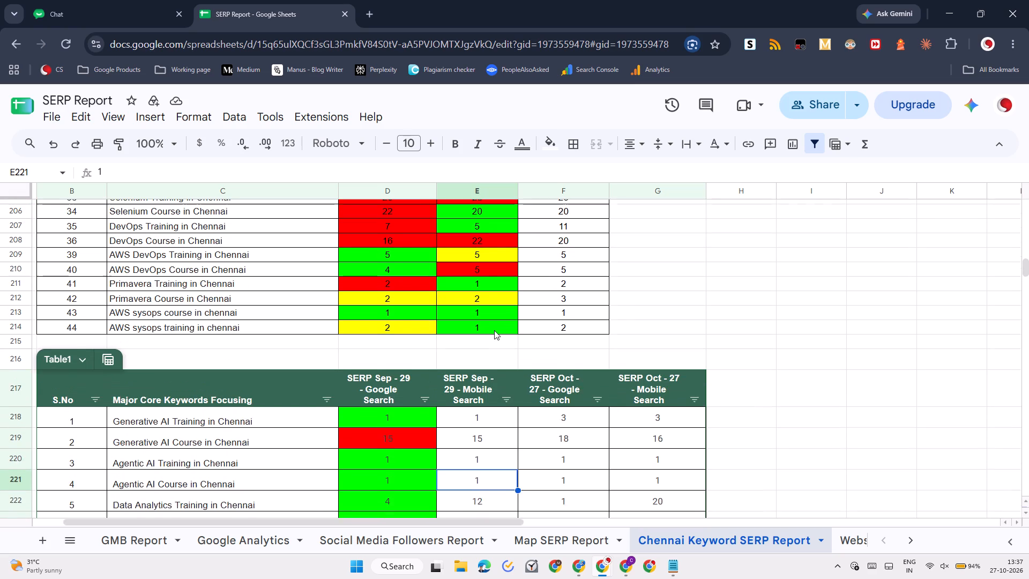
{"action": "scroll", "coordinate": [494, 330], "scroll_direction": "up", "scroll_amount": 6}
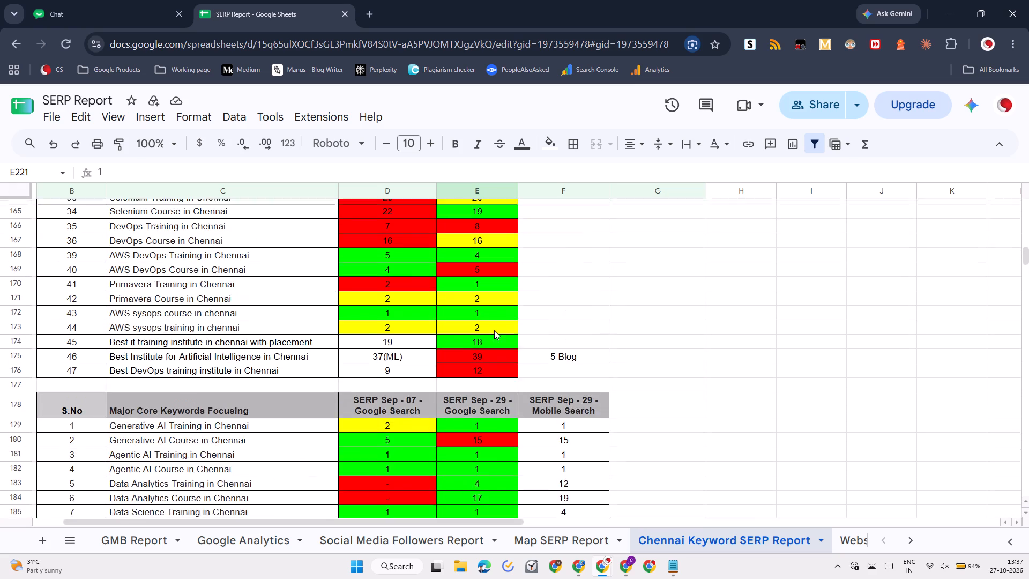
{"action": "scroll", "coordinate": [494, 330], "scroll_direction": "down", "scroll_amount": 7}
{"action": "scroll", "coordinate": [494, 330], "scroll_direction": "up", "scroll_amount": 3}
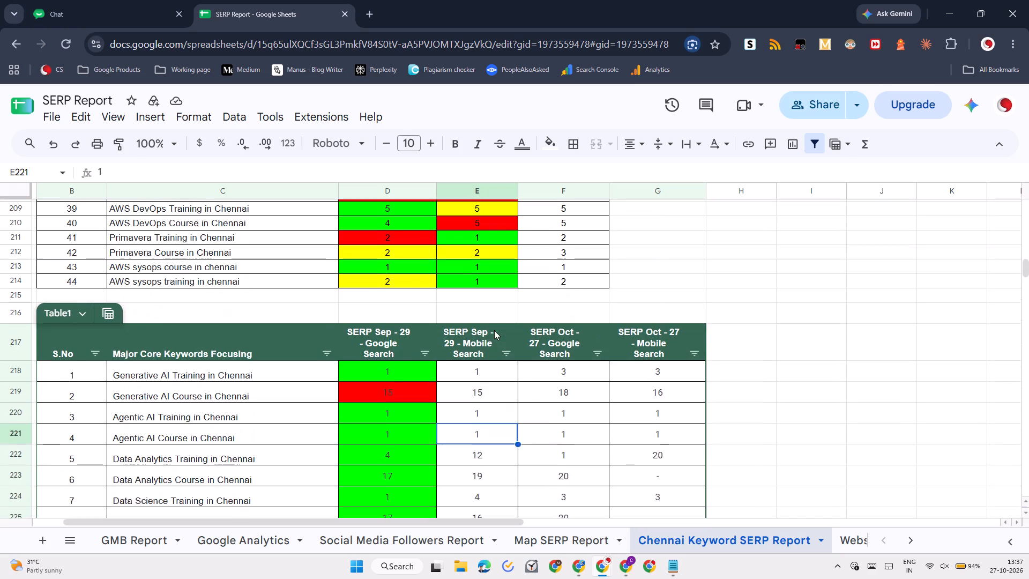
{"action": "left_click", "coordinate": [364, 410]}
{"action": "left_click", "coordinate": [236, 427]}
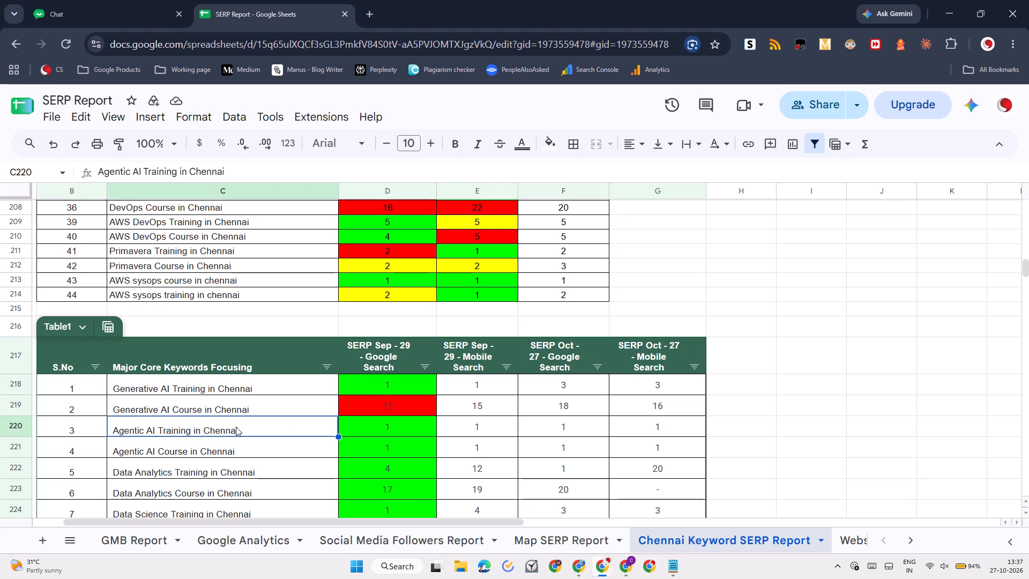
Review Table1's October 27 mobile search column for missing rankings, and select the AWS Training in Chennai keyword.
{"action": "scroll", "coordinate": [236, 427], "scroll_direction": "down", "scroll_amount": 1}
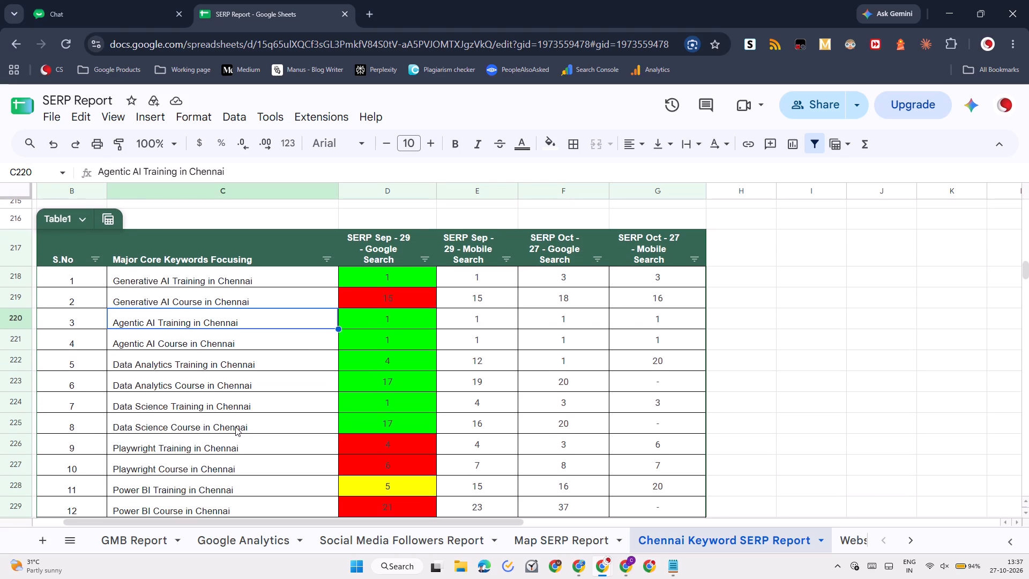
{"action": "scroll", "coordinate": [426, 495], "scroll_direction": "down", "scroll_amount": 2}
{"action": "left_click", "coordinate": [630, 444]}
{"action": "scroll", "coordinate": [630, 444], "scroll_direction": "down", "scroll_amount": 1}
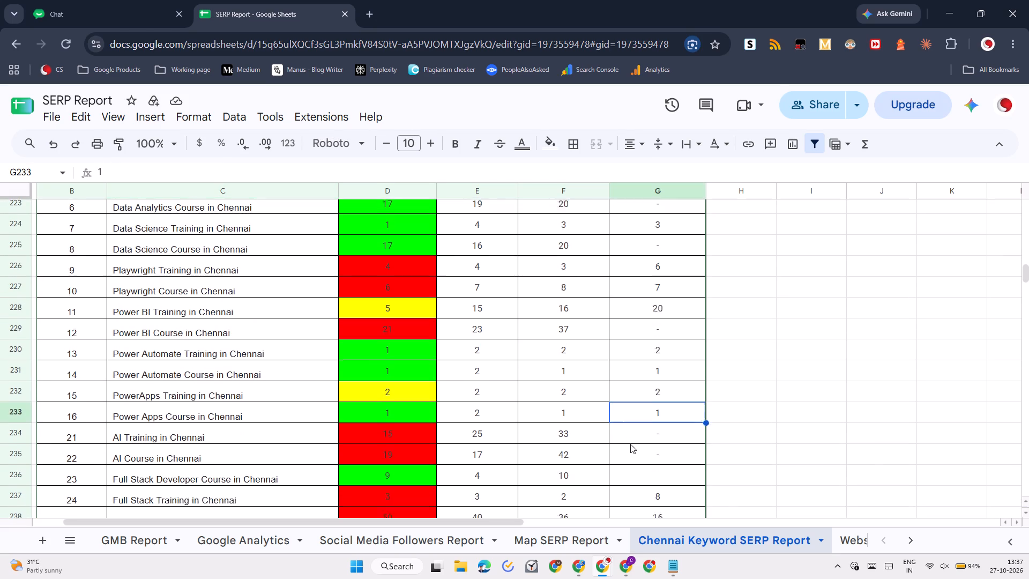
{"action": "scroll", "coordinate": [630, 444], "scroll_direction": "down", "scroll_amount": 1}
{"action": "left_click", "coordinate": [629, 352]}
{"action": "scroll", "coordinate": [629, 352], "scroll_direction": "down", "scroll_amount": 1}
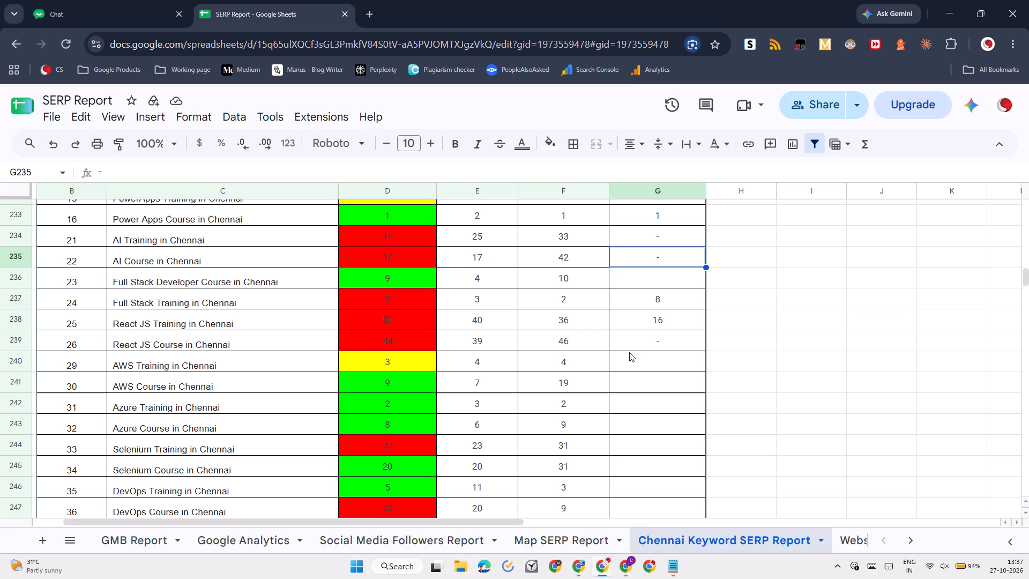
{"action": "scroll", "coordinate": [629, 352], "scroll_direction": "down", "scroll_amount": 1}
{"action": "left_click", "coordinate": [620, 347]}
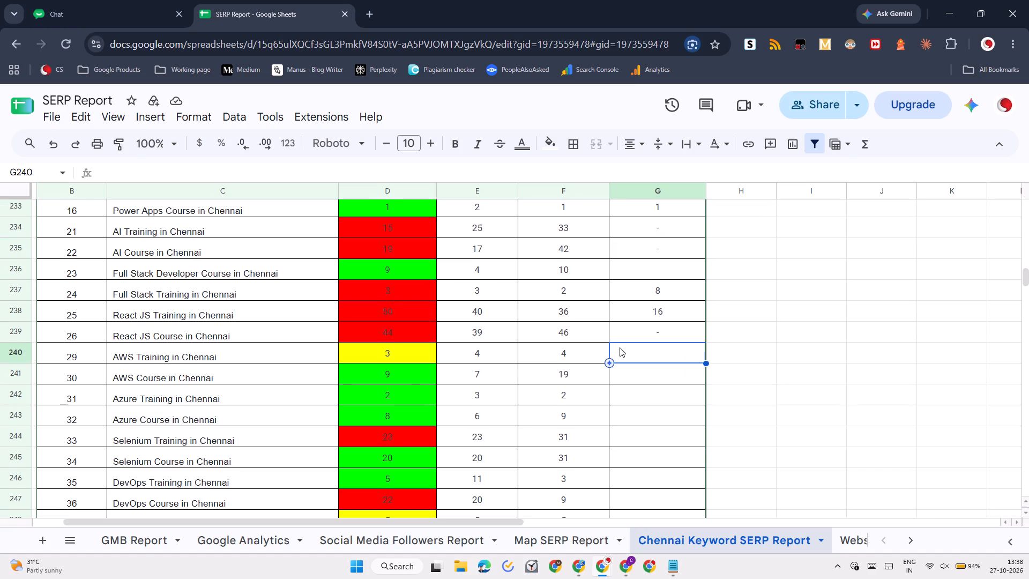
{"action": "left_click", "coordinate": [287, 366]}
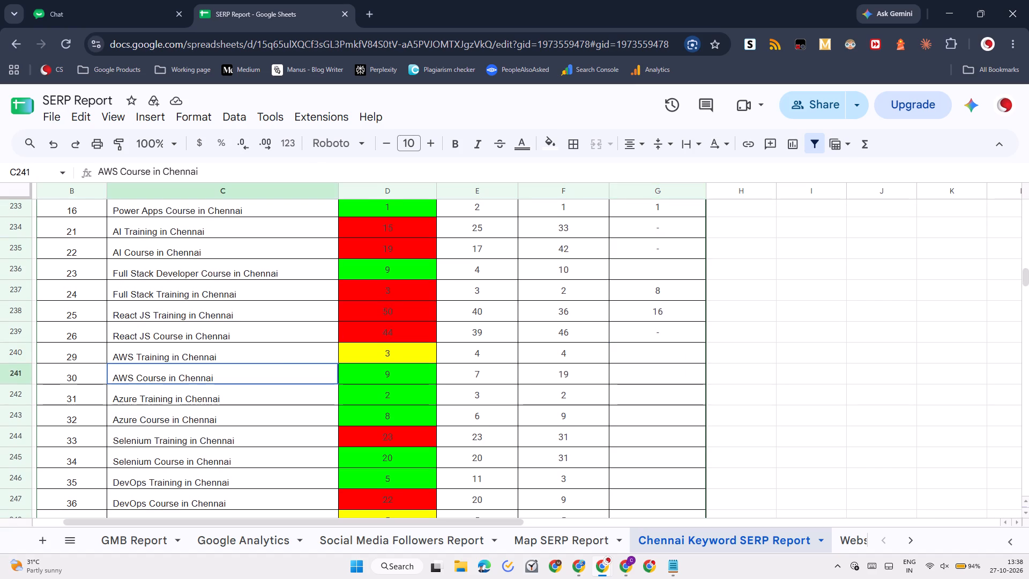
{"action": "left_click", "coordinate": [280, 360]}
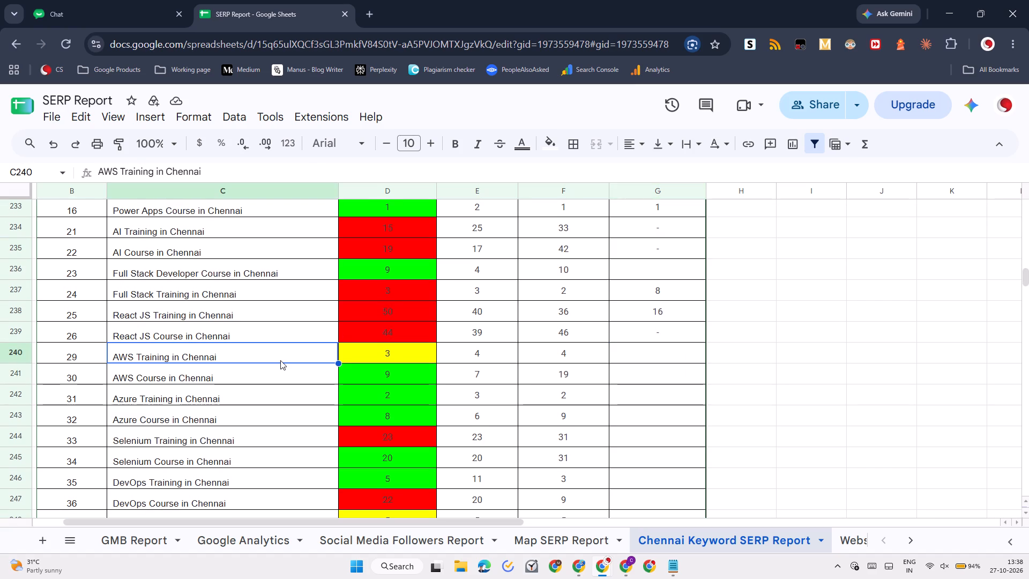
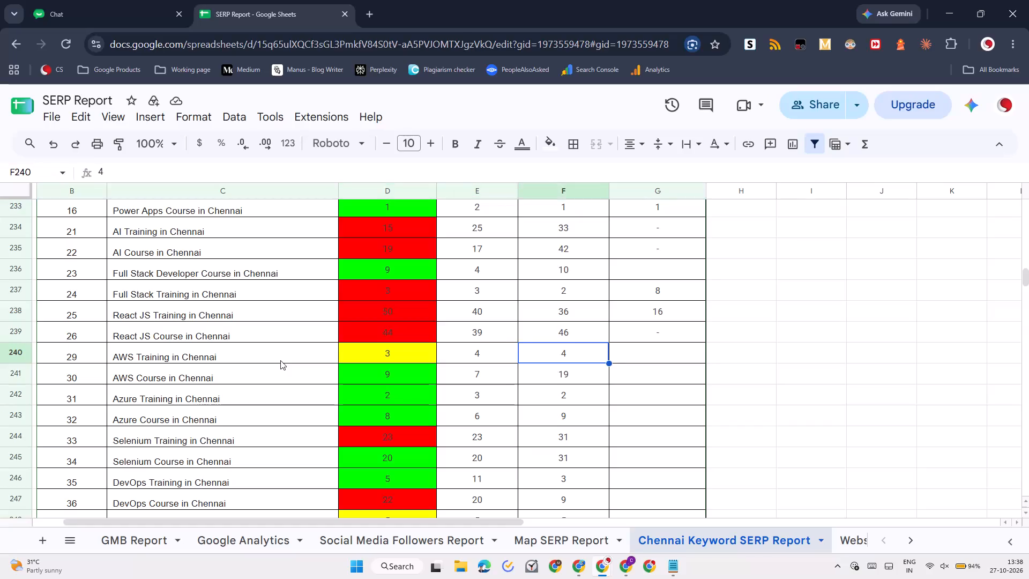
Enter mobile rankings of 4 for AWS Training in Chennai and 6 for AWS Course in Chennai in column G.
{"action": "key", "text": "Right"}
{"action": "key", "text": "4"}
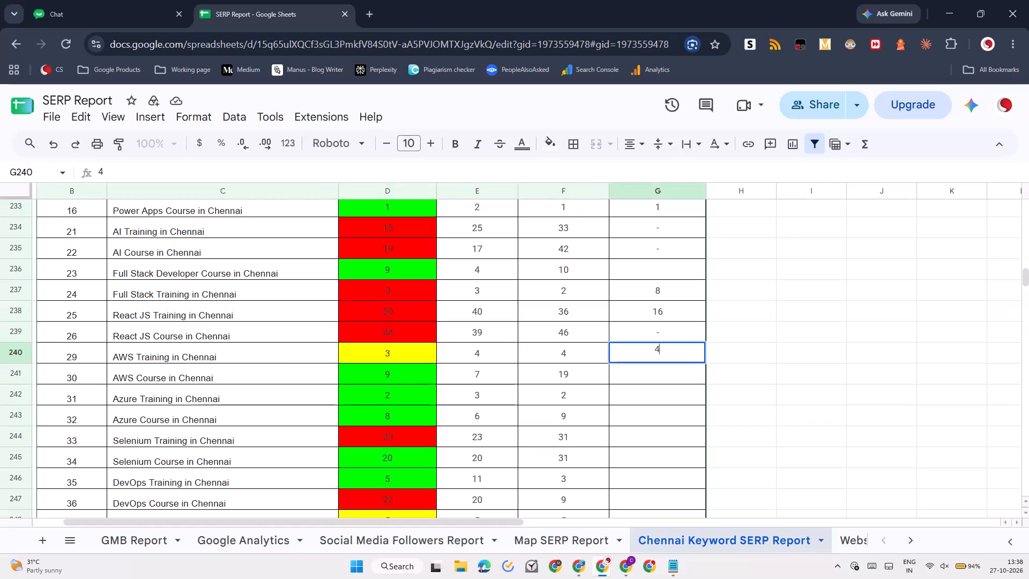
{"action": "key", "text": "Down"}
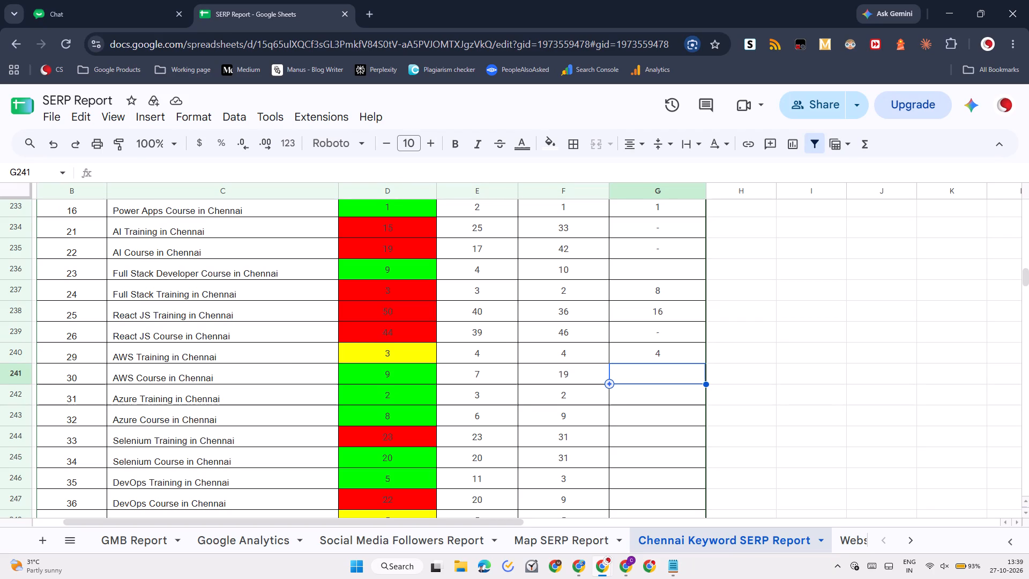
{"action": "key", "text": "6"}
{"action": "key", "text": "Down"}
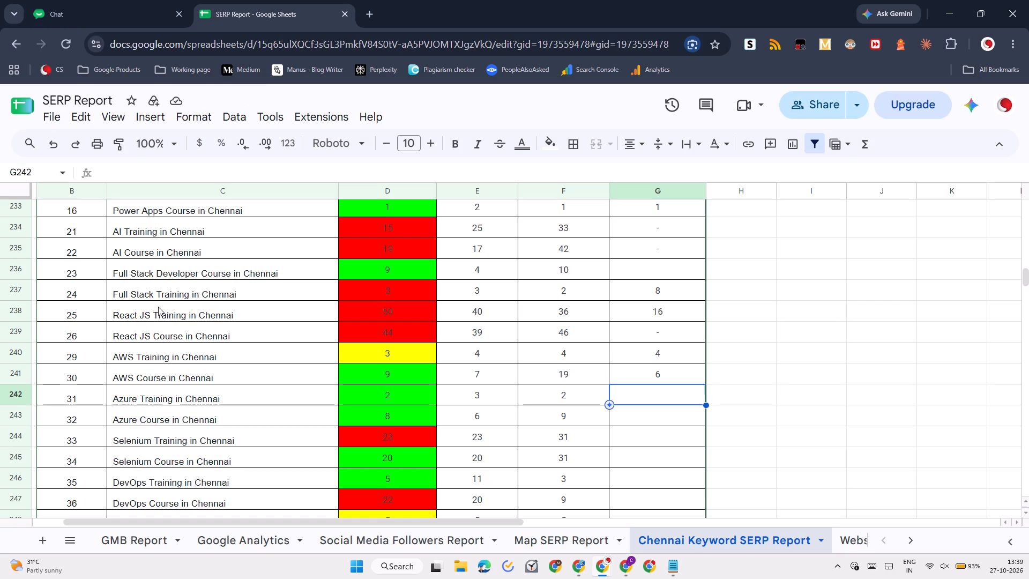
Enter mobile rankings of 3 for Azure Training in Chennai and 9 for Azure Course in Chennai in column G.
{"action": "left_click", "coordinate": [130, 398]}
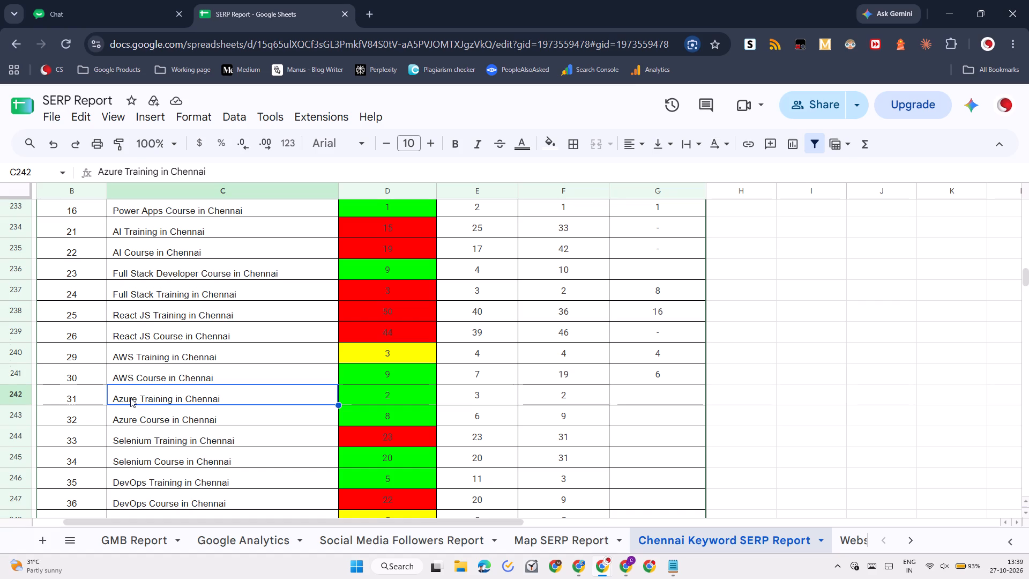
{"action": "key", "text": "Right"}
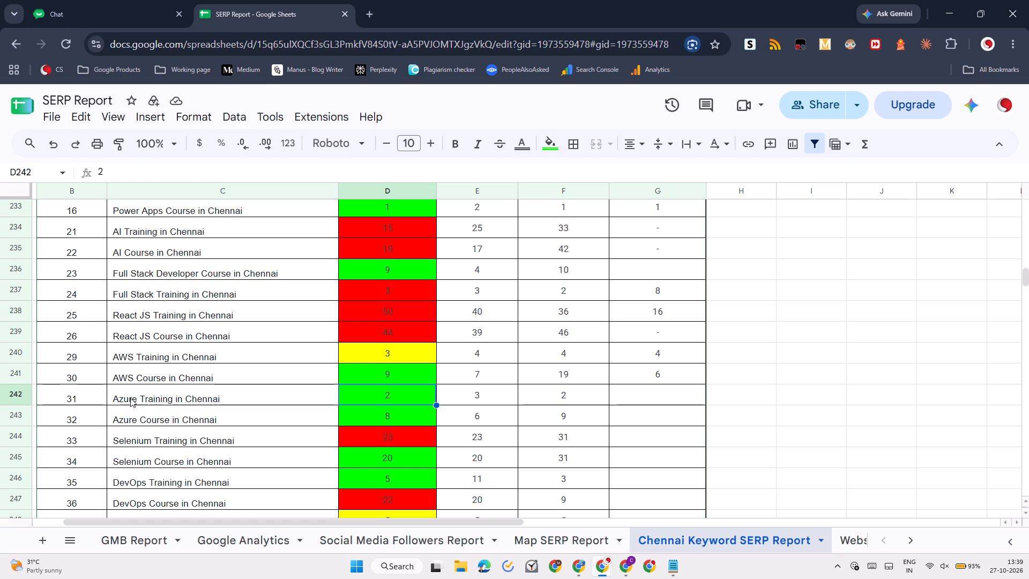
{"action": "key", "text": "Right"}
{"action": "key", "text": "Right"}
{"action": "key", "text": "Right"}
{"action": "key", "text": "3"}
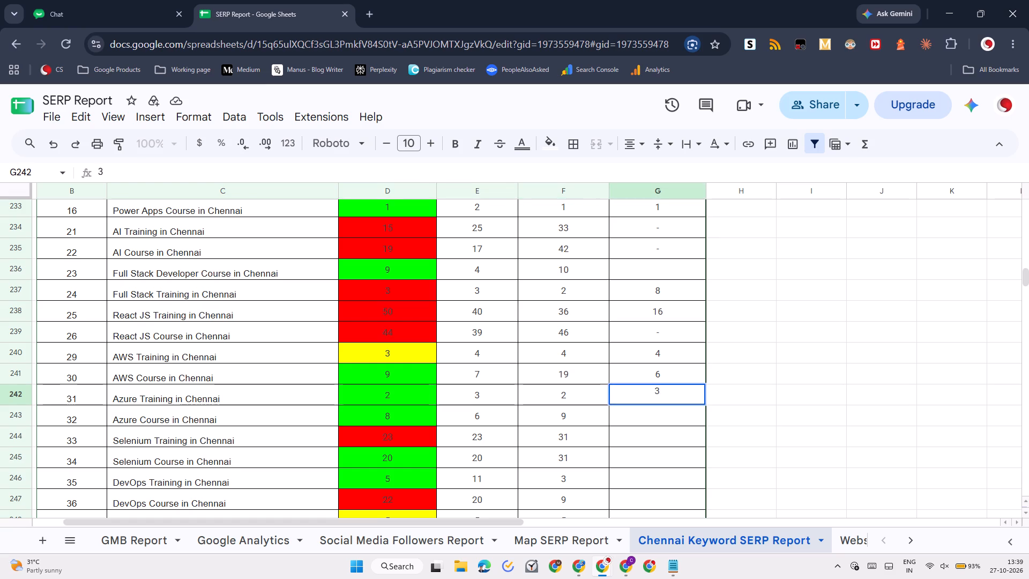
{"action": "key", "text": "Down"}
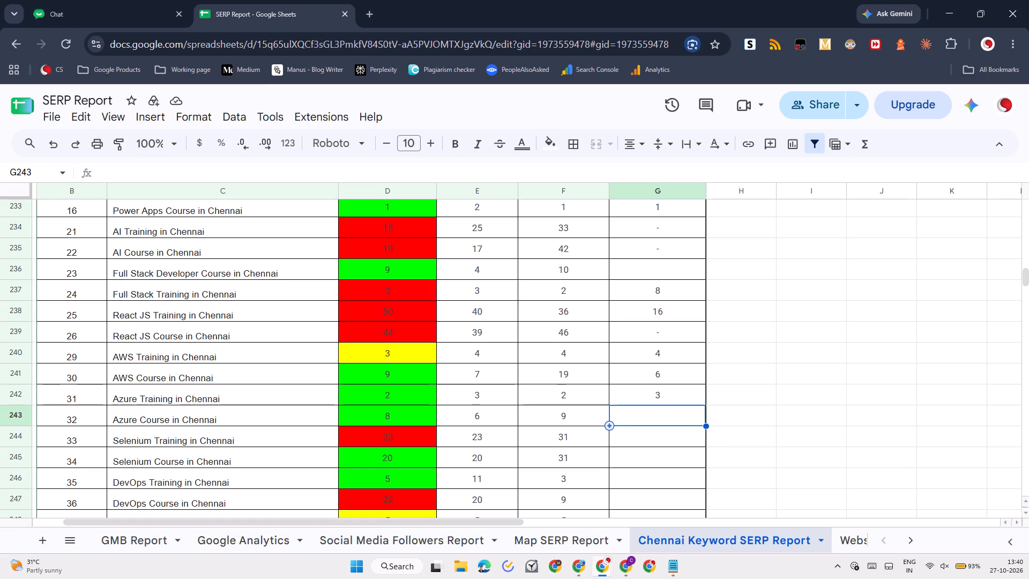
{"action": "key", "text": "9"}
{"action": "key", "text": "Down"}
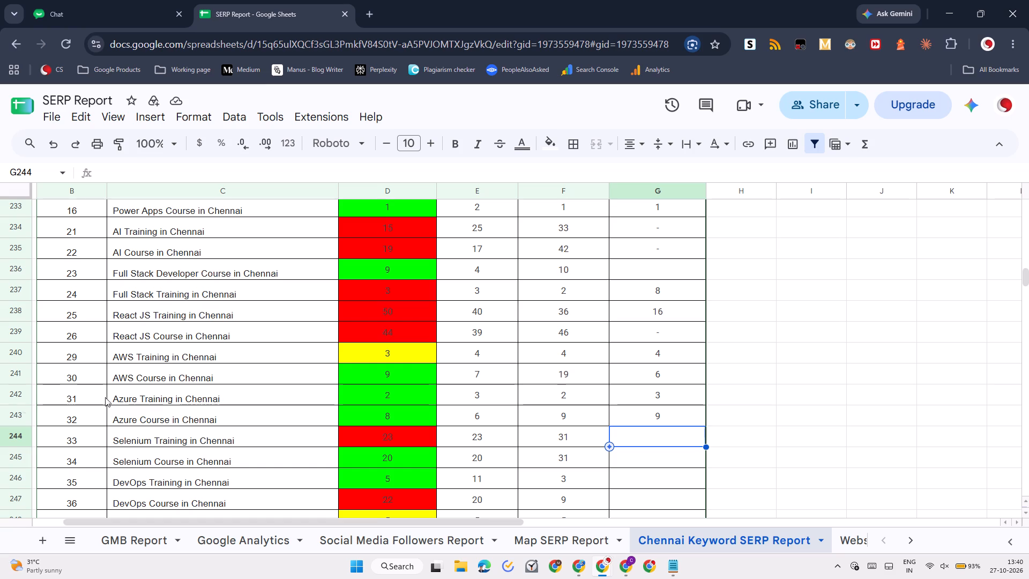
Select the Selenium Training in Chennai keyword in row 244.
{"action": "left_click", "coordinate": [145, 428]}
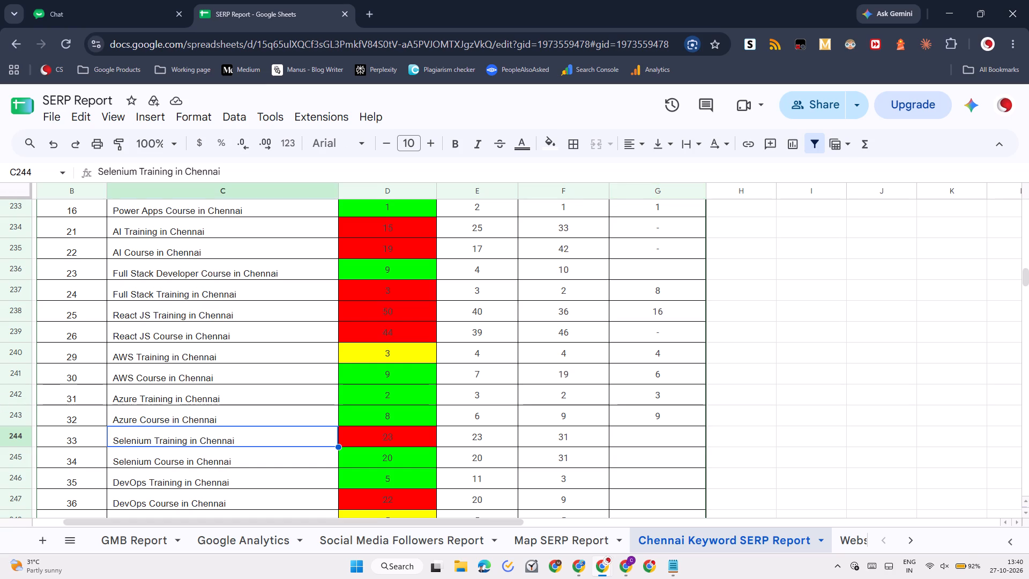
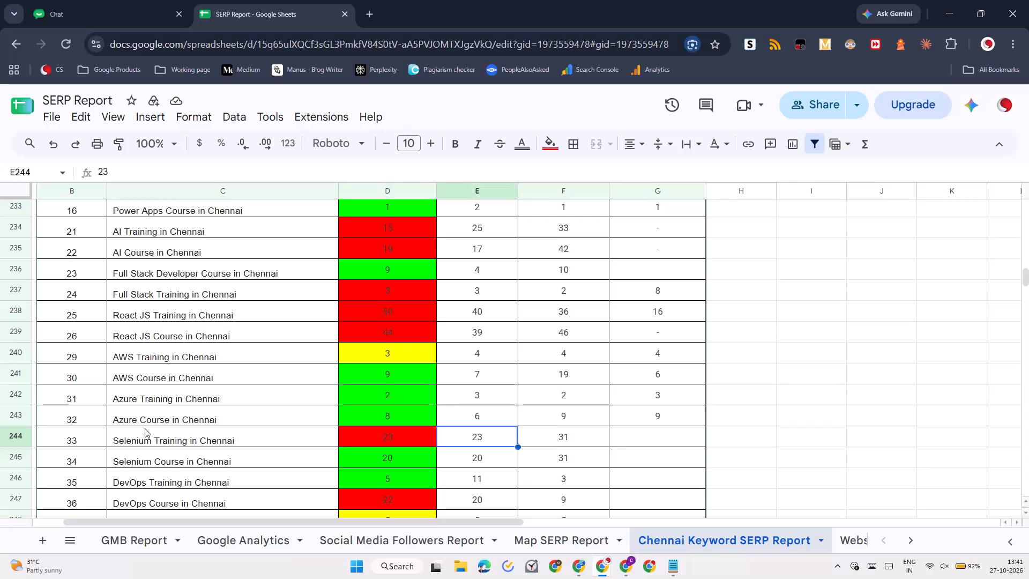
Enter a dash as the mobile ranking for both Selenium Training in Chennai and Selenium Course in Chennai in column G.
{"action": "key", "text": "Right"}
{"action": "key", "text": "Right"}
{"action": "key", "text": "minus"}
{"action": "key", "text": "Down"}
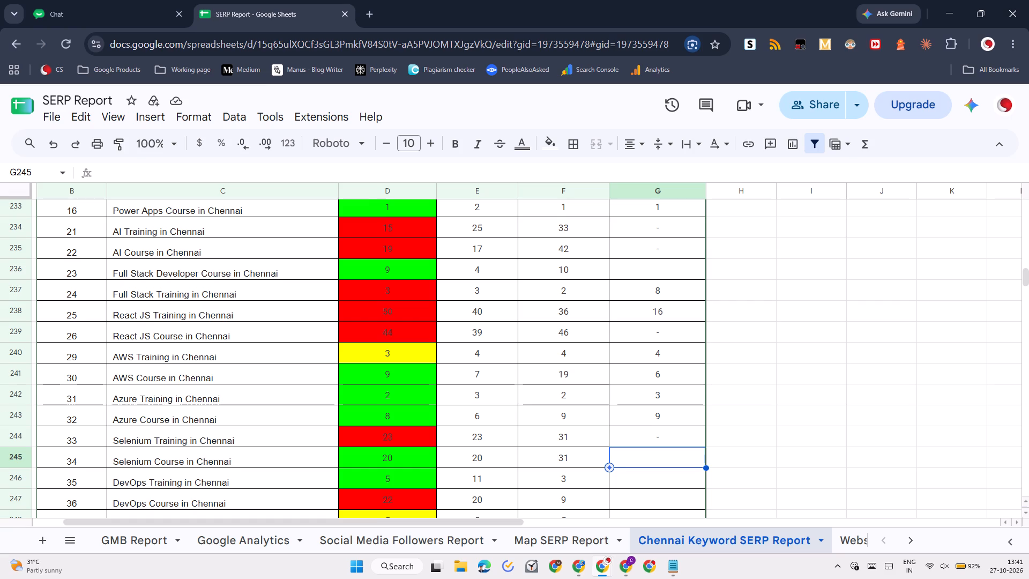
{"action": "key", "text": "minus"}
{"action": "key", "text": "Down"}
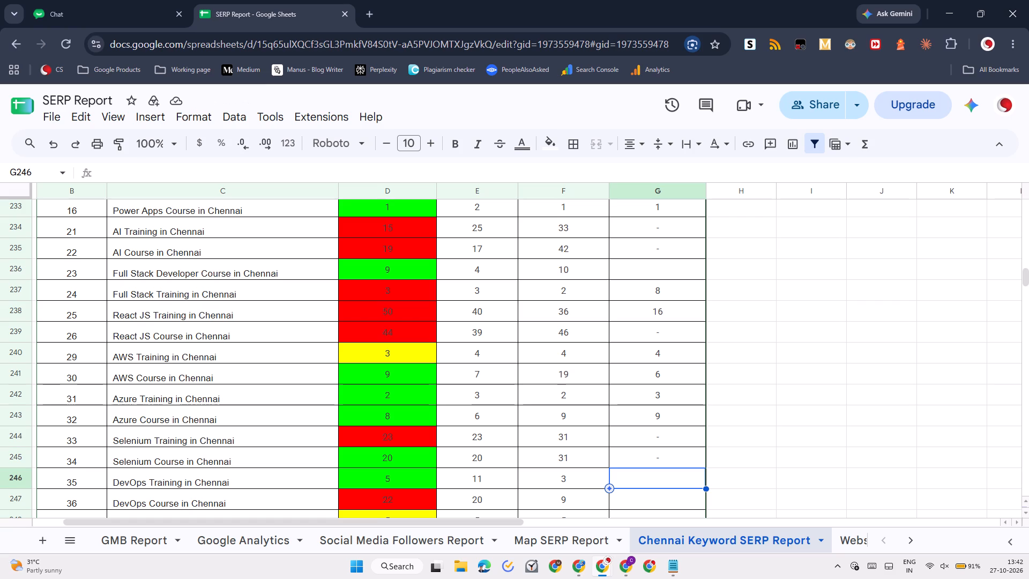
Enter mobile rankings of 6 for DevOps Training in Chennai and 9 for DevOps Course in Chennai in column G.
{"action": "key", "text": "6"}
{"action": "key", "text": "Down"}
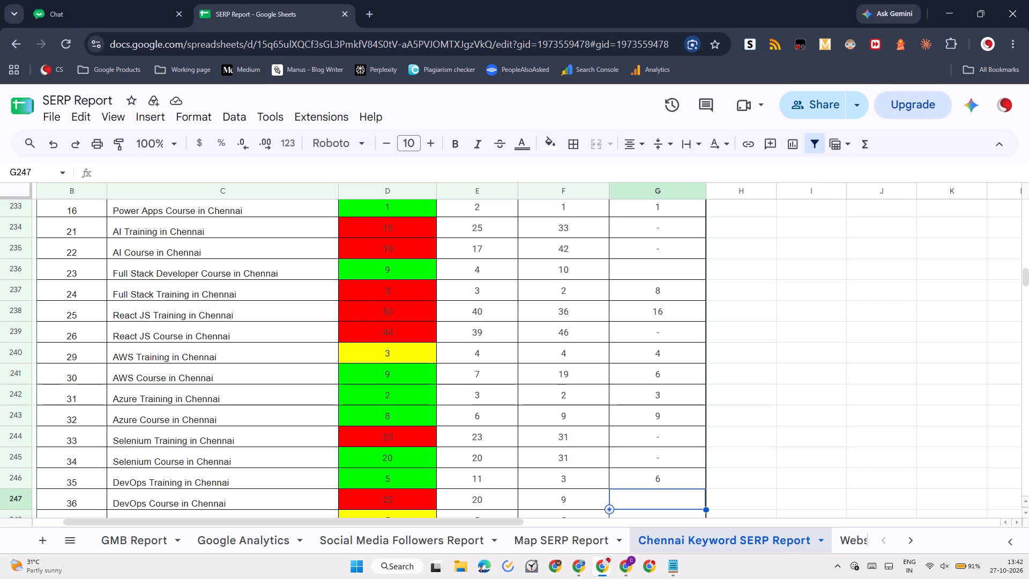
{"action": "key", "text": "9"}
{"action": "scroll", "coordinate": [0, 448], "scroll_direction": "down", "scroll_amount": 1}
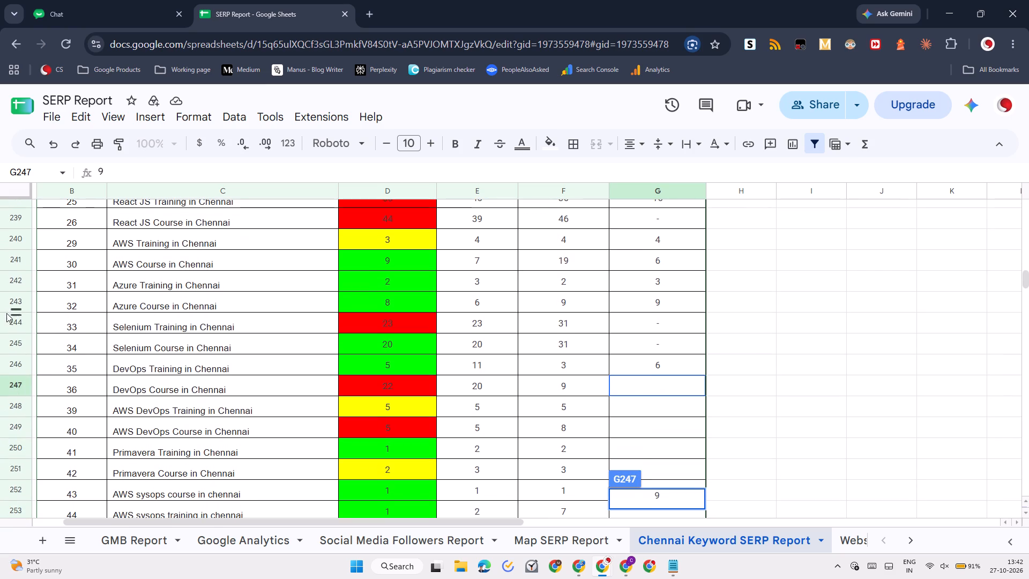
{"action": "left_click", "coordinate": [6, 307]}
Enter mobile rankings of 4 for AWS DevOps Training in Chennai and 7 for AWS DevOps Course in Chennai in column G.
{"action": "left_click", "coordinate": [271, 413]}
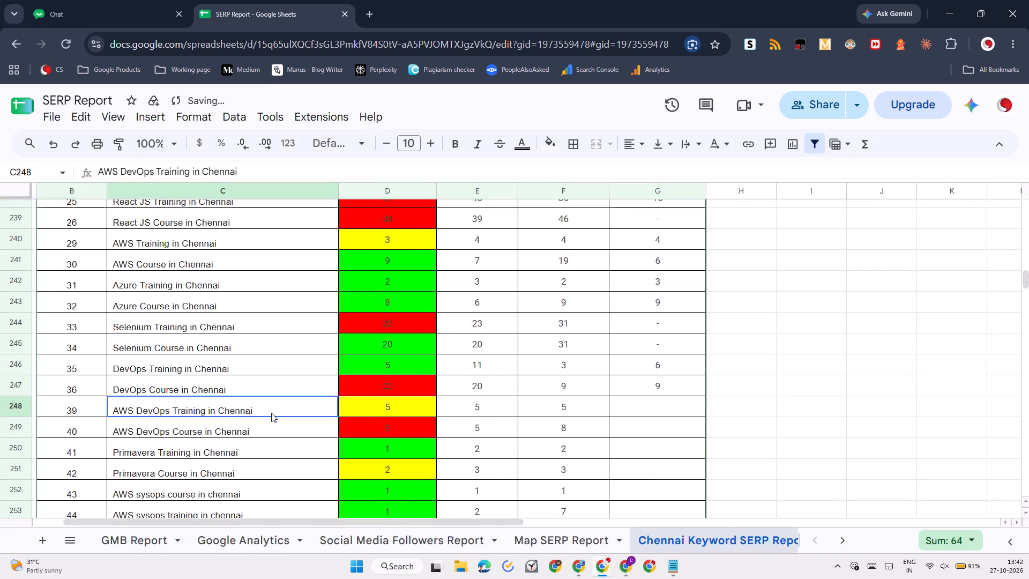
{"action": "scroll", "coordinate": [271, 413], "scroll_direction": "down", "scroll_amount": 2}
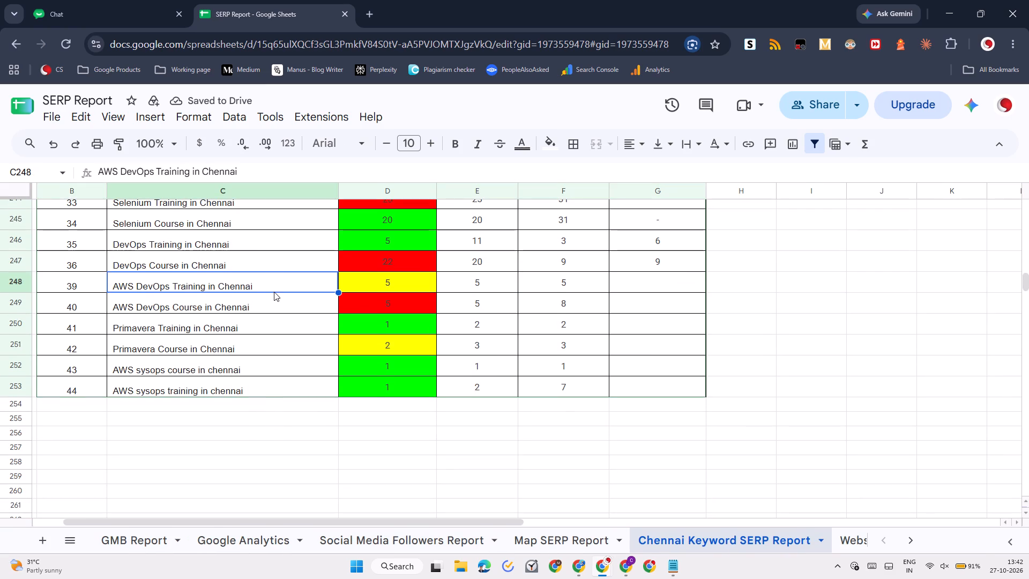
{"action": "left_click", "coordinate": [259, 283]}
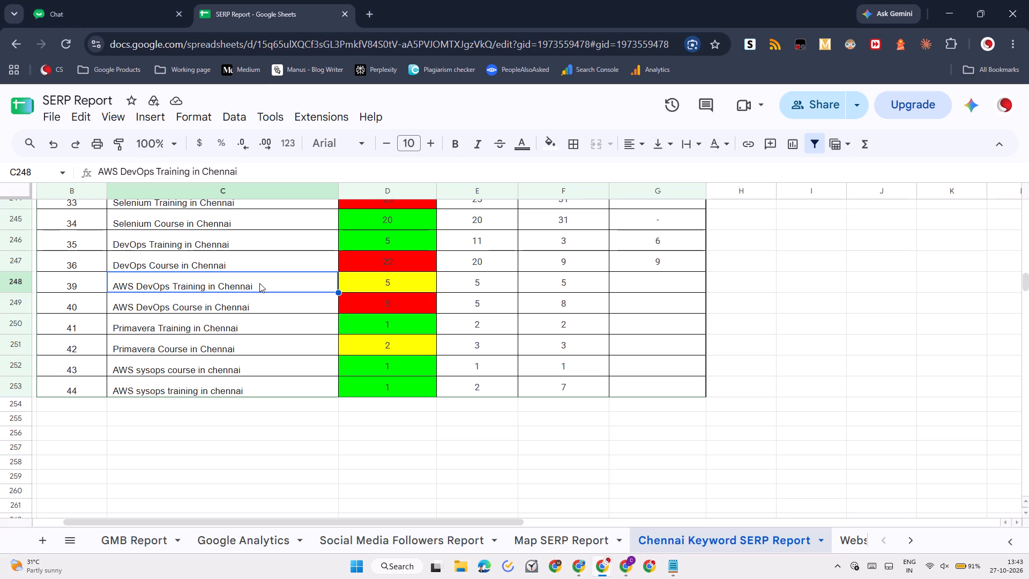
{"action": "key", "text": "Right"}
{"action": "key", "text": "Right"}
{"action": "key", "text": "Right"}
{"action": "key", "text": "Right"}
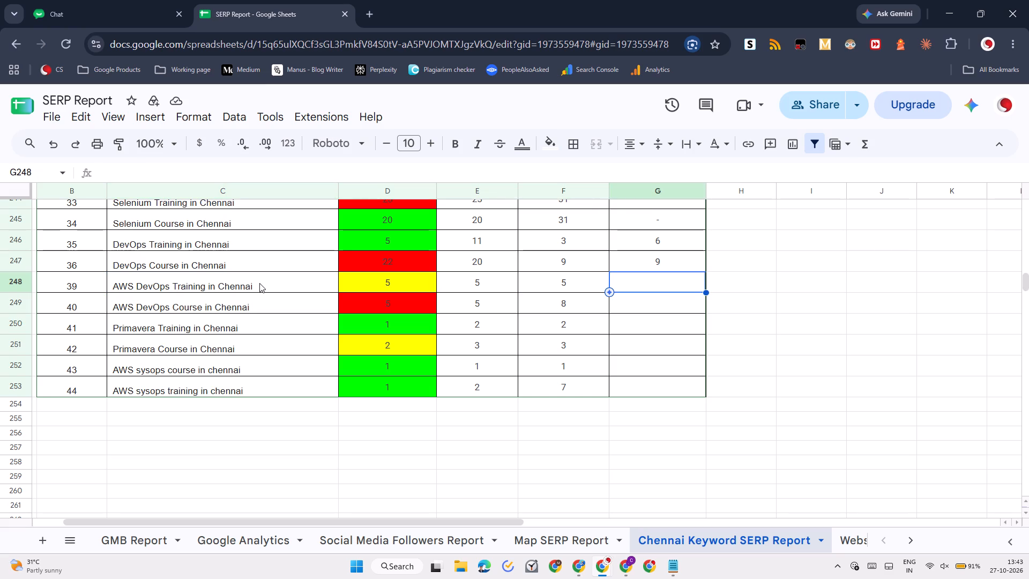
{"action": "key", "text": "4"}
{"action": "key", "text": "Return"}
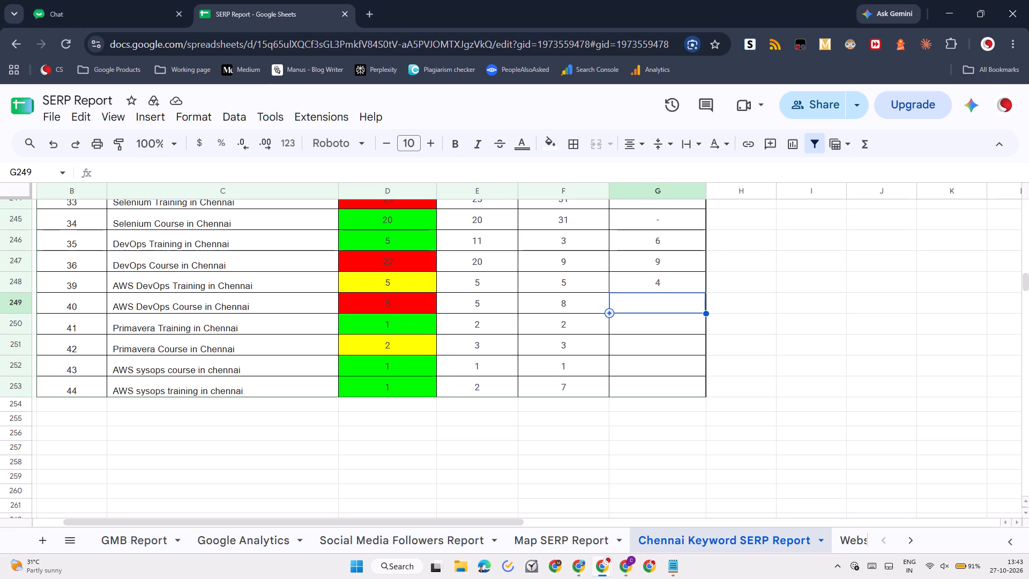
{"action": "key", "text": "7"}
{"action": "key", "text": "Down"}
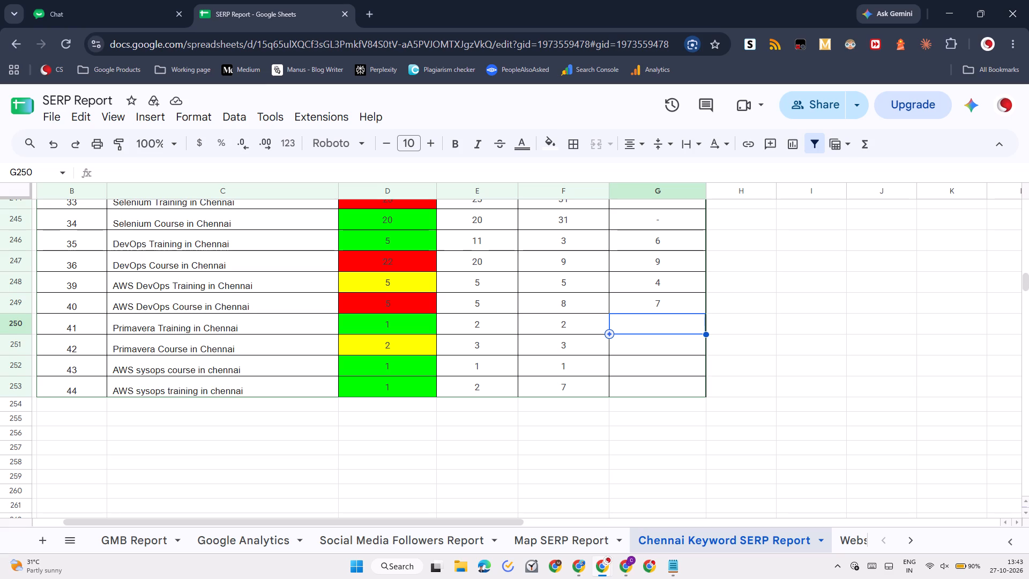
Enter mobile rankings of 2 for Primavera Training in Chennai and 3 for Primavera Course in Chennai in column G.
{"action": "key", "text": "2"}
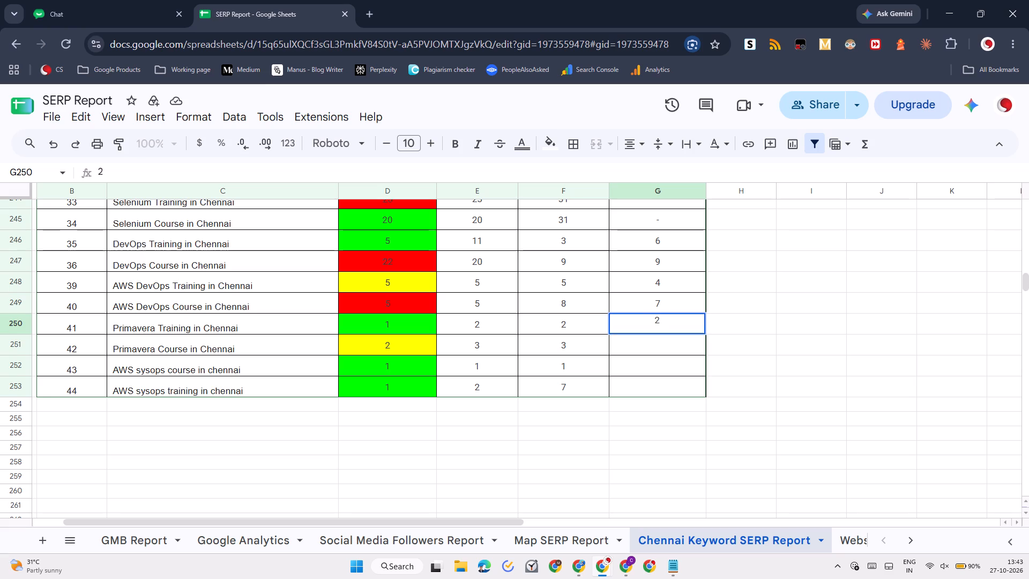
{"action": "key", "text": "Down"}
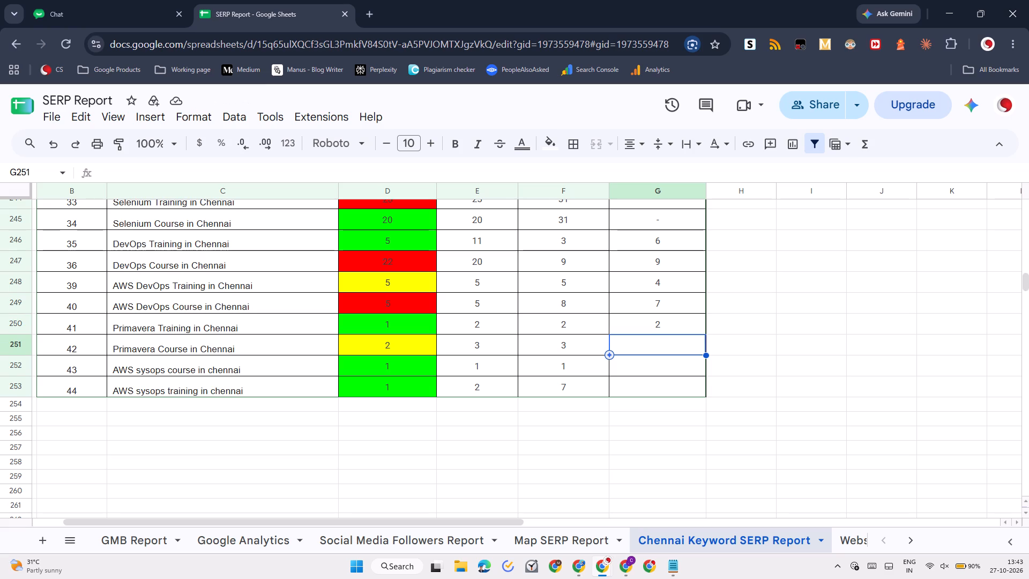
{"action": "key", "text": "3"}
{"action": "key", "text": "Down"}
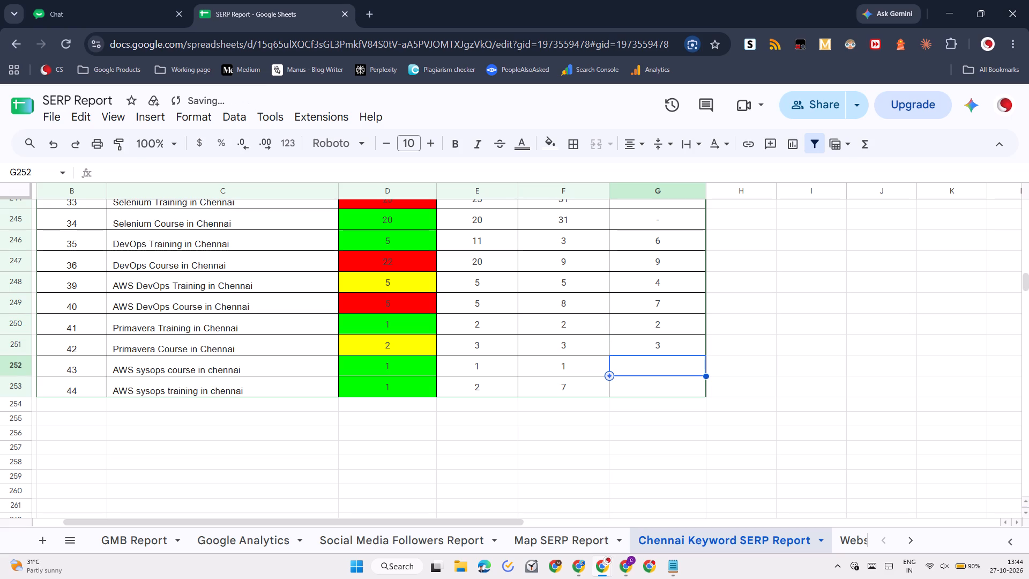
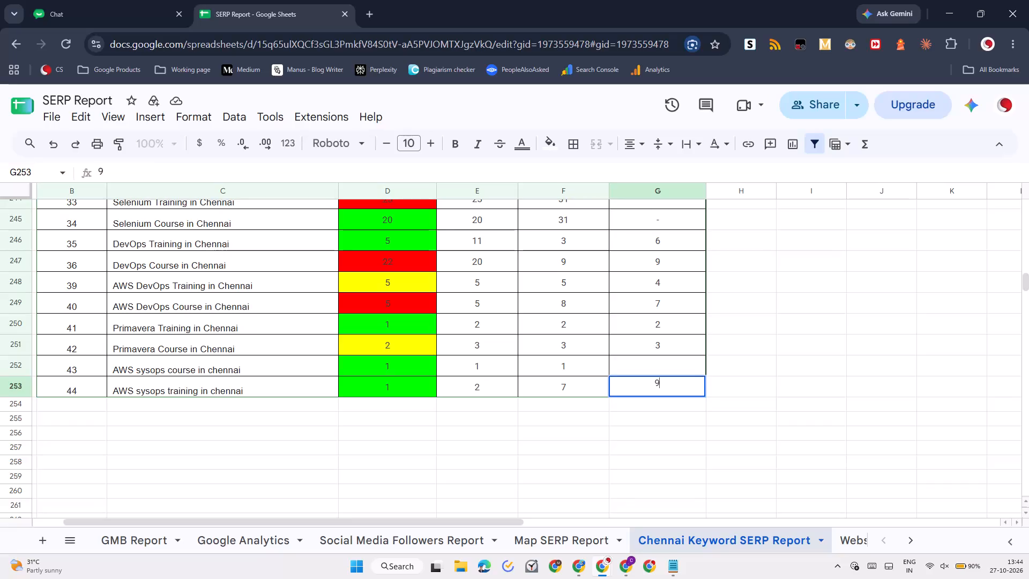
Enter mobile rankings of 9 for AWS sysops training in chennai and 1 for AWS sysops course in chennai in column G.
{"action": "key", "text": "Up"}
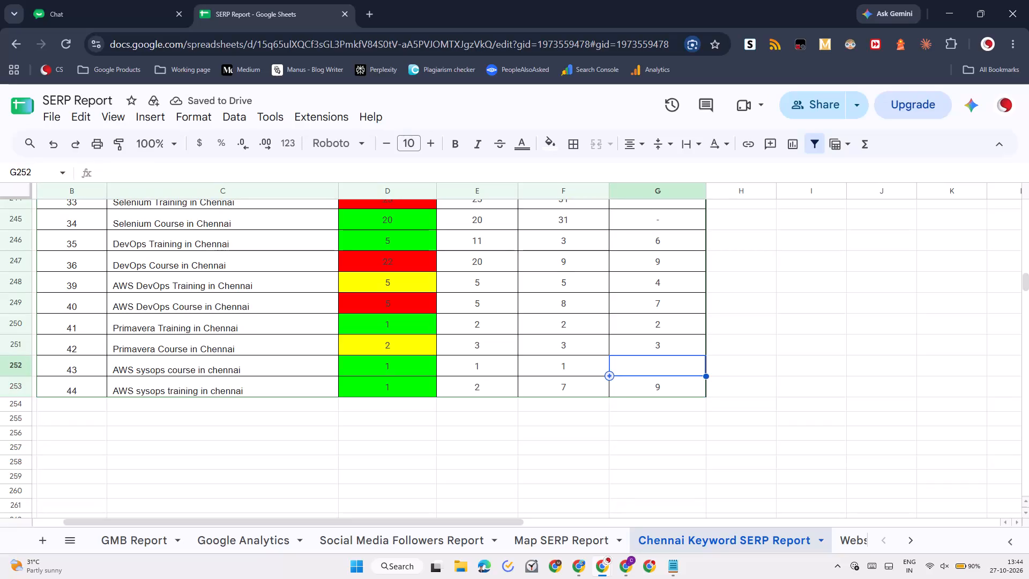
{"action": "key", "text": "1"}
{"action": "key", "text": "Up"}
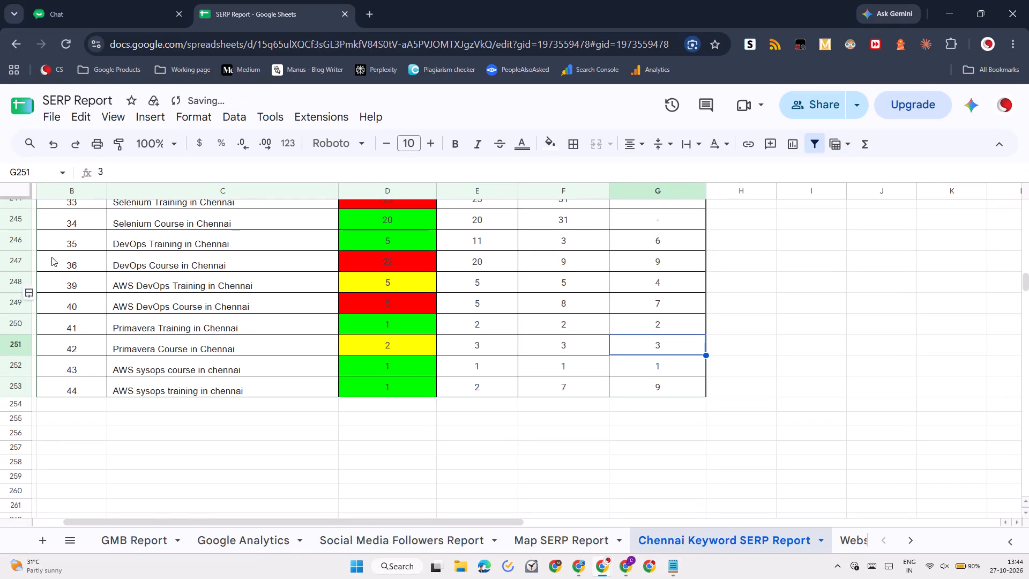
Review the October 27 Google and mobile rankings across all keyword rows of the Chennai keyword table.
{"action": "scroll", "coordinate": [0, 233], "scroll_direction": "up", "scroll_amount": 3}
{"action": "scroll", "coordinate": [260, 405], "scroll_direction": "up", "scroll_amount": 3}
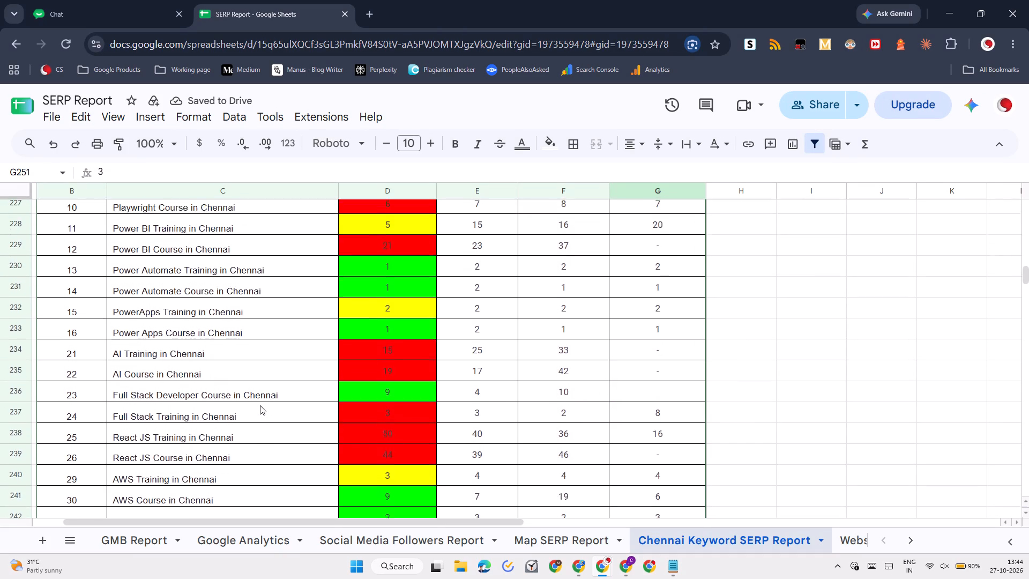
{"action": "scroll", "coordinate": [260, 405], "scroll_direction": "up", "scroll_amount": 3}
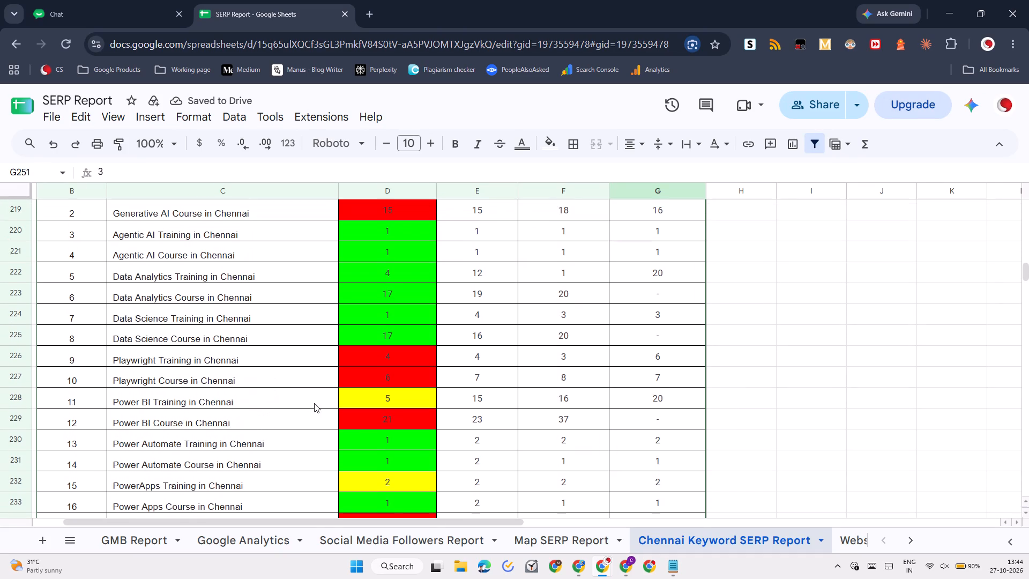
{"action": "left_click", "coordinate": [288, 398]}
{"action": "scroll", "coordinate": [654, 407], "scroll_direction": "up", "scroll_amount": 2}
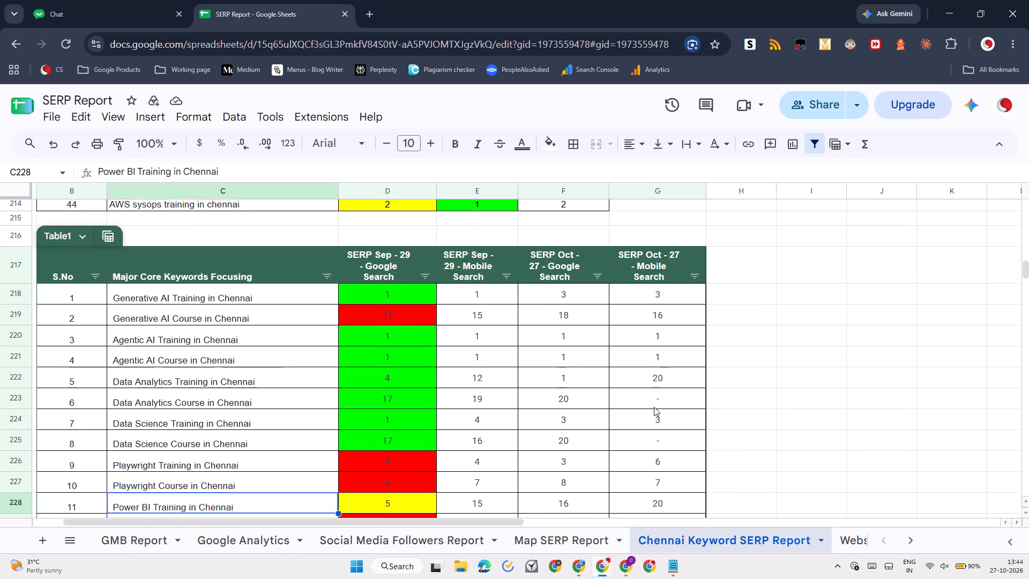
{"action": "left_click", "coordinate": [636, 414]}
{"action": "scroll", "coordinate": [636, 414], "scroll_direction": "down", "scroll_amount": 1}
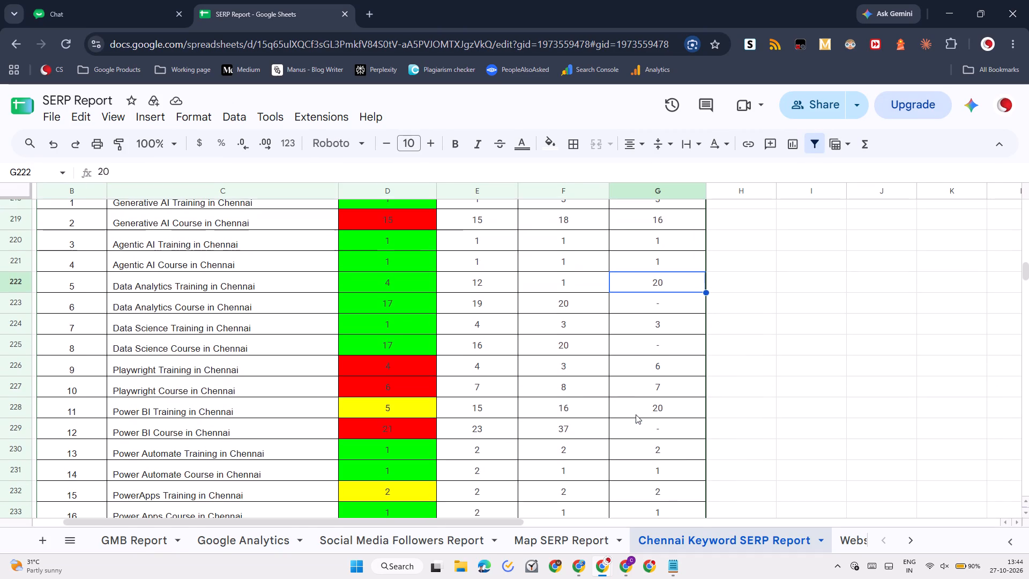
{"action": "scroll", "coordinate": [636, 414], "scroll_direction": "down", "scroll_amount": 4}
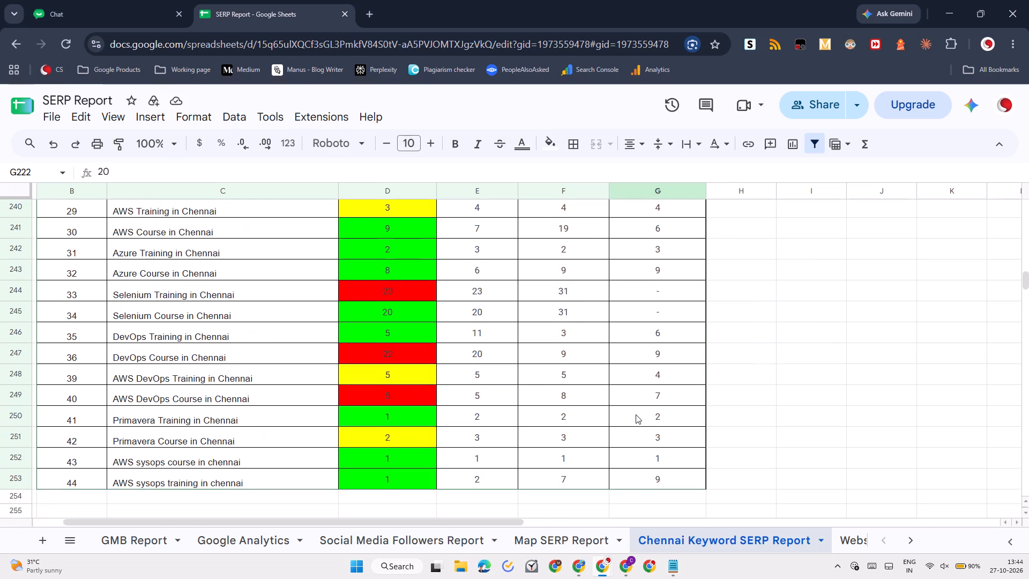
{"action": "scroll", "coordinate": [636, 414], "scroll_direction": "down", "scroll_amount": 1}
{"action": "scroll", "coordinate": [636, 414], "scroll_direction": "up", "scroll_amount": 4}
{"action": "left_click", "coordinate": [529, 437]}
{"action": "scroll", "coordinate": [529, 437], "scroll_direction": "up", "scroll_amount": 3}
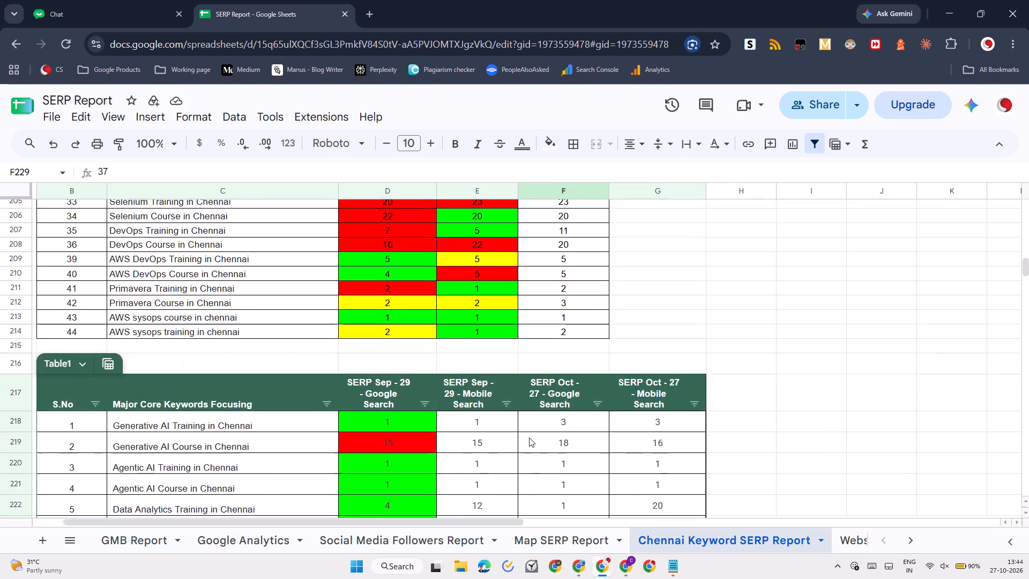
{"action": "left_click", "coordinate": [610, 370]}
{"action": "scroll", "coordinate": [726, 357], "scroll_direction": "down", "scroll_amount": 1}
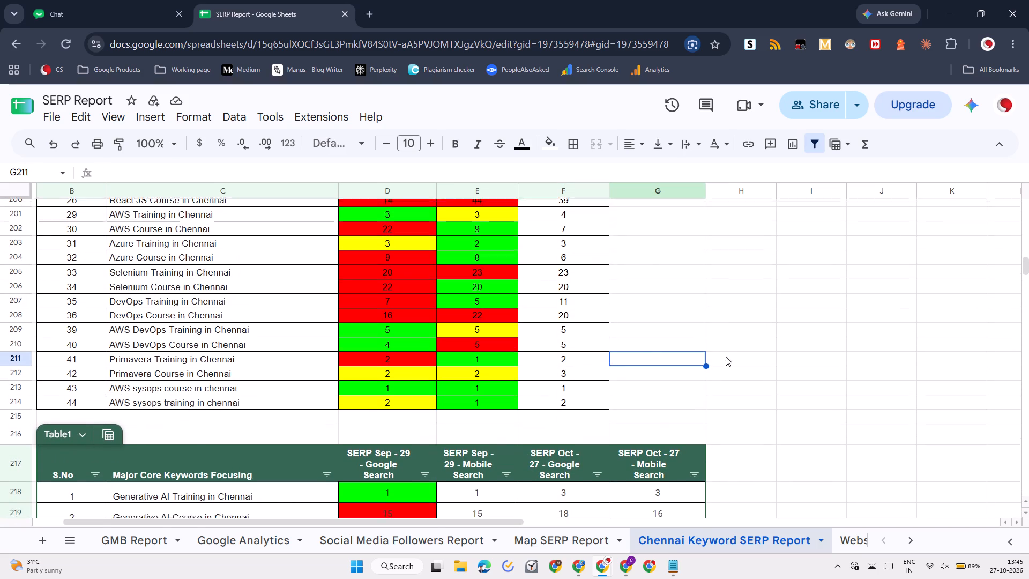
{"action": "scroll", "coordinate": [726, 357], "scroll_direction": "down", "scroll_amount": 1}
{"action": "left_click", "coordinate": [590, 397]}
{"action": "scroll", "coordinate": [590, 397], "scroll_direction": "down", "scroll_amount": 1}
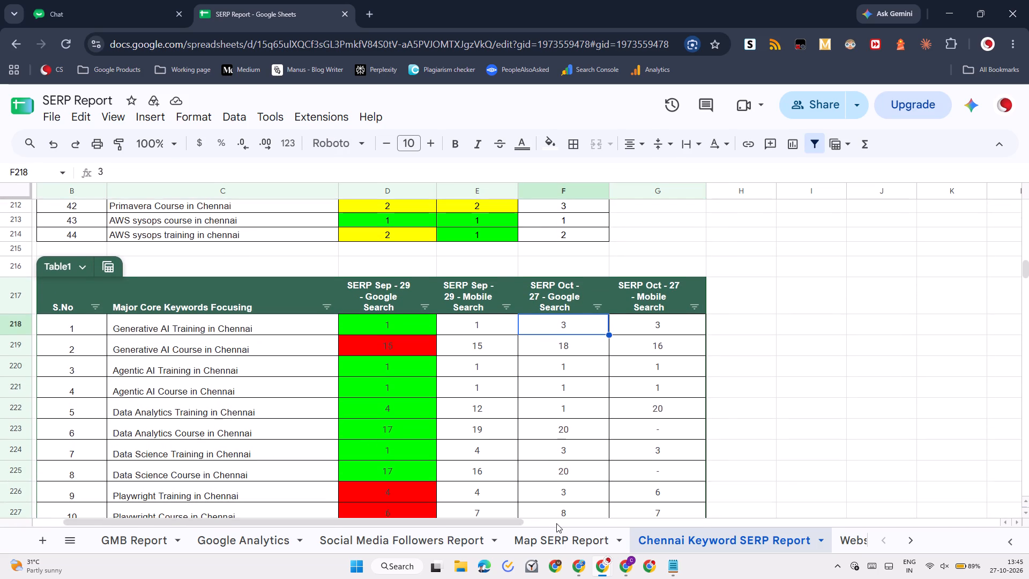
{"action": "scroll", "coordinate": [540, 445], "scroll_direction": "down", "scroll_amount": 1}
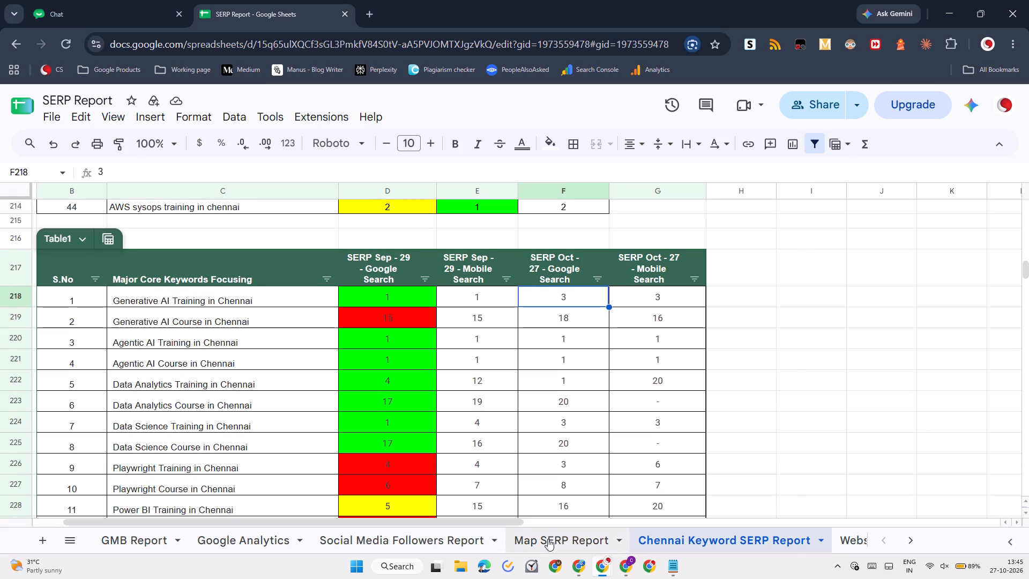
Open the Map SERP Report sheet and select the Mobile- Oct 27 cell for Full Stack Training in Chennai.
{"action": "left_click", "coordinate": [548, 539]}
{"action": "scroll", "coordinate": [539, 417], "scroll_direction": "down", "scroll_amount": 9}
{"action": "scroll", "coordinate": [539, 417], "scroll_direction": "up", "scroll_amount": 12}
{"action": "scroll", "coordinate": [539, 417], "scroll_direction": "down", "scroll_amount": 3}
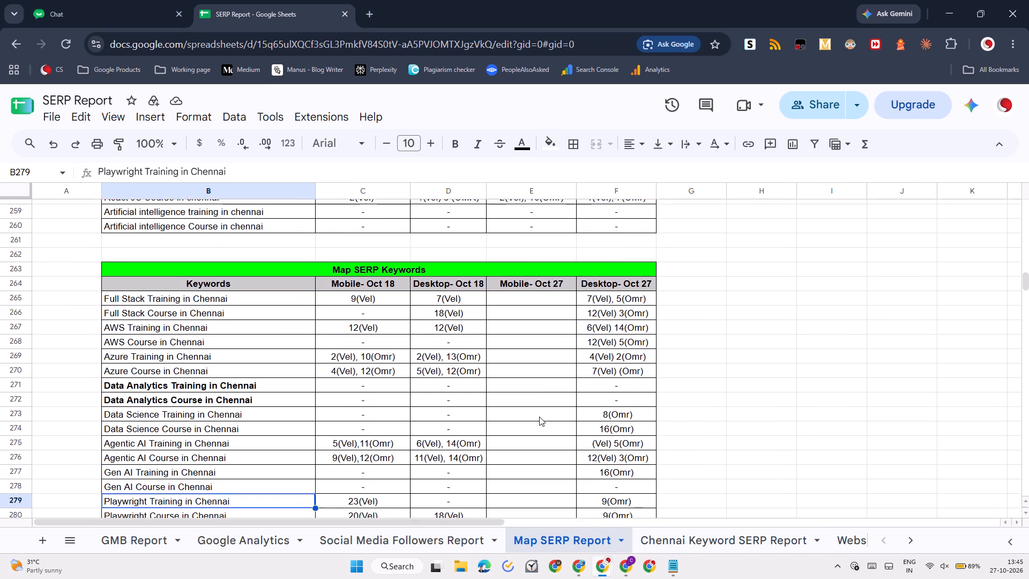
{"action": "left_click", "coordinate": [526, 299]}
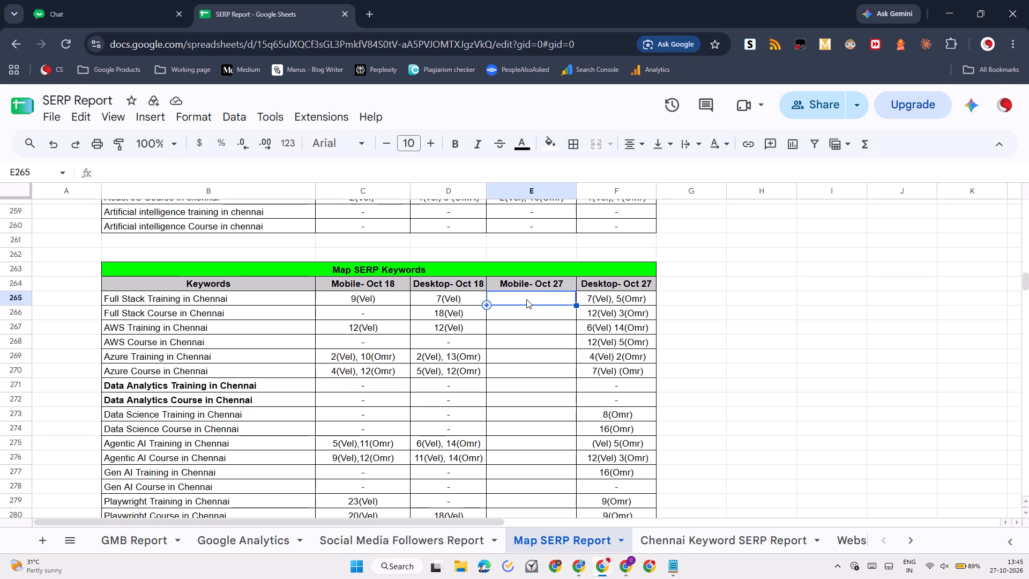
Copy the Desktop- Oct 27 entry of DevOps Course in Chennai into the Mobile- Oct 27 cell for Primavera Training in Chennai.
{"action": "scroll", "coordinate": [508, 342], "scroll_direction": "down", "scroll_amount": 3}
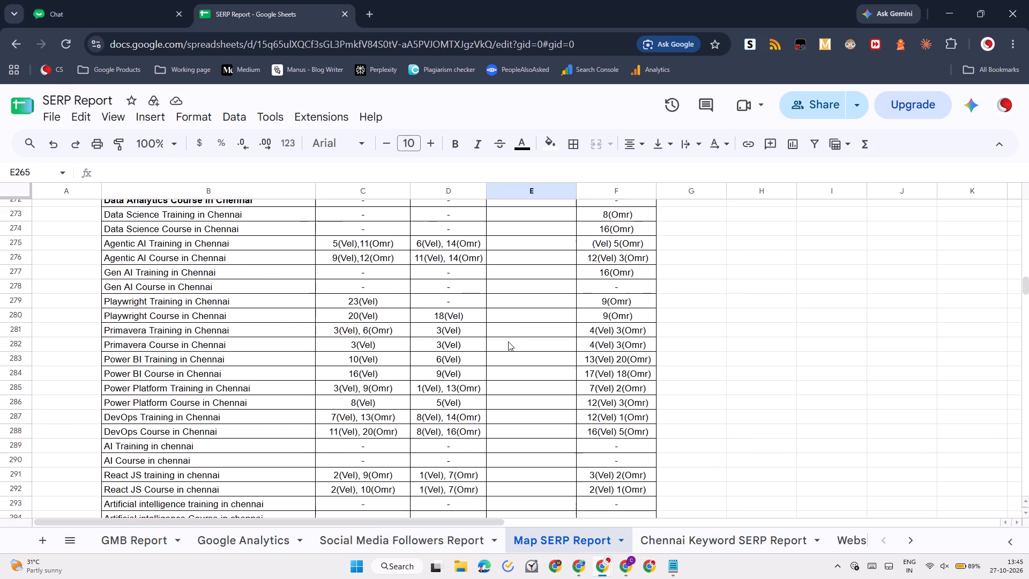
{"action": "left_click", "coordinate": [627, 410]}
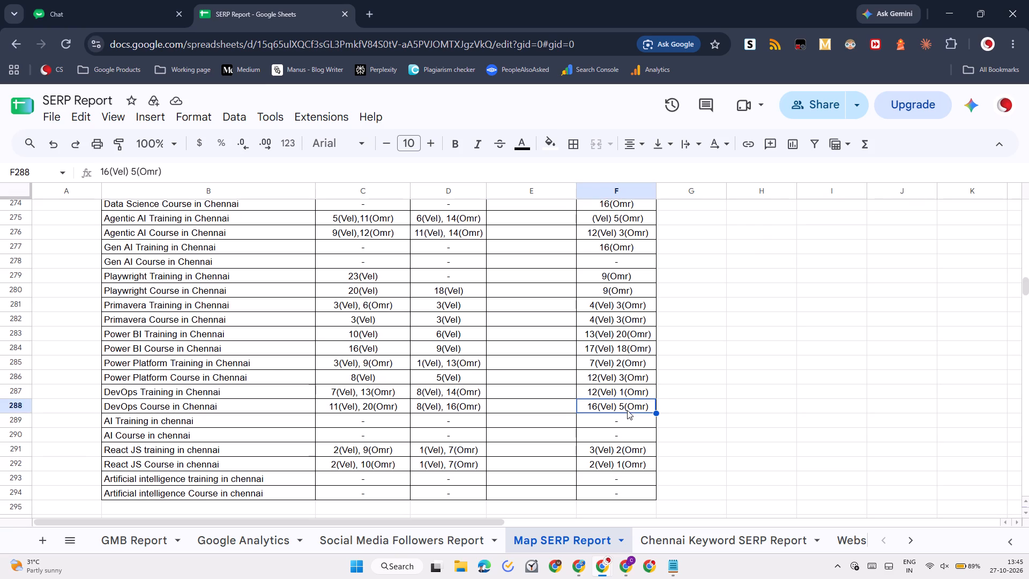
{"action": "key", "text": "ctrl+c"}
{"action": "scroll", "coordinate": [532, 418], "scroll_direction": "up", "scroll_amount": 2}
{"action": "scroll", "coordinate": [532, 354], "scroll_direction": "down", "scroll_amount": 3}
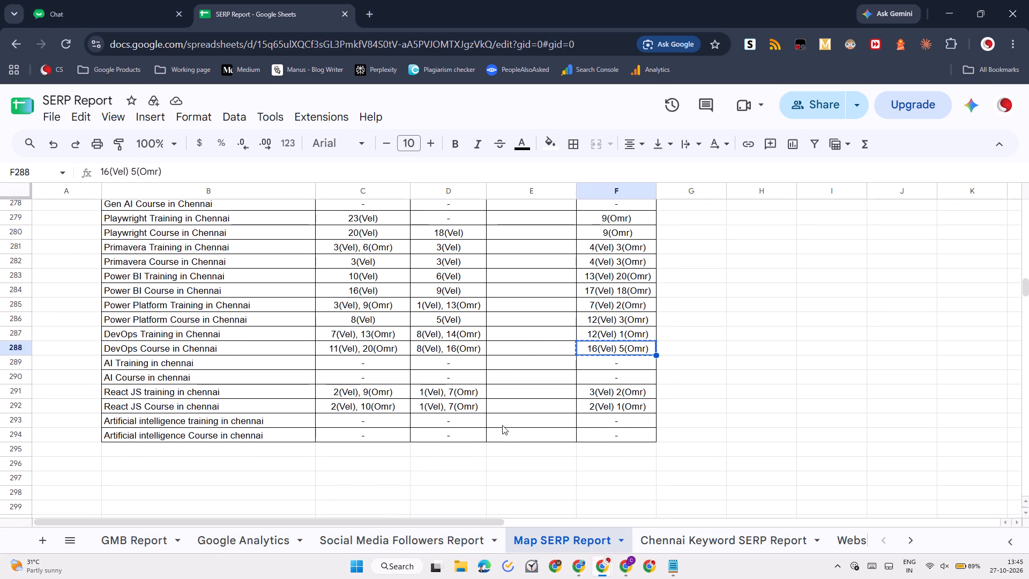
{"action": "scroll", "coordinate": [505, 394], "scroll_direction": "up", "scroll_amount": 1}
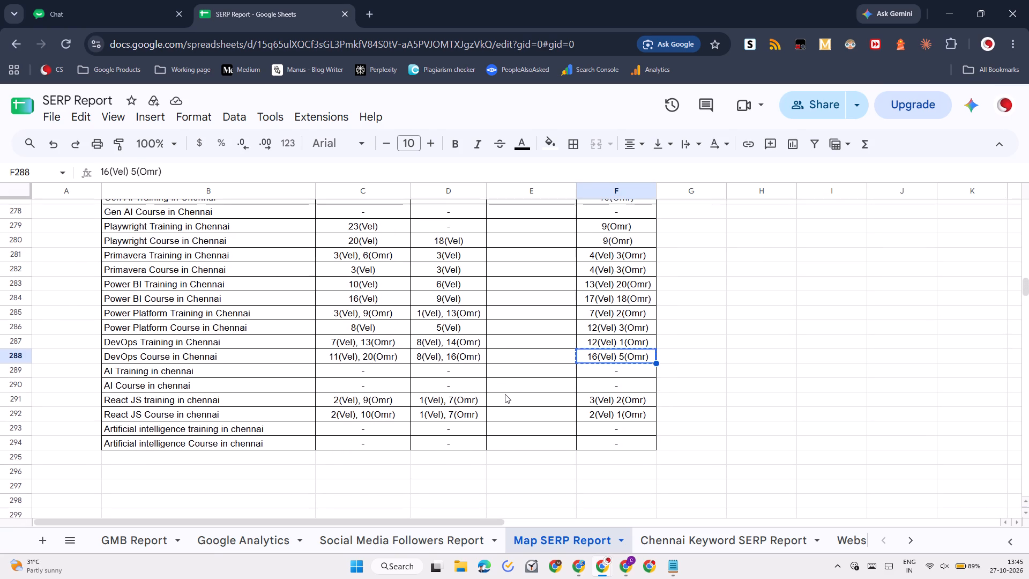
{"action": "scroll", "coordinate": [505, 394], "scroll_direction": "up", "scroll_amount": 1}
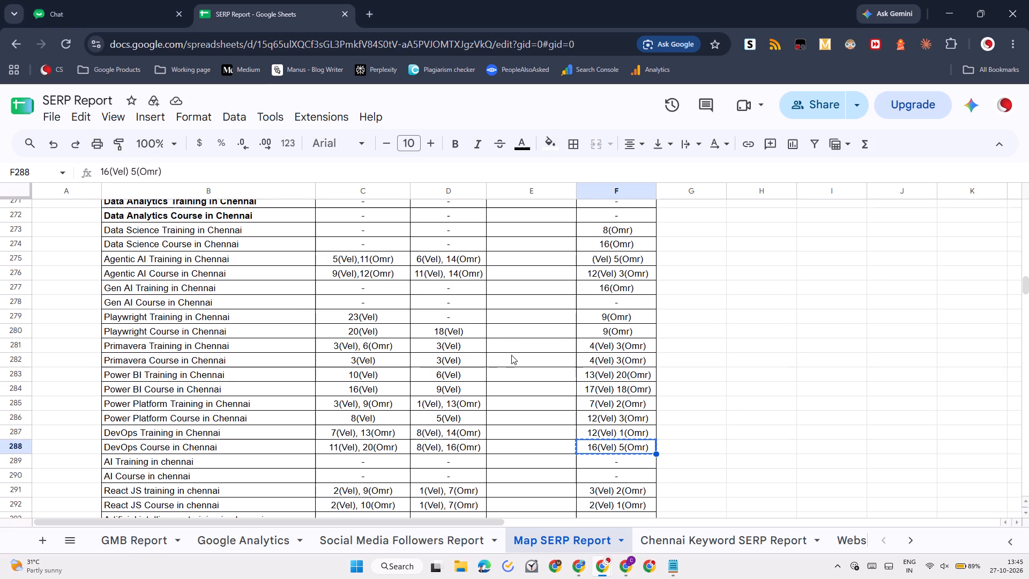
{"action": "left_click", "coordinate": [513, 357]}
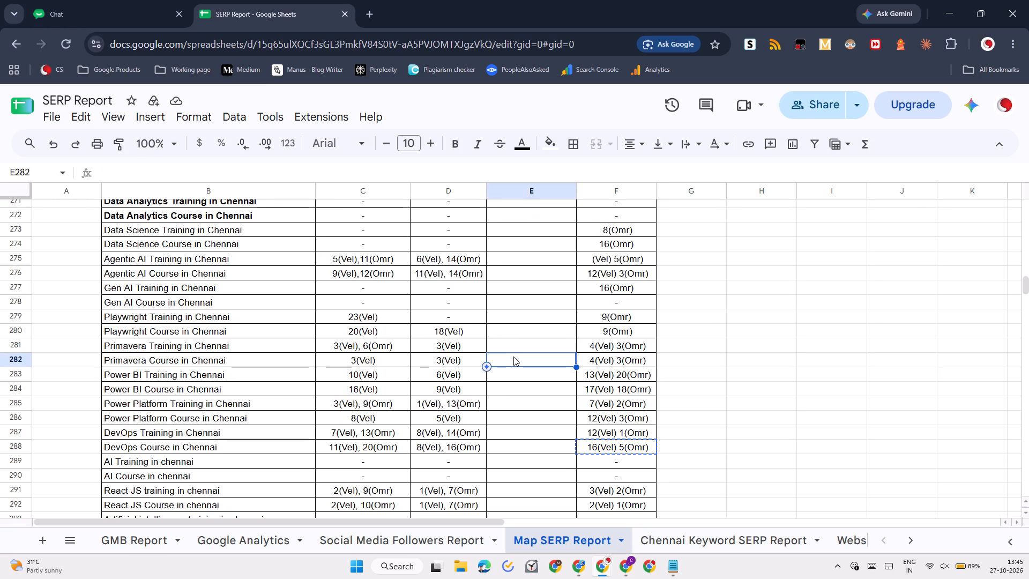
{"action": "left_click", "coordinate": [514, 344]}
{"action": "key", "text": "ctrl+v"}
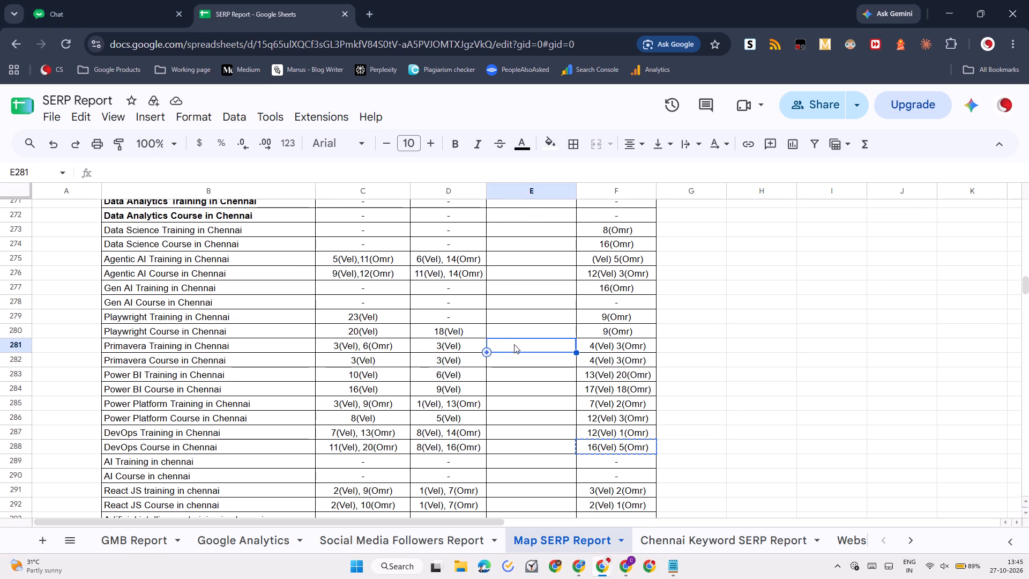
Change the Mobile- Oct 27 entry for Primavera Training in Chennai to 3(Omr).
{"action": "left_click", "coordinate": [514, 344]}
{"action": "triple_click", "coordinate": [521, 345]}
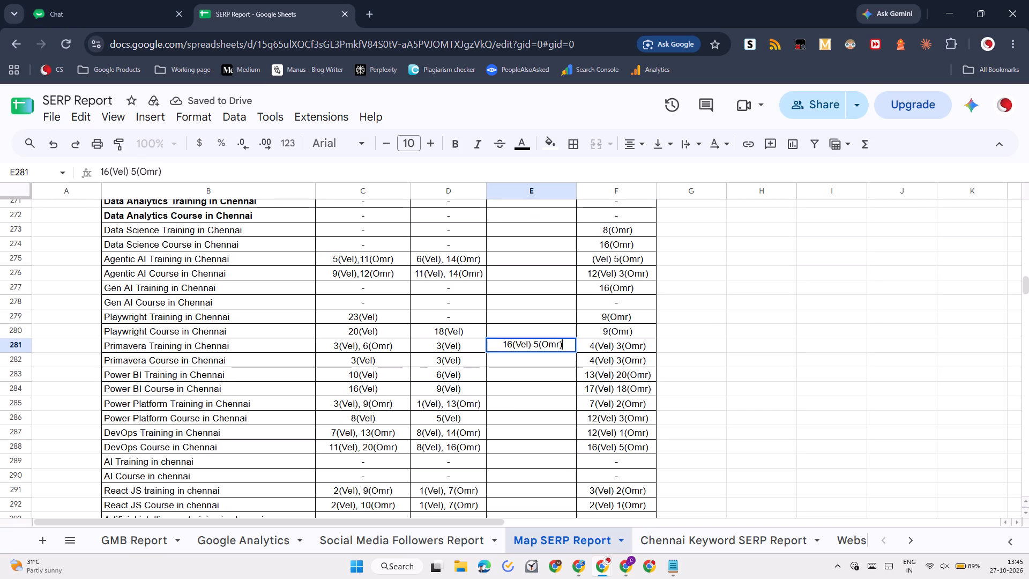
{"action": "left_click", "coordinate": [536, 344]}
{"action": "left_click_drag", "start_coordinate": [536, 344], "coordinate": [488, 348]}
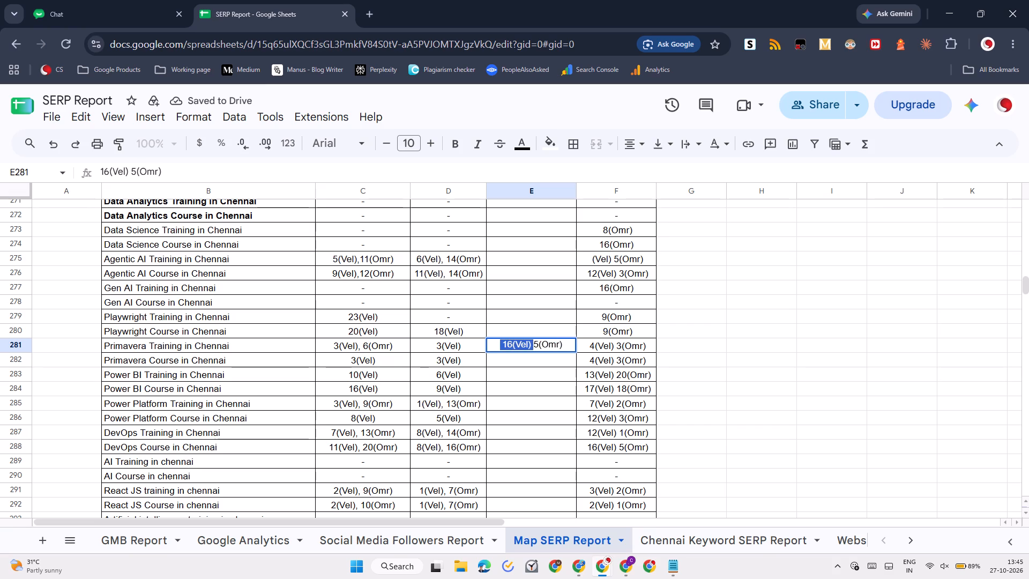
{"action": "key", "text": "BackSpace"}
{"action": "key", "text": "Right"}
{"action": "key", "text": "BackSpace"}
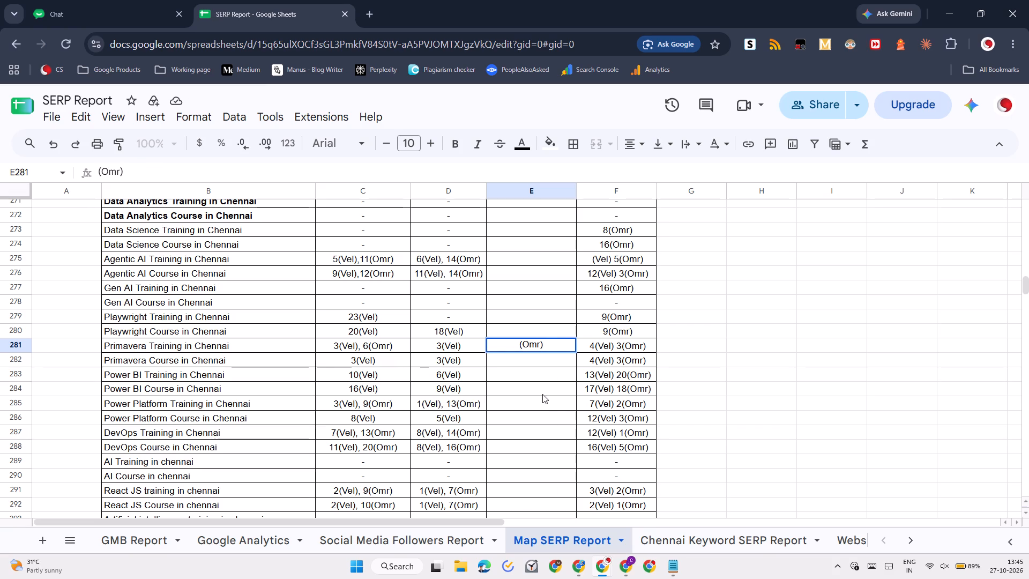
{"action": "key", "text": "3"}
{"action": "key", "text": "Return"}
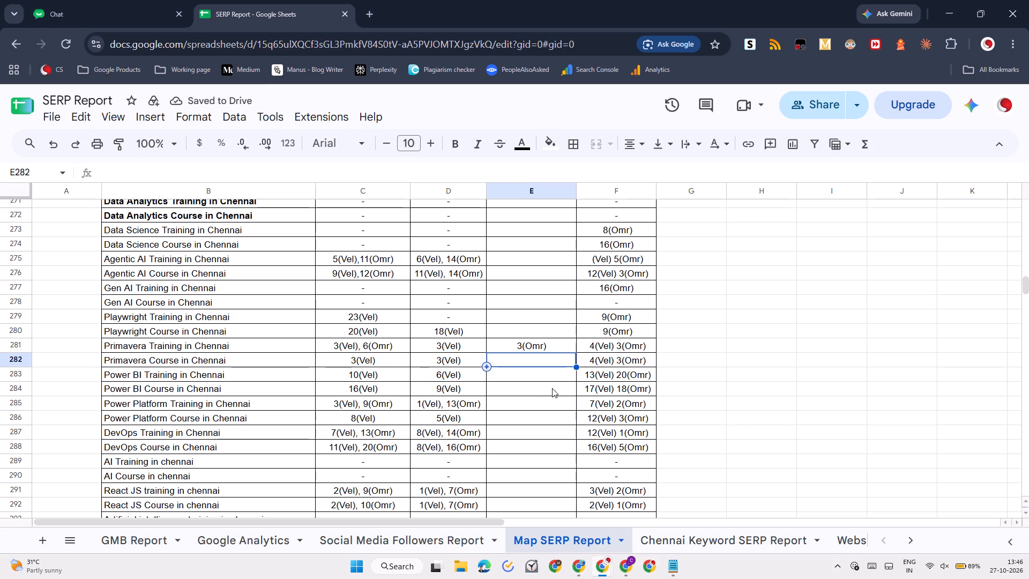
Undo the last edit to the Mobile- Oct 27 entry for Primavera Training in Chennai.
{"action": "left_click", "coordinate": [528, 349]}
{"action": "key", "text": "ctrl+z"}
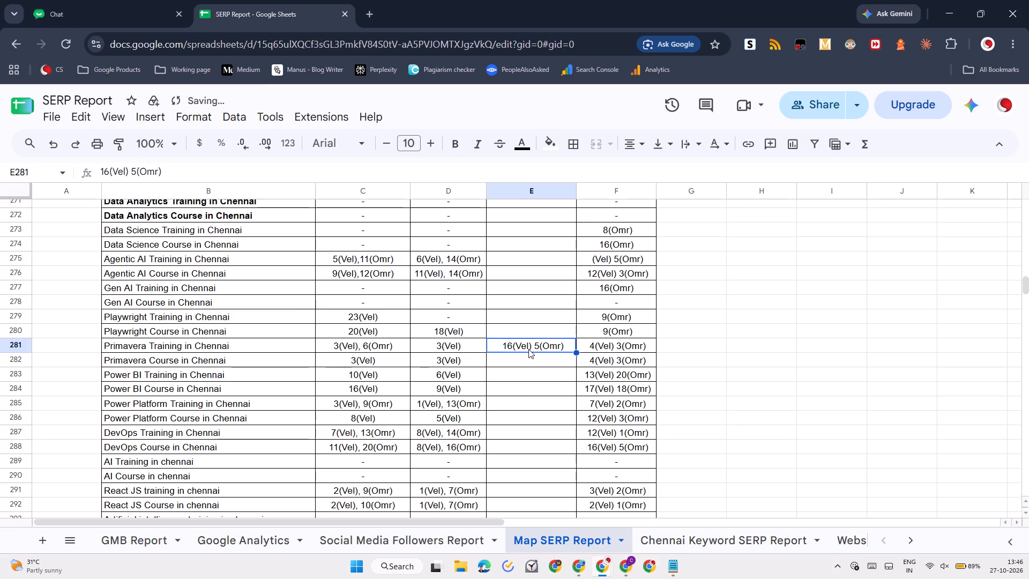
Set the Mobile- Oct 27 entry for Primavera Training in Chennai to 4(Vel) 3(Omr).
{"action": "triple_click", "coordinate": [527, 349]}
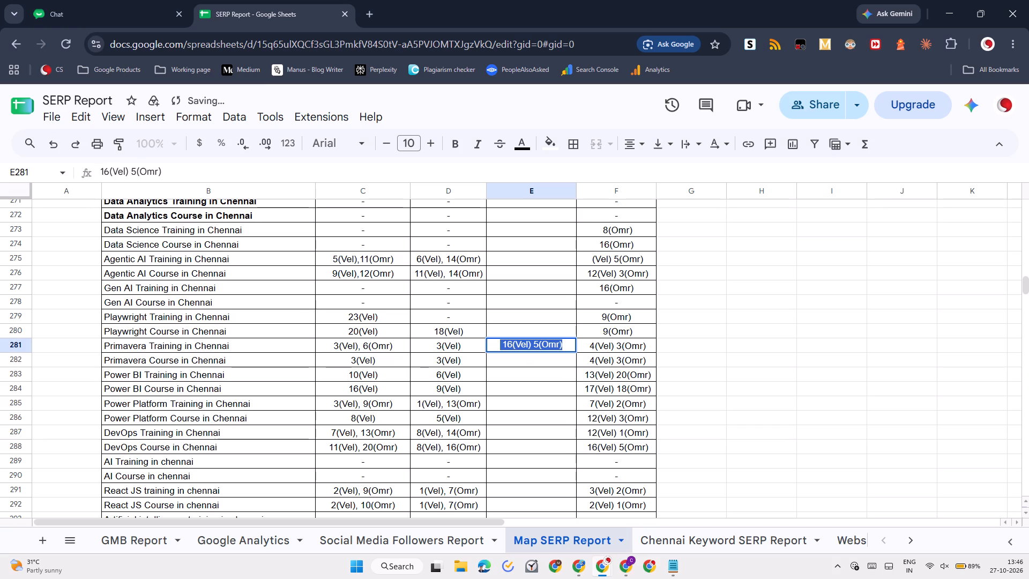
{"action": "left_click", "coordinate": [527, 349]}
{"action": "left_click", "coordinate": [539, 343]}
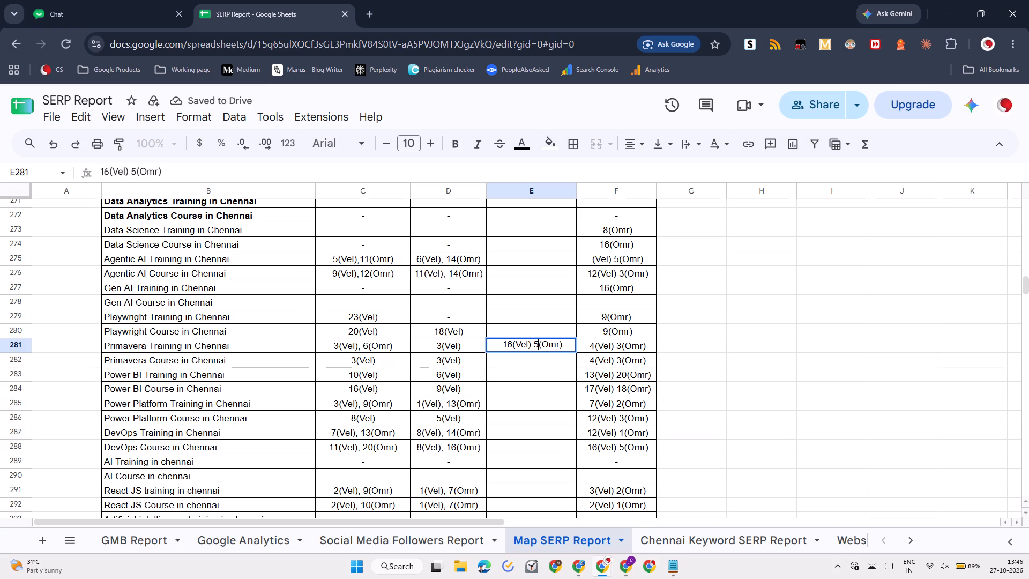
{"action": "key", "text": "BackSpace"}
{"action": "key", "text": "4"}
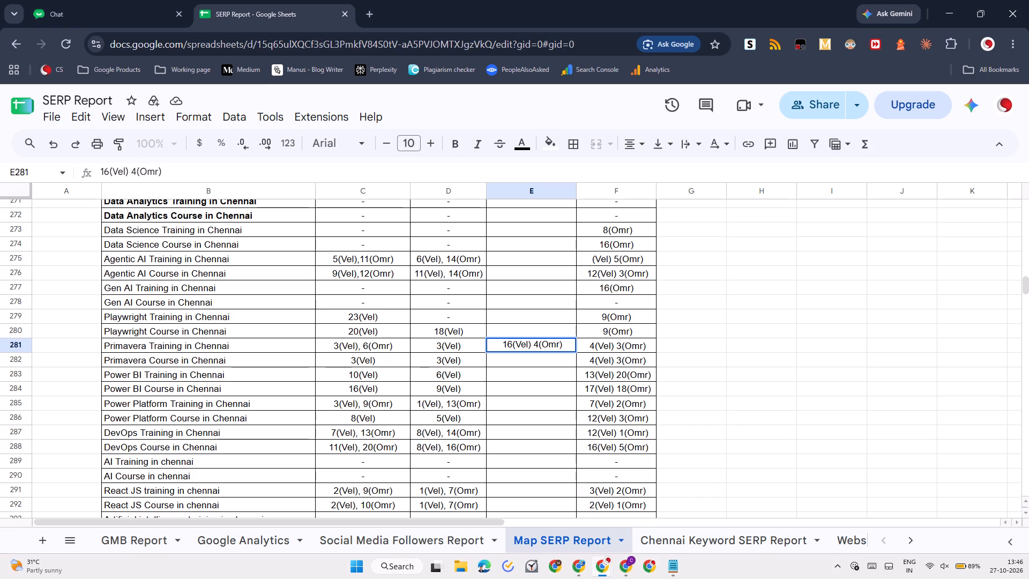
{"action": "key", "text": "Left"}
{"action": "key", "text": "Left"}
{"action": "key", "text": "Left"}
{"action": "key", "text": "Left"}
{"action": "key", "text": "Left"}
{"action": "key", "text": "Left"}
{"action": "key", "text": "Left"}
{"action": "key", "text": "Left"}
{"action": "key", "text": "Right"}
{"action": "key", "text": "BackSpace"}
{"action": "key", "text": "BackSpace"}
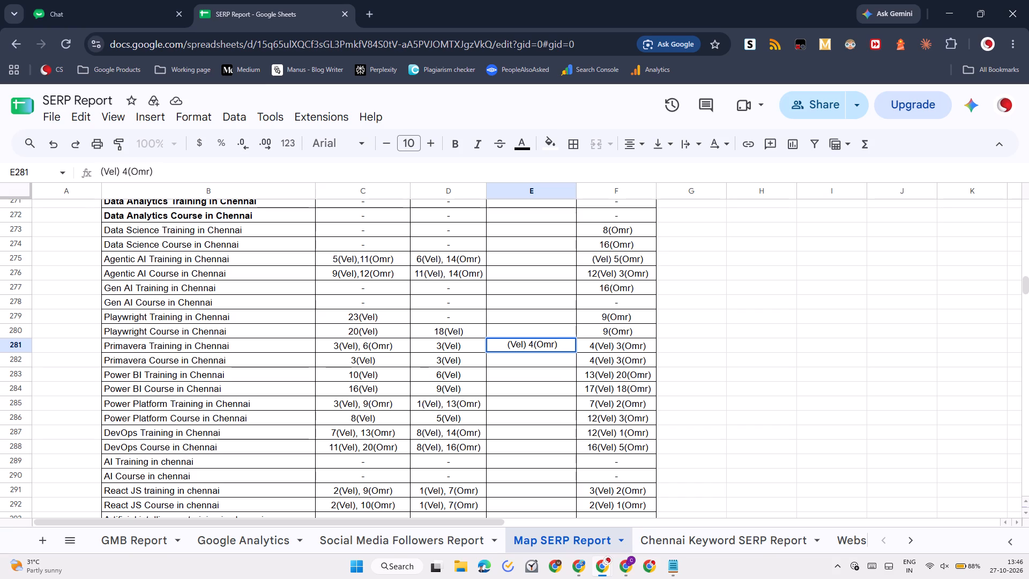
{"action": "key", "text": "4"}
{"action": "key", "text": "Right"}
{"action": "key", "text": "Right"}
{"action": "key", "text": "Right"}
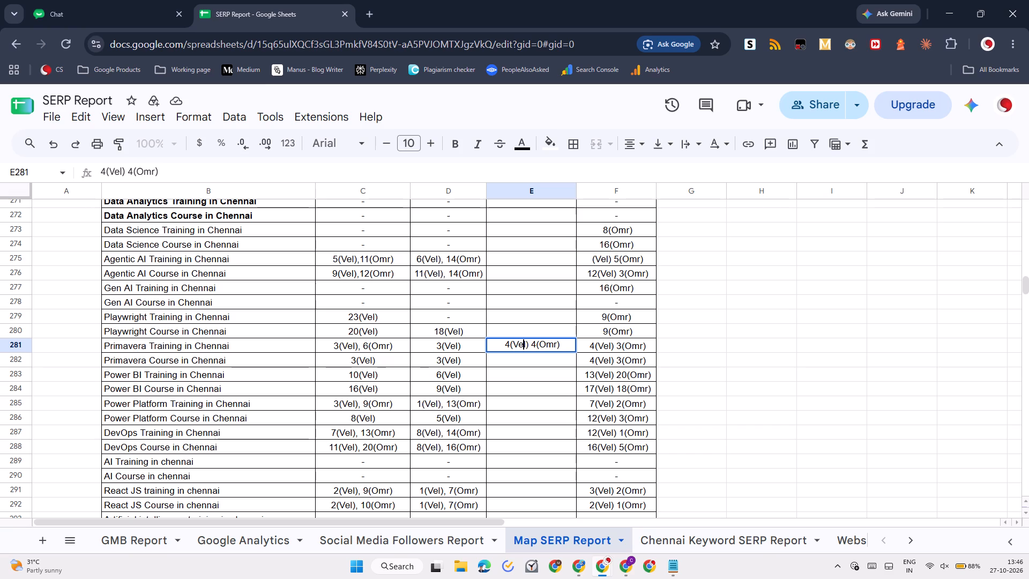
{"action": "key", "text": "Right"}
{"action": "key", "text": "Right"}
{"action": "key", "text": "Right"}
{"action": "key", "text": "Right"}
{"action": "key", "text": "BackSpace"}
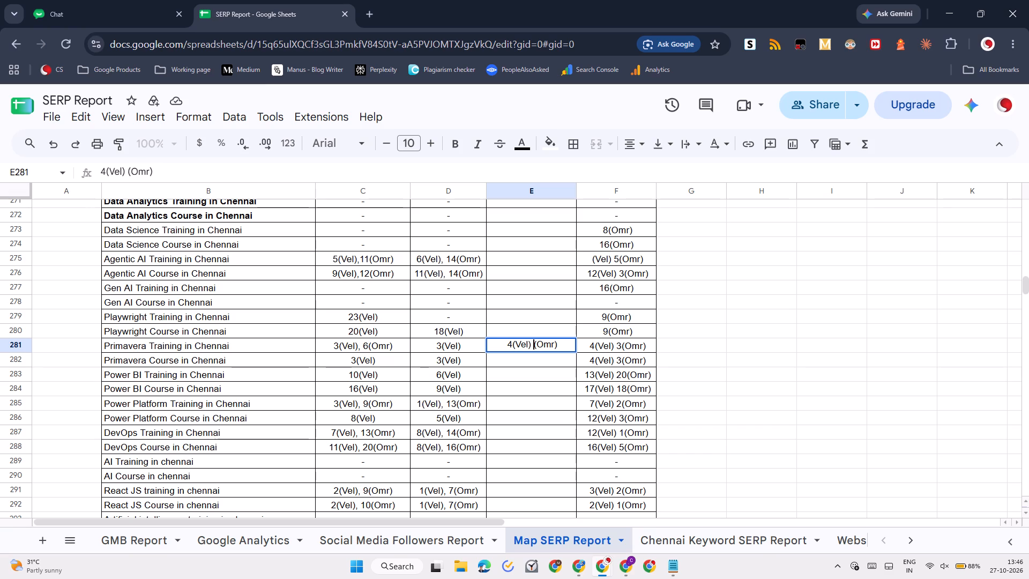
{"action": "key", "text": "3"}
{"action": "key", "text": "Return"}
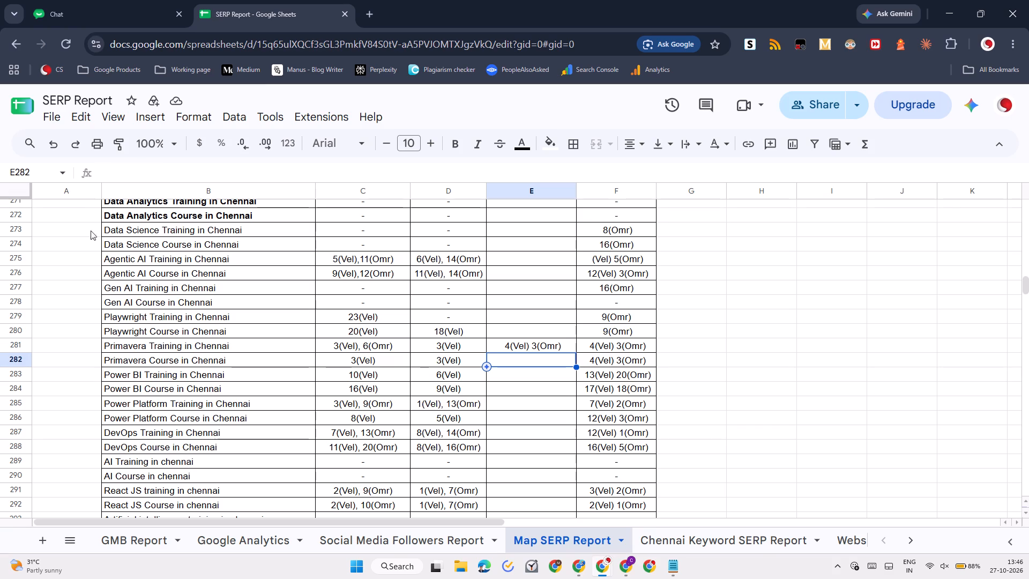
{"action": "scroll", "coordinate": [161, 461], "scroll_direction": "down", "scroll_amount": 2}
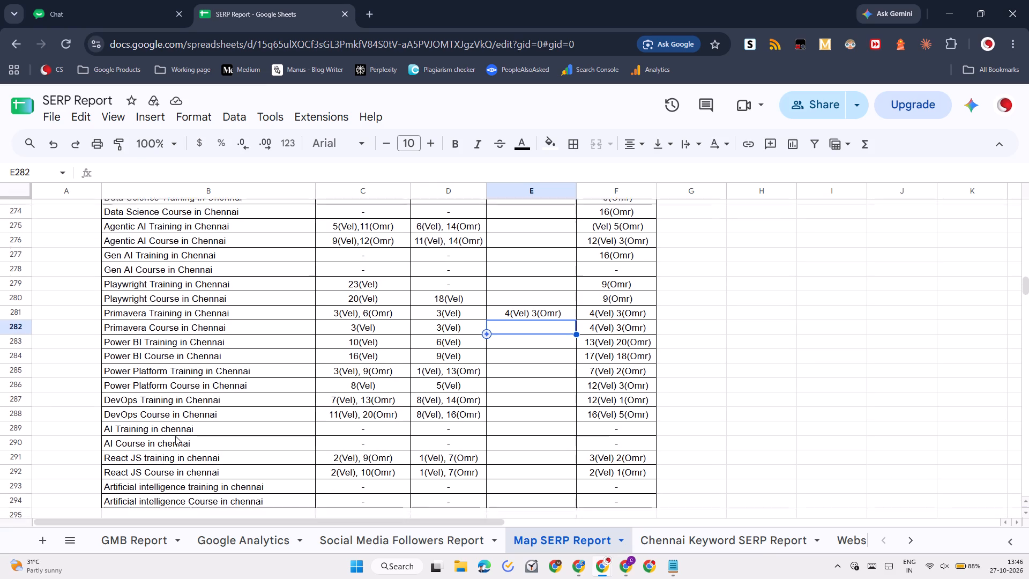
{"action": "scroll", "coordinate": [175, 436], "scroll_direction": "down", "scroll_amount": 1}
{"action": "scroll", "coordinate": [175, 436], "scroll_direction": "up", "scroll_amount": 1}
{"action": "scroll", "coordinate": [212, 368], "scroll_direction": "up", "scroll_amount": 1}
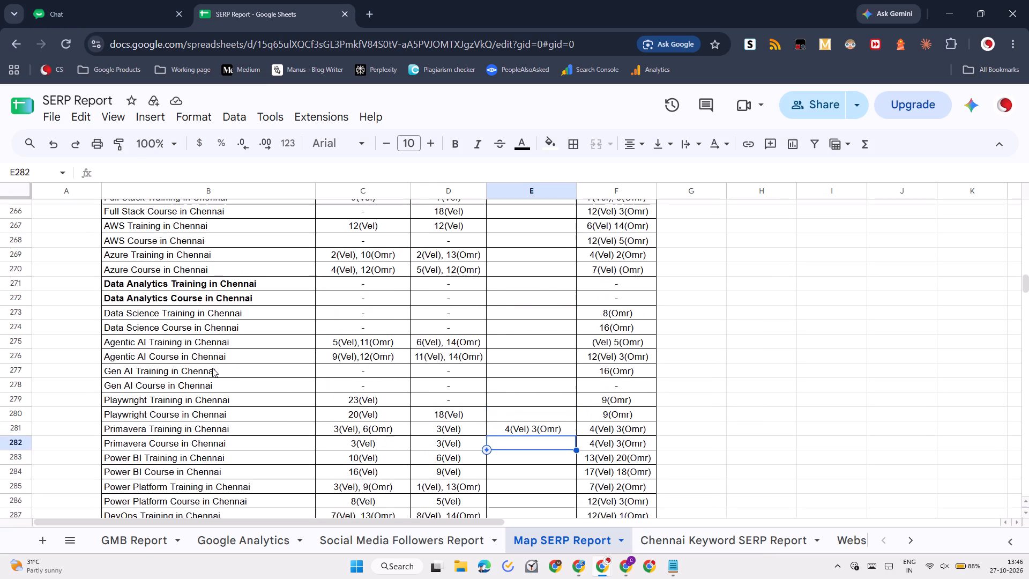
Search the Map SERP Report sheet for "aws" and go through the matches.
{"action": "scroll", "coordinate": [212, 368], "scroll_direction": "up", "scroll_amount": 1}
{"action": "scroll", "coordinate": [245, 312], "scroll_direction": "up", "scroll_amount": 1}
{"action": "left_click", "coordinate": [206, 329]}
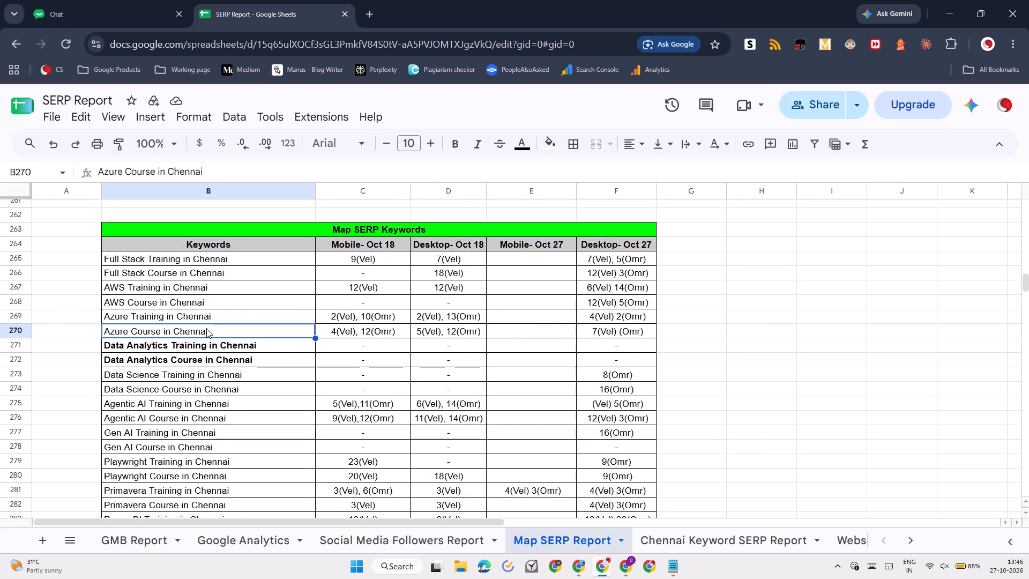
{"action": "key", "text": "ctrl+f"}
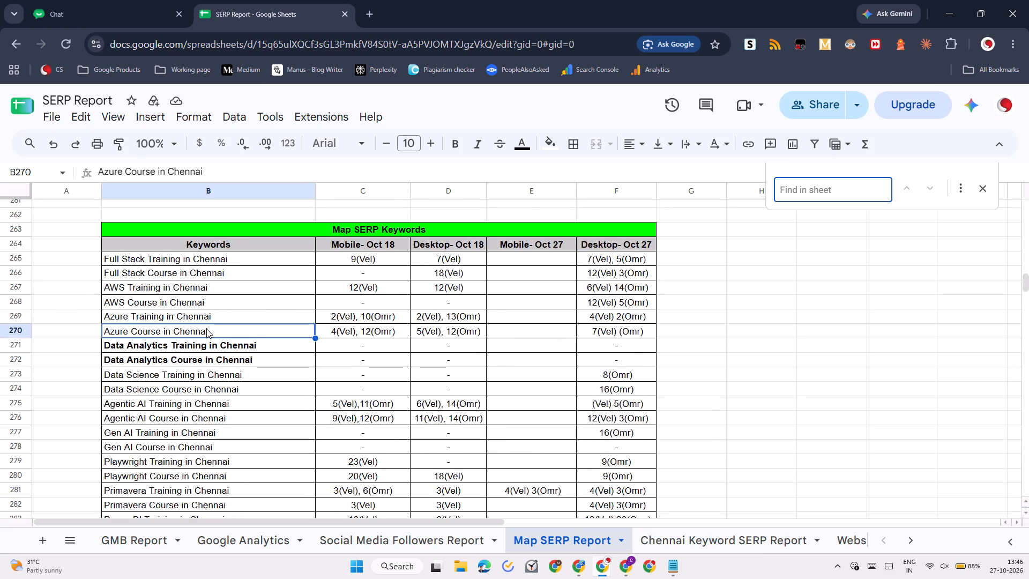
{"action": "type", "text": "aws"}
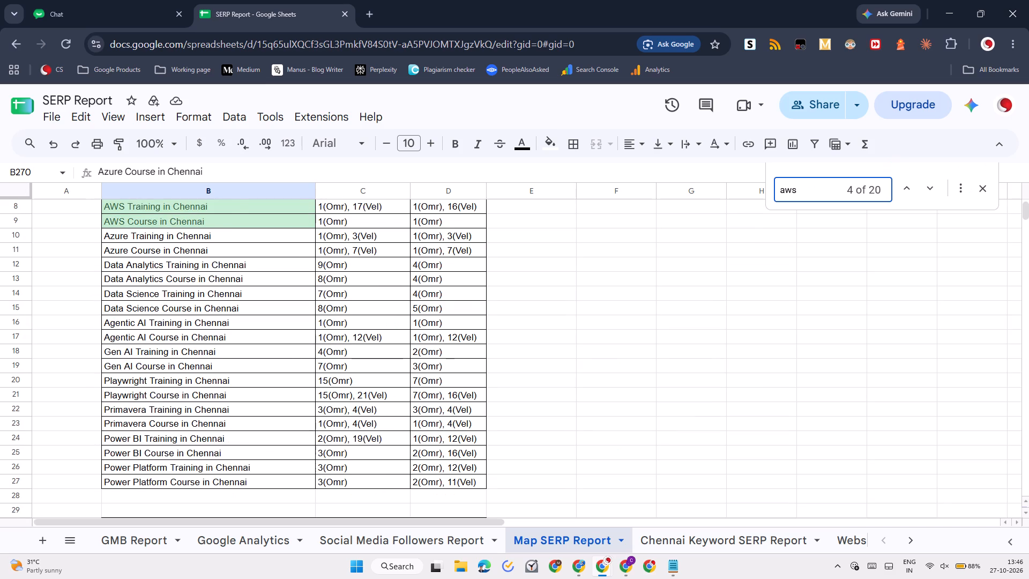
{"action": "key", "text": "Return"}
{"action": "key", "text": "Return"}
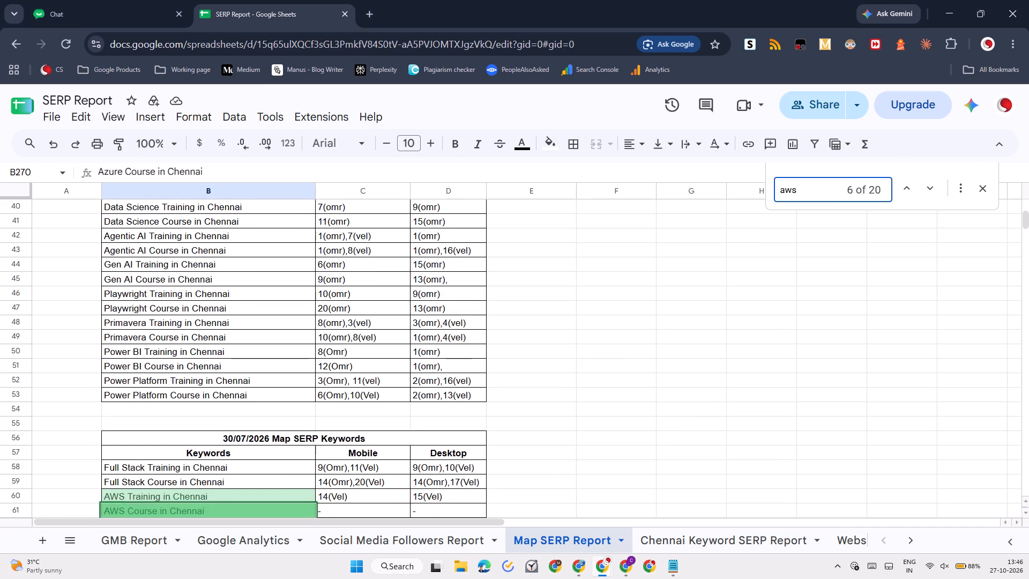
{"action": "key", "text": "Return"}
{"action": "key", "text": "Return"}
{"action": "key", "text": "Return"}
{"action": "key", "text": "Return"}
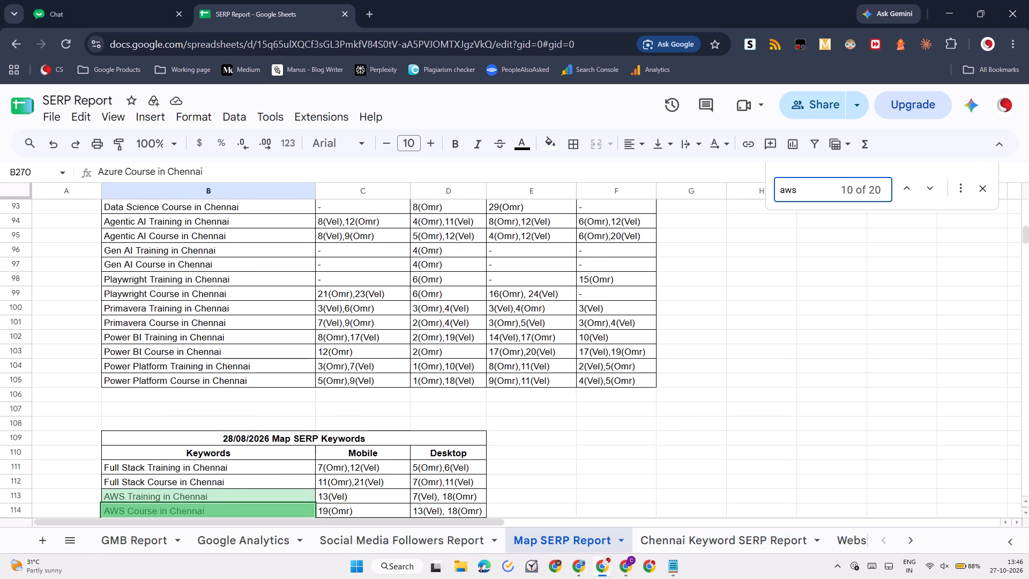
{"action": "scroll", "coordinate": [176, 289], "scroll_direction": "down", "scroll_amount": 6}
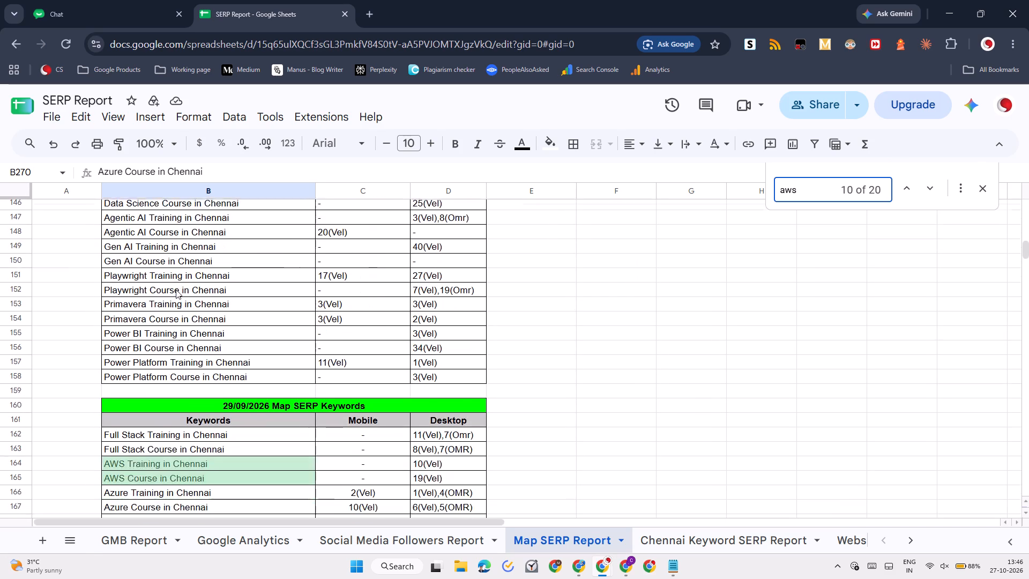
Search the sheet for "aws devop", then clear the search text.
{"action": "key", "text": "space"}
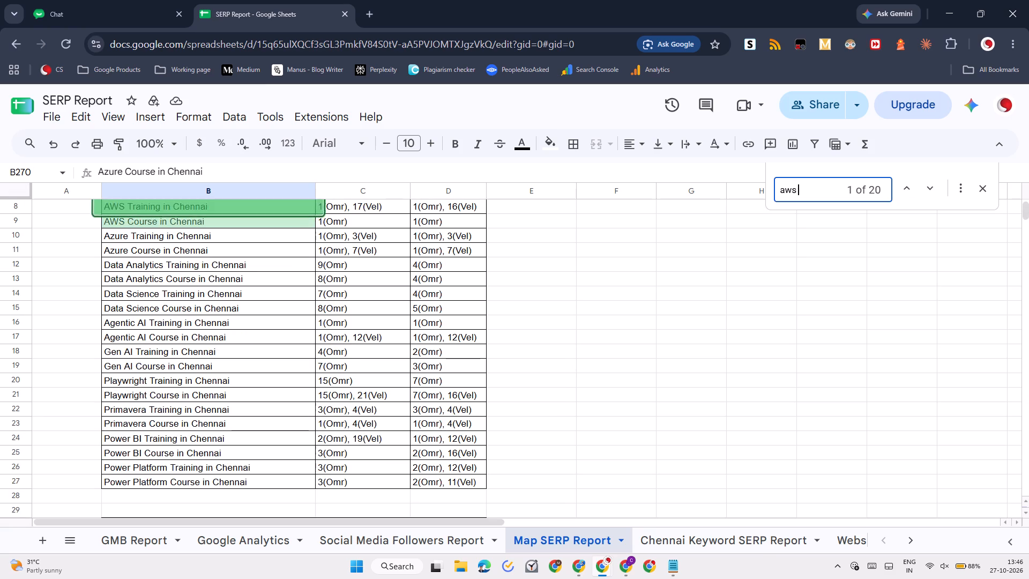
{"action": "type", "text": "devop"}
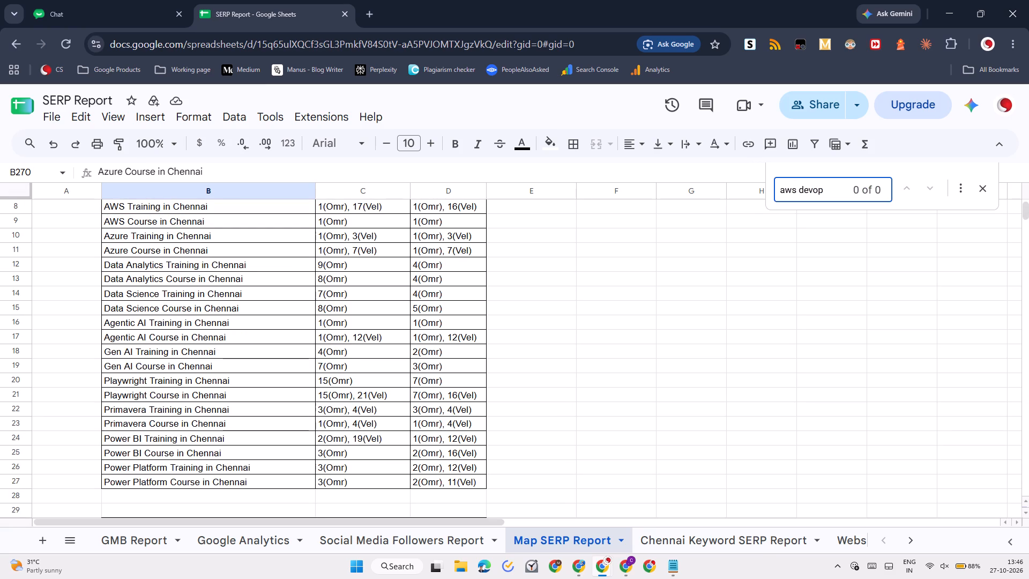
{"action": "key", "text": "backslash"}
{"action": "key", "text": "backslash"}
{"action": "key", "text": "backslash"}
{"action": "key", "text": "BackSpace"}
{"action": "key", "text": "BackSpace"}
{"action": "key", "text": "BackSpace"}
{"action": "key", "text": "BackSpace"}
{"action": "key", "text": "BackSpace"}
{"action": "key", "text": "BackSpace"}
{"action": "key", "text": "BackSpace"}
{"action": "key", "text": "BackSpace"}
{"action": "key", "text": "BackSpace"}
{"action": "key", "text": "BackSpace"}
{"action": "key", "text": "BackSpace"}
{"action": "key", "text": "BackSpace"}
{"action": "key", "text": "BackSpace"}
{"action": "key", "text": "BackSpace"}
{"action": "key", "text": "BackSpace"}
{"action": "key", "text": "BackSpace"}
{"action": "key", "text": "BackSpace"}
{"action": "key", "text": "BackSpace"}
{"action": "key", "text": "BackSpace"}
{"action": "key", "text": "BackSpace"}
{"action": "key", "text": "Return"}
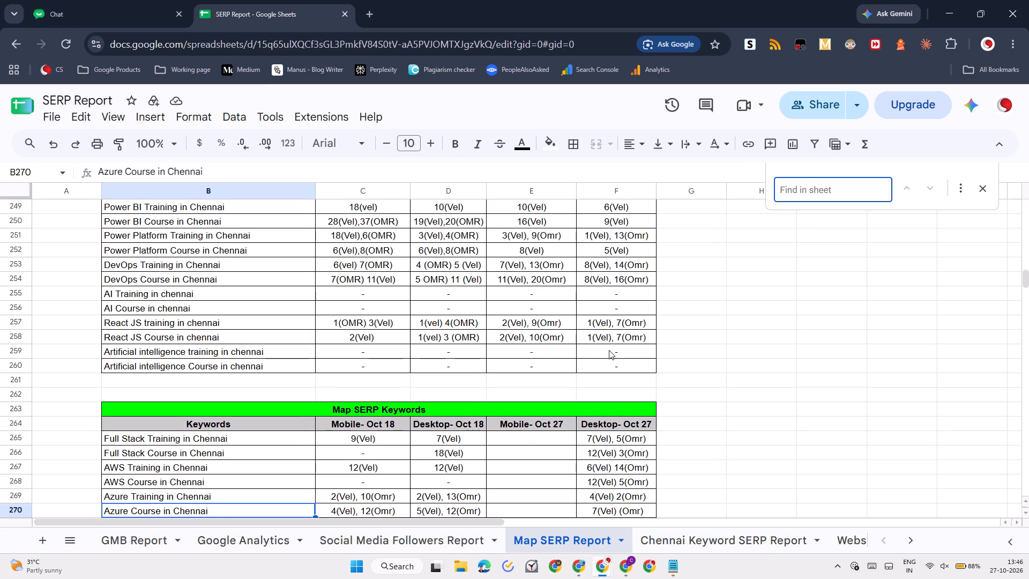
Copy the Mobile- Oct 27 entry of Primavera Training in Chennai into the Mobile- Oct 27 cells for DevOps Course and DevOps Training in Chennai.
{"action": "scroll", "coordinate": [609, 350], "scroll_direction": "down", "scroll_amount": 3}
{"action": "left_click", "coordinate": [261, 381]}
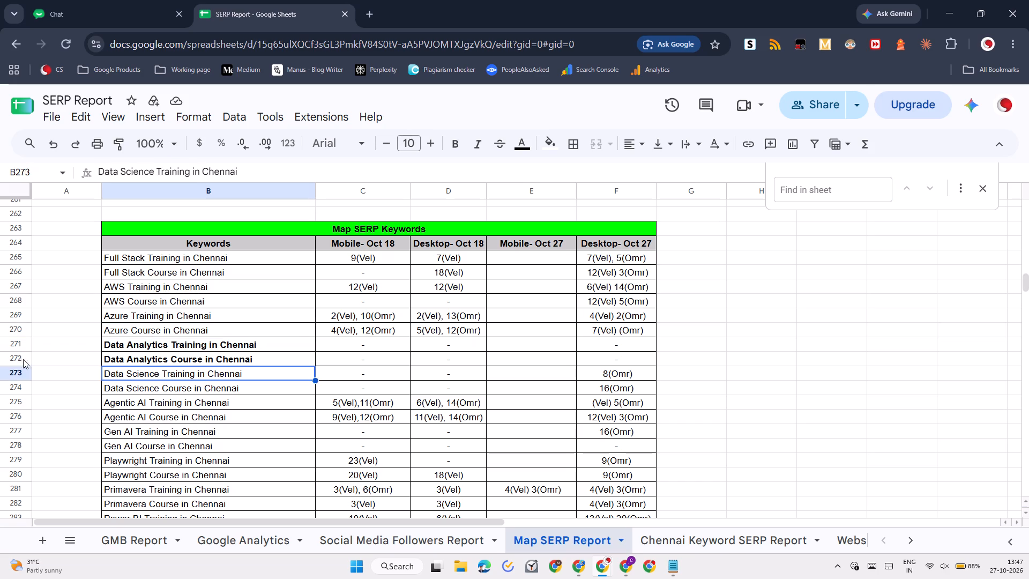
{"action": "scroll", "coordinate": [144, 447], "scroll_direction": "down", "scroll_amount": 4}
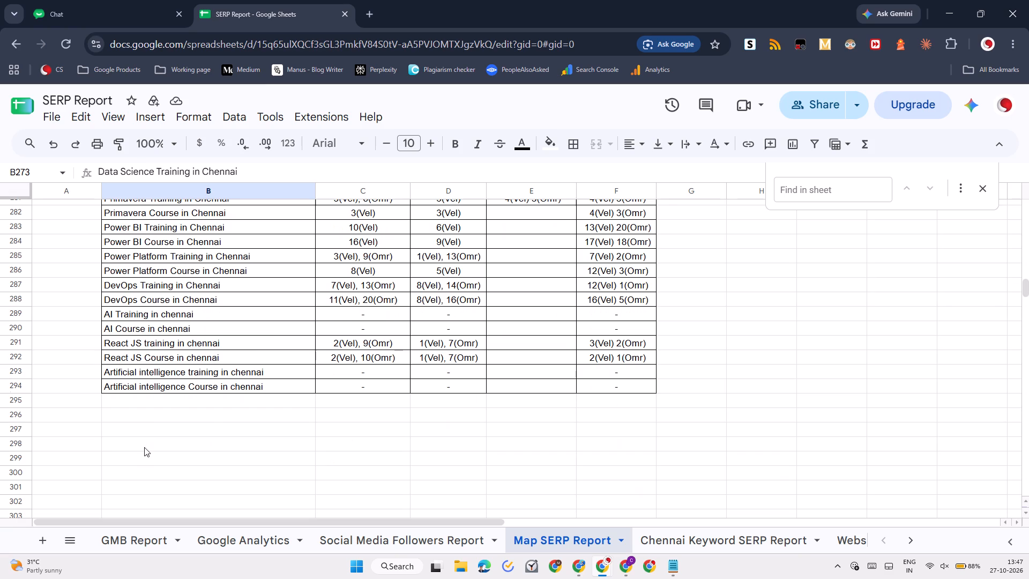
{"action": "scroll", "coordinate": [167, 357], "scroll_direction": "up", "scroll_amount": 1}
{"action": "left_click", "coordinate": [155, 357]}
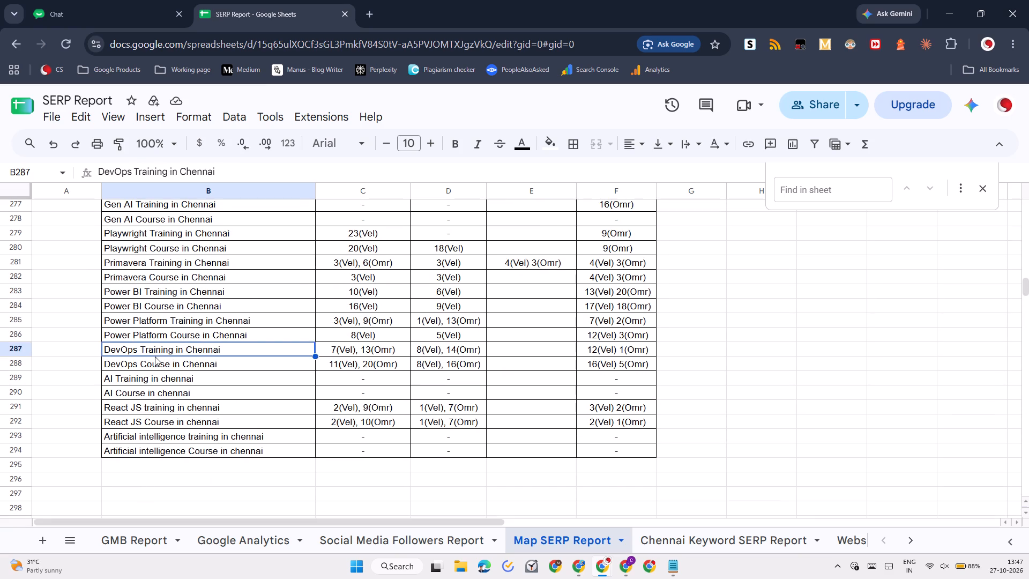
{"action": "left_click", "coordinate": [160, 362]}
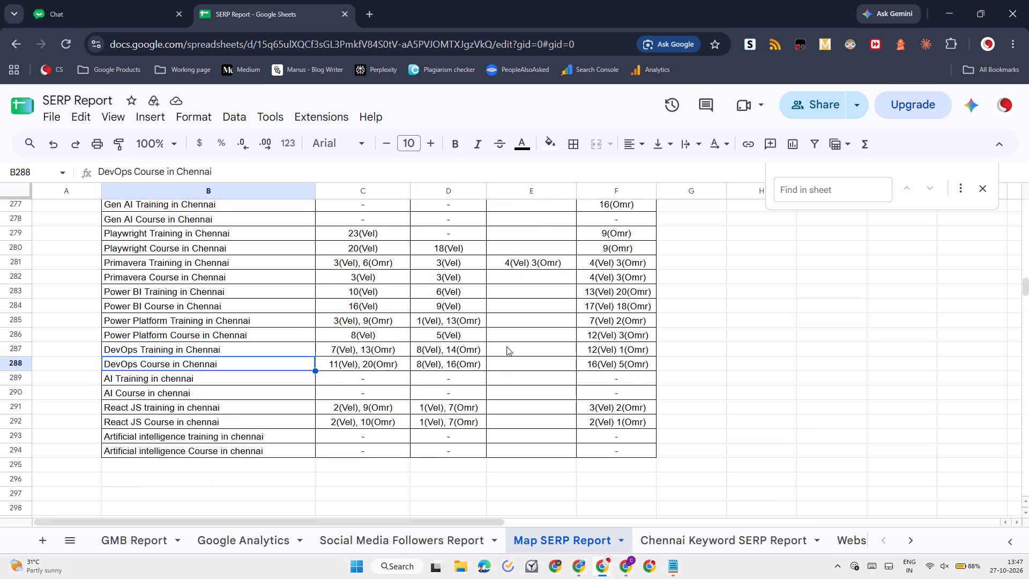
{"action": "left_click", "coordinate": [507, 366]}
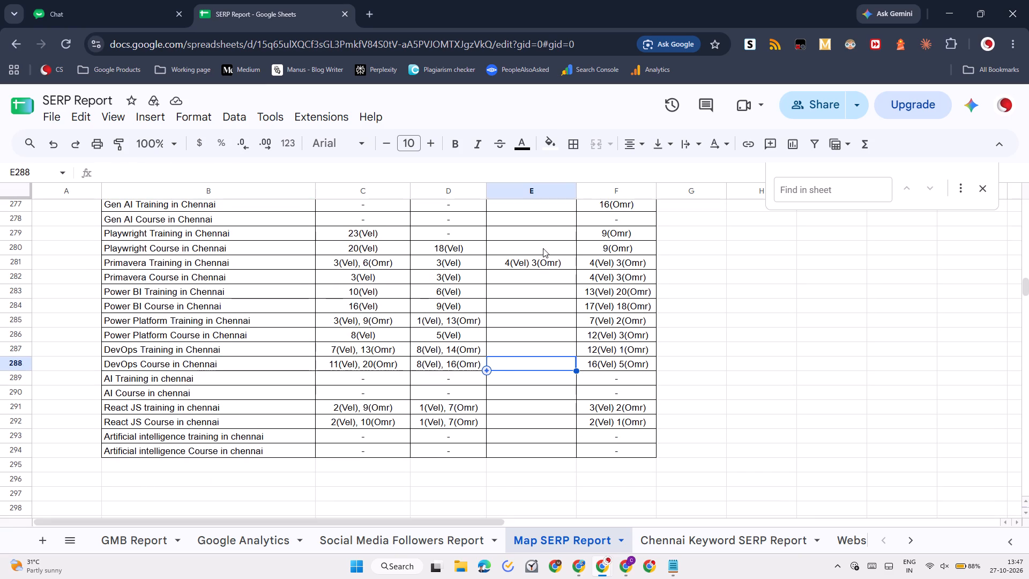
{"action": "left_click", "coordinate": [538, 259]}
{"action": "key", "text": "ctrl+c"}
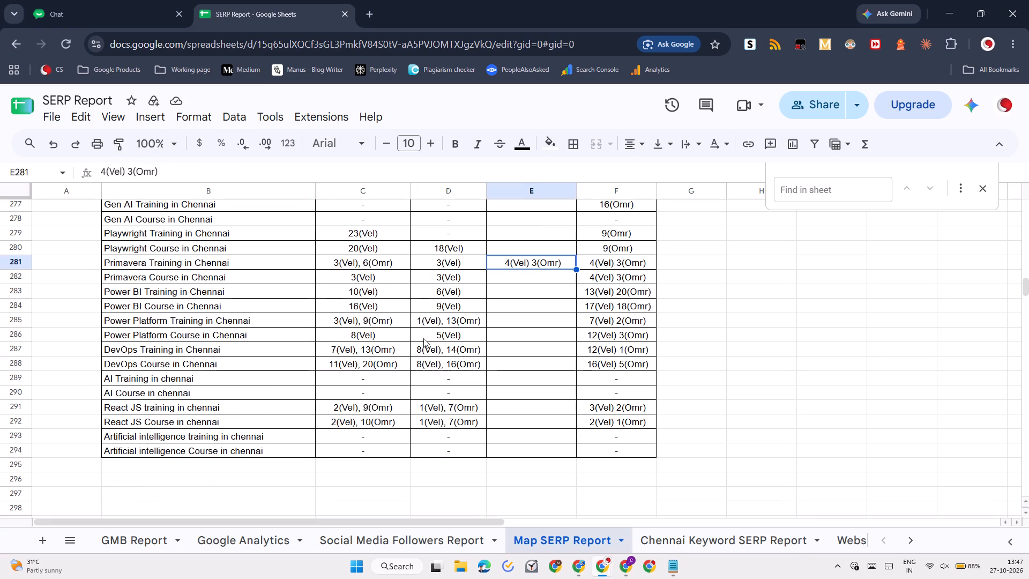
{"action": "left_click", "coordinate": [505, 362]}
{"action": "key", "text": "ctrl+v"}
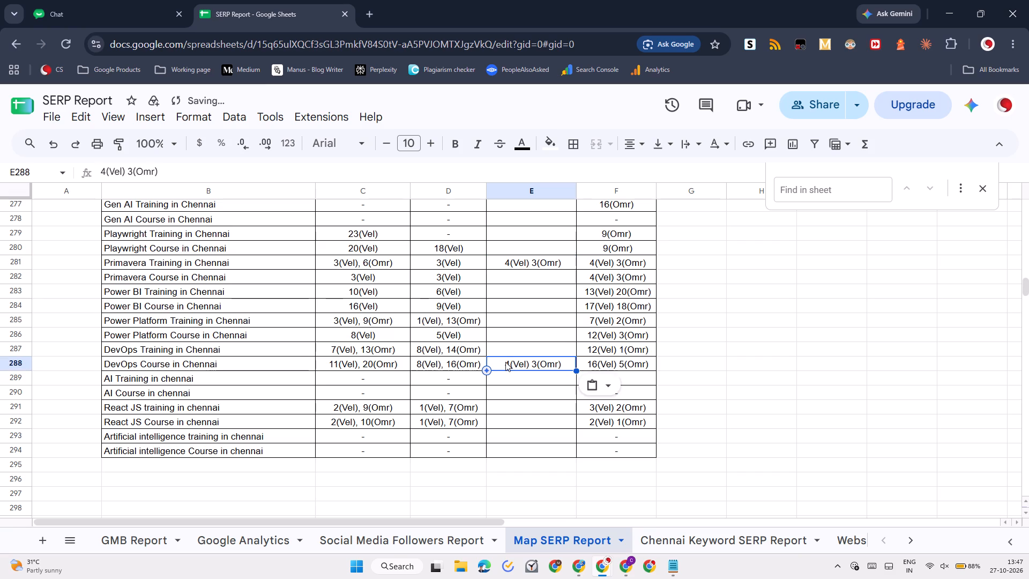
{"action": "left_click", "coordinate": [506, 350]}
{"action": "key", "text": "ctrl+v"}
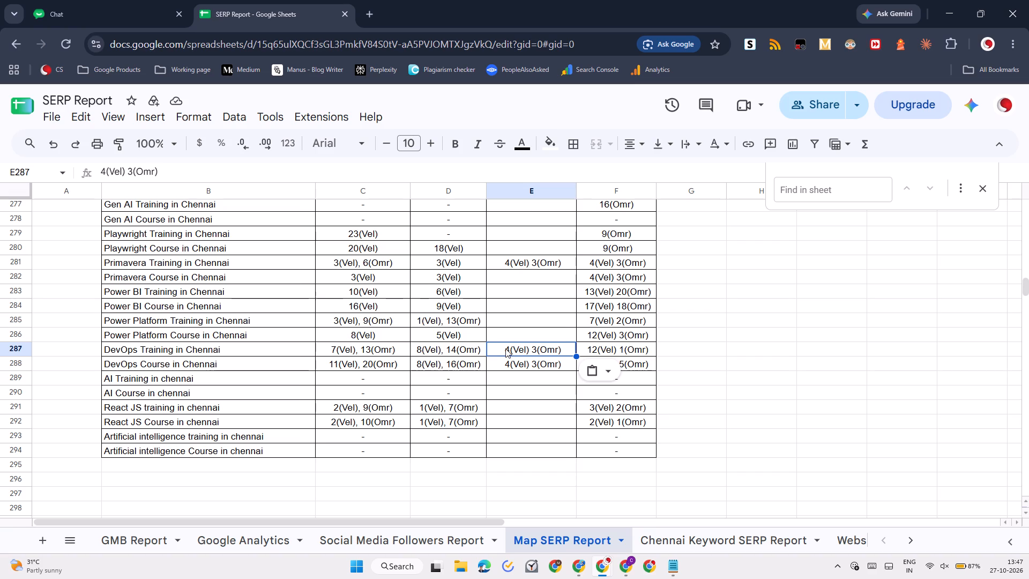
Change the Mobile- Oct 27 entry for DevOps Training in Chennai to 1(Omr).
{"action": "triple_click", "coordinate": [505, 348]}
{"action": "left_click", "coordinate": [532, 351]}
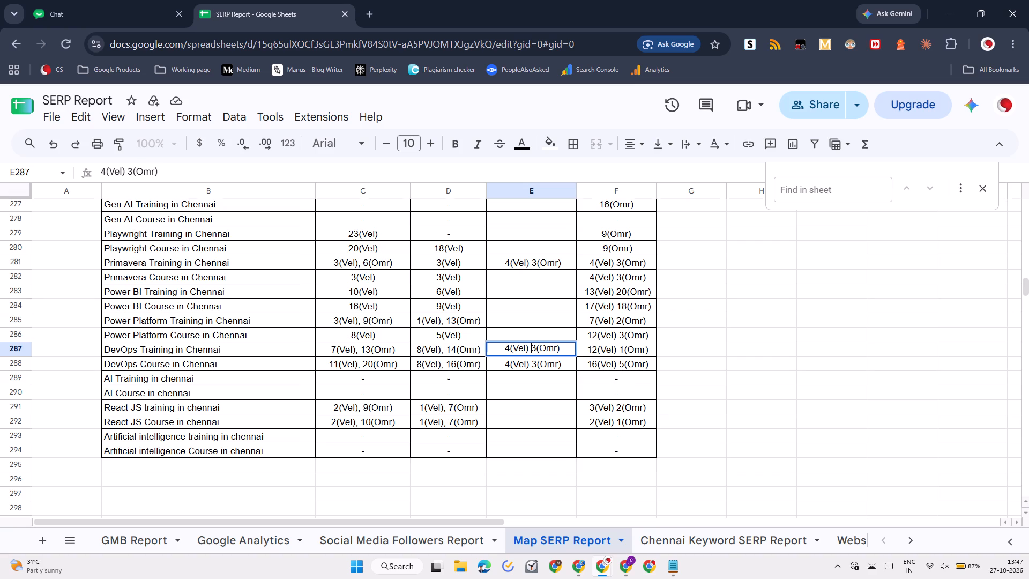
{"action": "key", "text": "Right"}
{"action": "key", "text": "BackSpace"}
{"action": "key", "text": "1"}
{"action": "key", "text": "Left"}
{"action": "key", "text": "Left"}
{"action": "key", "text": "BackSpace"}
{"action": "key", "text": "BackSpace"}
{"action": "key", "text": "BackSpace"}
{"action": "key", "text": "BackSpace"}
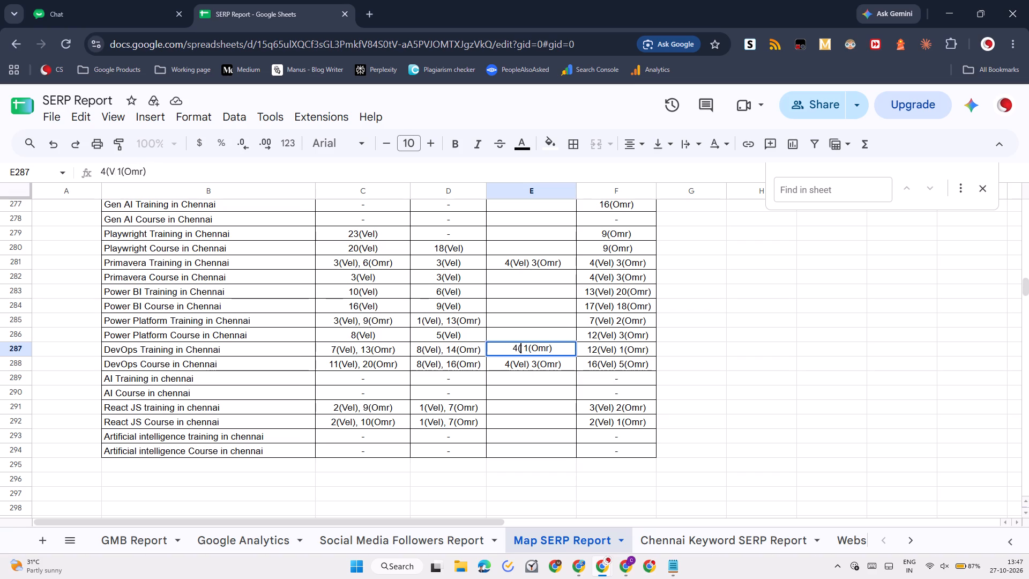
{"action": "key", "text": "BackSpace"}
{"action": "key", "text": "BackSpace"}
{"action": "key", "text": "Return"}
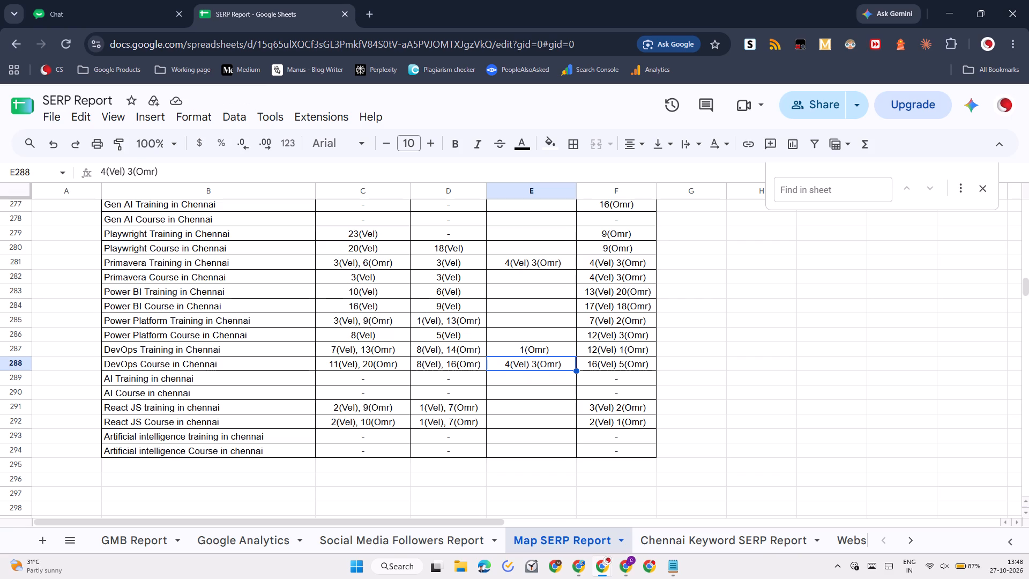
Copy the 1(Omr) entry of DevOps Training in Chennai into the Mobile- Oct 27 cell for DevOps Course in Chennai.
{"action": "left_click", "coordinate": [541, 347]}
{"action": "key", "text": "ctrl+c"}
{"action": "left_click", "coordinate": [533, 360]}
{"action": "key", "text": "ctrl+v"}
Look through the Map SERP Keywords table, checking the keywords and their Mobile- Oct 27 cells.
{"action": "left_click", "coordinate": [526, 377]}
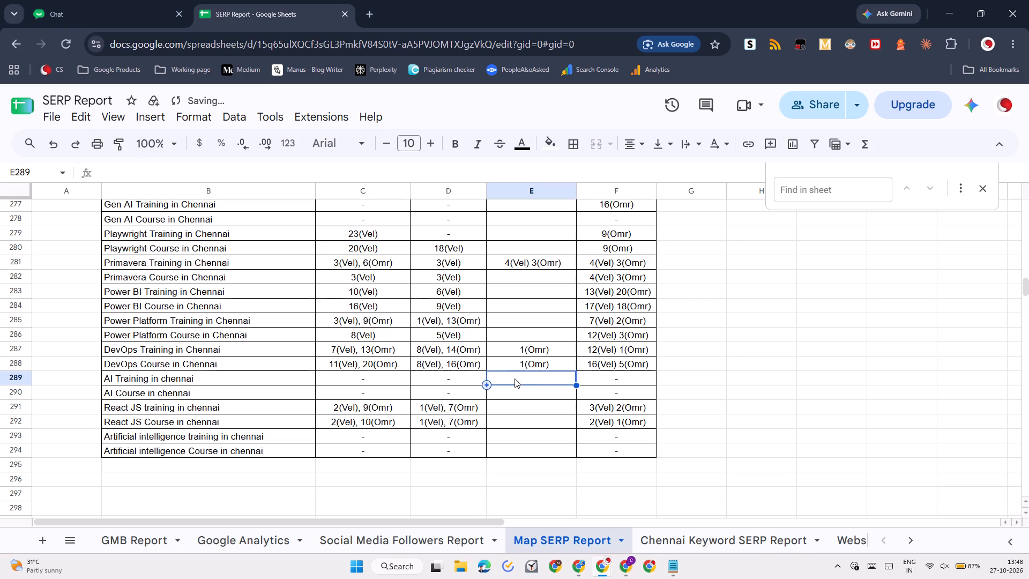
{"action": "scroll", "coordinate": [534, 419], "scroll_direction": "up", "scroll_amount": 1}
{"action": "left_click", "coordinate": [524, 430]}
{"action": "scroll", "coordinate": [524, 430], "scroll_direction": "up", "scroll_amount": 1}
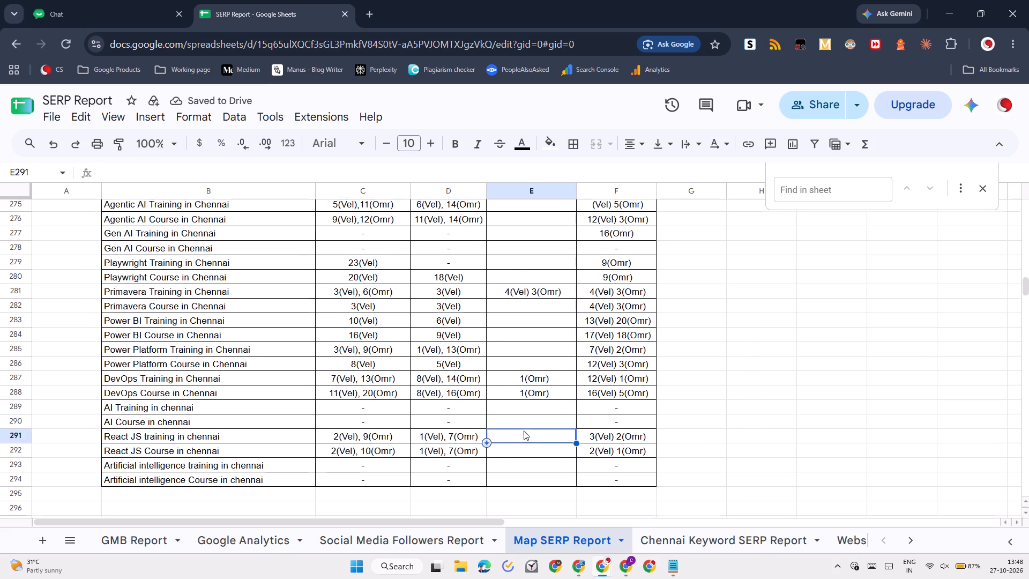
{"action": "scroll", "coordinate": [524, 430], "scroll_direction": "up", "scroll_amount": 1}
{"action": "scroll", "coordinate": [524, 430], "scroll_direction": "down", "scroll_amount": 1}
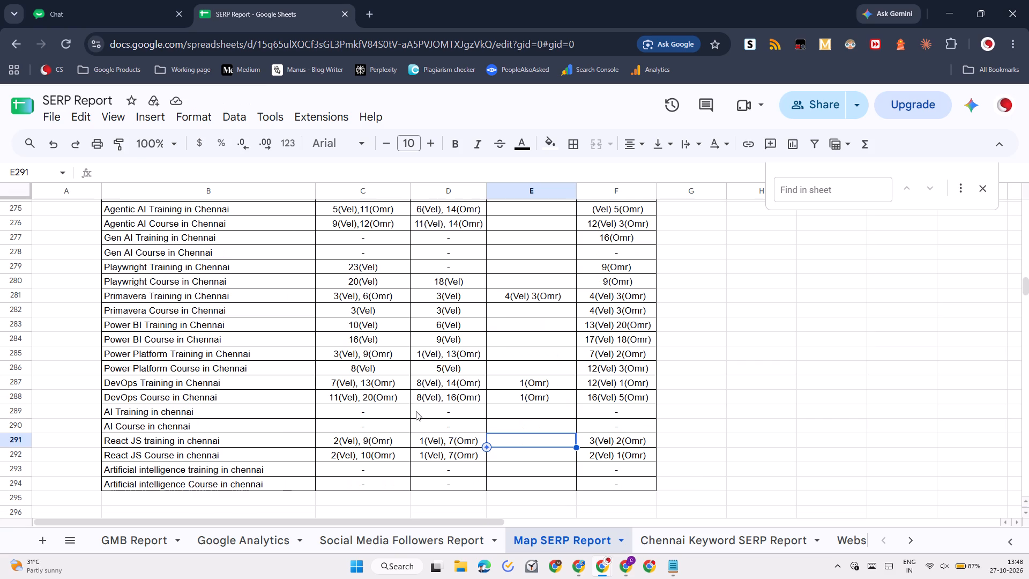
{"action": "scroll", "coordinate": [372, 398], "scroll_direction": "up", "scroll_amount": 2}
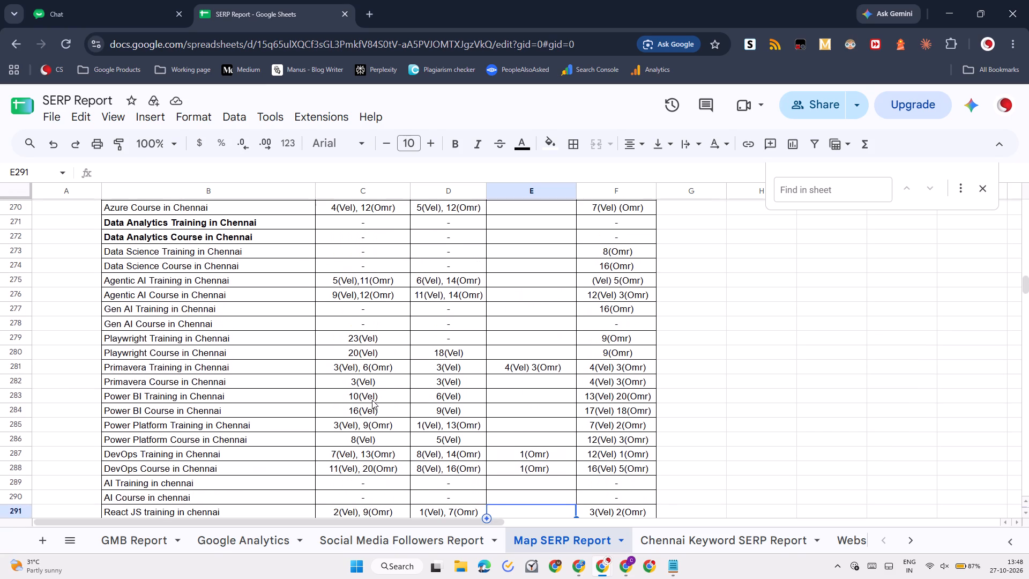
{"action": "scroll", "coordinate": [372, 400], "scroll_direction": "up", "scroll_amount": 2}
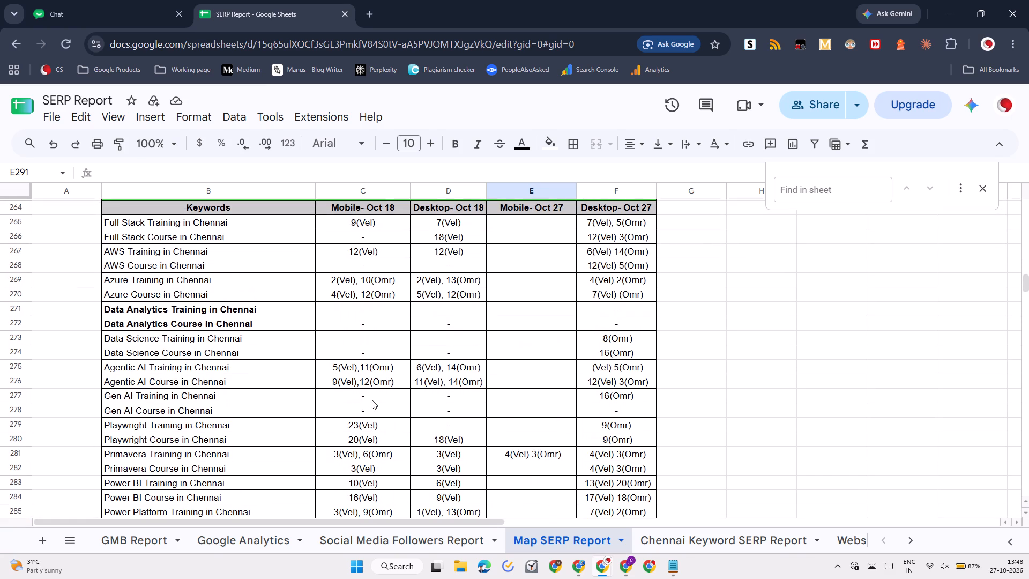
{"action": "scroll", "coordinate": [372, 400], "scroll_direction": "down", "scroll_amount": 3}
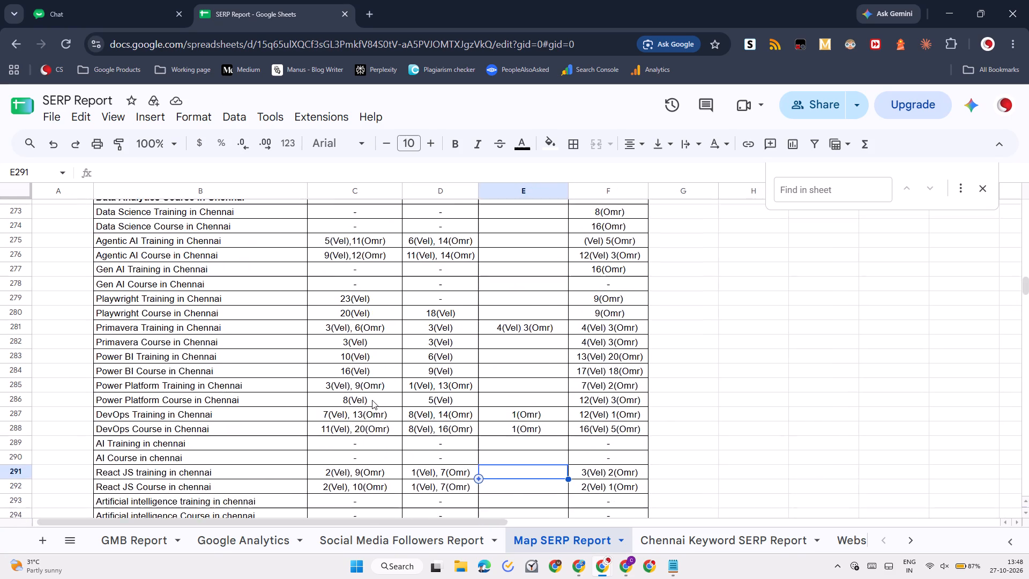
{"action": "scroll", "coordinate": [372, 400], "scroll_direction": "down", "scroll_amount": 1}
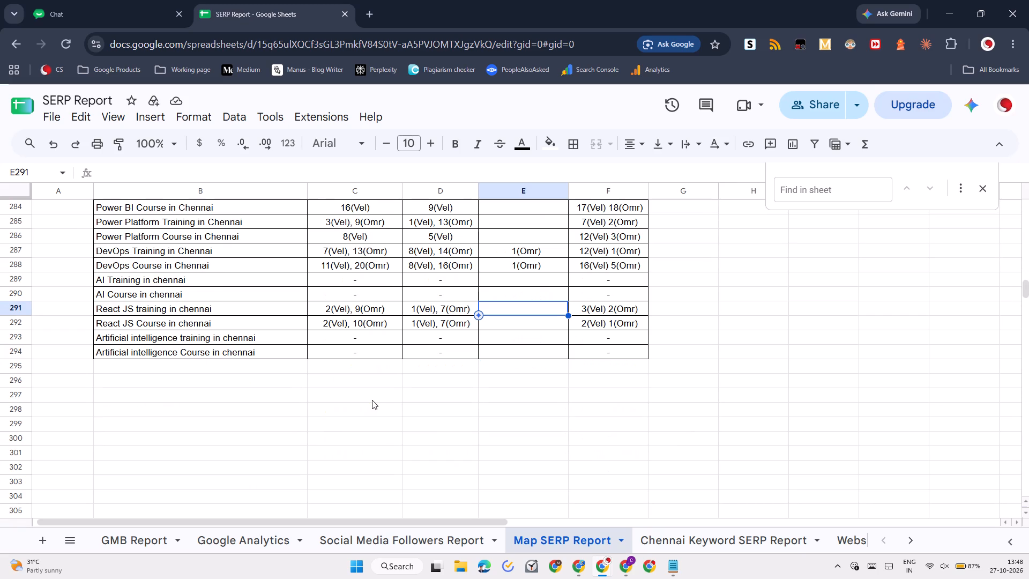
{"action": "scroll", "coordinate": [372, 400], "scroll_direction": "up", "scroll_amount": 5}
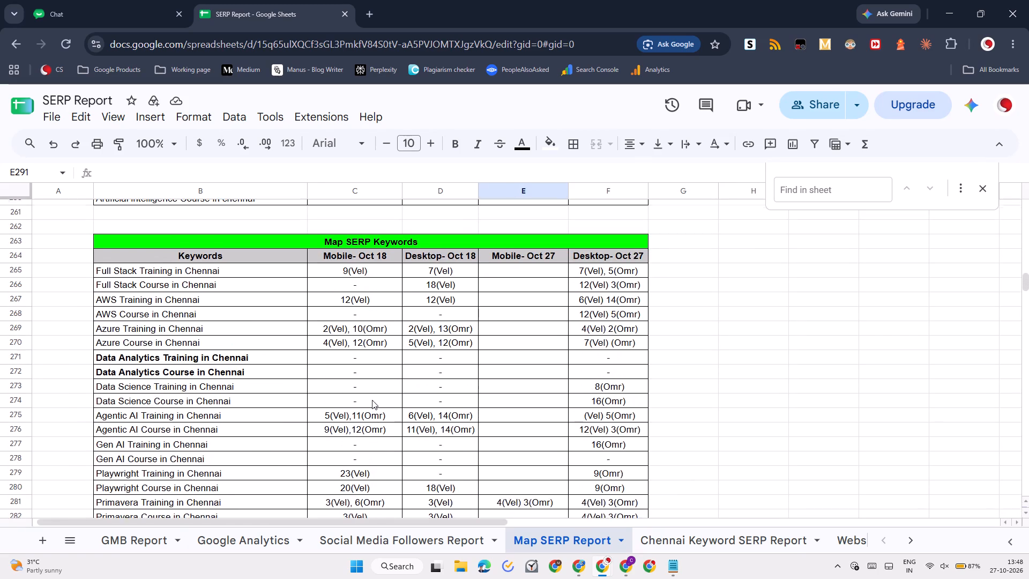
{"action": "scroll", "coordinate": [372, 400], "scroll_direction": "up", "scroll_amount": 1}
{"action": "scroll", "coordinate": [372, 400], "scroll_direction": "down", "scroll_amount": 1}
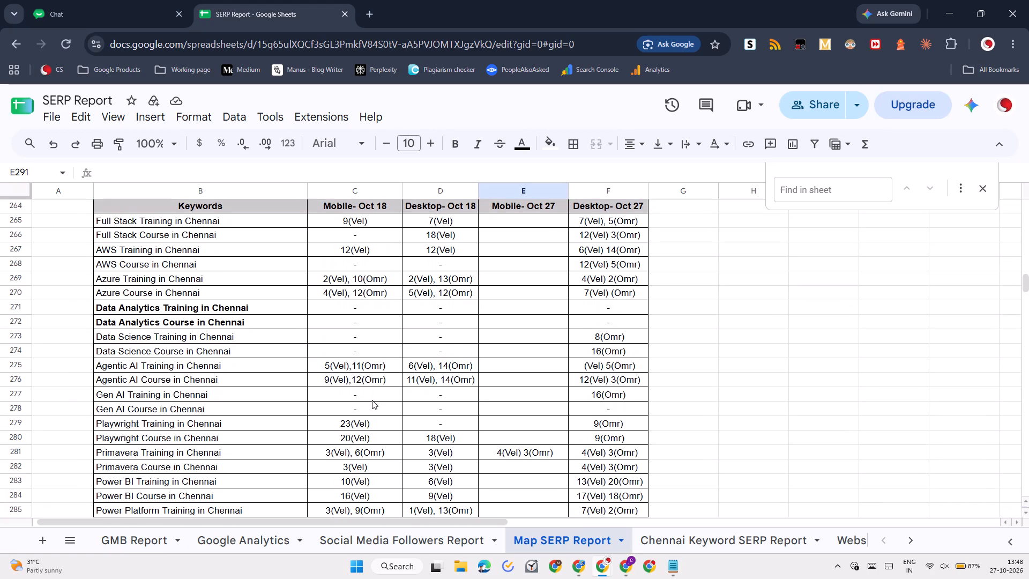
{"action": "scroll", "coordinate": [372, 400], "scroll_direction": "down", "scroll_amount": 3}
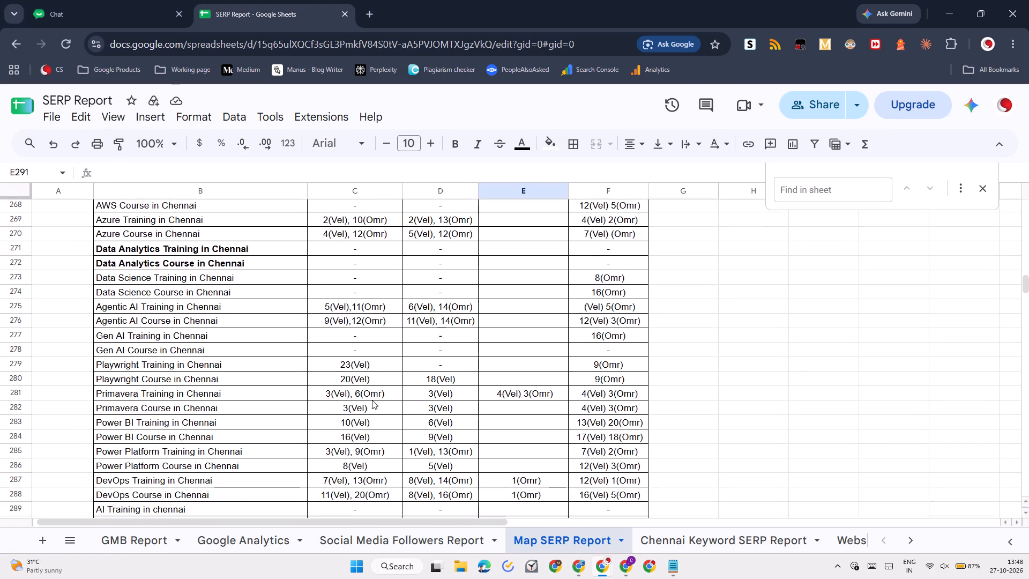
{"action": "scroll", "coordinate": [372, 400], "scroll_direction": "down", "scroll_amount": 1}
{"action": "scroll", "coordinate": [372, 400], "scroll_direction": "up", "scroll_amount": 2}
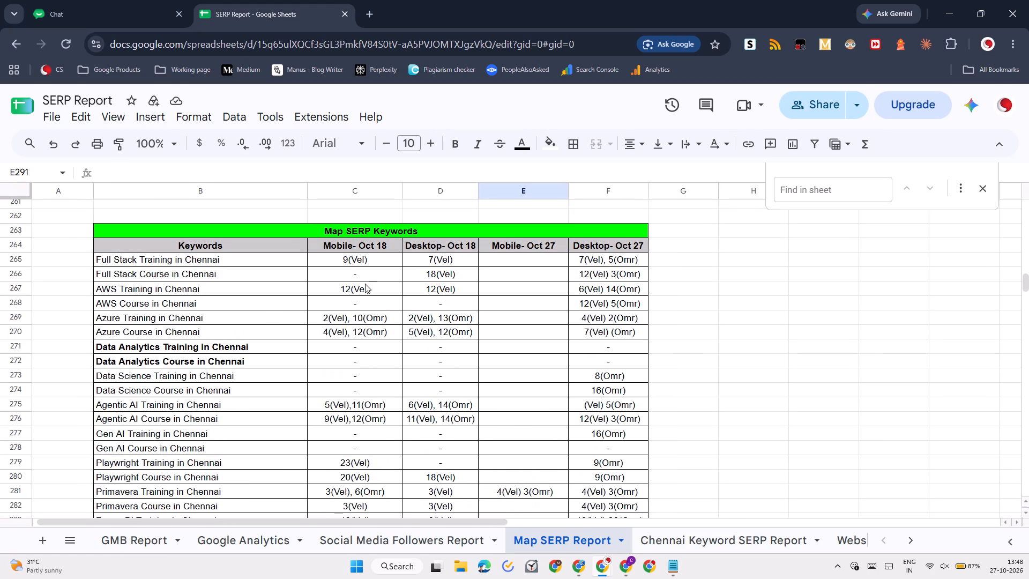
Copy the Mobile- Oct 27 entry of Primavera Training in Chennai into the Mobile- Oct 27 cells for AWS Training and AWS Course in Chennai.
{"action": "left_click", "coordinate": [523, 283]}
{"action": "left_click", "coordinate": [524, 288]}
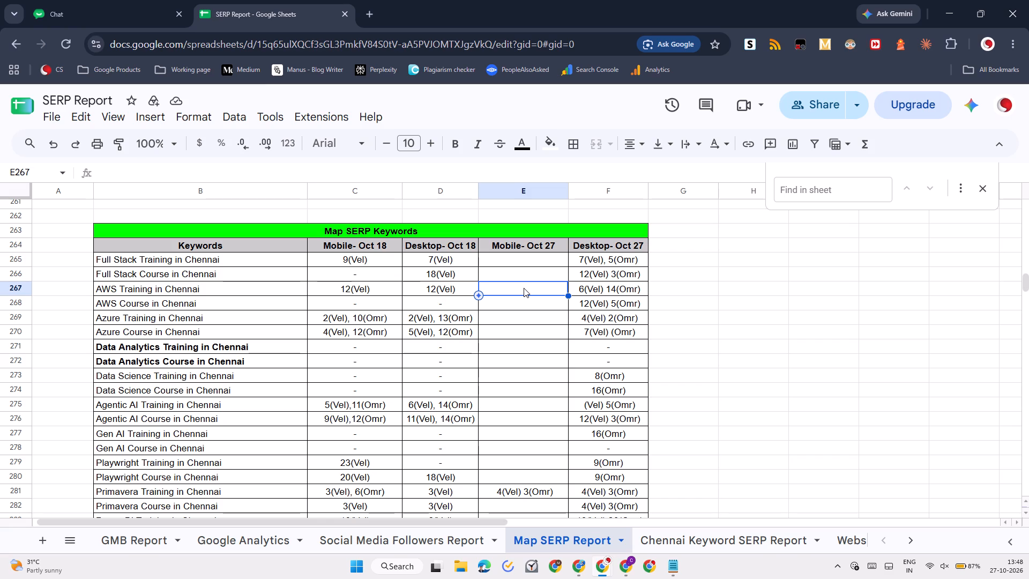
{"action": "left_click", "coordinate": [533, 498]}
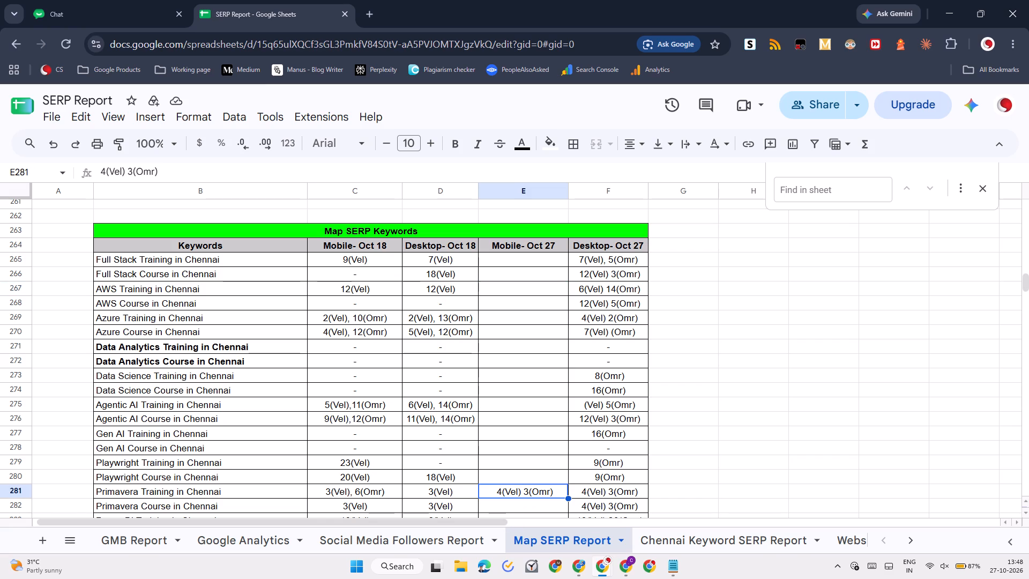
{"action": "key", "text": "ctrl+c"}
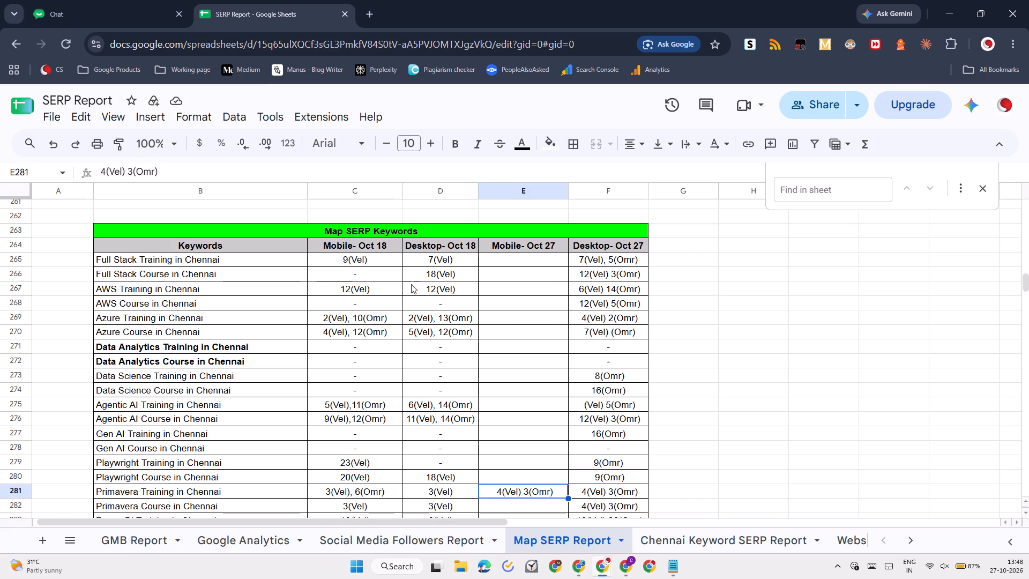
{"action": "left_click", "coordinate": [411, 284]}
{"action": "left_click", "coordinate": [508, 293]}
{"action": "key", "text": "ctrl+v"}
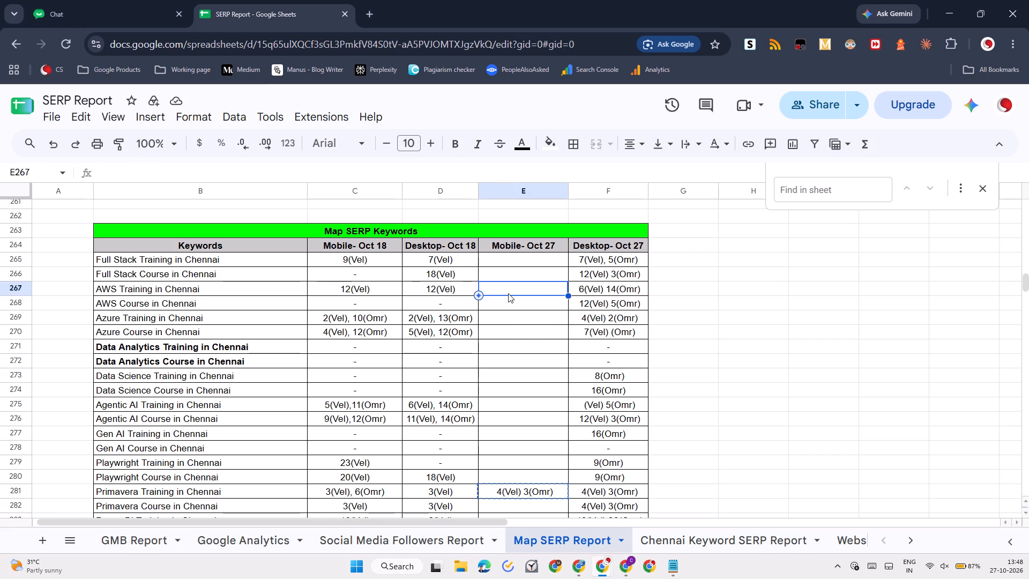
{"action": "left_click", "coordinate": [510, 305]}
{"action": "key", "text": "ctrl+v"}
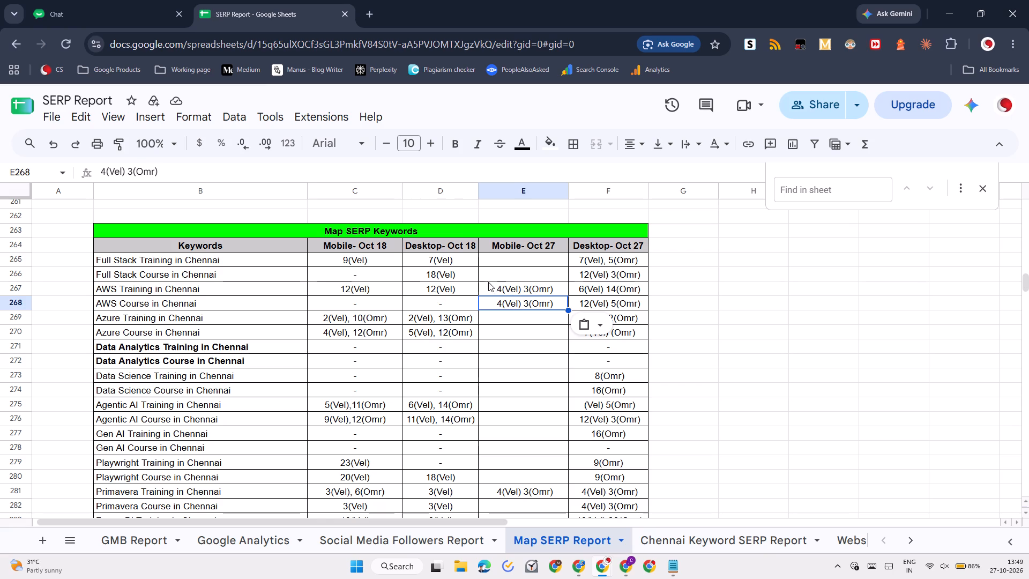
Change the Mobile- Oct 27 entry for AWS Training in Chennai to 8(Vel) 9(Omr).
{"action": "triple_click", "coordinate": [501, 294]}
{"action": "left_click", "coordinate": [501, 294]}
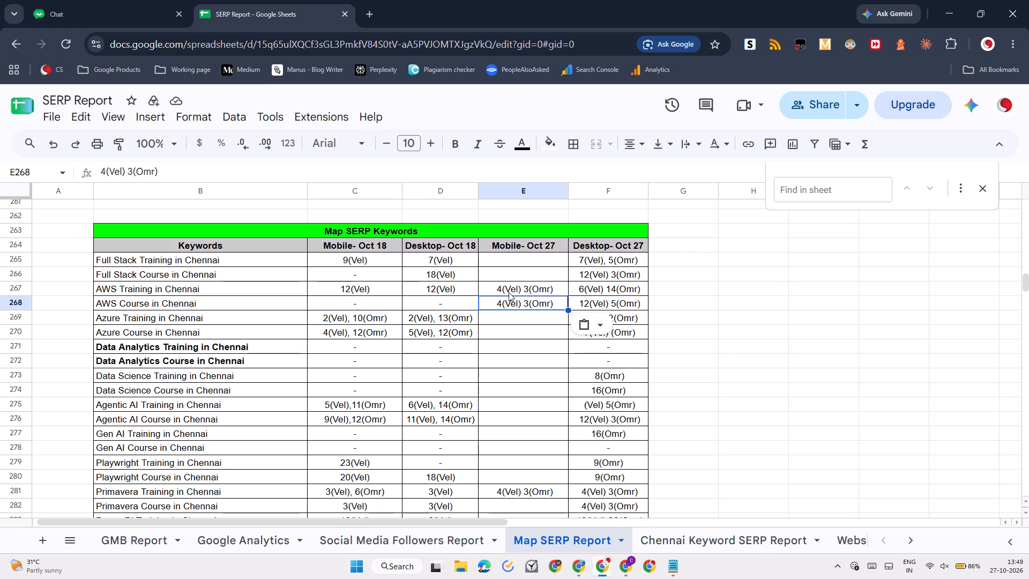
{"action": "triple_click", "coordinate": [509, 292]}
{"action": "double_click", "coordinate": [509, 292]}
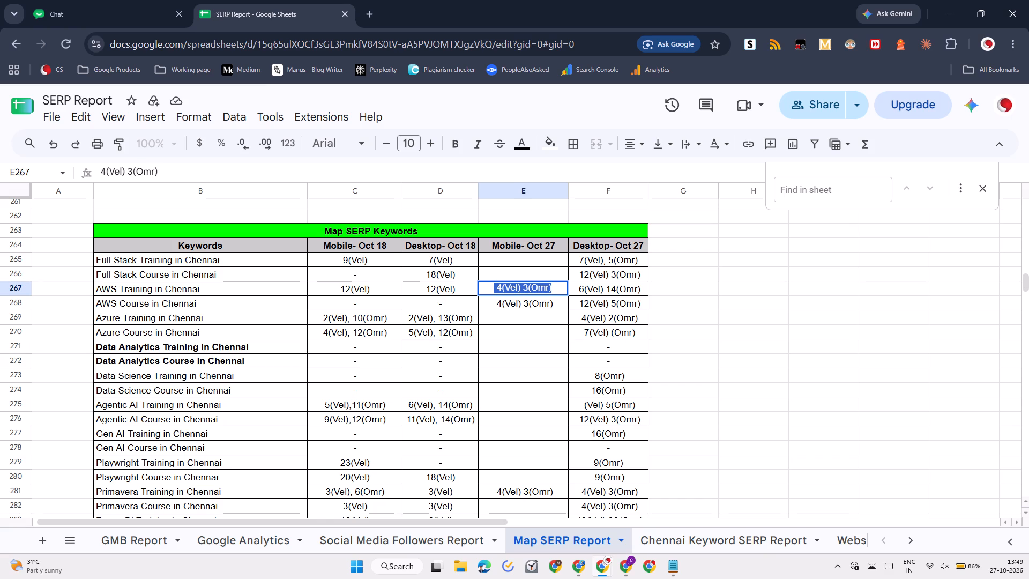
{"action": "left_click", "coordinate": [531, 285]}
{"action": "key", "text": "Left"}
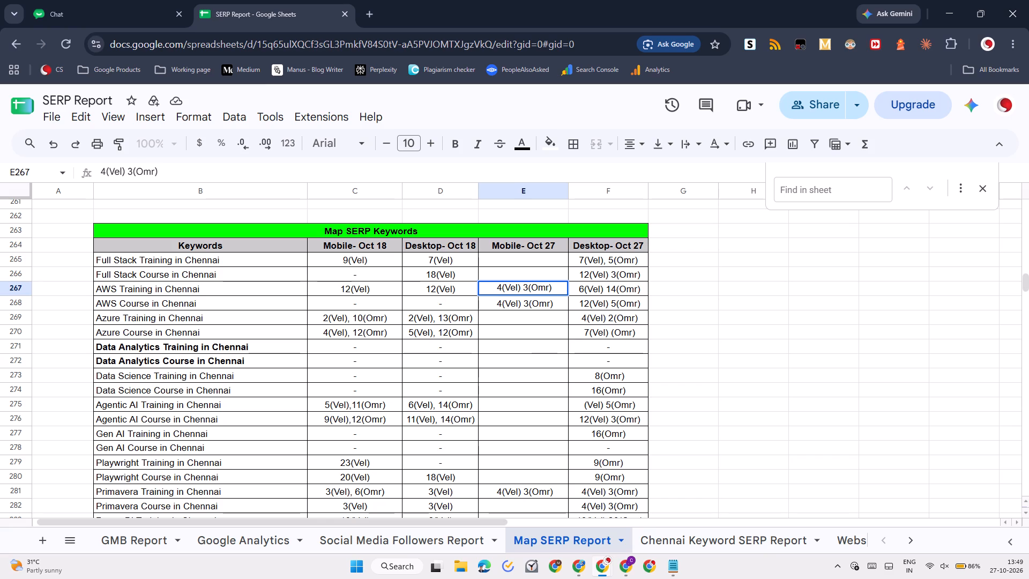
{"action": "key", "text": "BackSpace"}
{"action": "key", "text": "9"}
{"action": "key", "text": "Left"}
{"action": "key", "text": "Left"}
{"action": "key", "text": "Left"}
{"action": "key", "text": "Left"}
{"action": "key", "text": "Left"}
{"action": "key", "text": "Left"}
{"action": "key", "text": "Left"}
{"action": "key", "text": "BackSpace"}
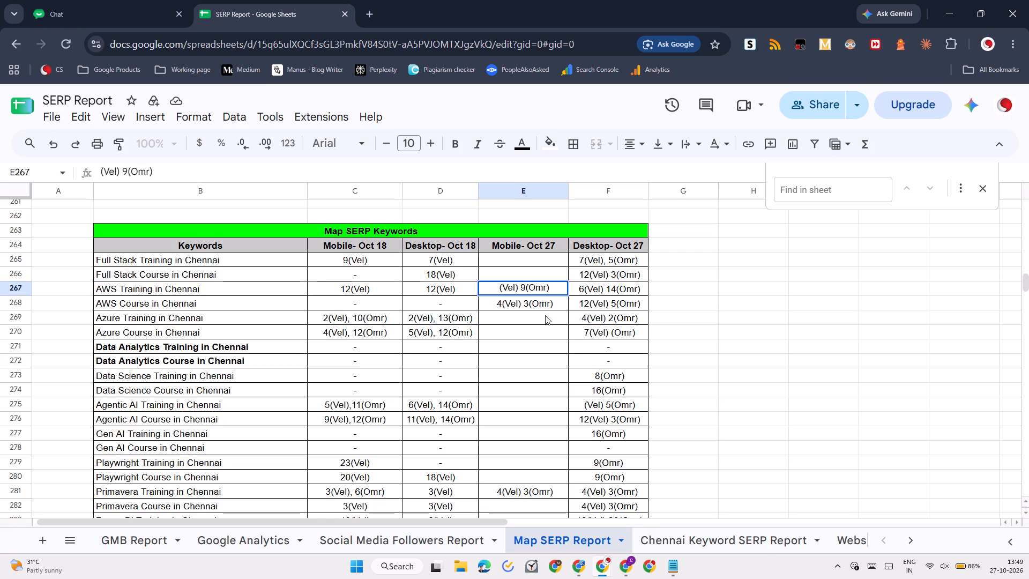
{"action": "key", "text": "8"}
{"action": "key", "text": "Return"}
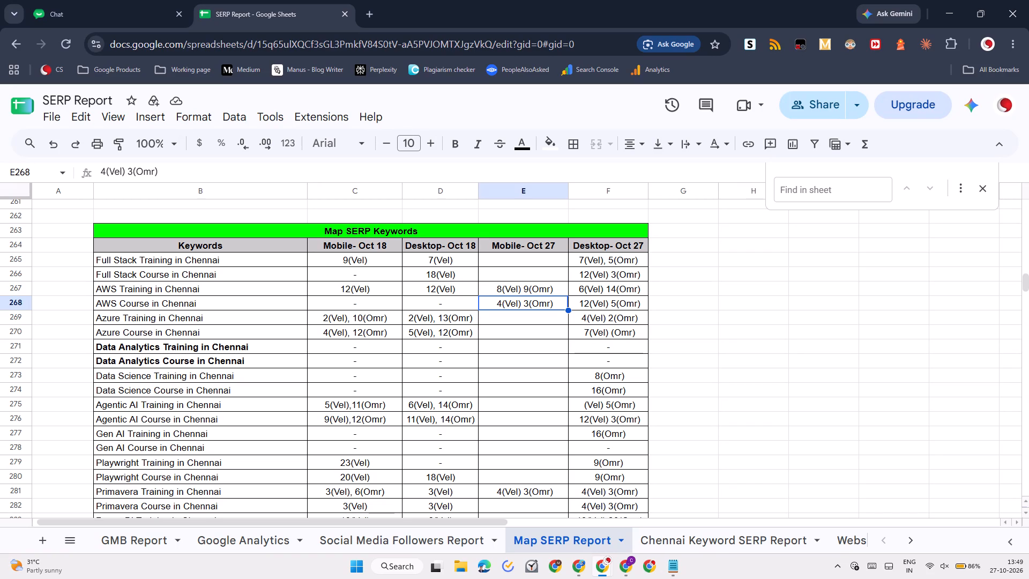
Change the Mobile- Oct 27 entry for AWS Course in Chennai to 6(Omr).
{"action": "left_click", "coordinate": [294, 304]}
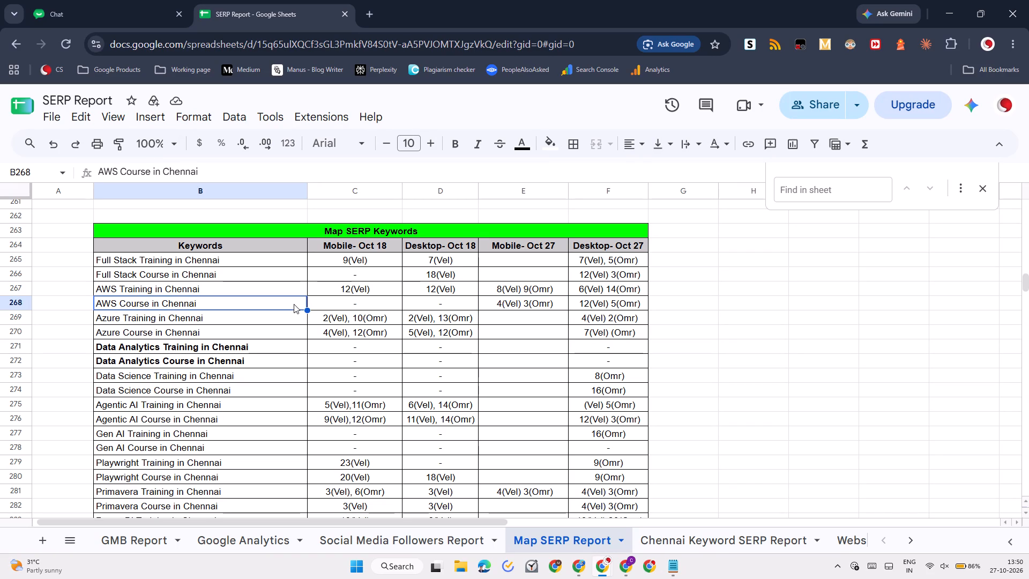
{"action": "left_click", "coordinate": [496, 306]}
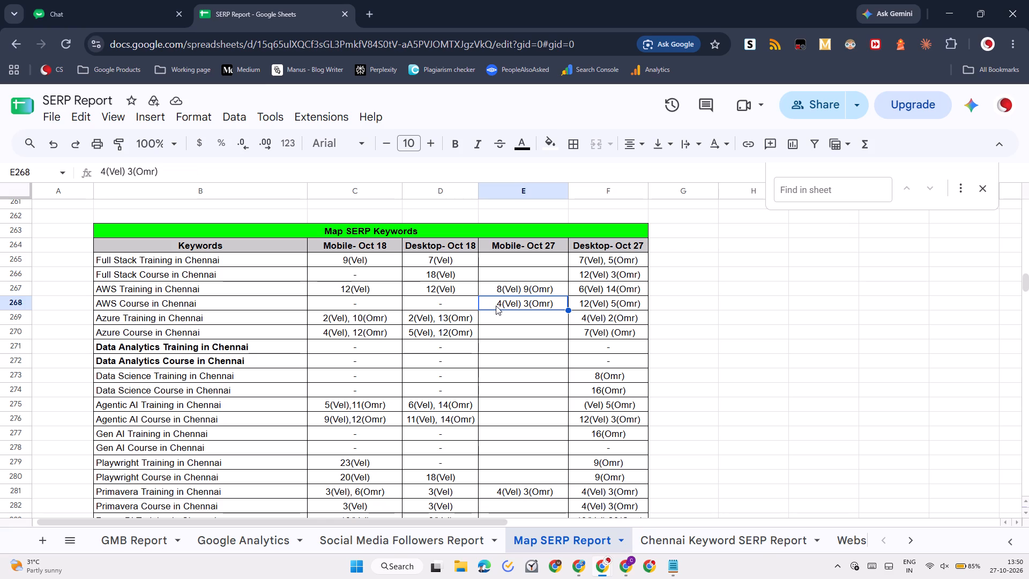
{"action": "triple_click", "coordinate": [496, 306]}
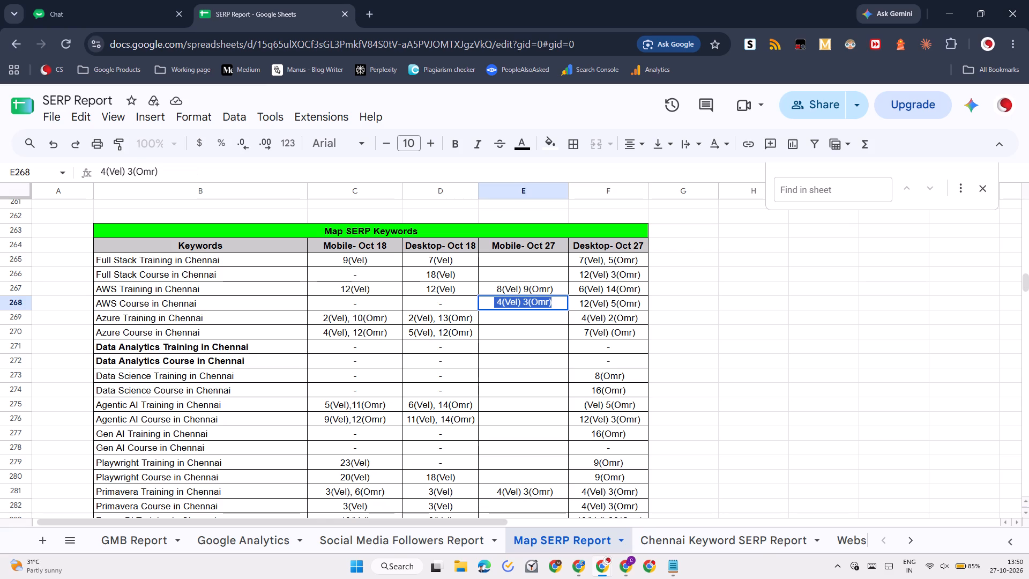
{"action": "left_click", "coordinate": [496, 306]}
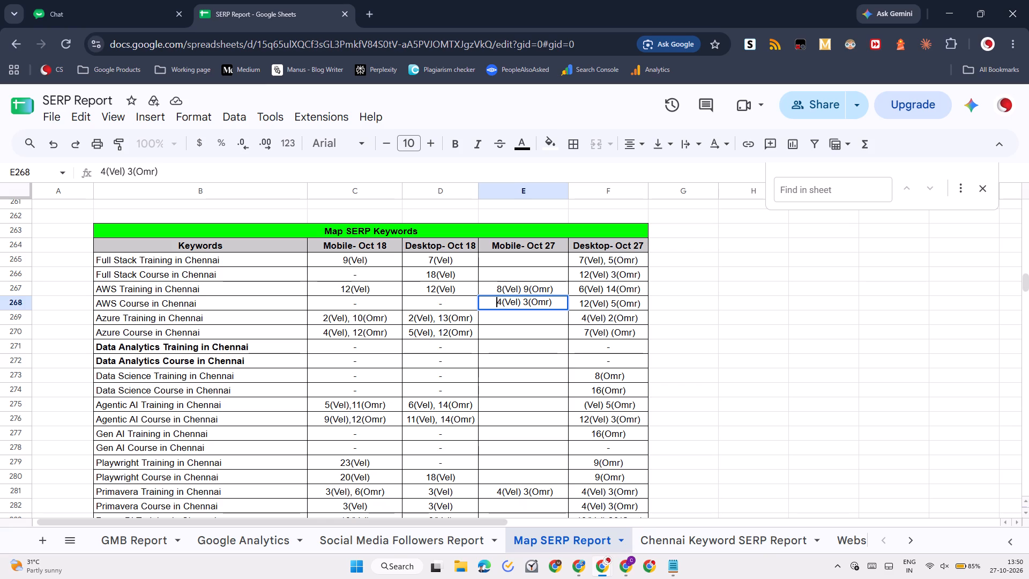
{"action": "key", "text": "Right"}
{"action": "key", "text": "BackSpace"}
{"action": "key", "text": "3"}
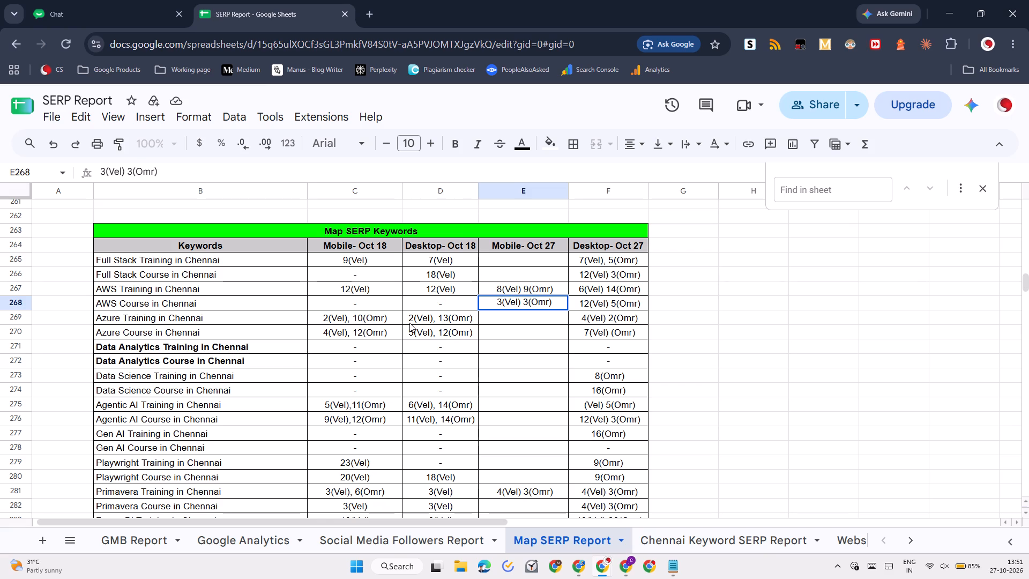
{"action": "key", "text": "Right"}
{"action": "key", "text": "Right"}
{"action": "key", "text": "Right"}
{"action": "key", "text": "Right"}
{"action": "key", "text": "Right"}
{"action": "key", "text": "Right"}
{"action": "key", "text": "Right"}
{"action": "key", "text": "BackSpace"}
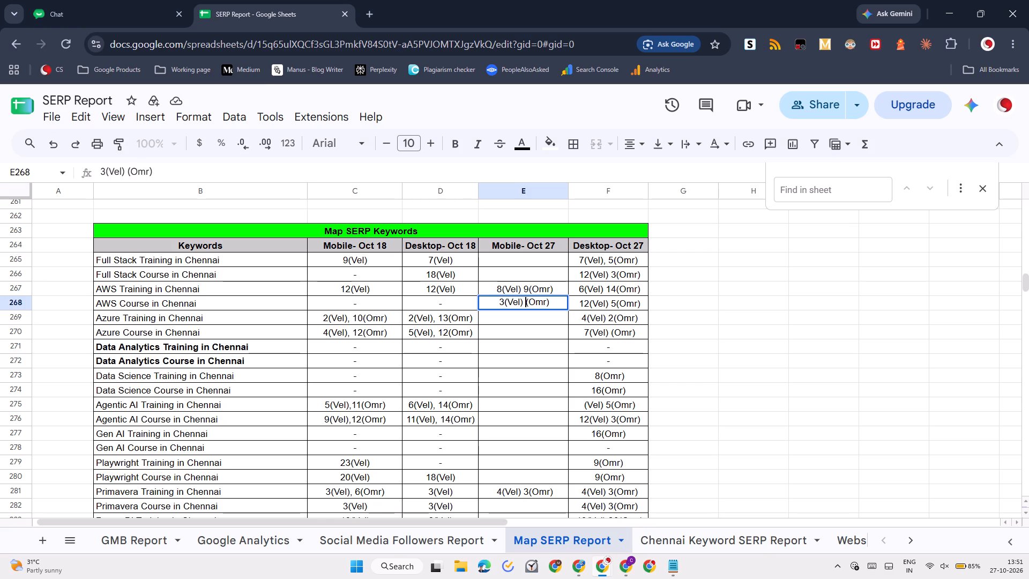
{"action": "key", "text": "6"}
{"action": "key", "text": "Left"}
{"action": "key", "text": "Left"}
{"action": "key", "text": "BackSpace"}
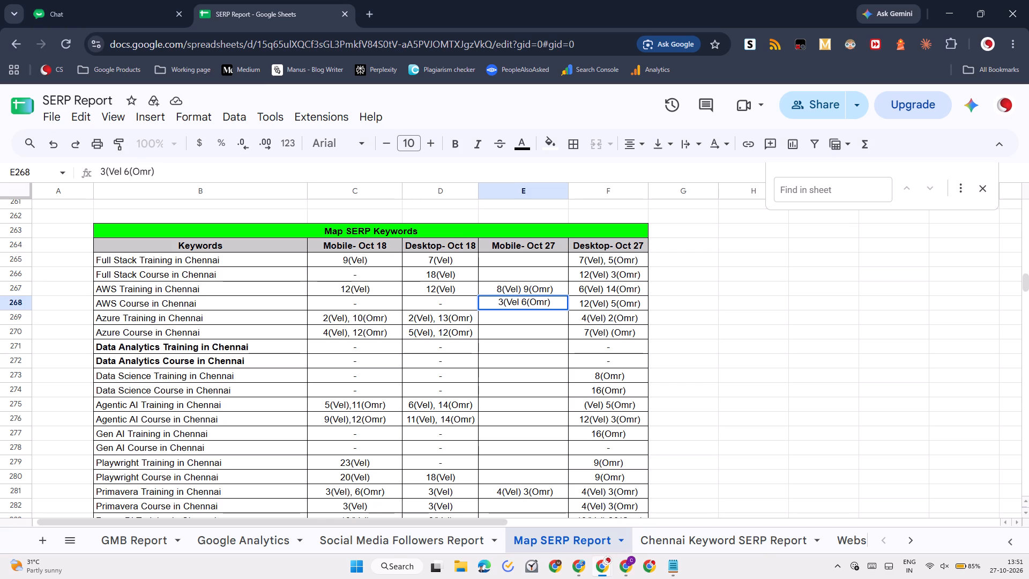
{"action": "key", "text": "BackSpace"}
{"action": "key", "text": "BackSpace"}
{"action": "key", "text": "BackSpace"}
{"action": "key", "text": "BackSpace"}
{"action": "key", "text": "BackSpace"}
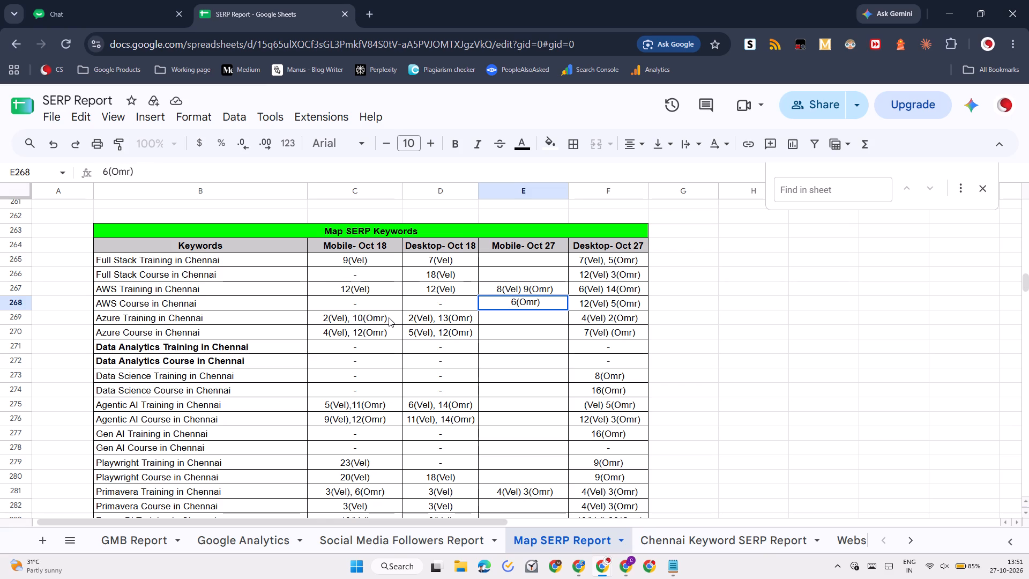
{"action": "key", "text": "Return"}
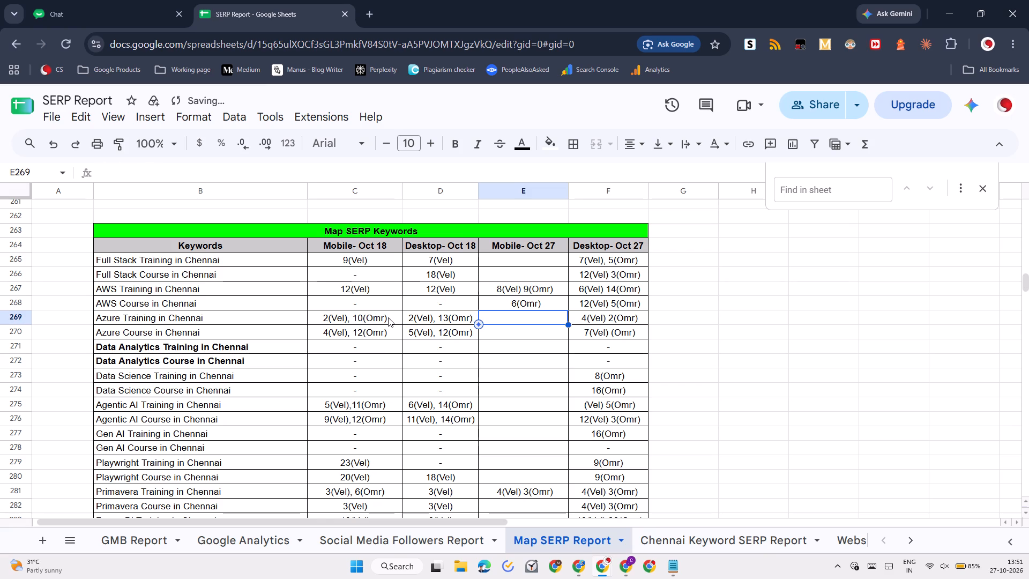
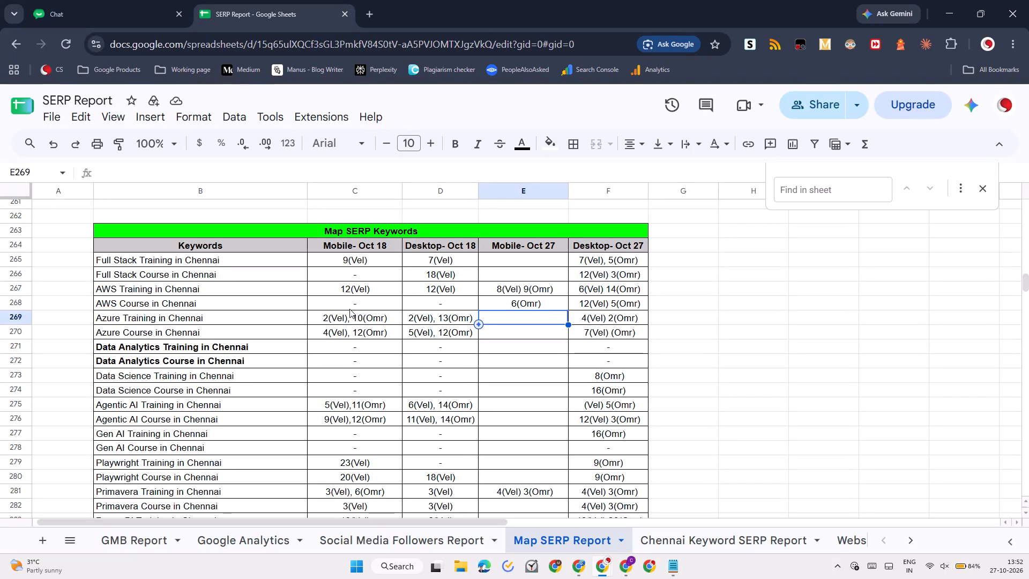
Copy the AWS Training Mobile- Oct 27 entry, 8(Vel) 9(Omr), into the Azure Training and Azure Course rows of that column.
{"action": "left_click", "coordinate": [509, 332]}
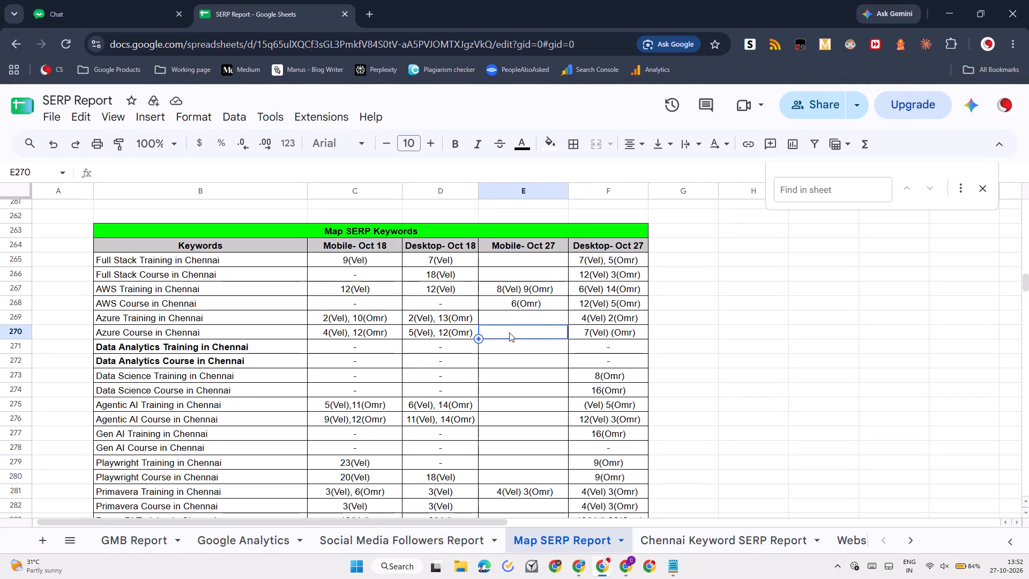
{"action": "left_click", "coordinate": [512, 294]}
{"action": "key", "text": "ctrl+c"}
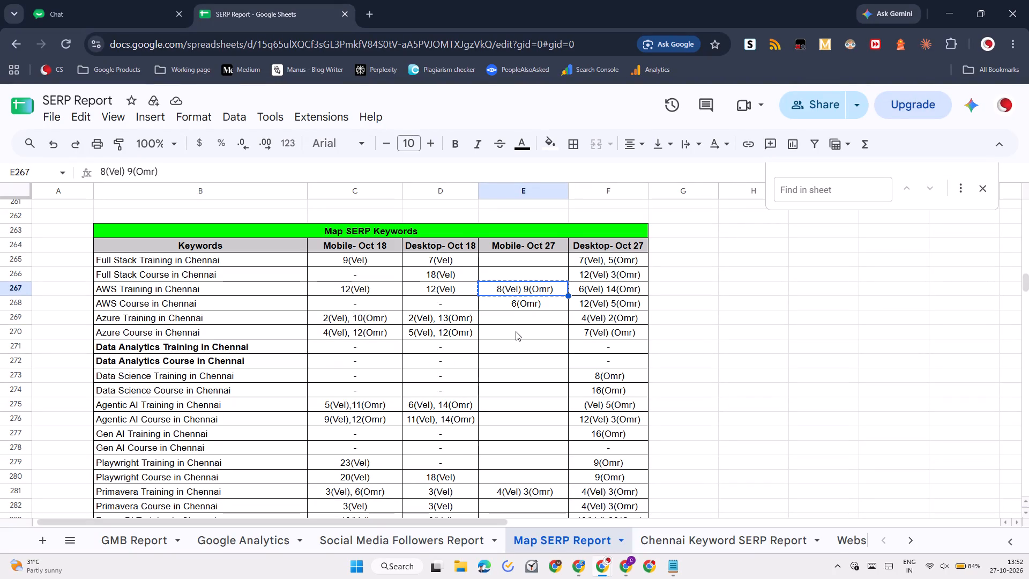
{"action": "left_click", "coordinate": [516, 331]}
{"action": "key", "text": "ctrl+v"}
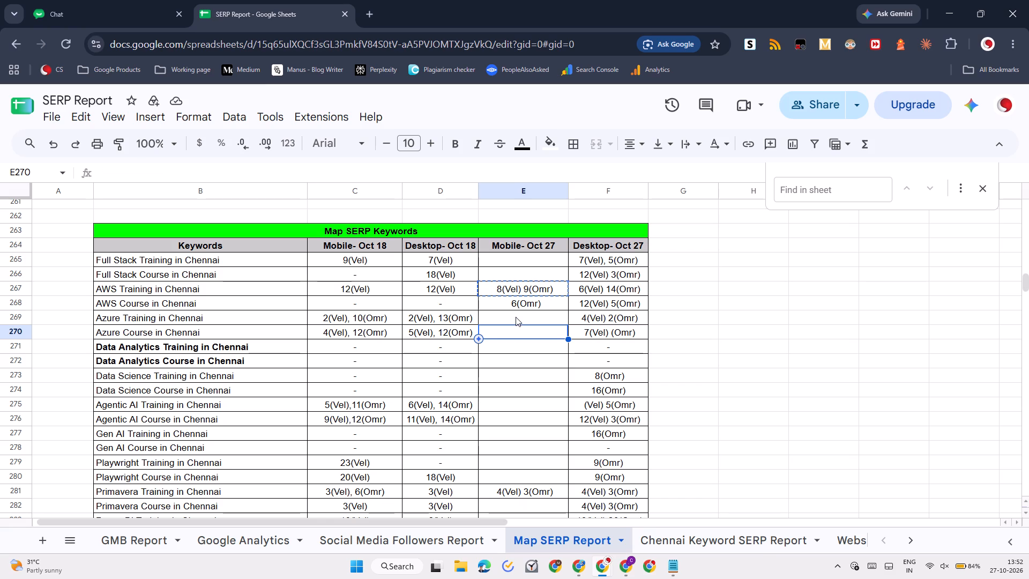
{"action": "left_click", "coordinate": [516, 317]}
{"action": "key", "text": "ctrl+v"}
Change the Mobile- Oct 27 entry for Azure Course in Chennai to 7(Vel) (Omr).
{"action": "triple_click", "coordinate": [513, 336]}
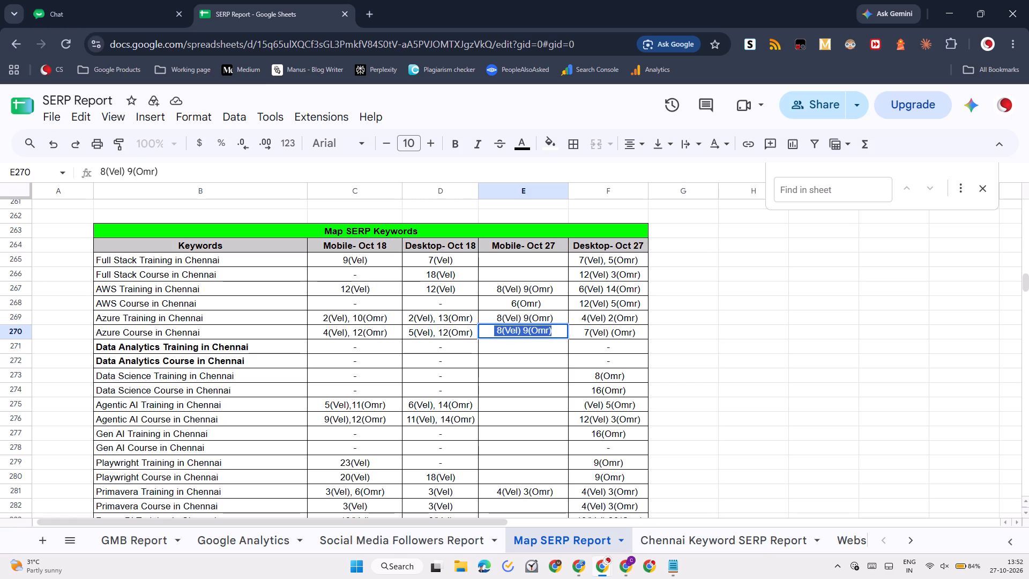
{"action": "left_click", "coordinate": [527, 336]}
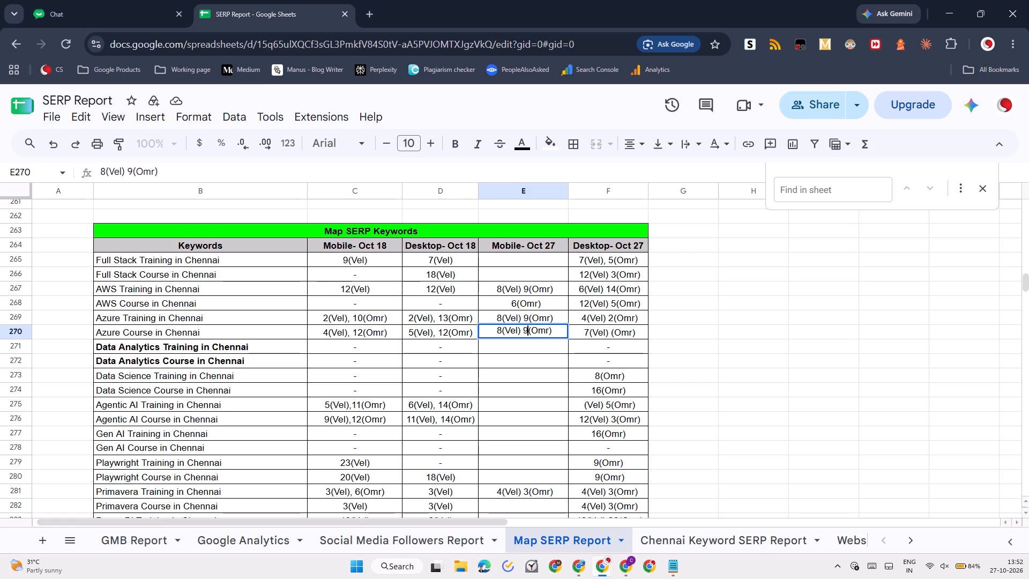
{"action": "key", "text": "BackSpace"}
{"action": "key", "text": "Left"}
{"action": "key", "text": "Left"}
{"action": "key", "text": "Left"}
{"action": "key", "text": "Left"}
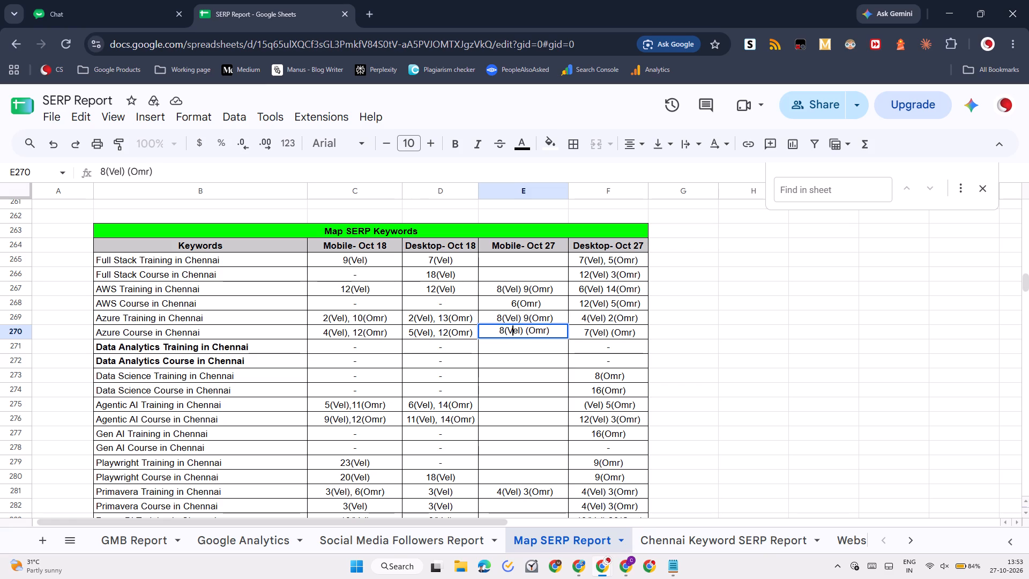
{"action": "key", "text": "Left"}
{"action": "key", "text": "Left"}
{"action": "key", "text": "BackSpace"}
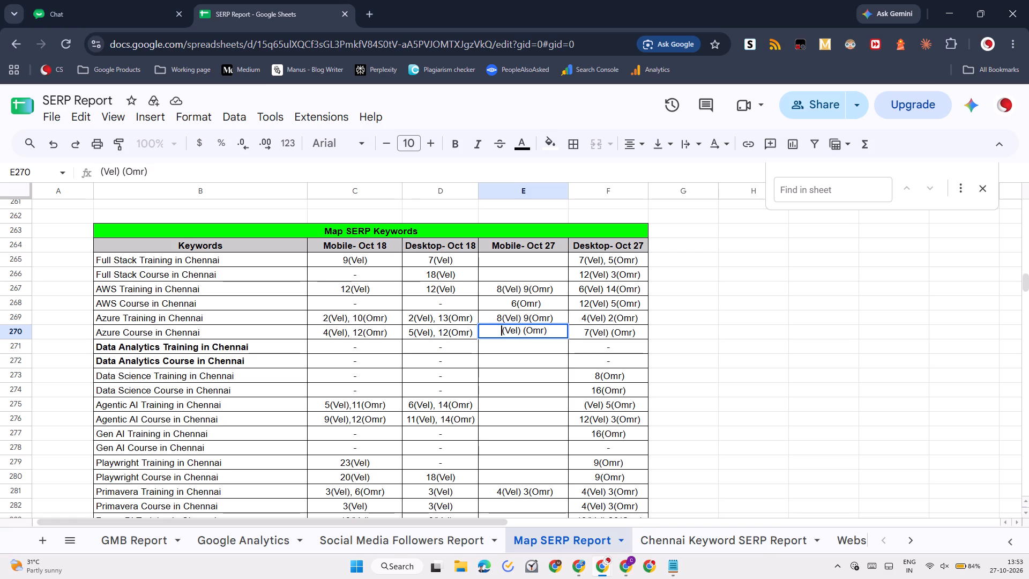
{"action": "key", "text": "7"}
{"action": "key", "text": "Return"}
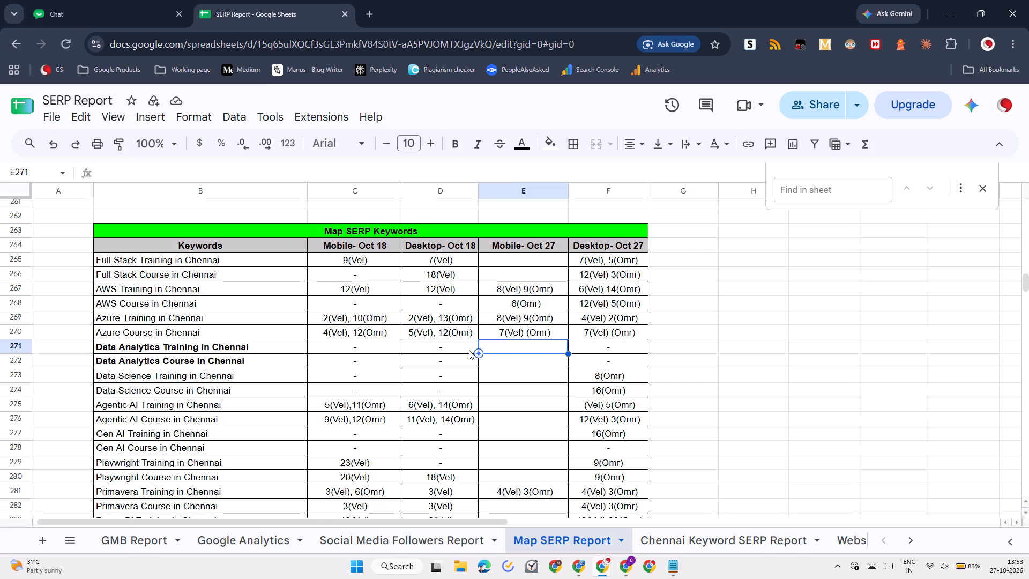
Change the Mobile- Oct 27 entry for Azure Training in Chennai to 5(Vel) 1(Omr).
{"action": "triple_click", "coordinate": [519, 314]}
{"action": "left_click", "coordinate": [519, 314]}
{"action": "left_click", "coordinate": [530, 316]}
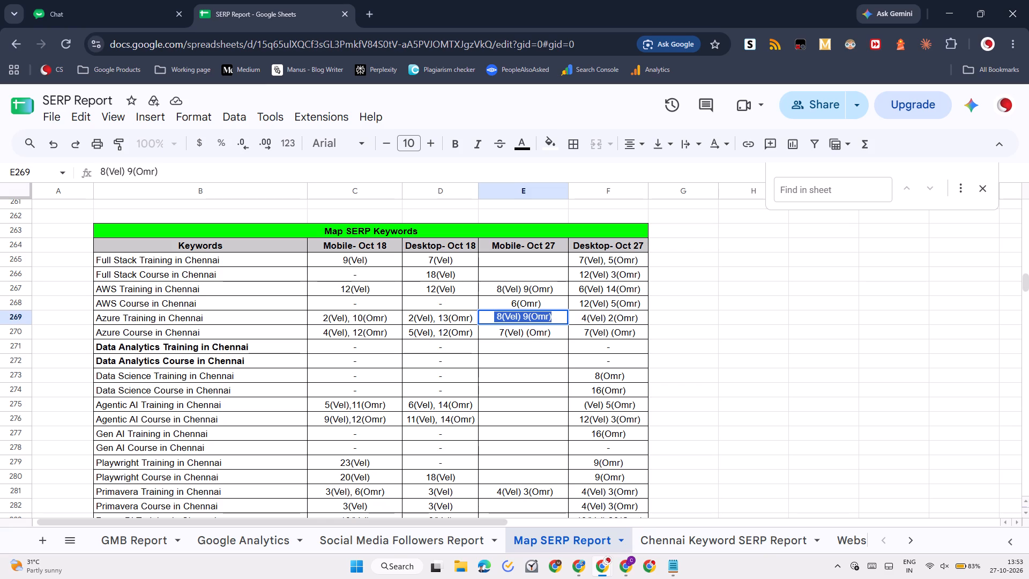
{"action": "key", "text": "Left"}
{"action": "key", "text": "BackSpace"}
{"action": "key", "text": "1"}
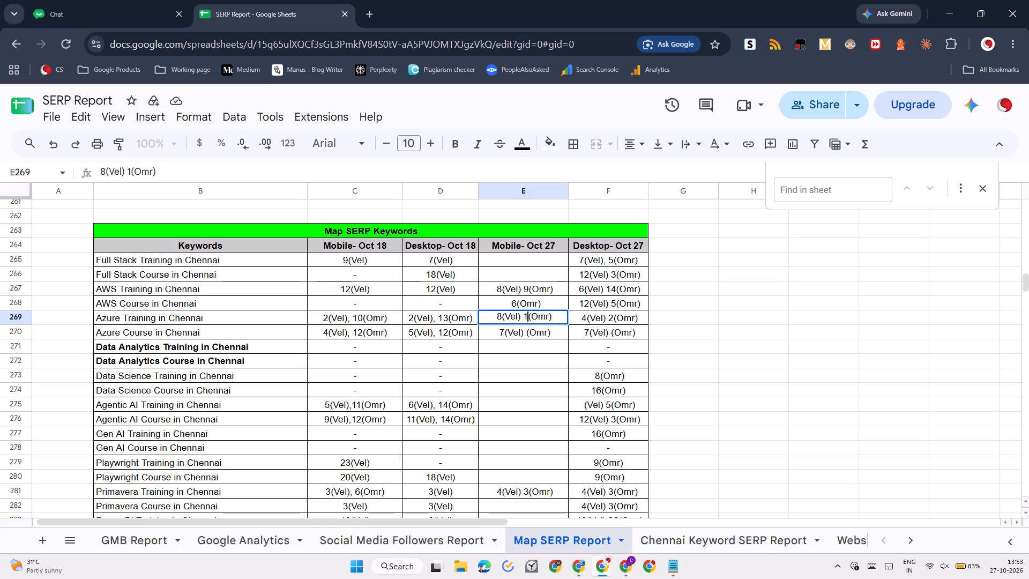
{"action": "key", "text": "Left"}
{"action": "key", "text": "Left"}
{"action": "key", "text": "Left"}
{"action": "key", "text": "Left"}
{"action": "key", "text": "Left"}
{"action": "key", "text": "Left"}
{"action": "key", "text": "Left"}
{"action": "key", "text": "BackSpace"}
{"action": "key", "text": "5"}
{"action": "key", "text": "Return"}
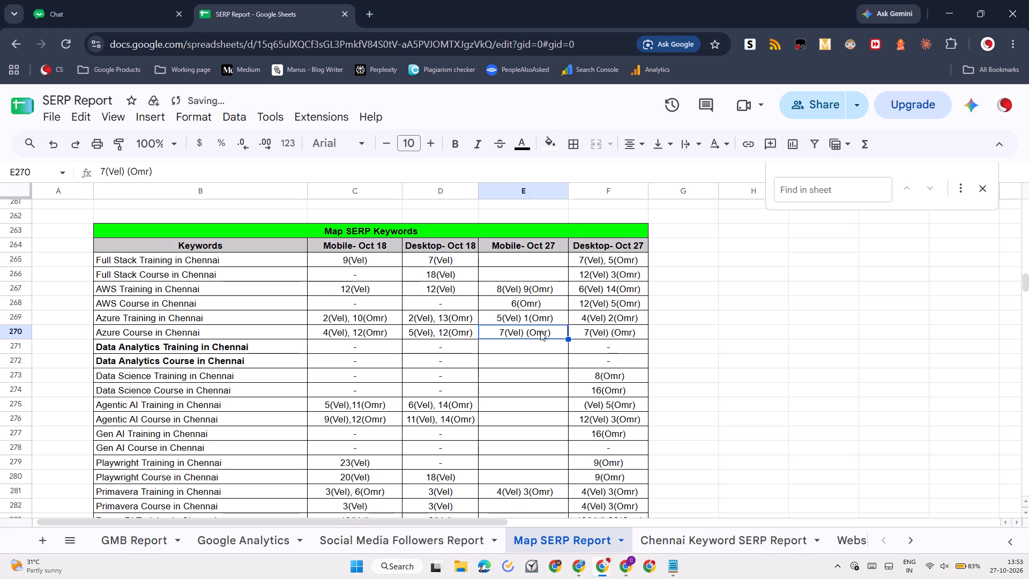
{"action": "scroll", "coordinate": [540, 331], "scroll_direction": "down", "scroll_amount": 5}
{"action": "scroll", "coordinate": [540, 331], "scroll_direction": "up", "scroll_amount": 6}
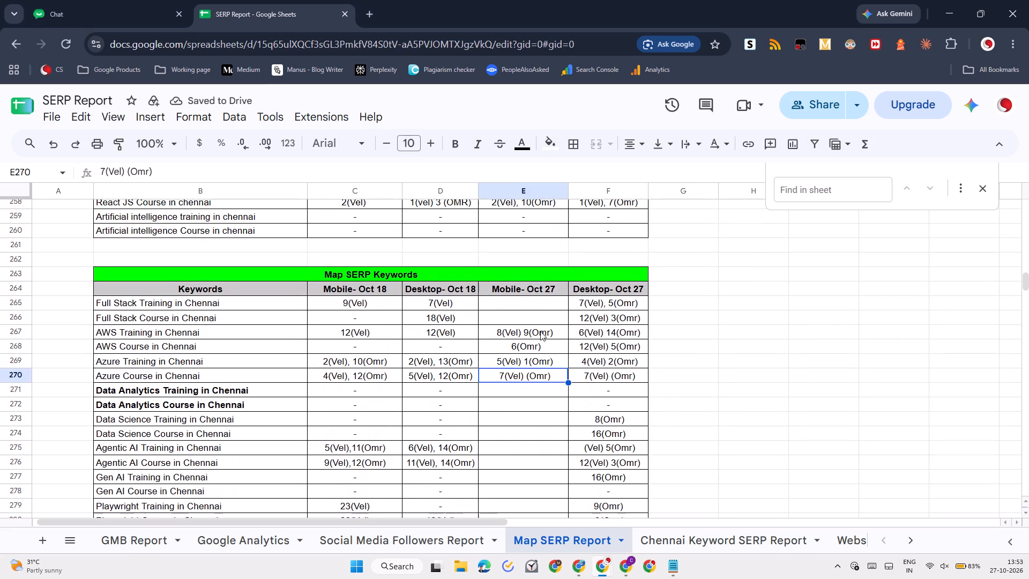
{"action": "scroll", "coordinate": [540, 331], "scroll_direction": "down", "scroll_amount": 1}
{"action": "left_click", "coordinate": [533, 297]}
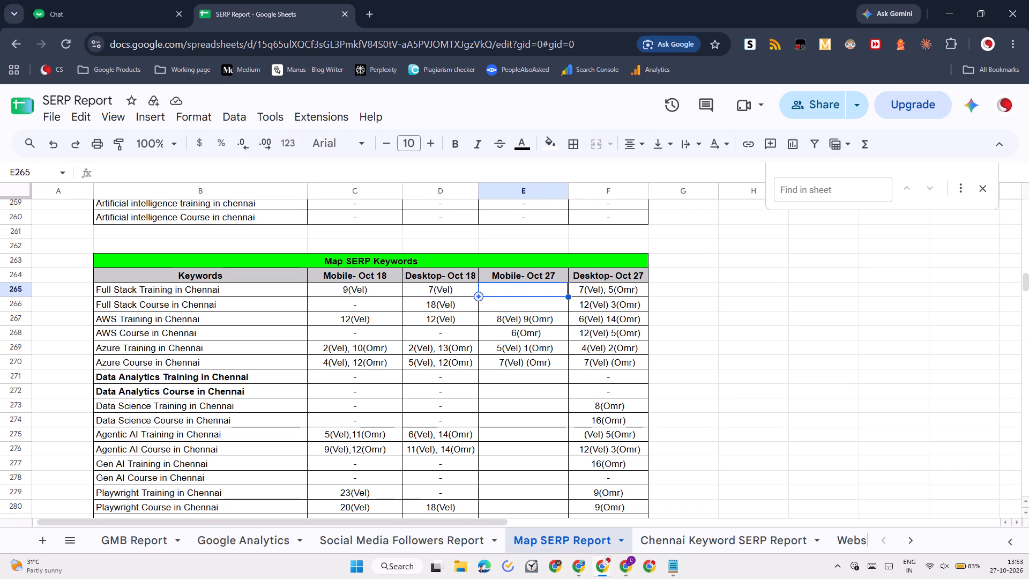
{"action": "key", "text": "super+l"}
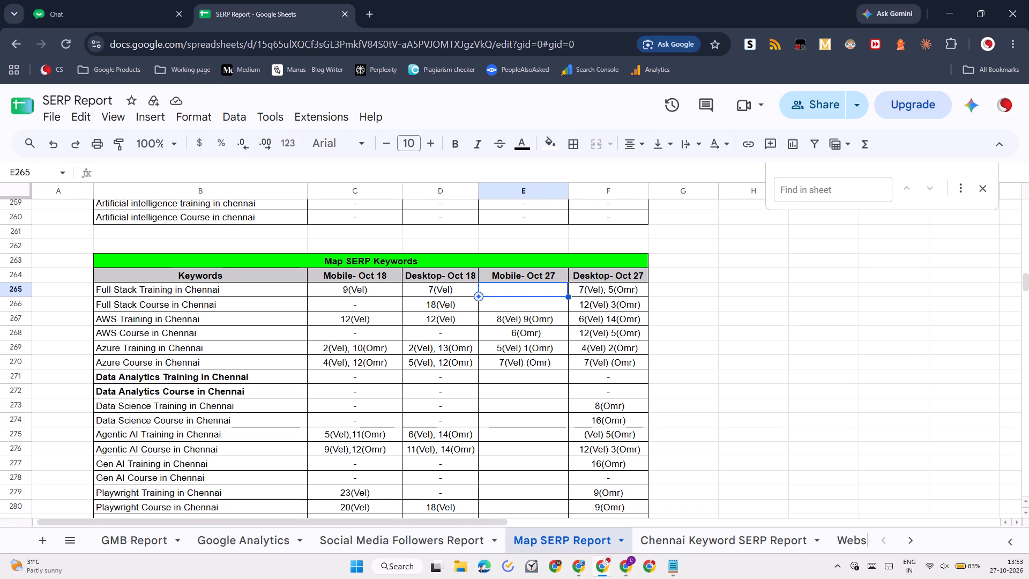